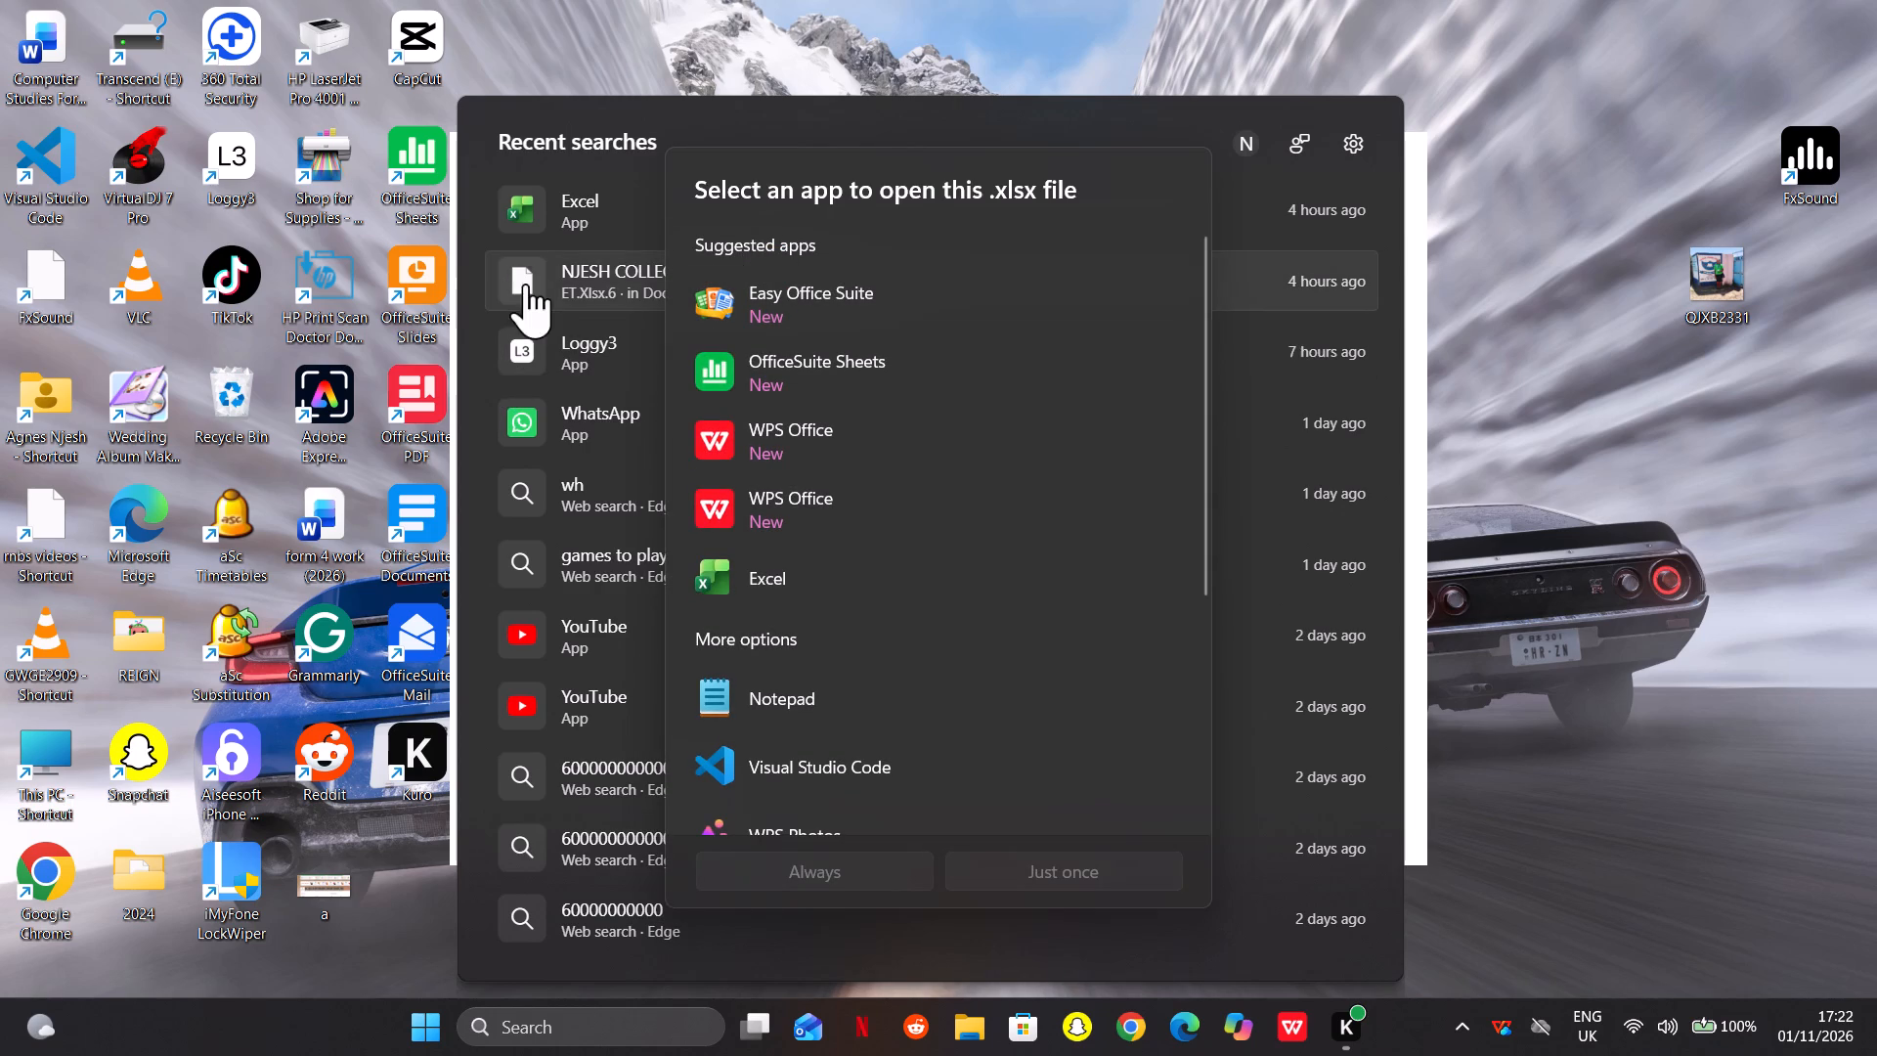
Choose Excel as the app for the NJESH COLLECTIONS STOCK EXCEL file and launch Excel from the recent searches.
{"action": "double_click", "coordinate": [771, 577]}
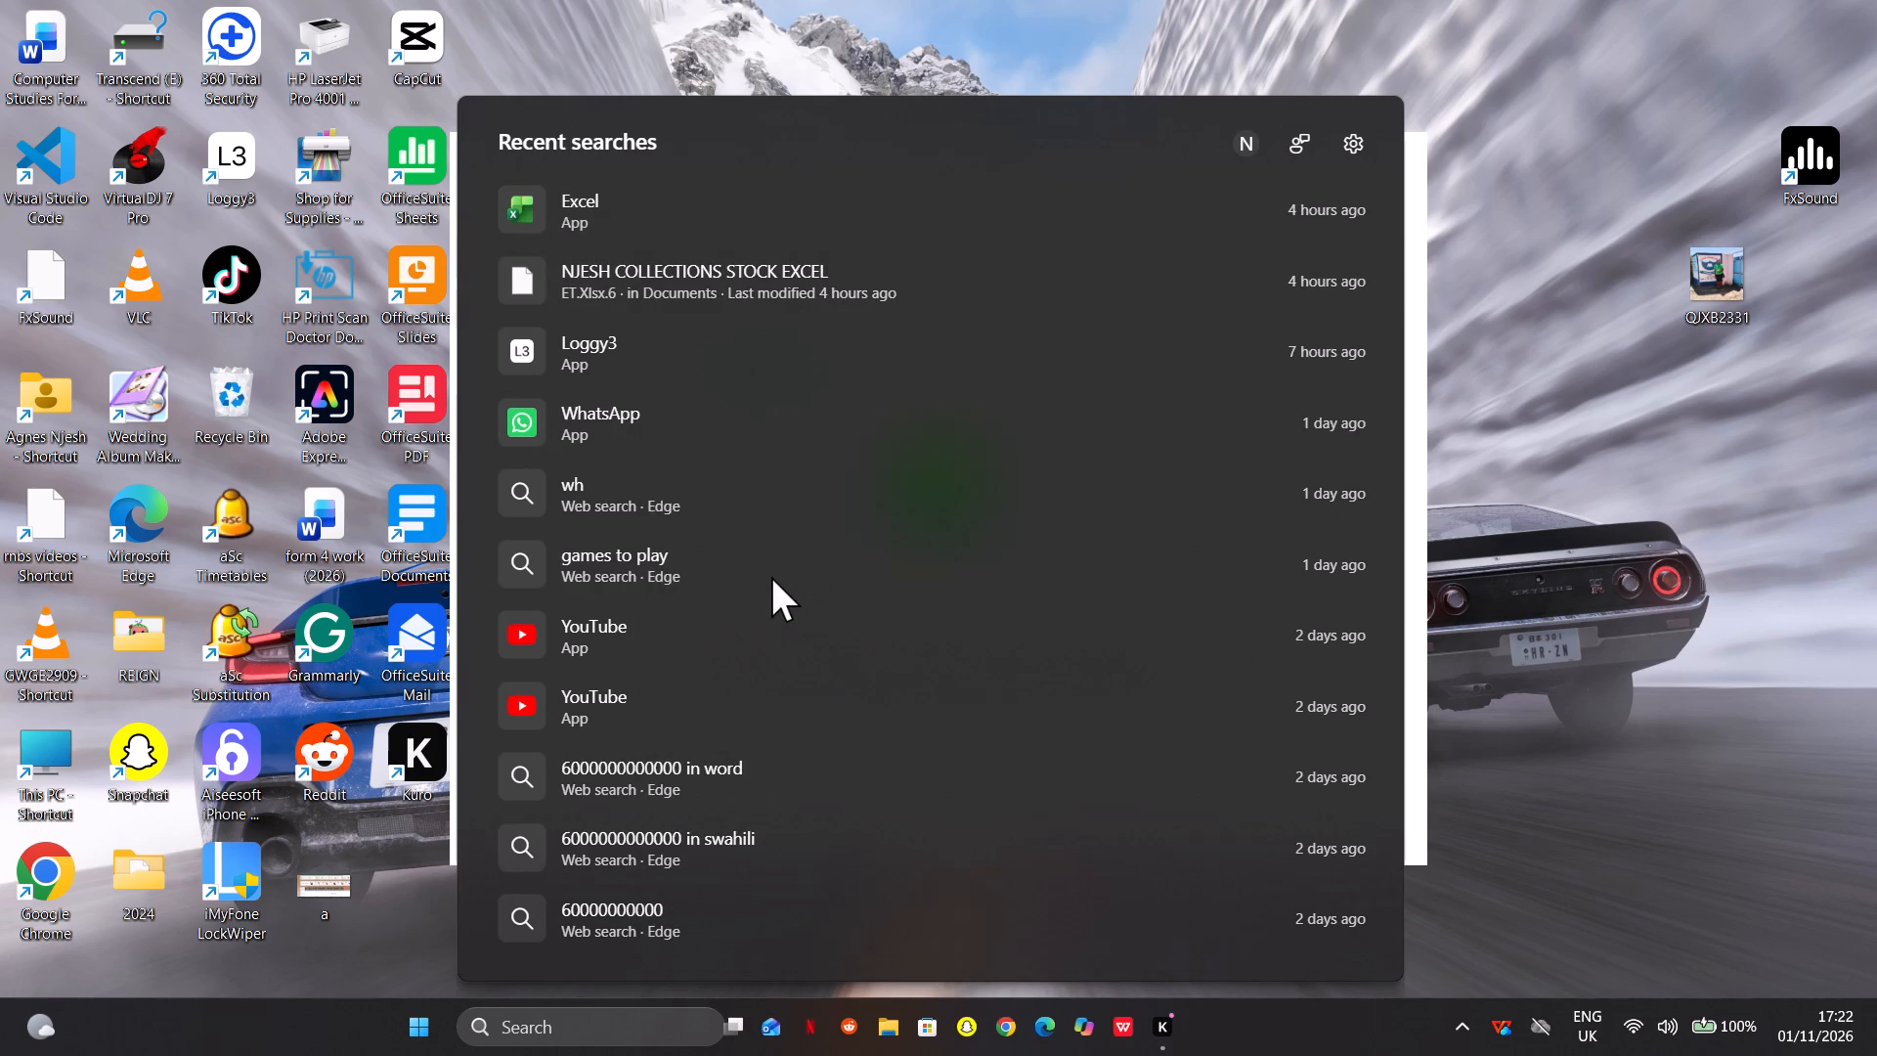
{"action": "double_click", "coordinate": [808, 181]}
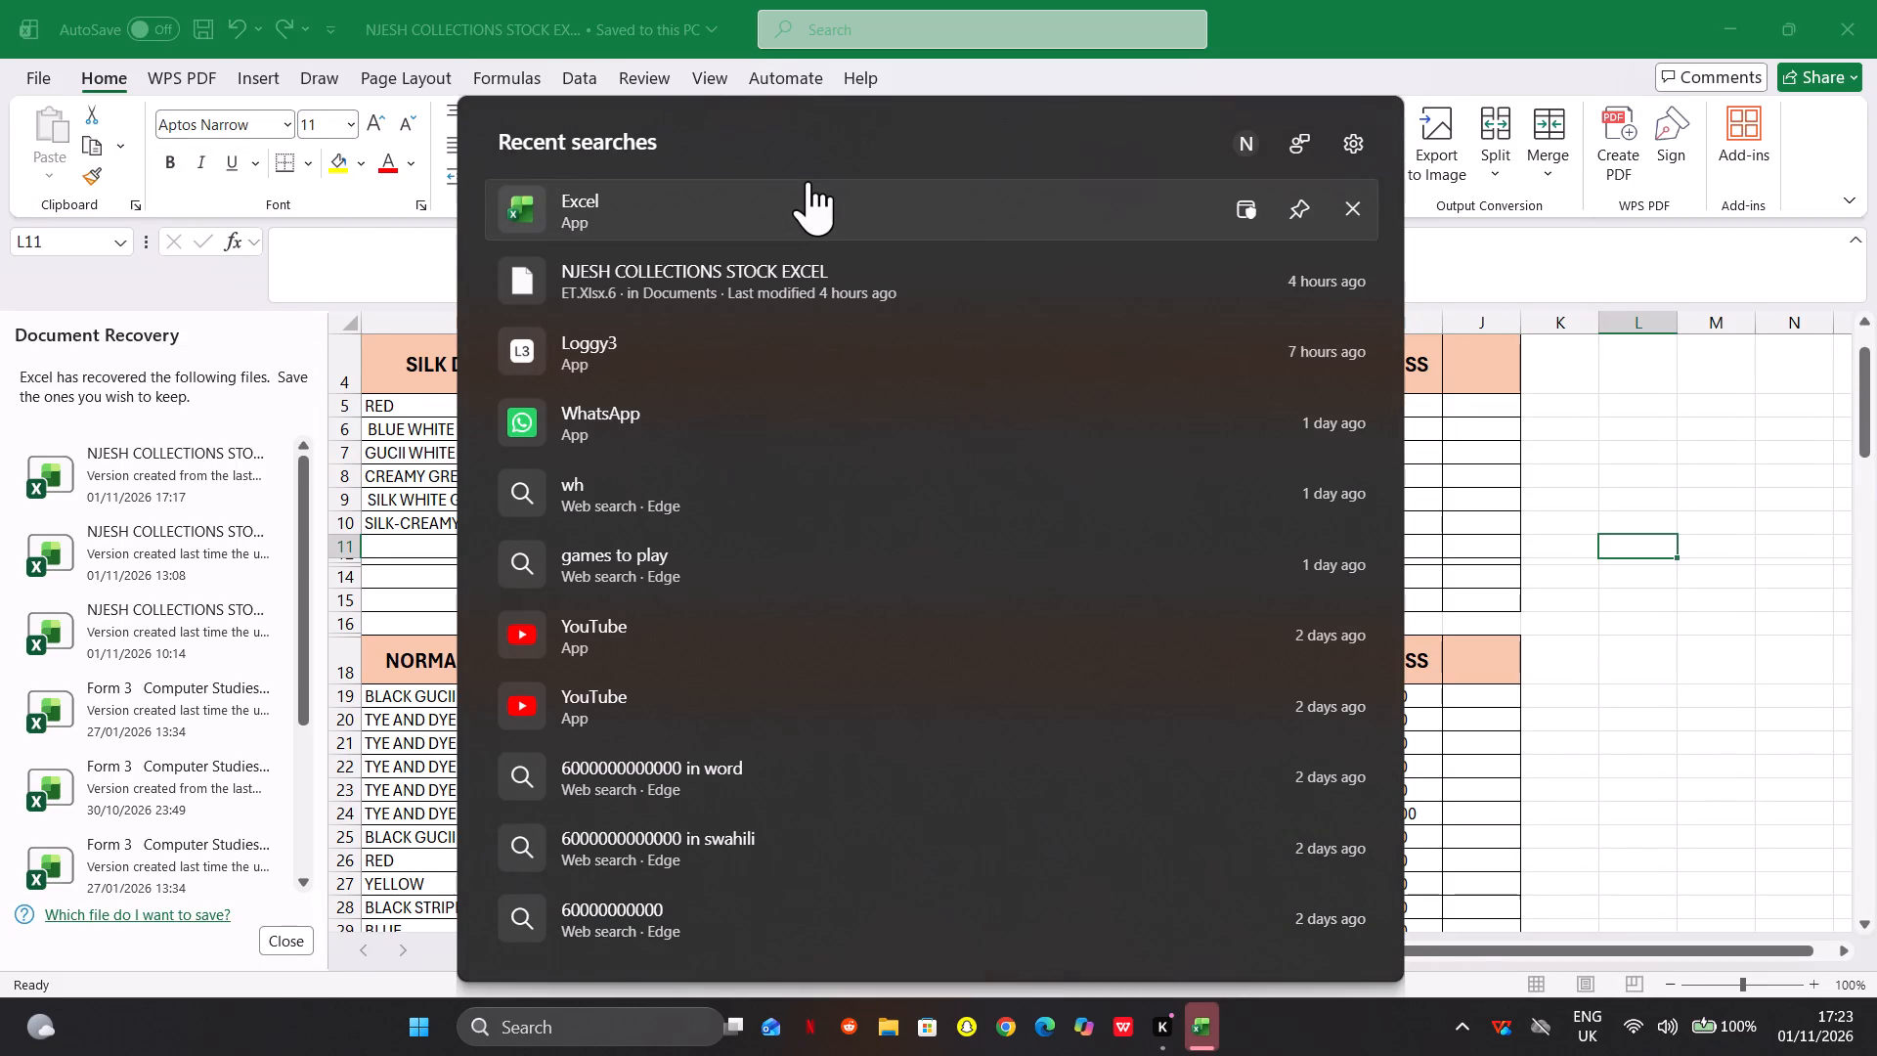
{"action": "left_click", "coordinate": [1723, 492]}
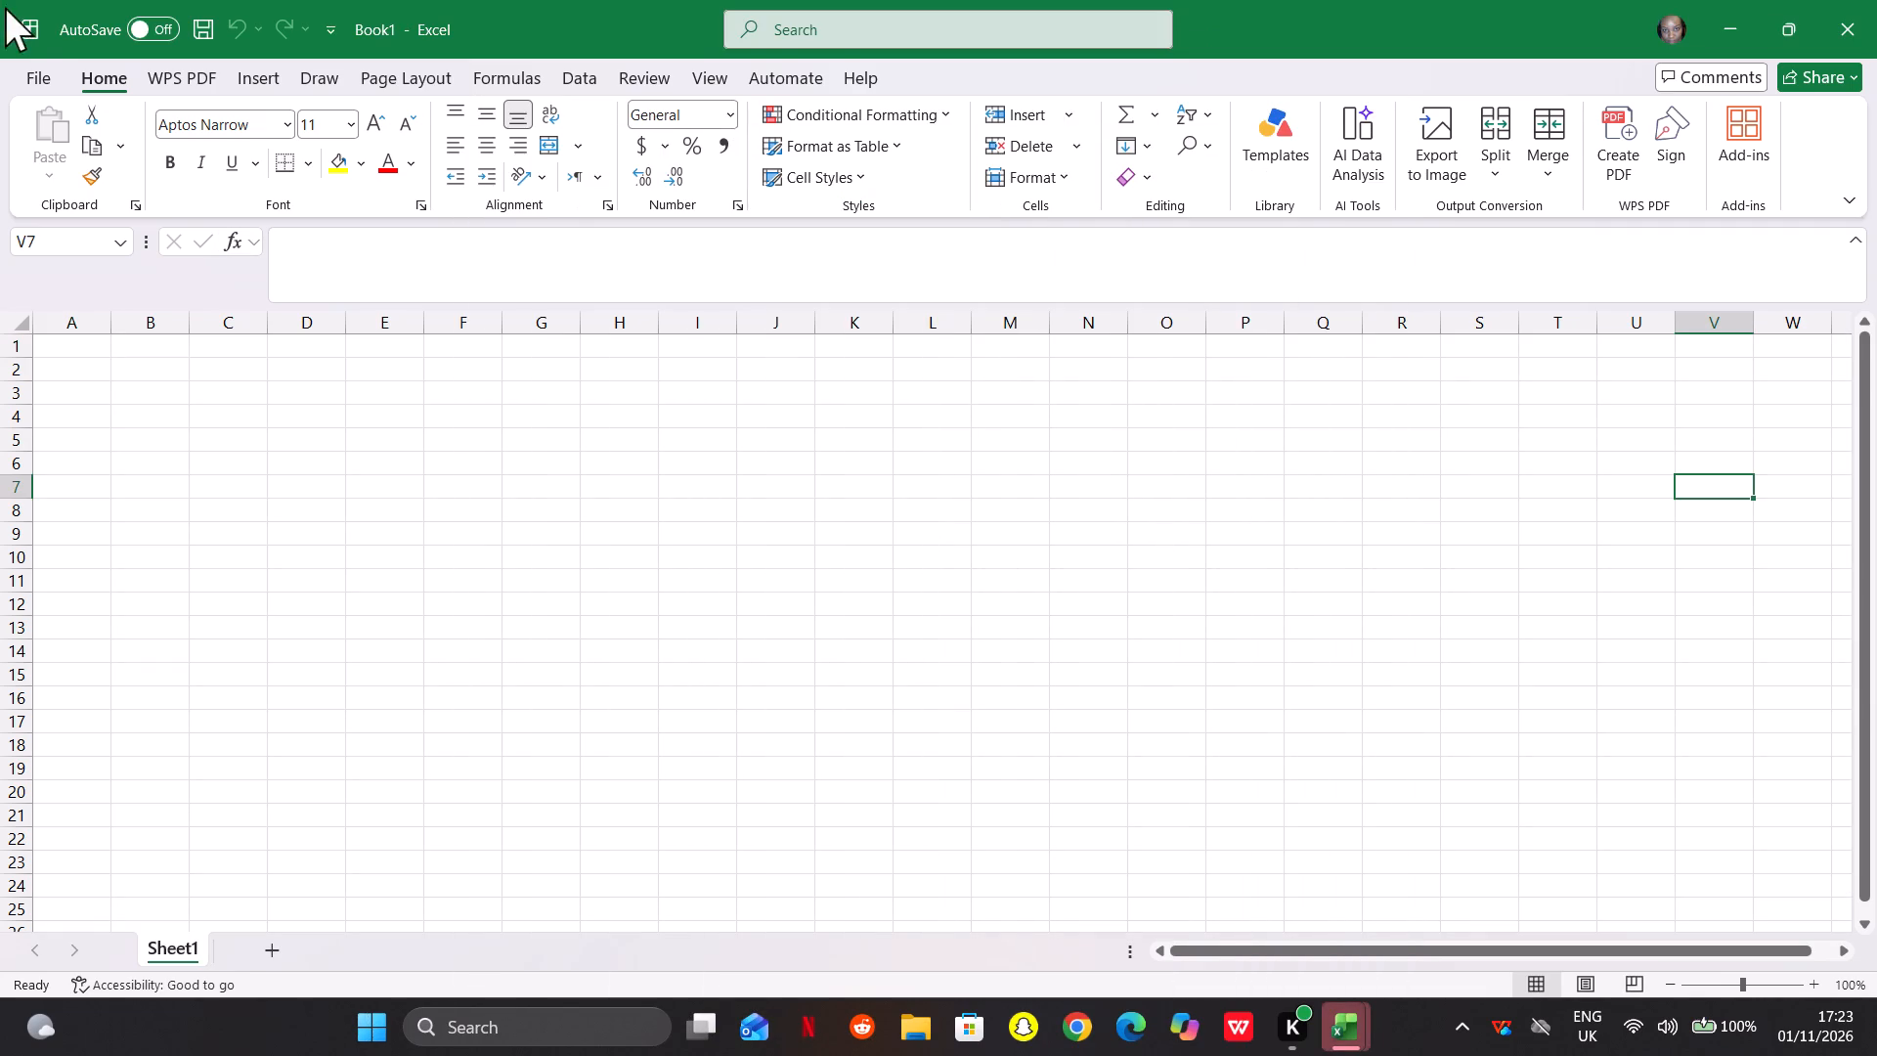
Open the NJESH COLLECTIONS STOCK EXCEL workbook from Excel's list of recent files.
{"action": "left_click", "coordinate": [32, 67]}
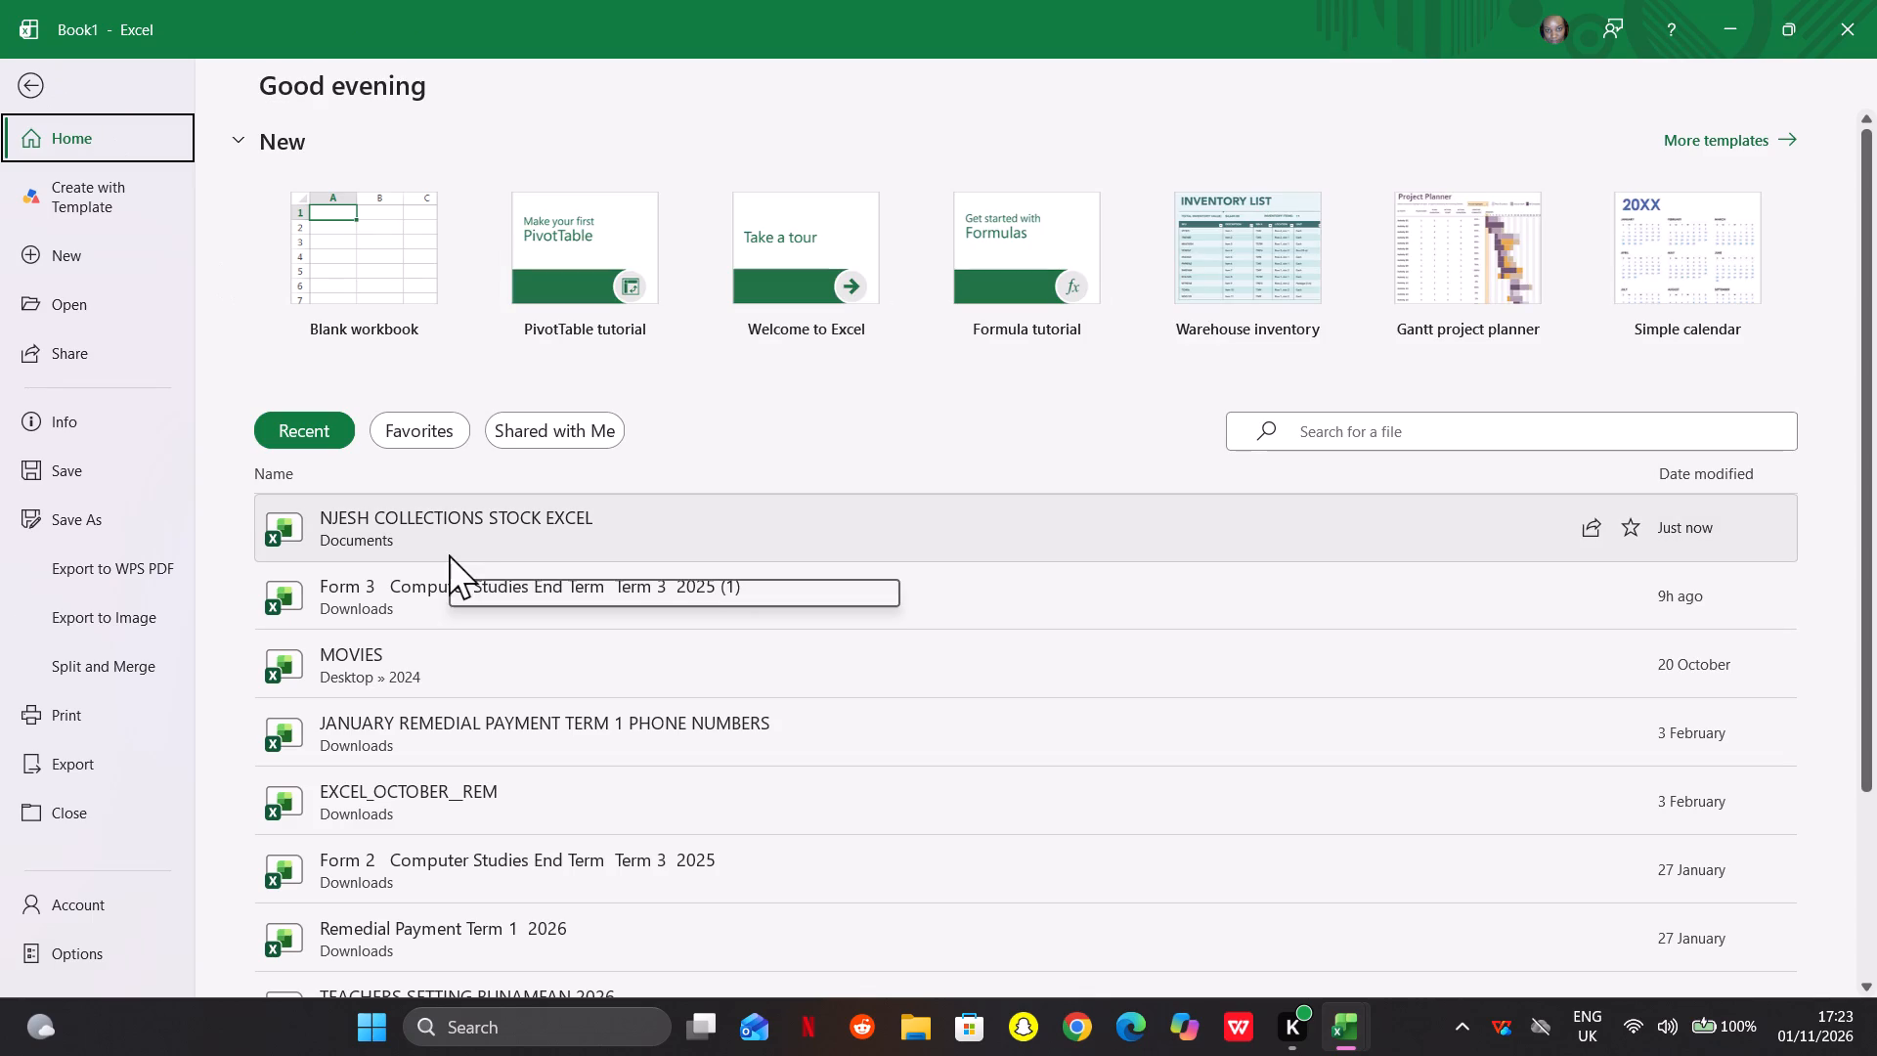
{"action": "double_click", "coordinate": [447, 530]}
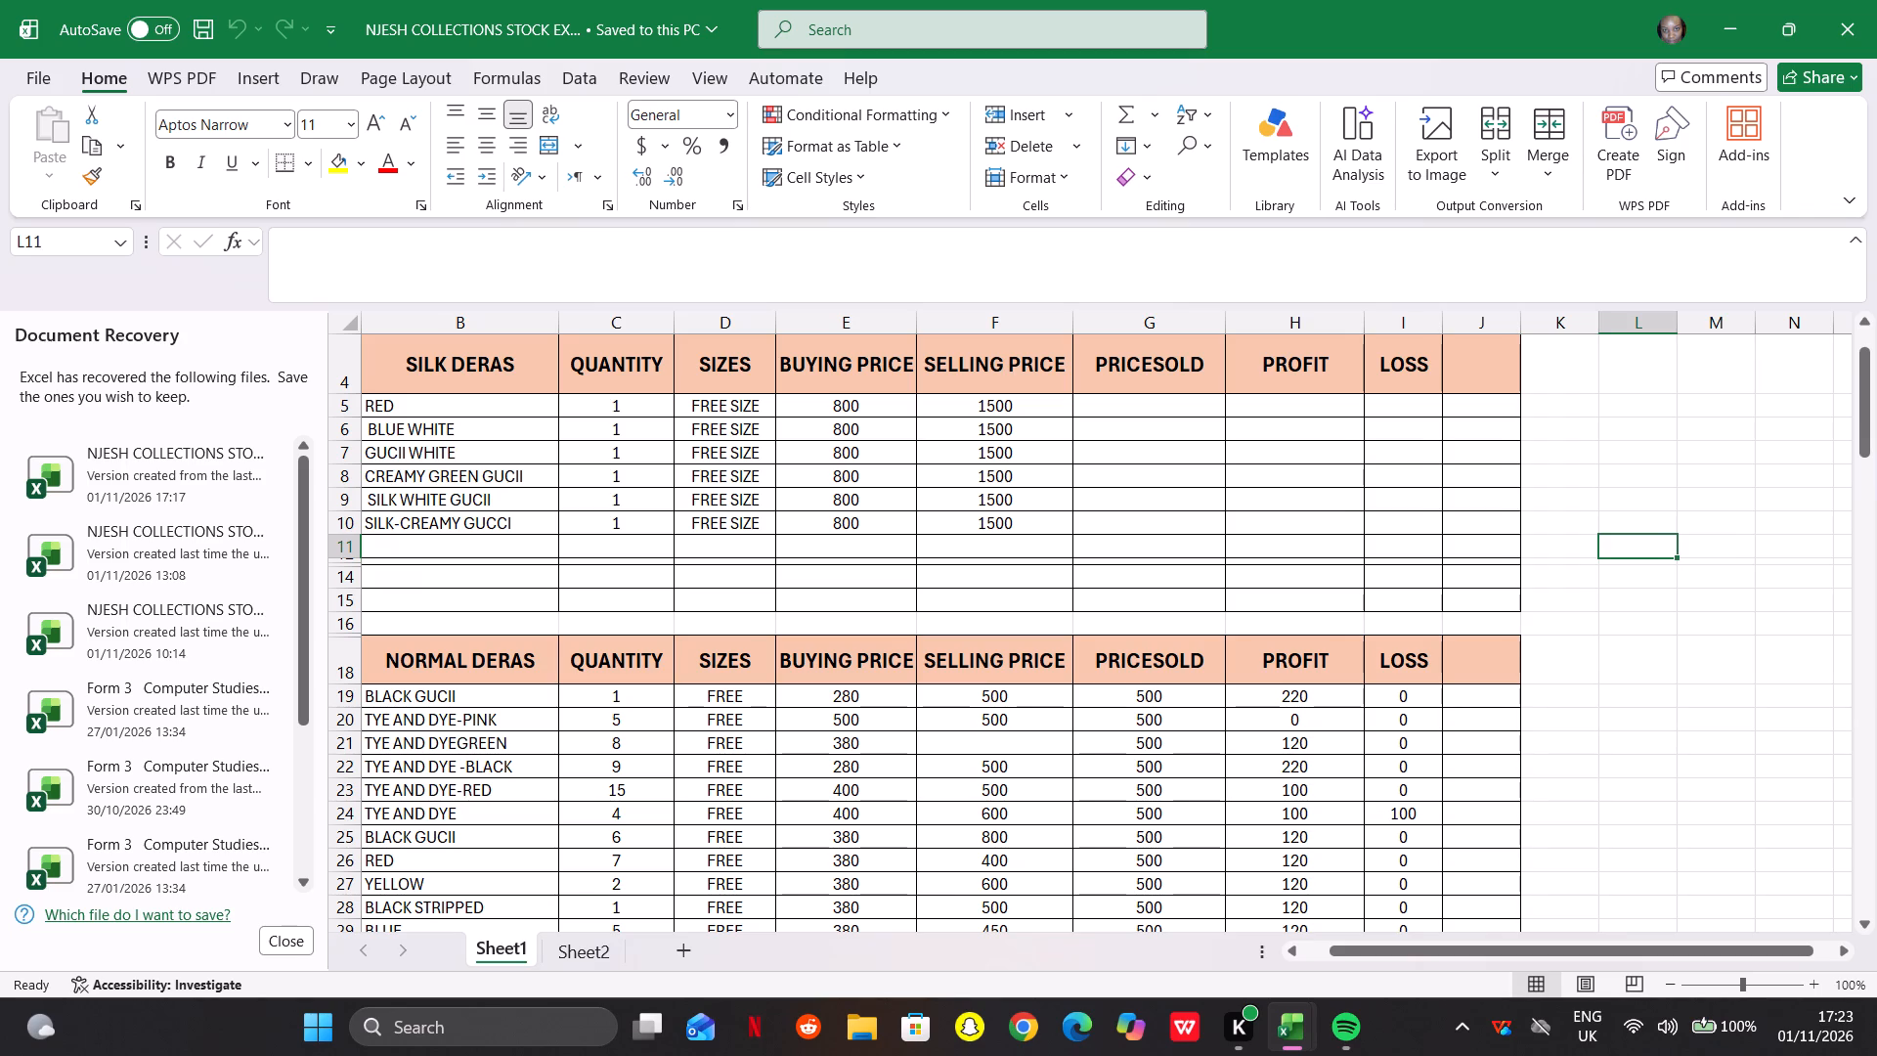
Fill the BLACK GUCII buying price of 280 down the NORMAL DERAS table from E19 to E31.
{"action": "left_click", "coordinate": [862, 723]}
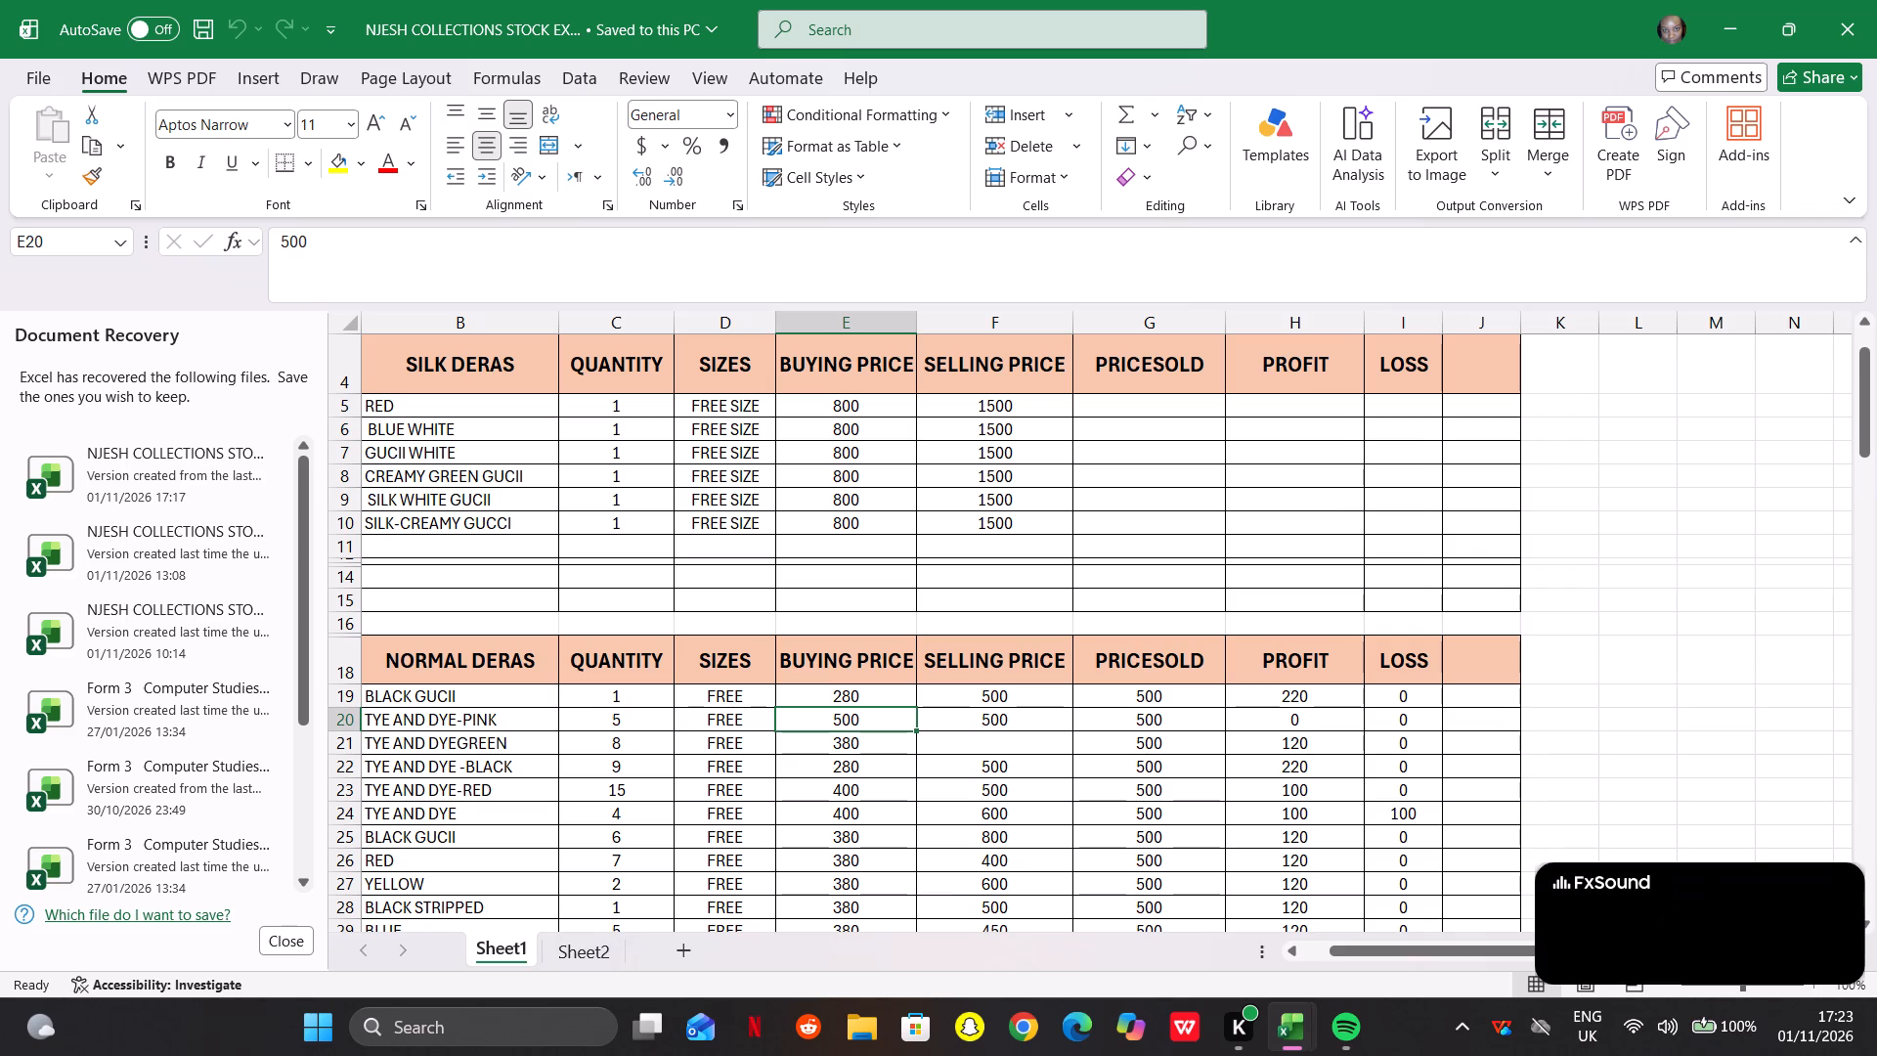
{"action": "left_click", "coordinate": [850, 697]}
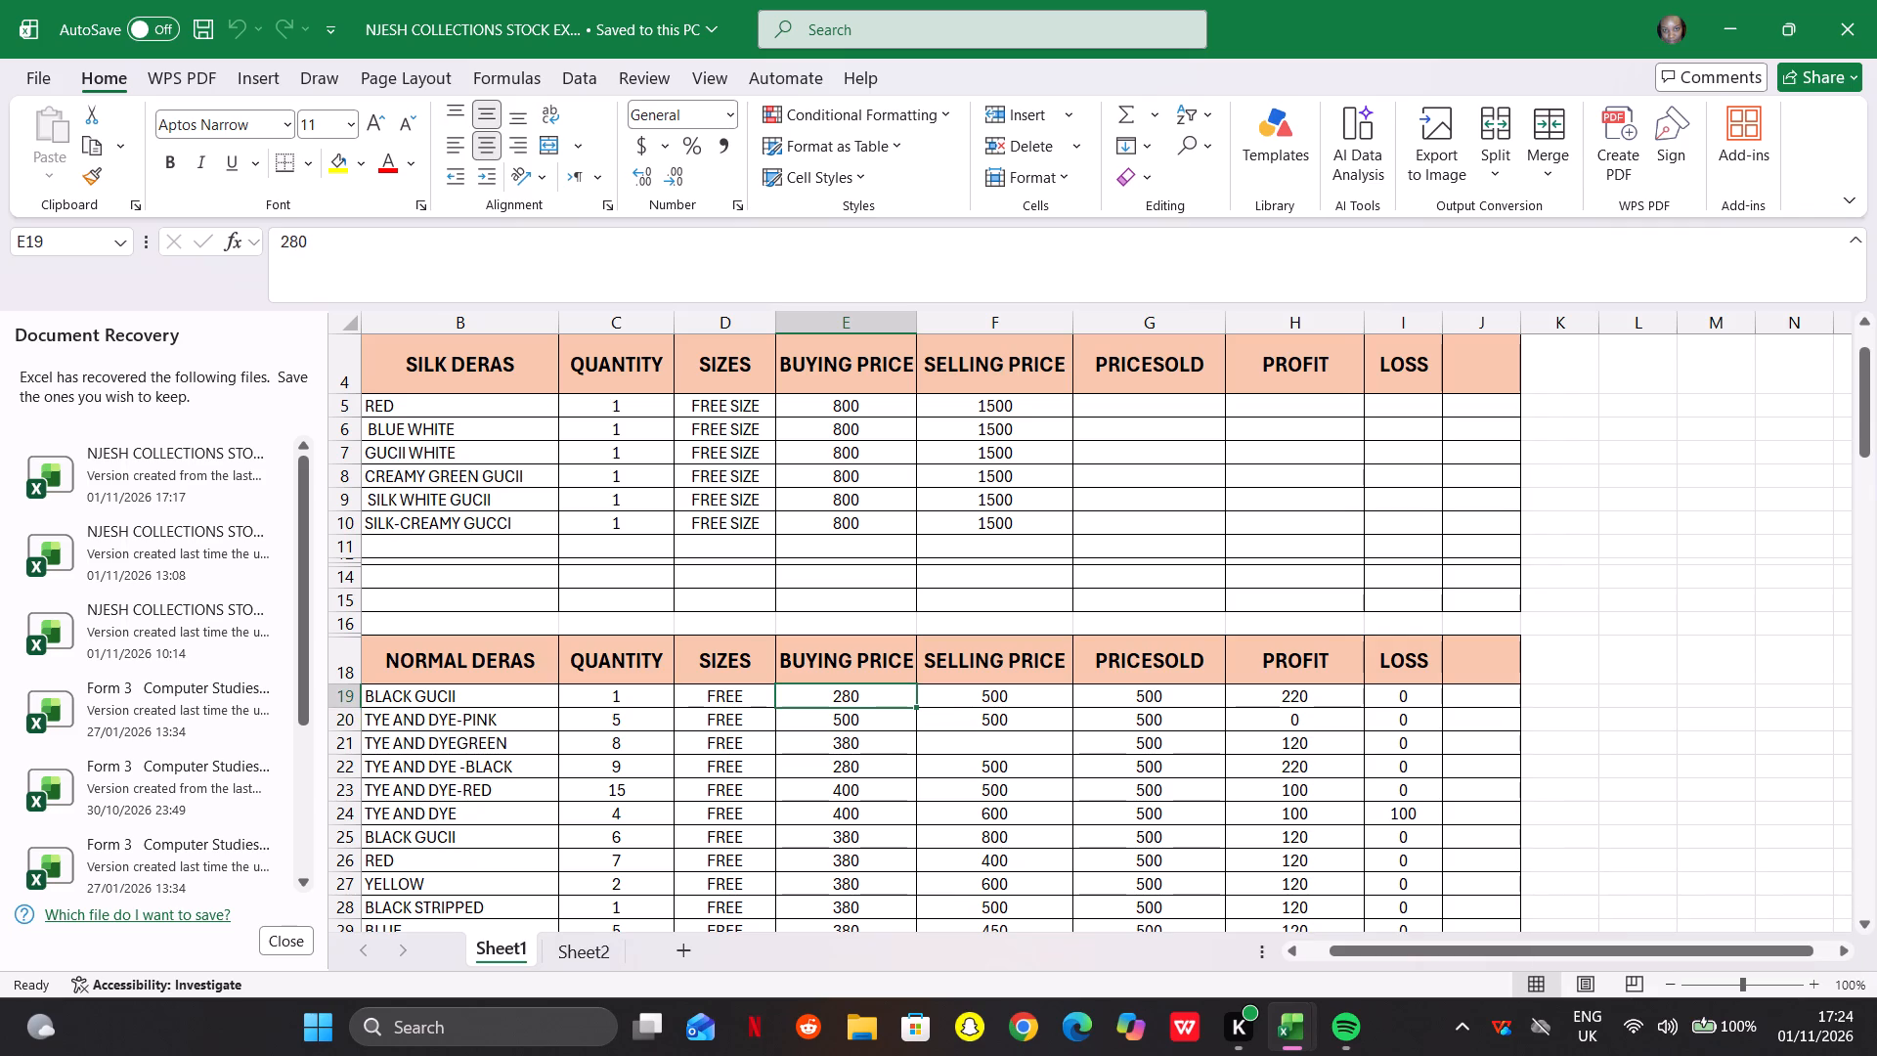
{"action": "left_click_drag", "start_coordinate": [916, 706], "coordinate": [916, 710]}
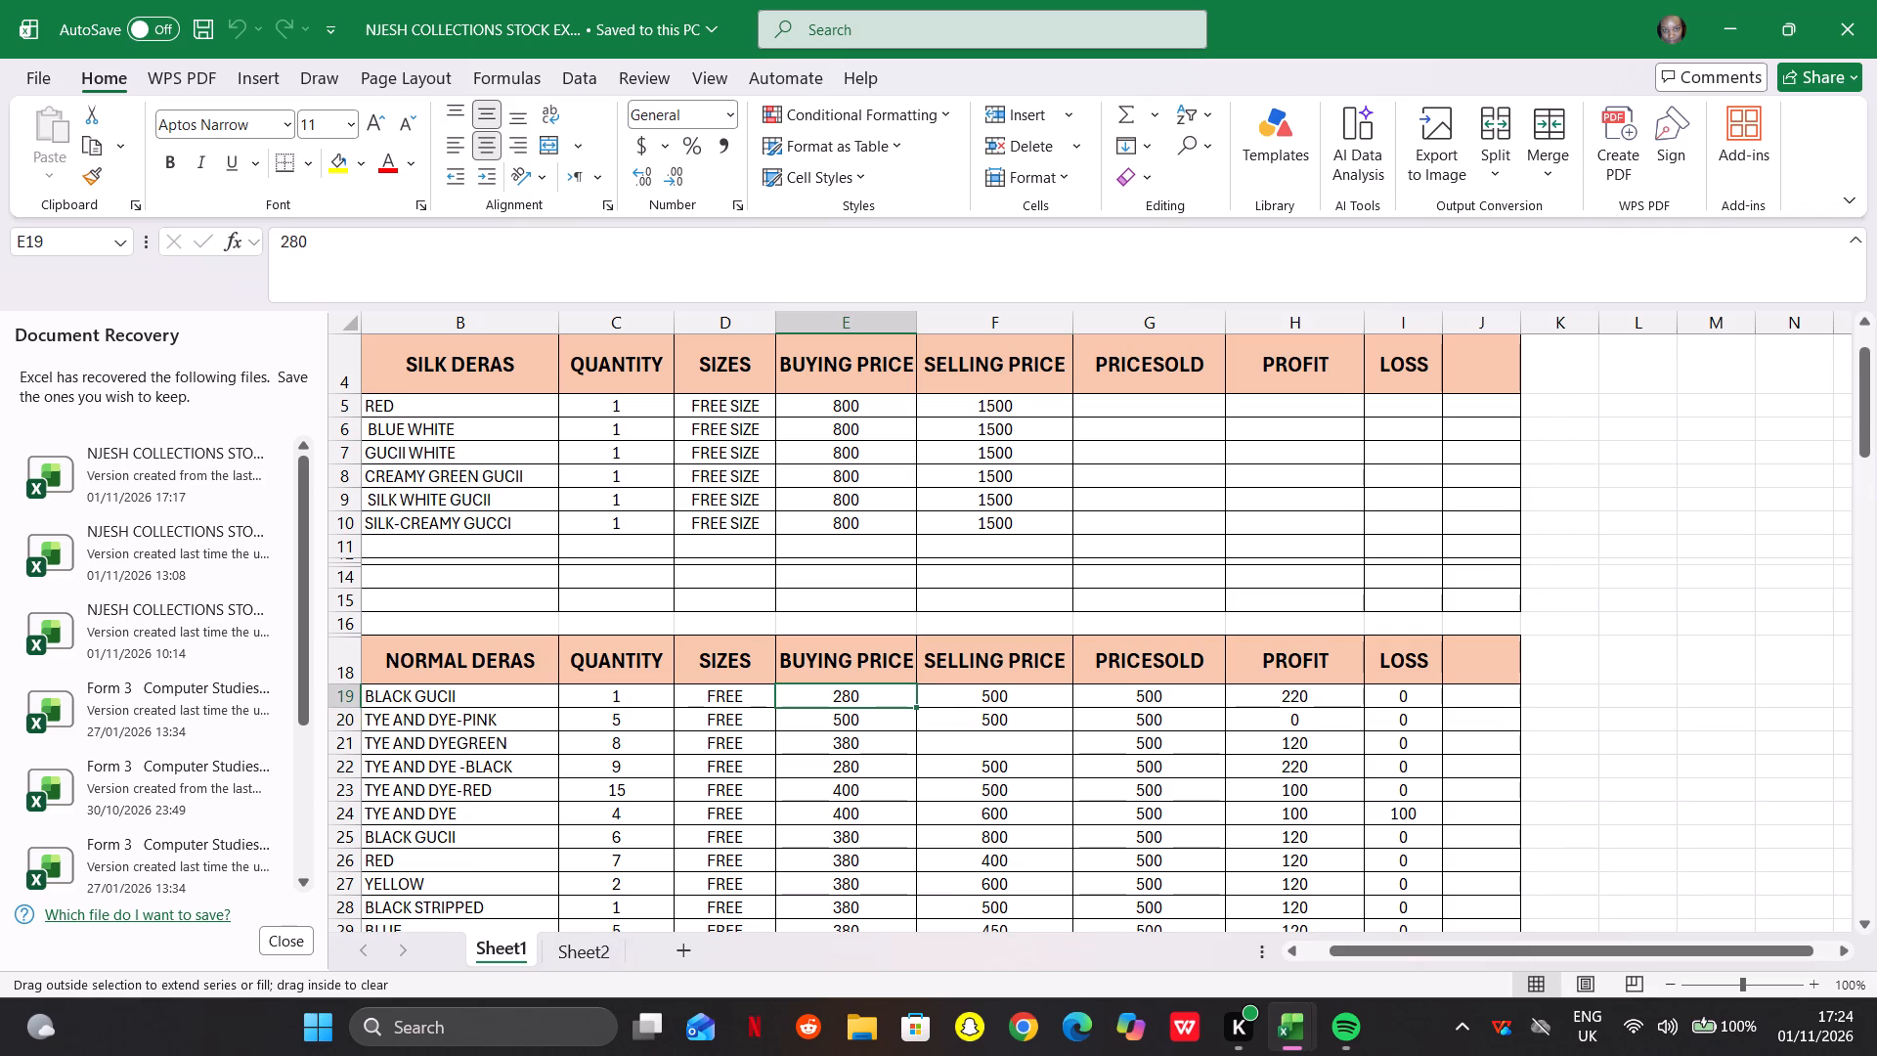
{"action": "left_click_drag", "start_coordinate": [916, 710], "coordinate": [913, 987]}
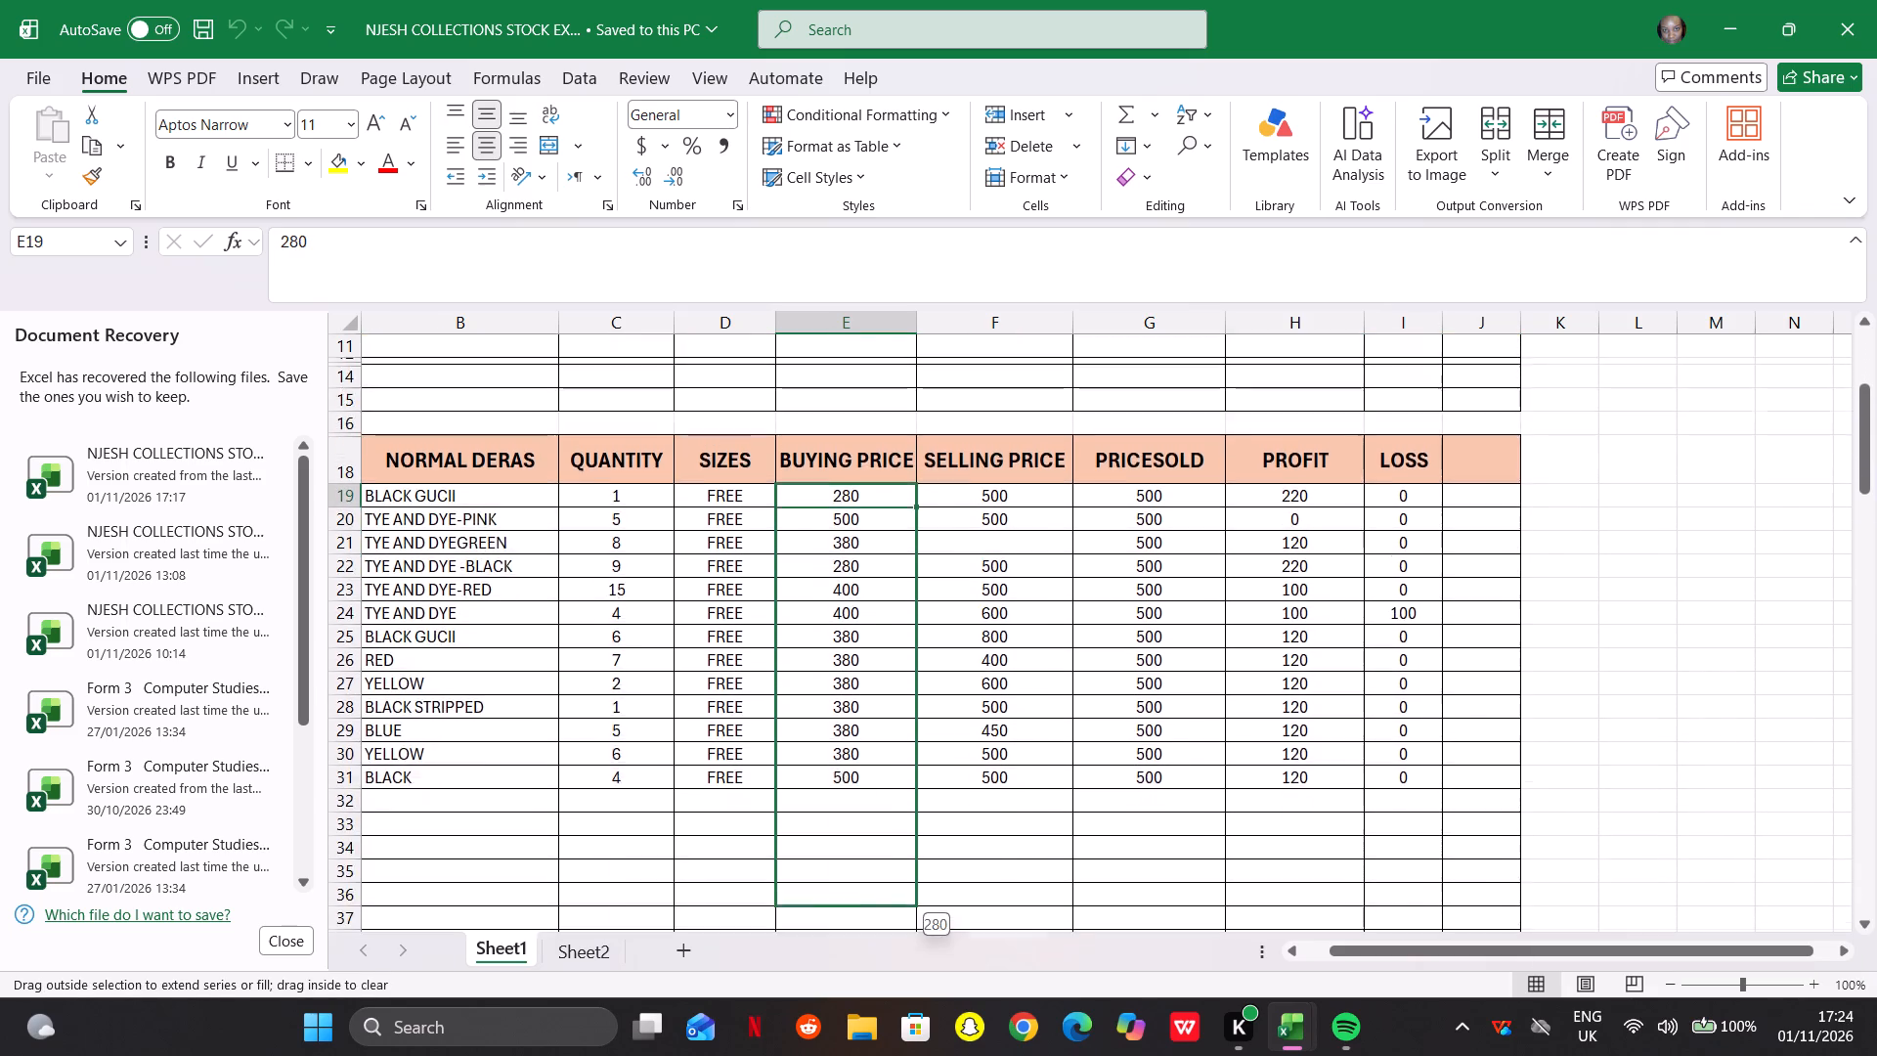
{"action": "left_click_drag", "start_coordinate": [913, 987], "coordinate": [910, 633]}
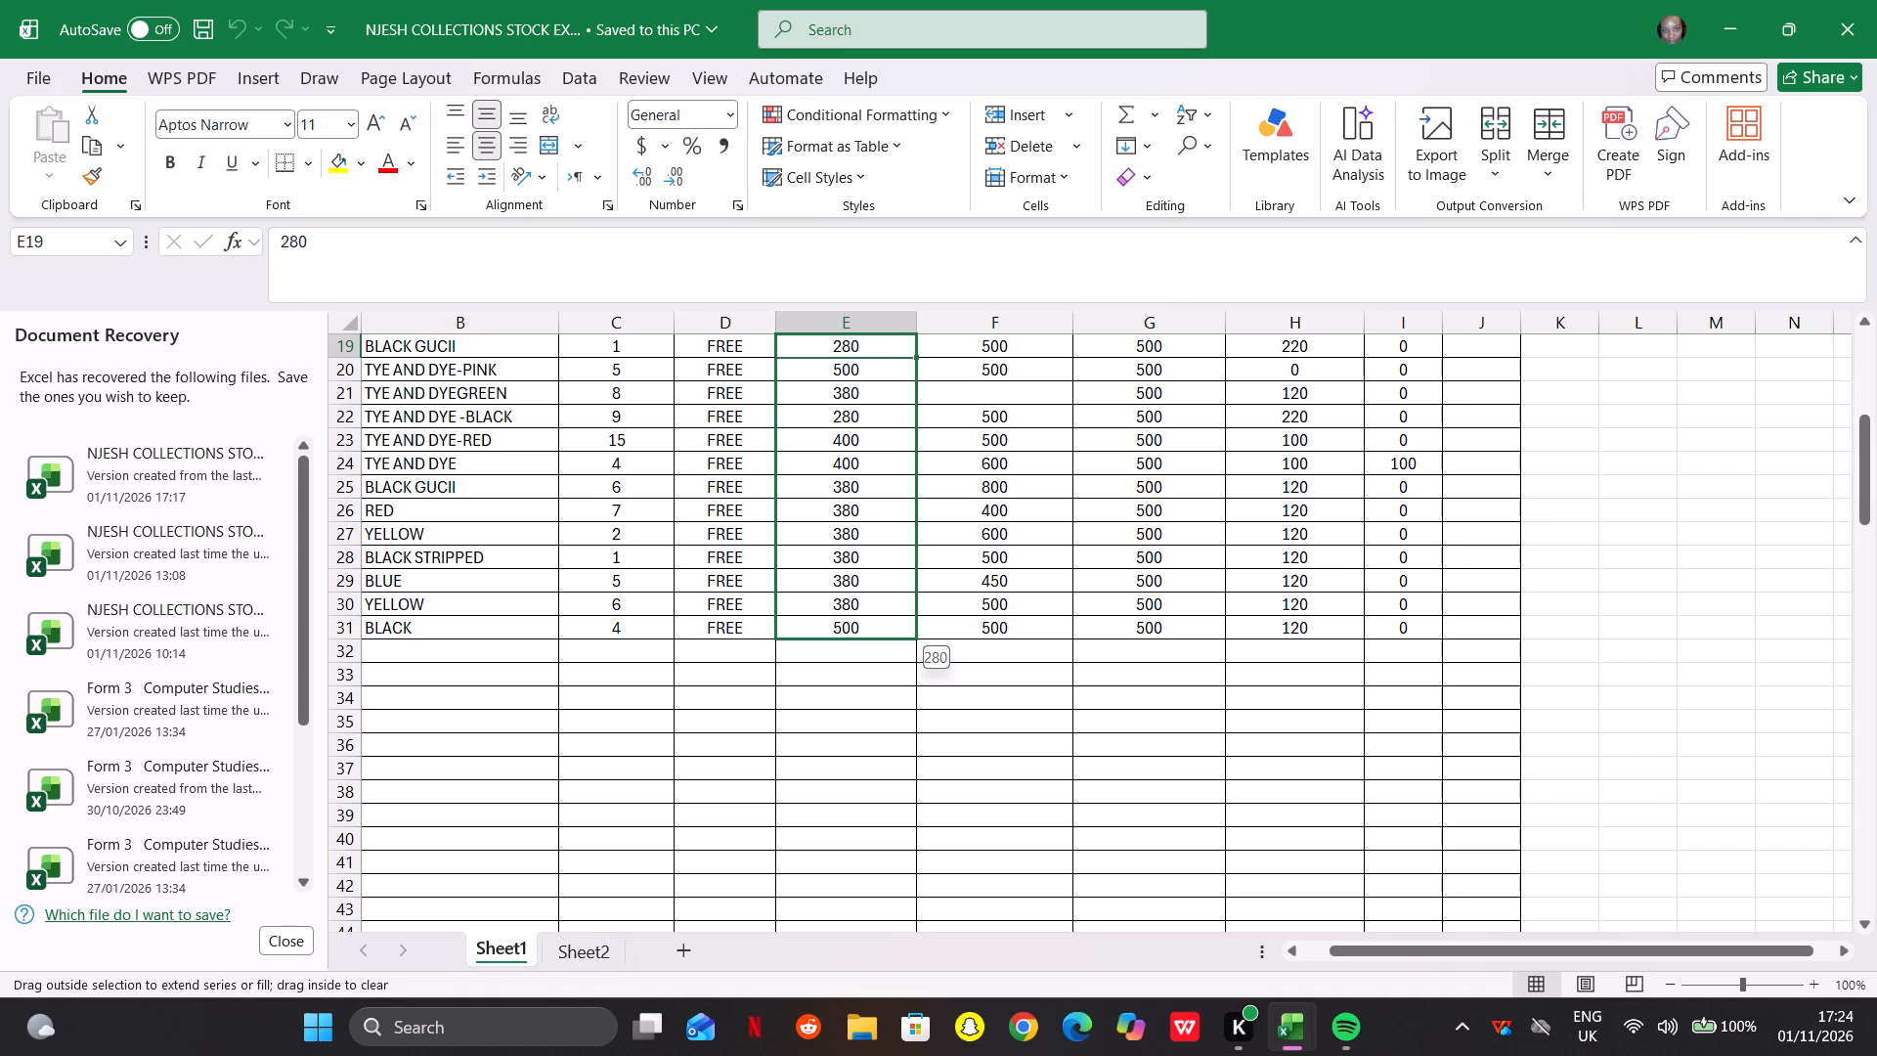
{"action": "left_click_drag", "start_coordinate": [910, 633], "coordinate": [916, 633]}
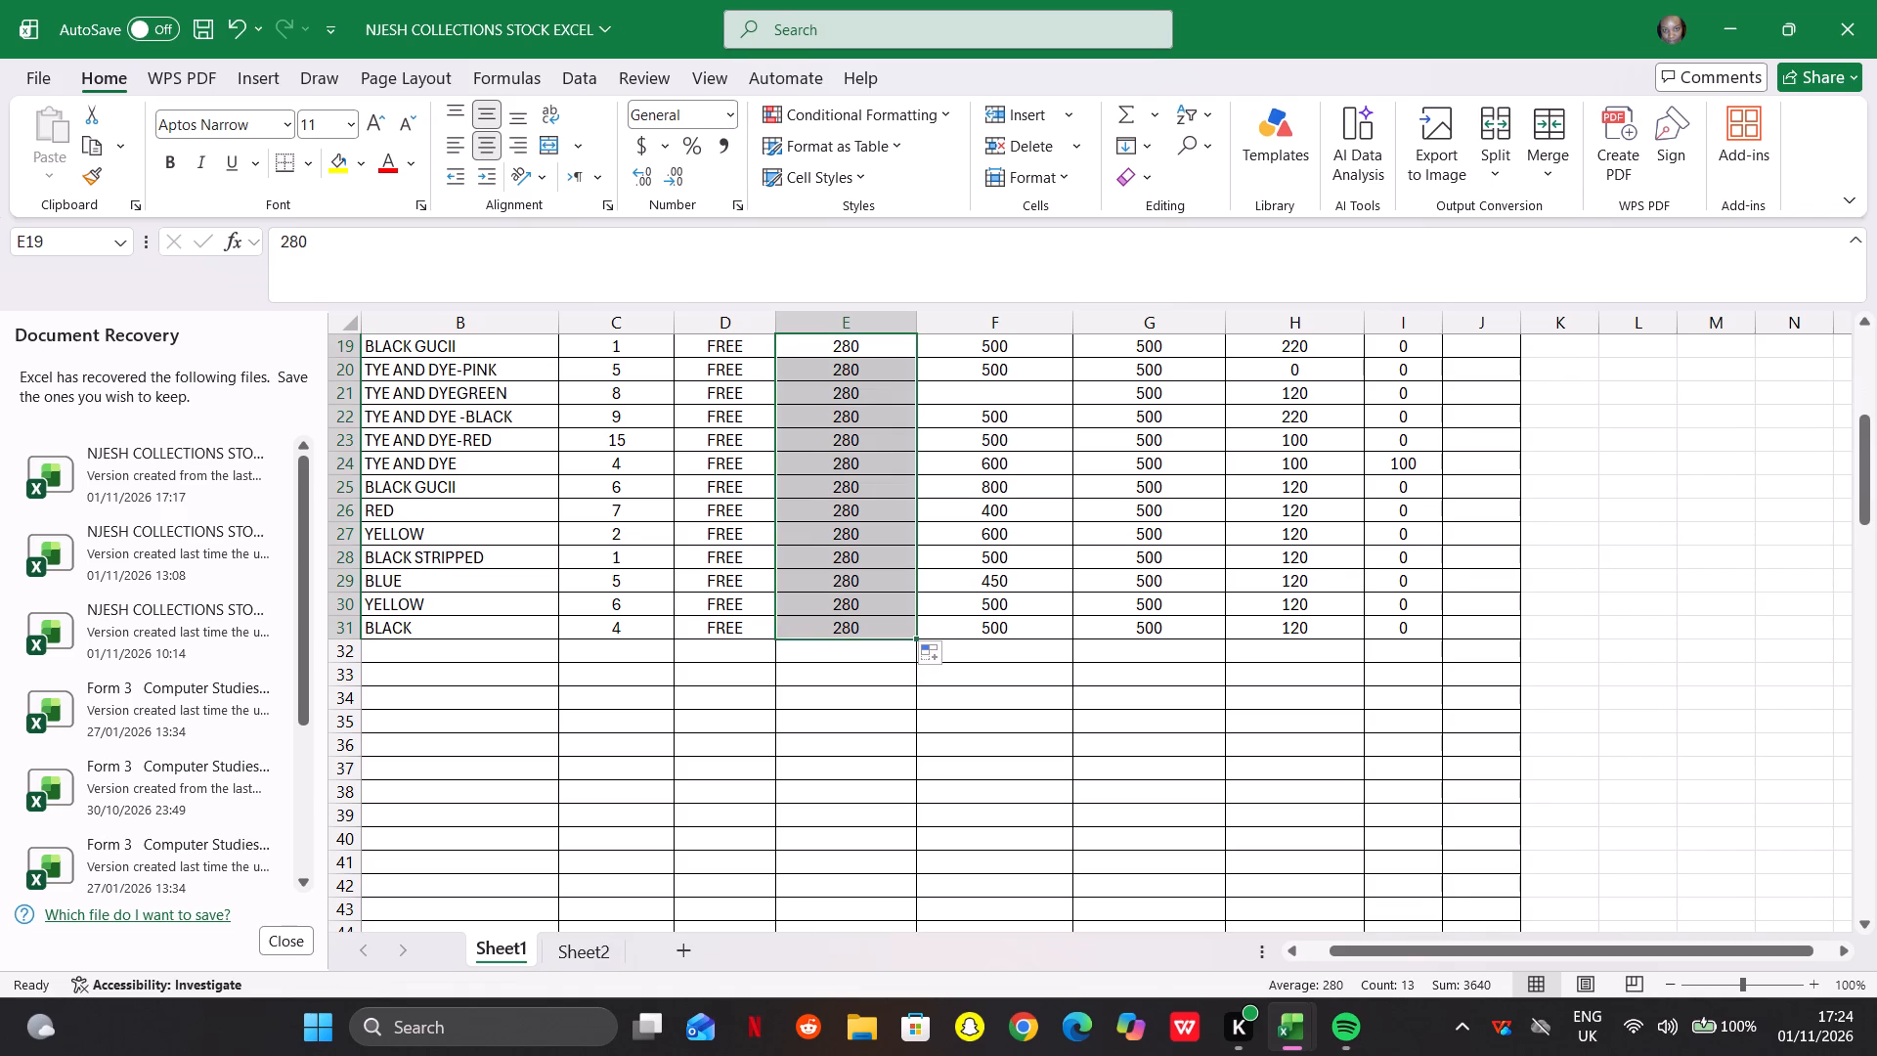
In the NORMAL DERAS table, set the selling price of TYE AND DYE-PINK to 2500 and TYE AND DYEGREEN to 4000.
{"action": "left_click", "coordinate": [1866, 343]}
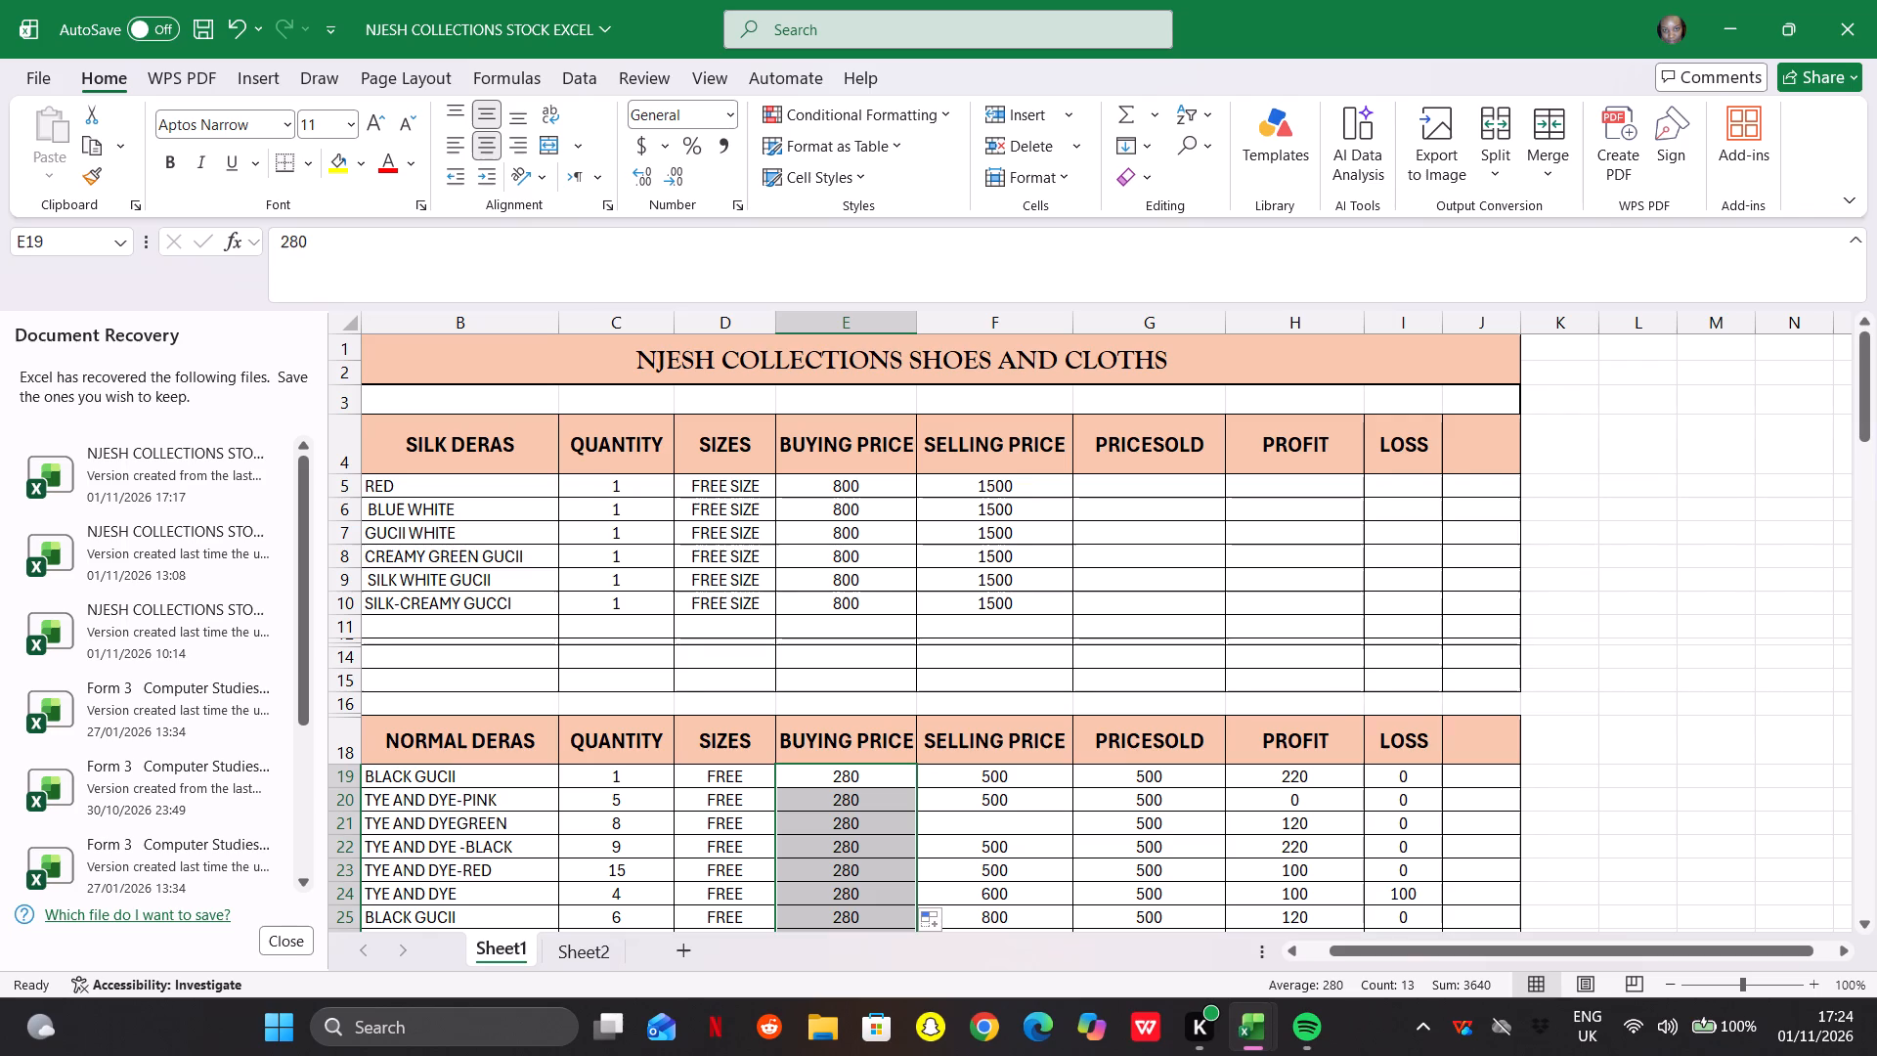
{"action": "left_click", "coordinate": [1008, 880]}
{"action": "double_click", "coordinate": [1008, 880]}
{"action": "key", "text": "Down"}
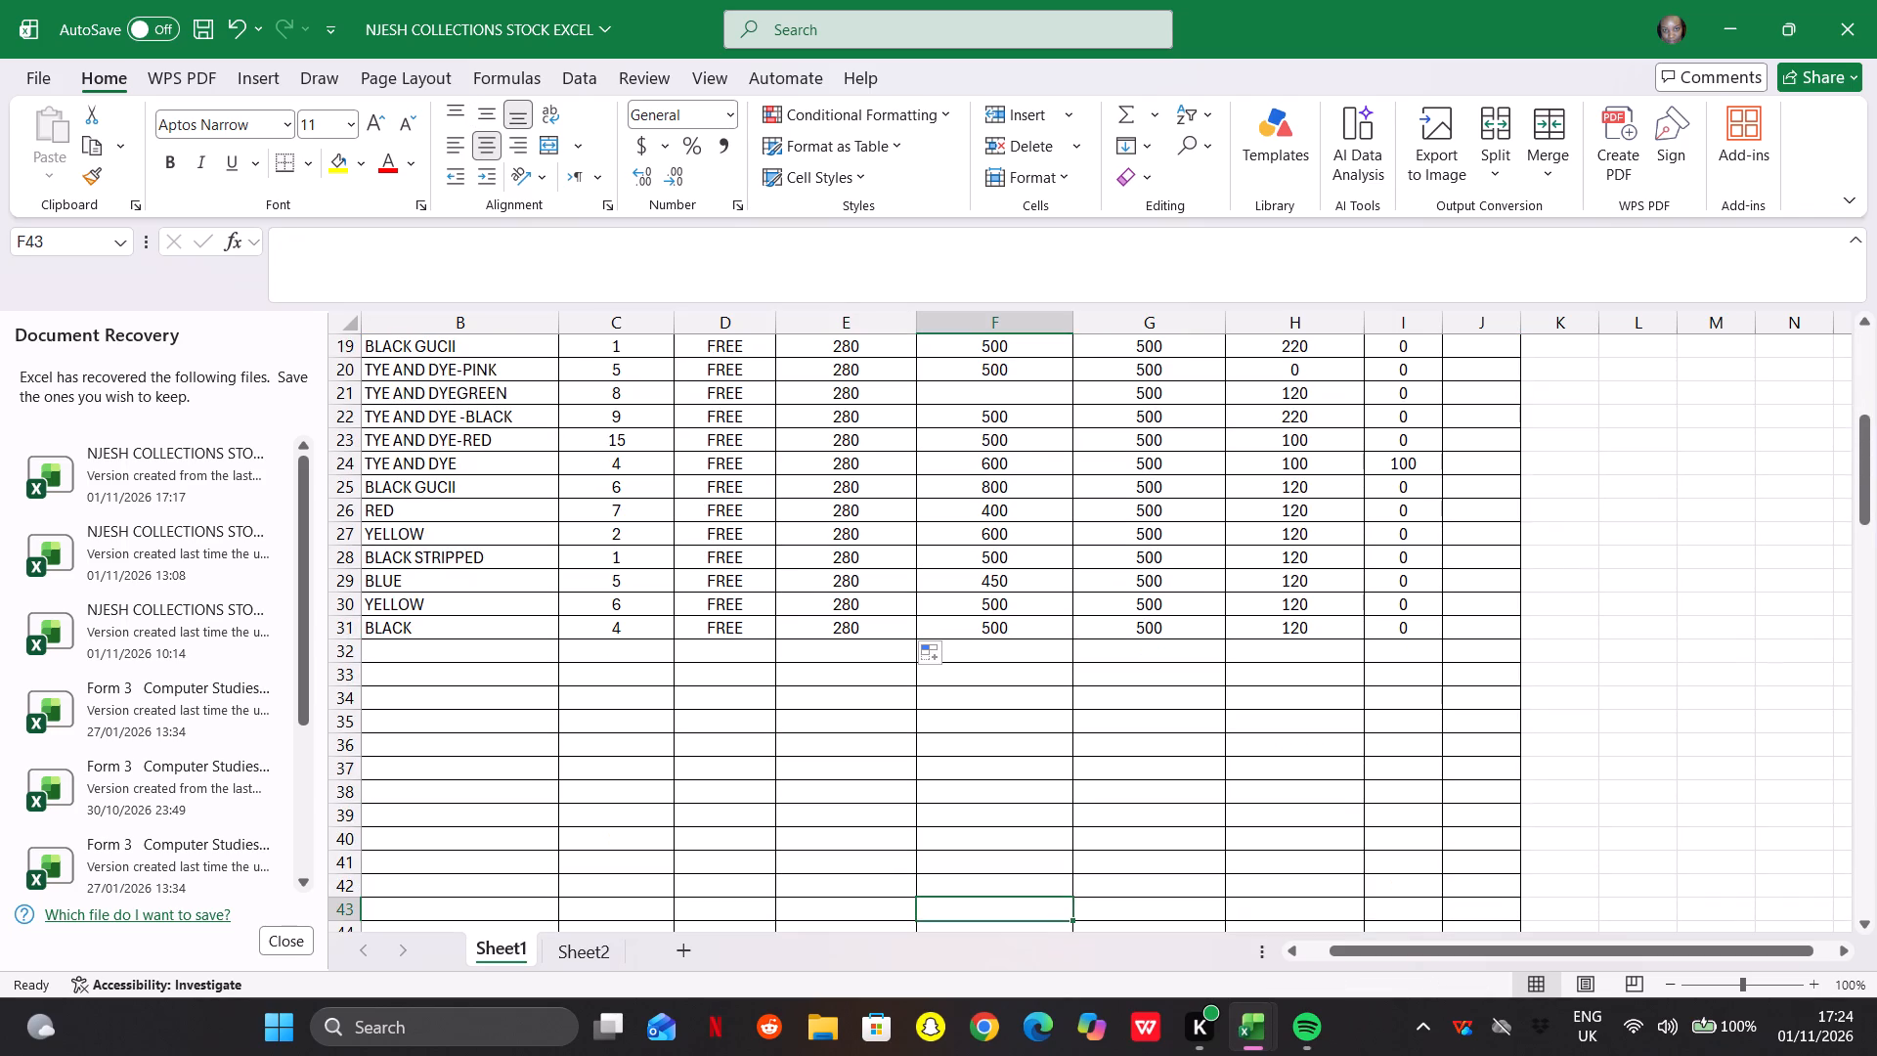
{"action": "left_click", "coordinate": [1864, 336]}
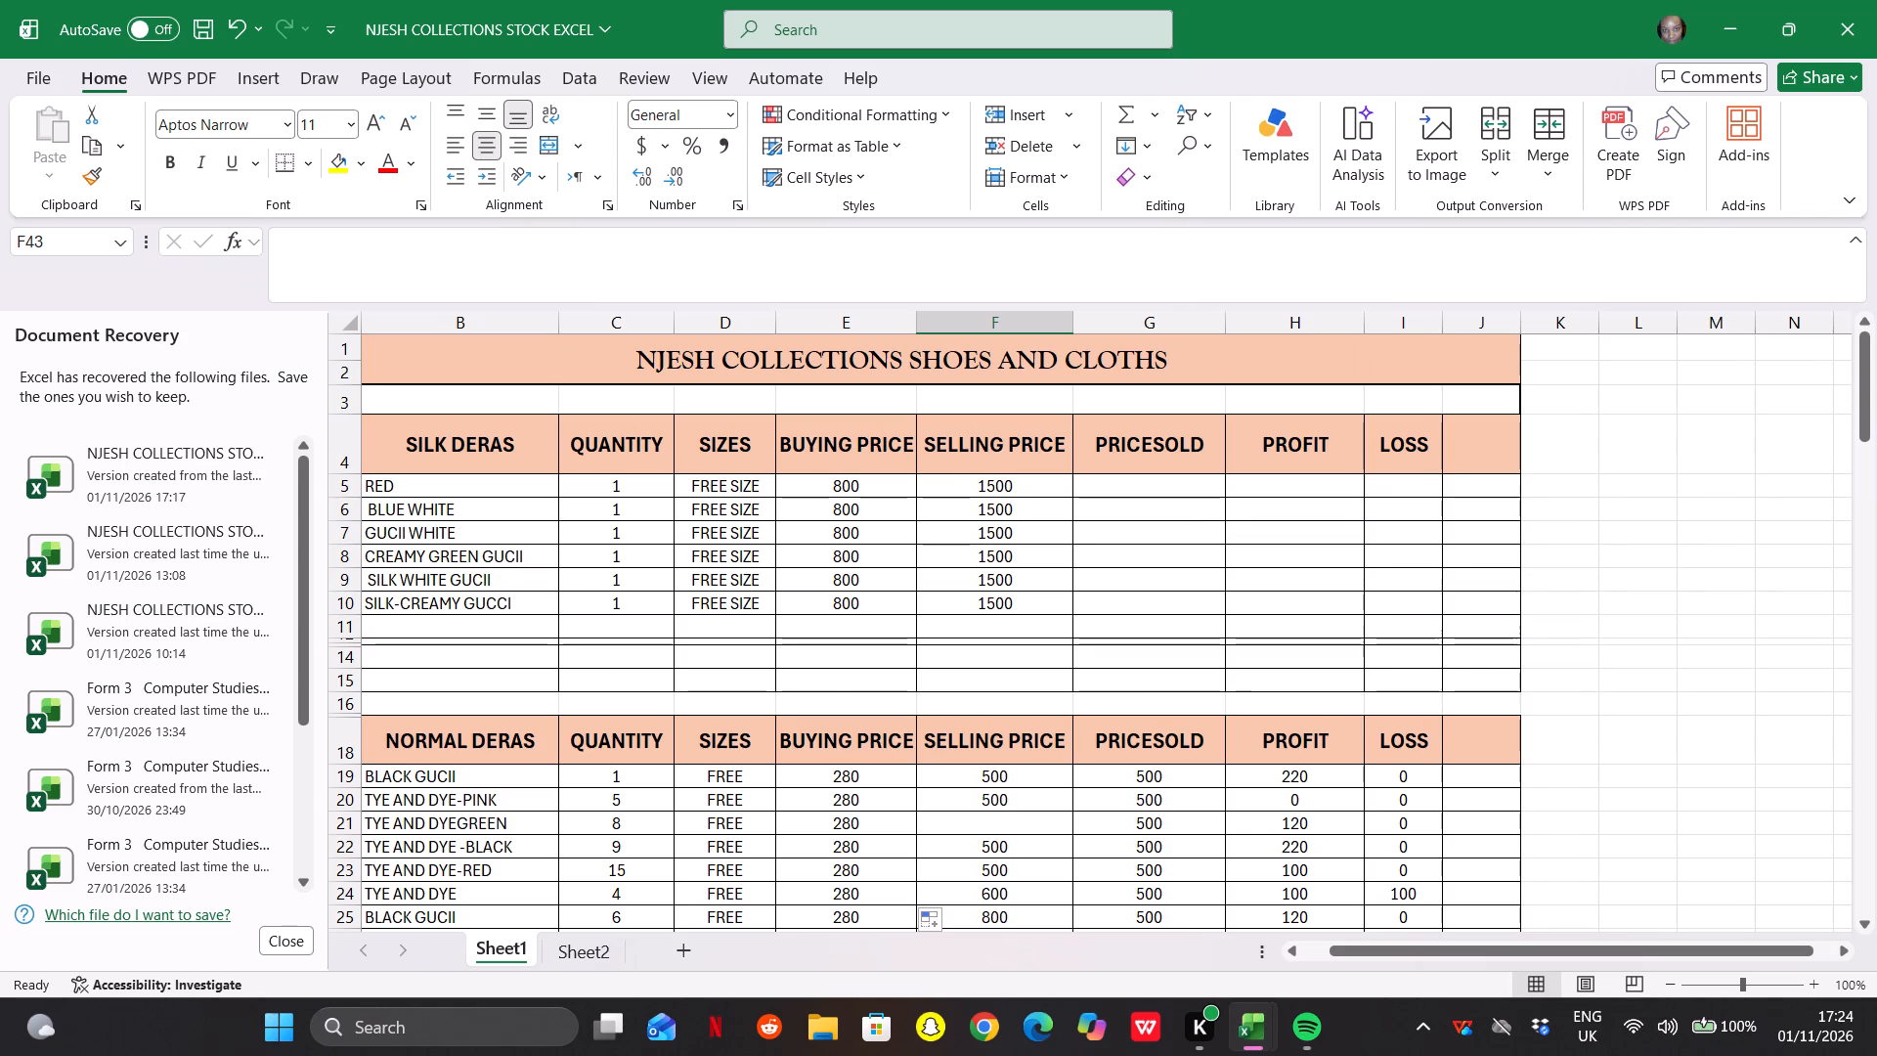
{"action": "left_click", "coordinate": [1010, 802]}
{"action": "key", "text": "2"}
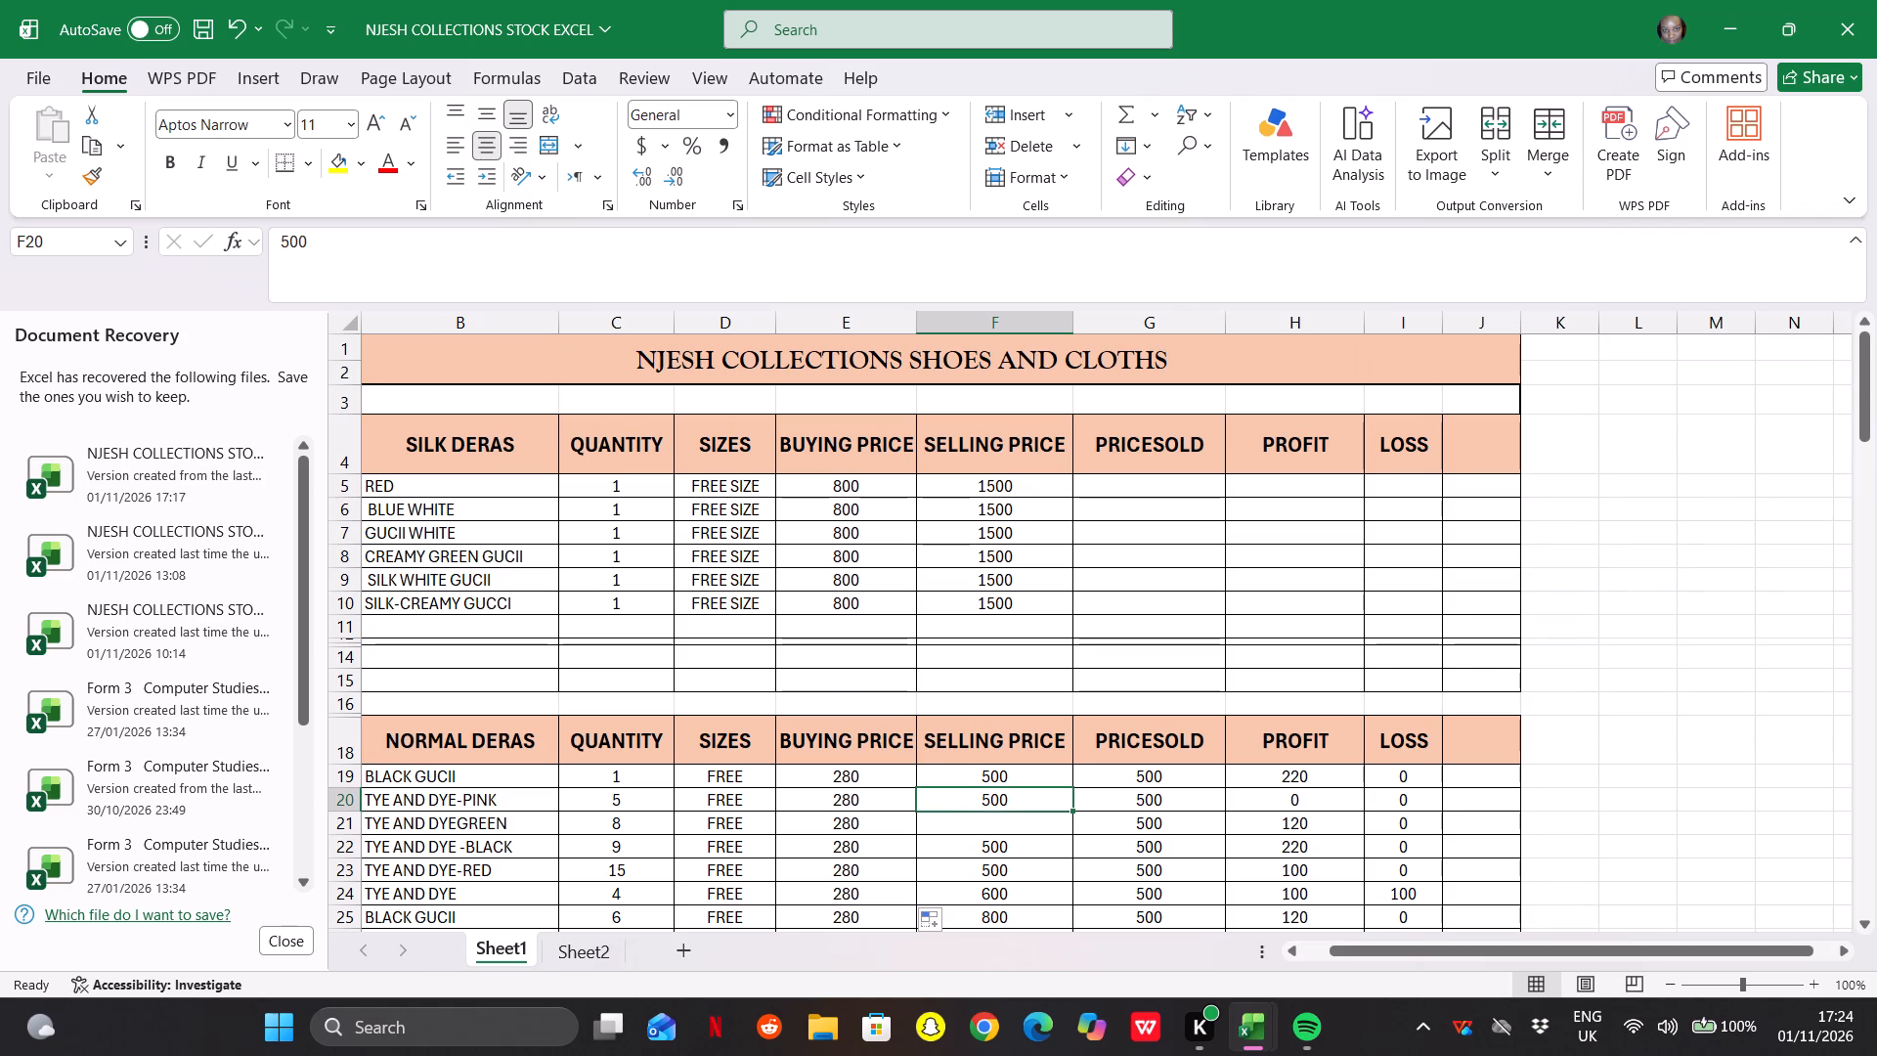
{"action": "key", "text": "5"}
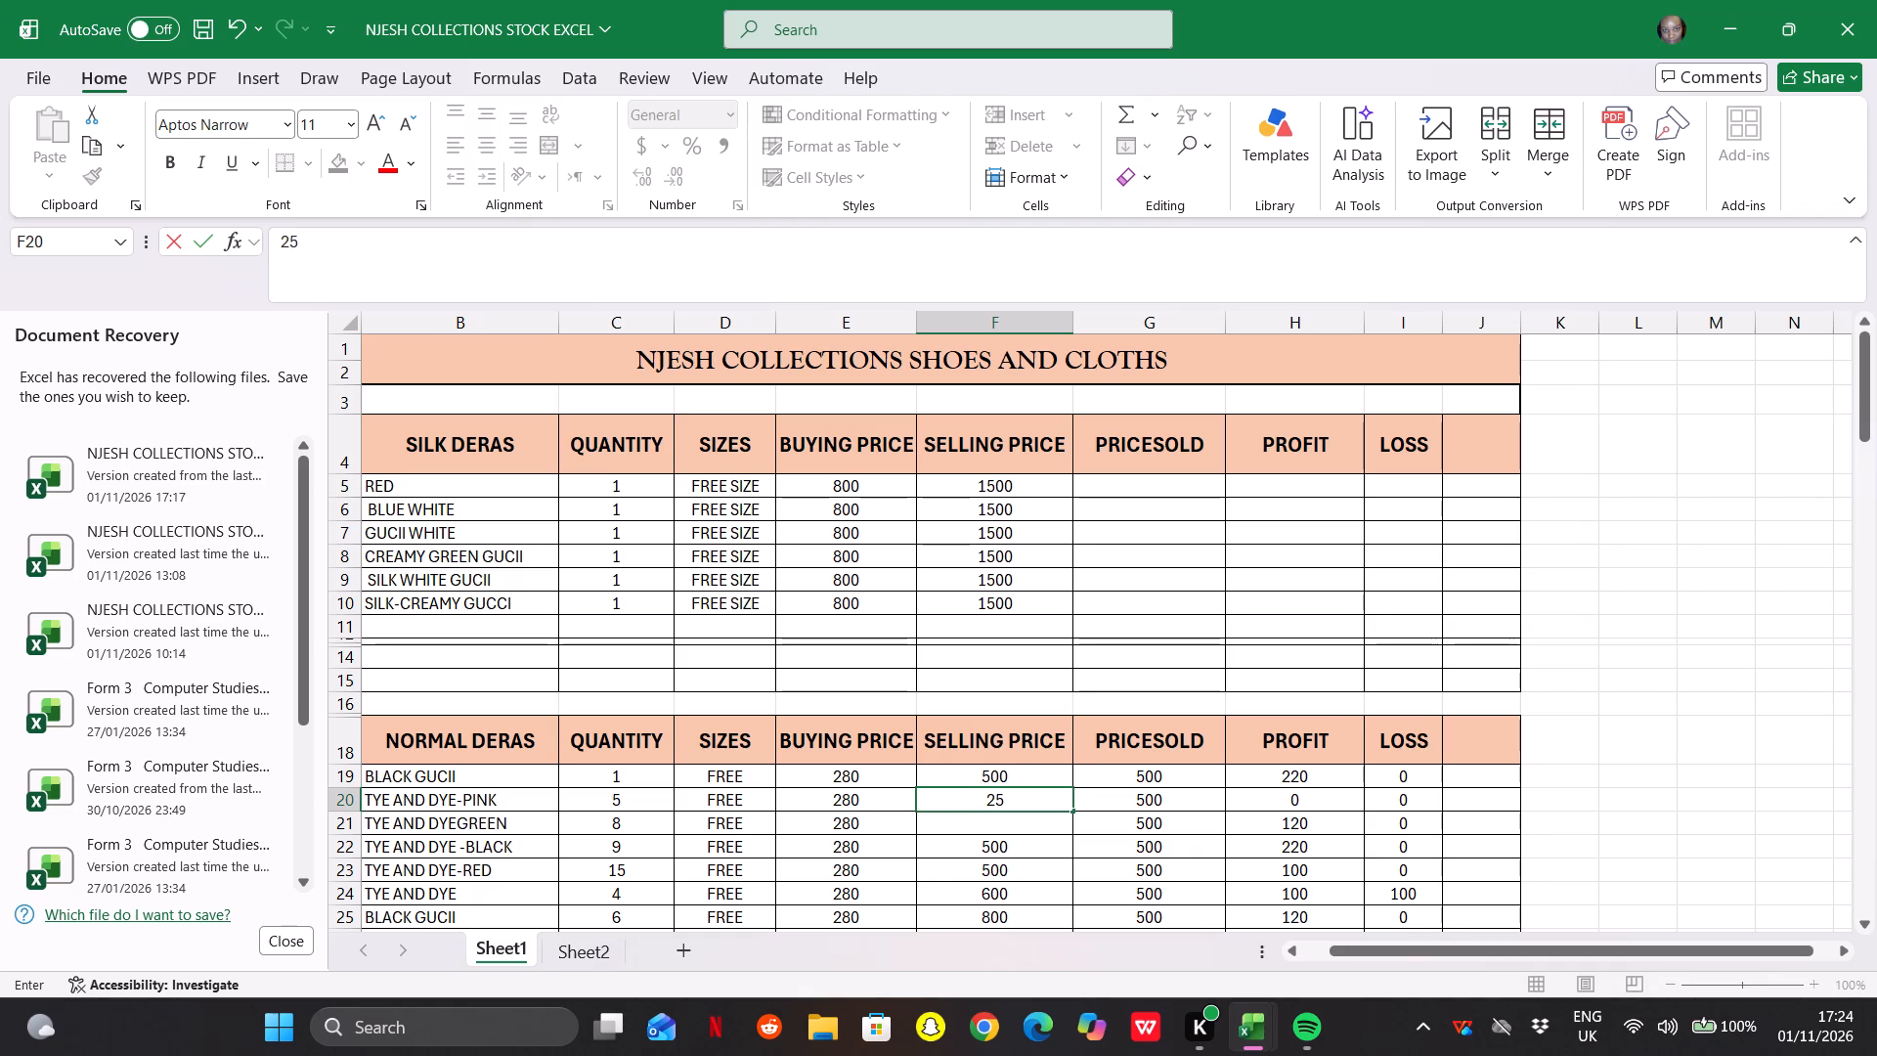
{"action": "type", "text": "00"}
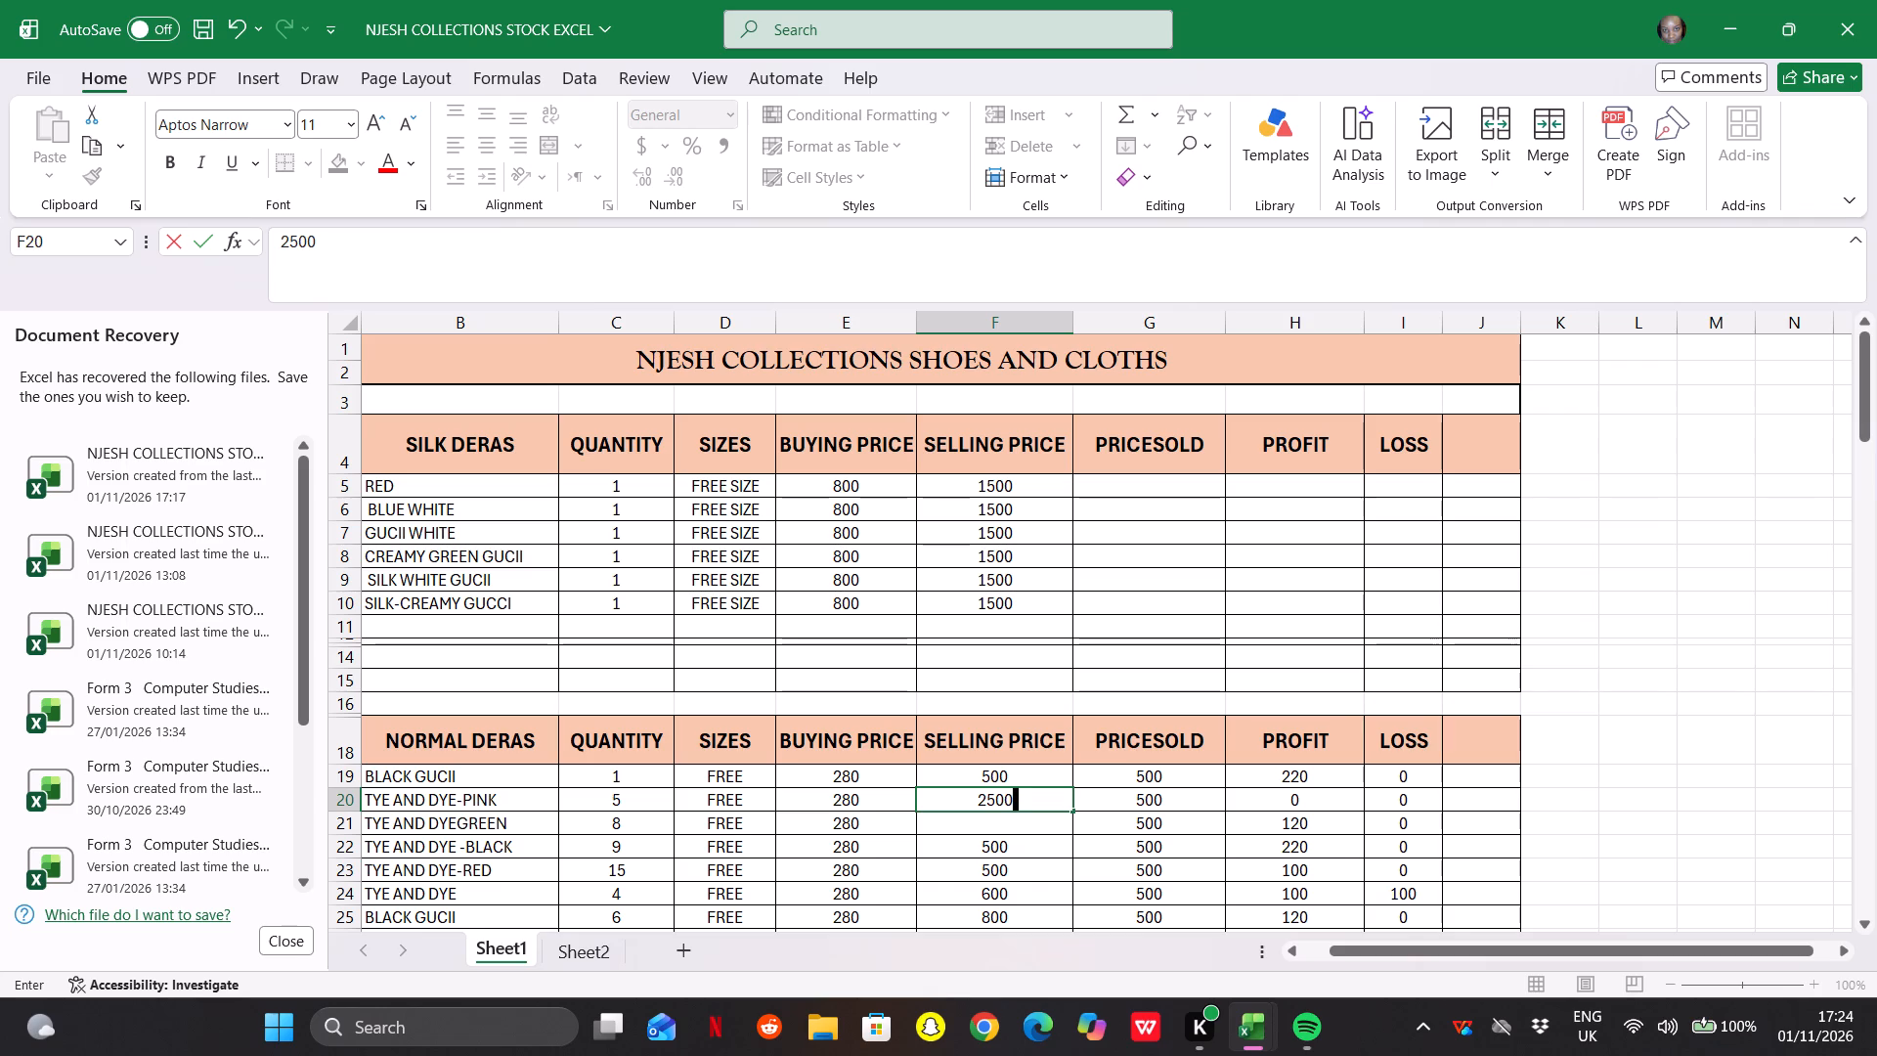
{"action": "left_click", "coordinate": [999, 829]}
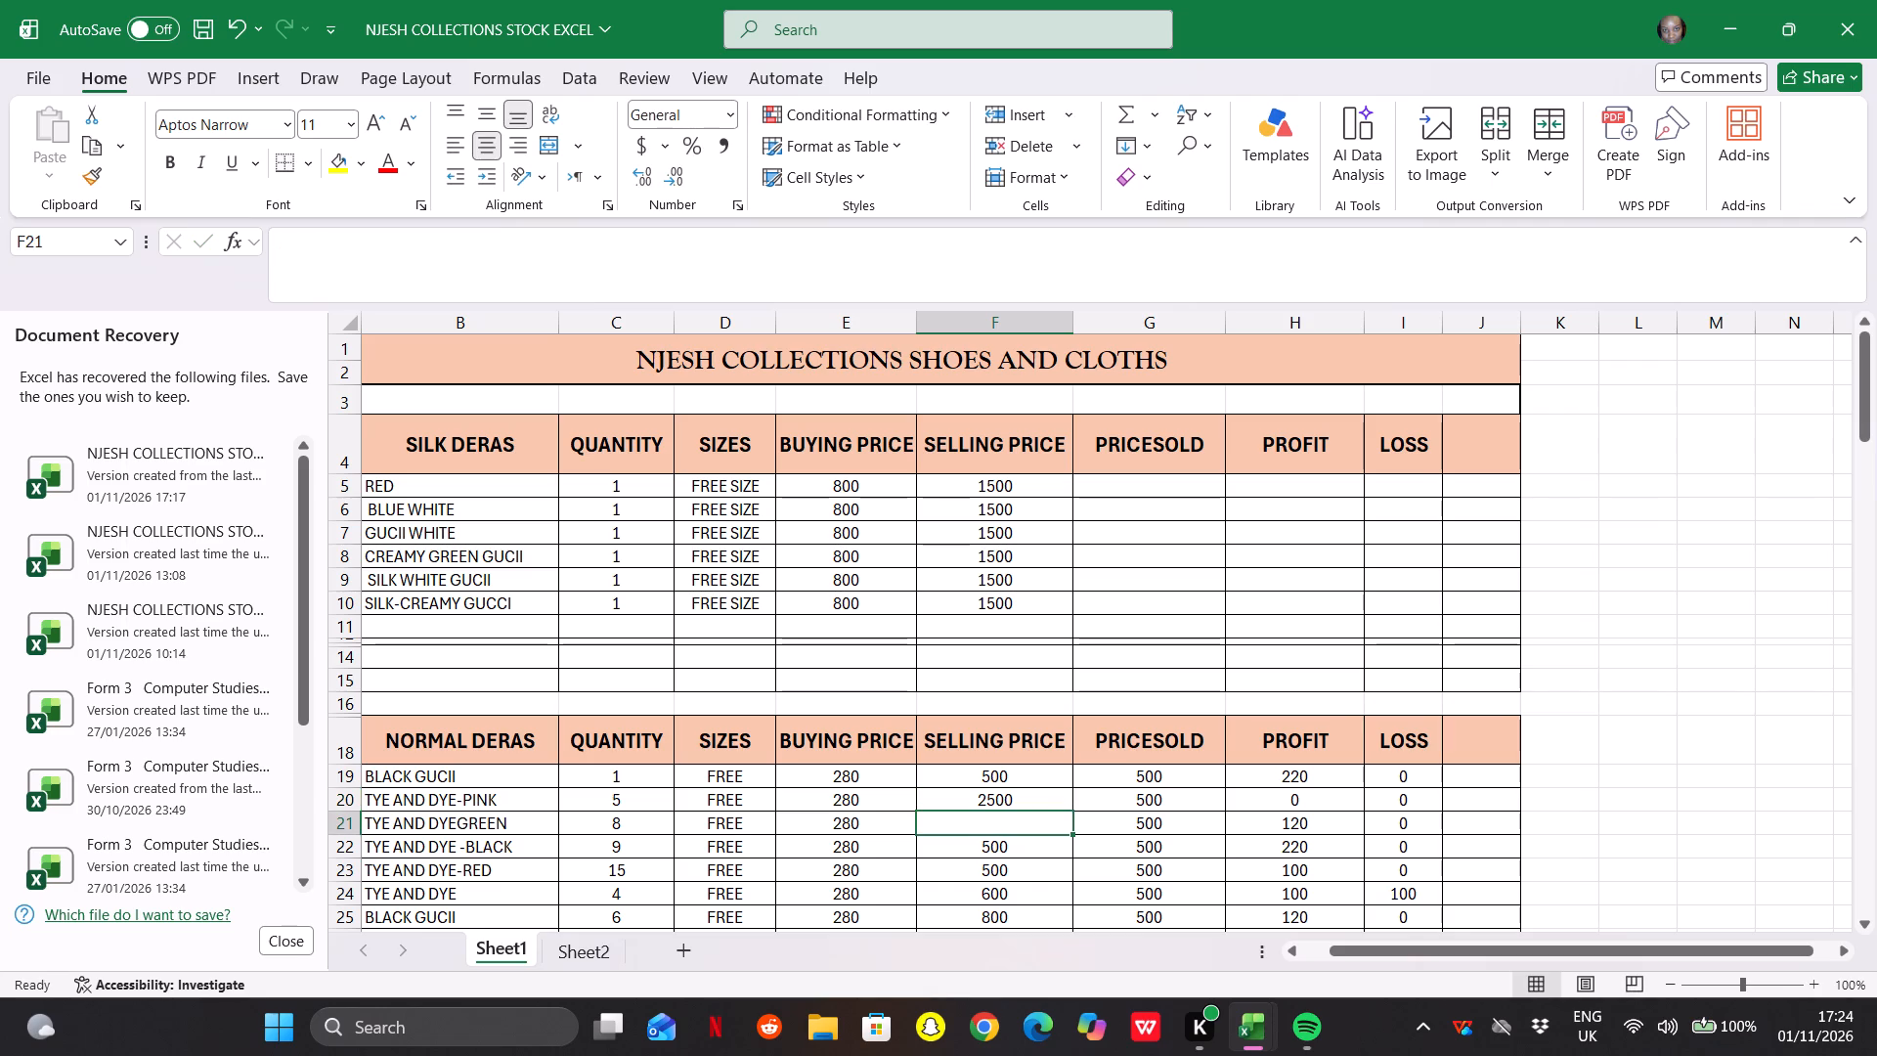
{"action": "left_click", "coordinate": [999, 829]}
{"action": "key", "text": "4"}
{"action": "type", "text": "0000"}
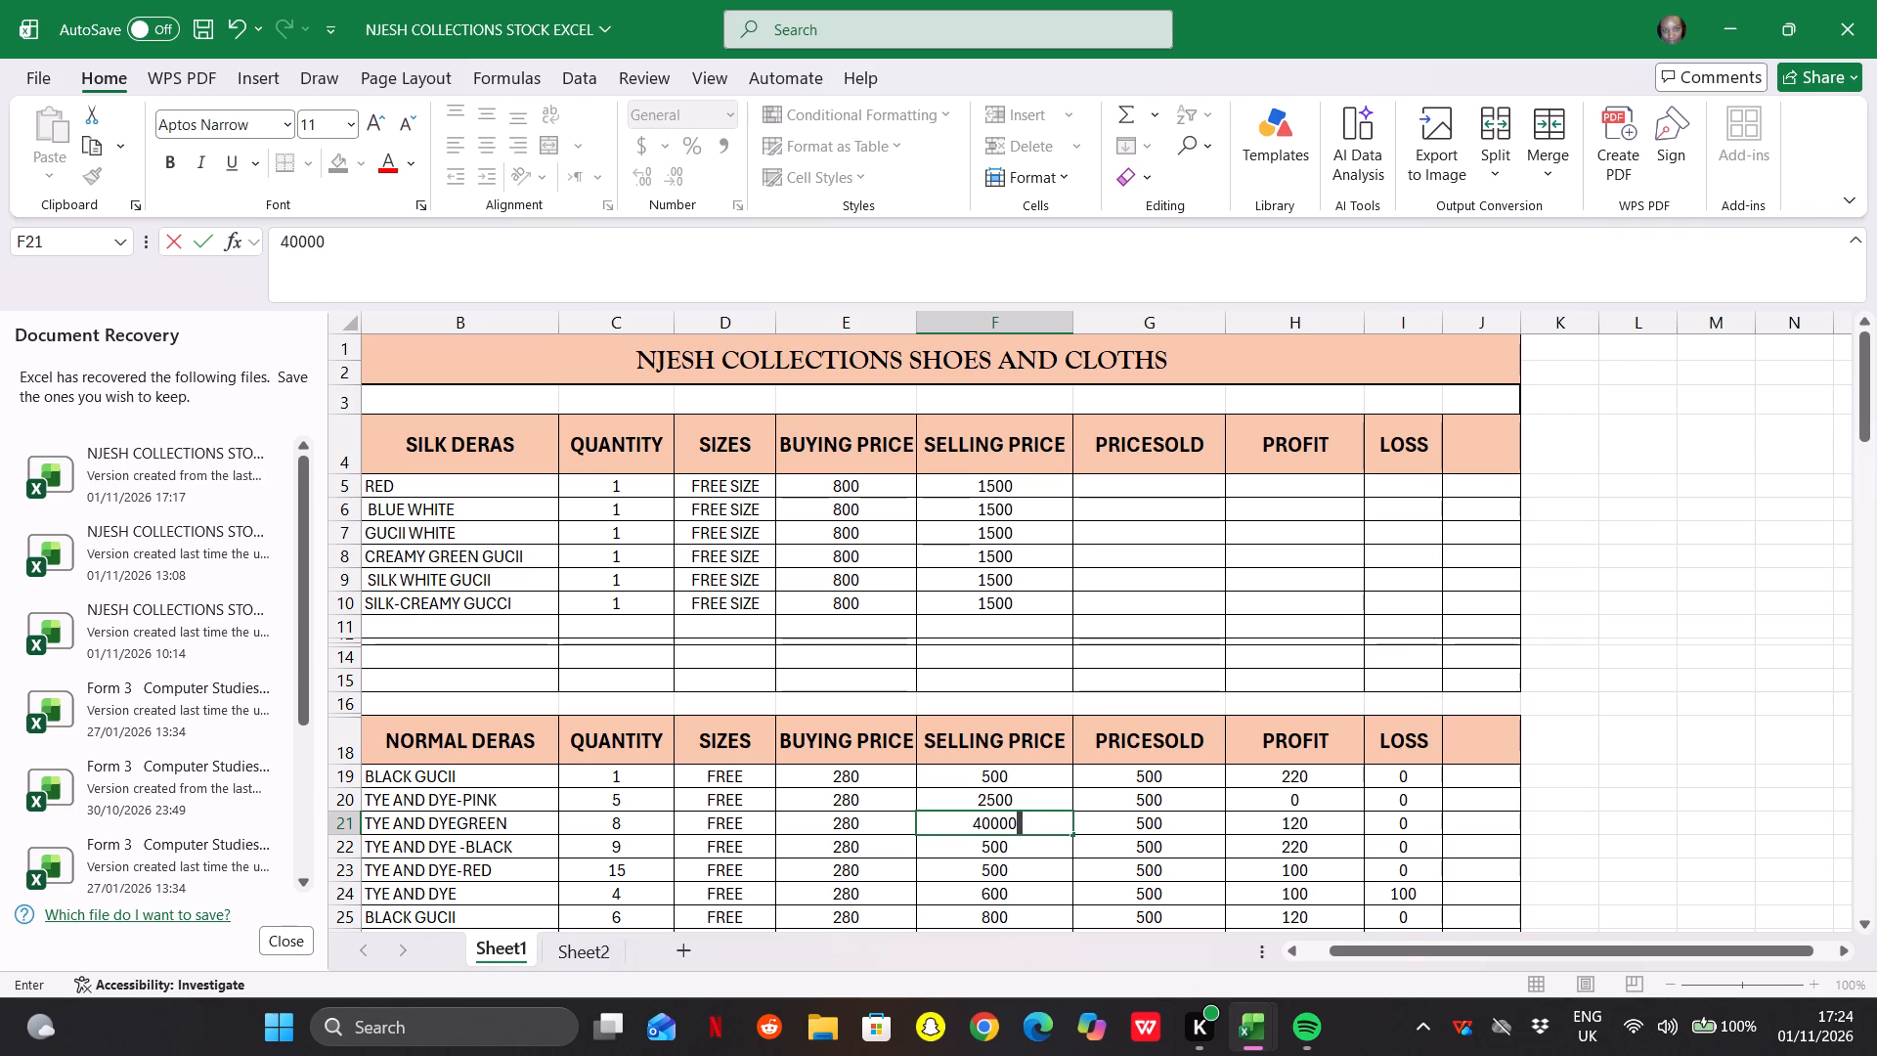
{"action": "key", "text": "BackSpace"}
Fill the BLACK GUCII selling price of 500 down the NORMAL DERAS table from F19 to F31.
{"action": "left_click", "coordinate": [1014, 784]}
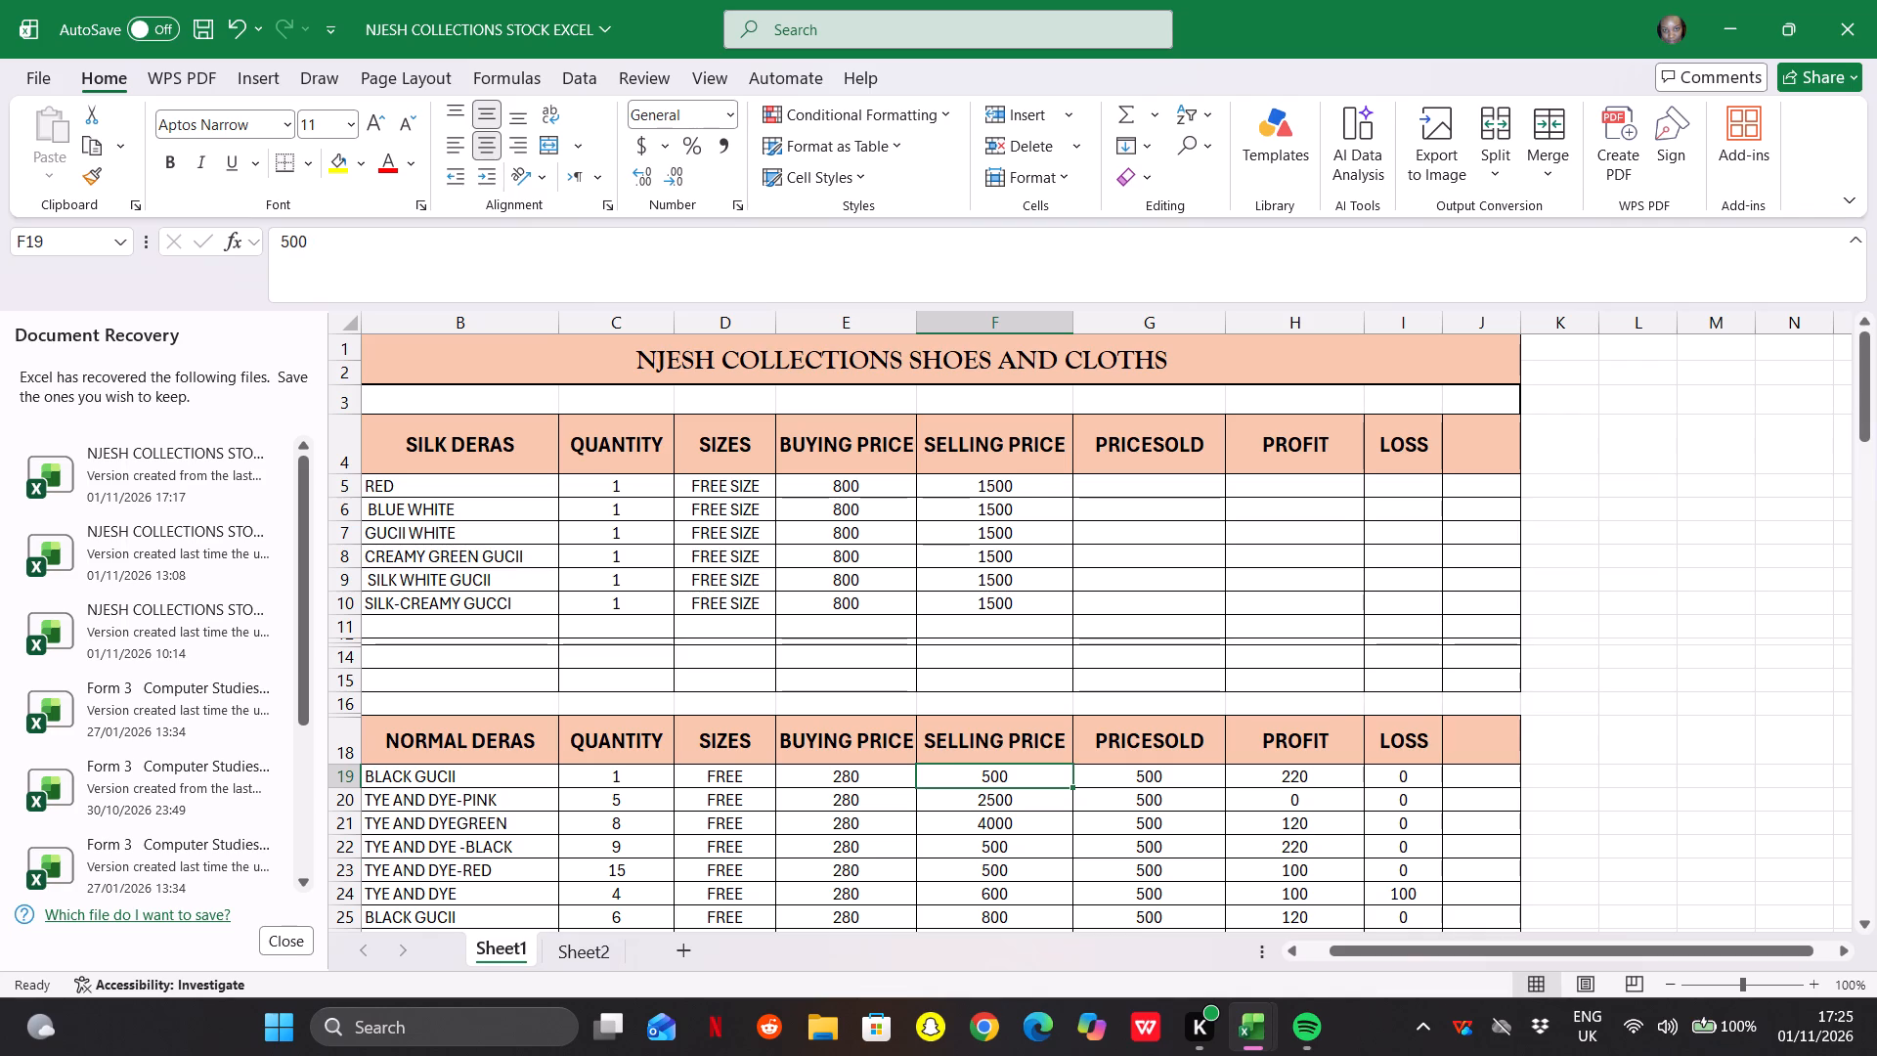
{"action": "left_click_drag", "start_coordinate": [1072, 783], "coordinate": [1070, 872]}
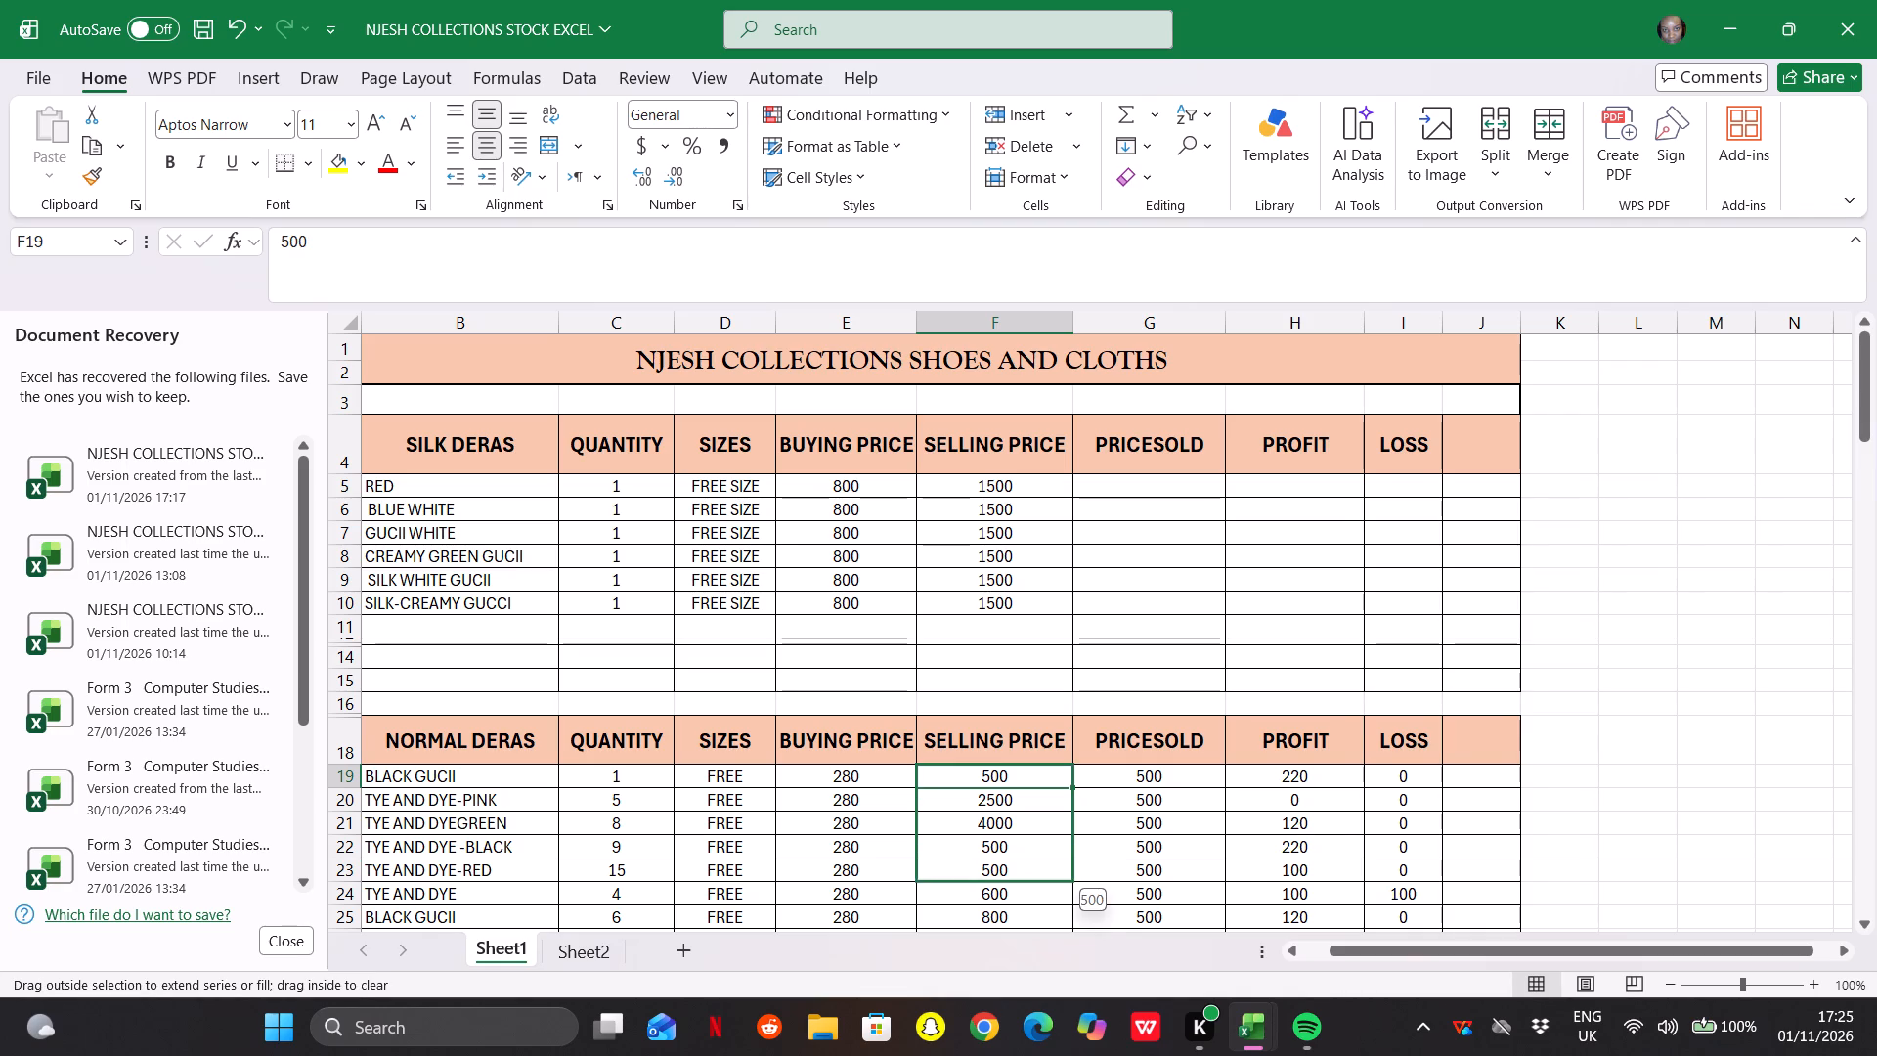
{"action": "left_click_drag", "start_coordinate": [1070, 872], "coordinate": [1048, 811]}
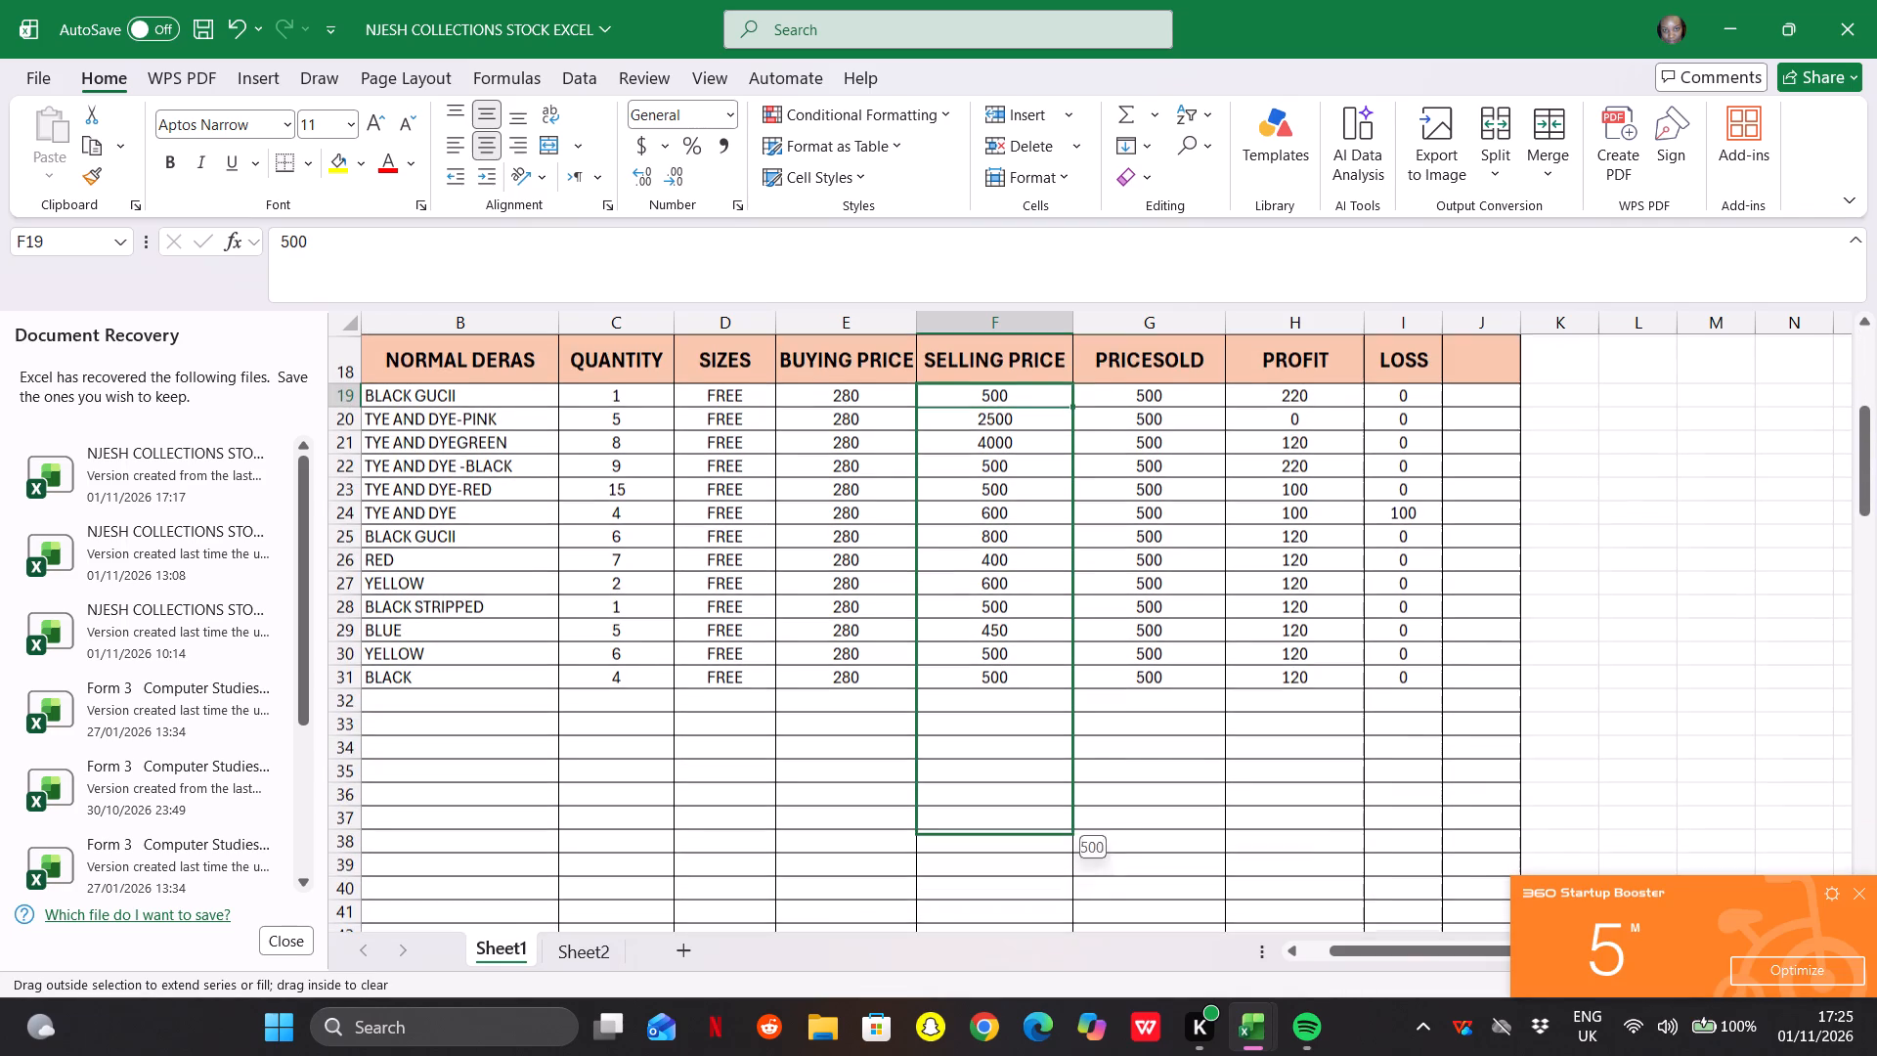
{"action": "left_click_drag", "start_coordinate": [1048, 811], "coordinate": [1030, 681]}
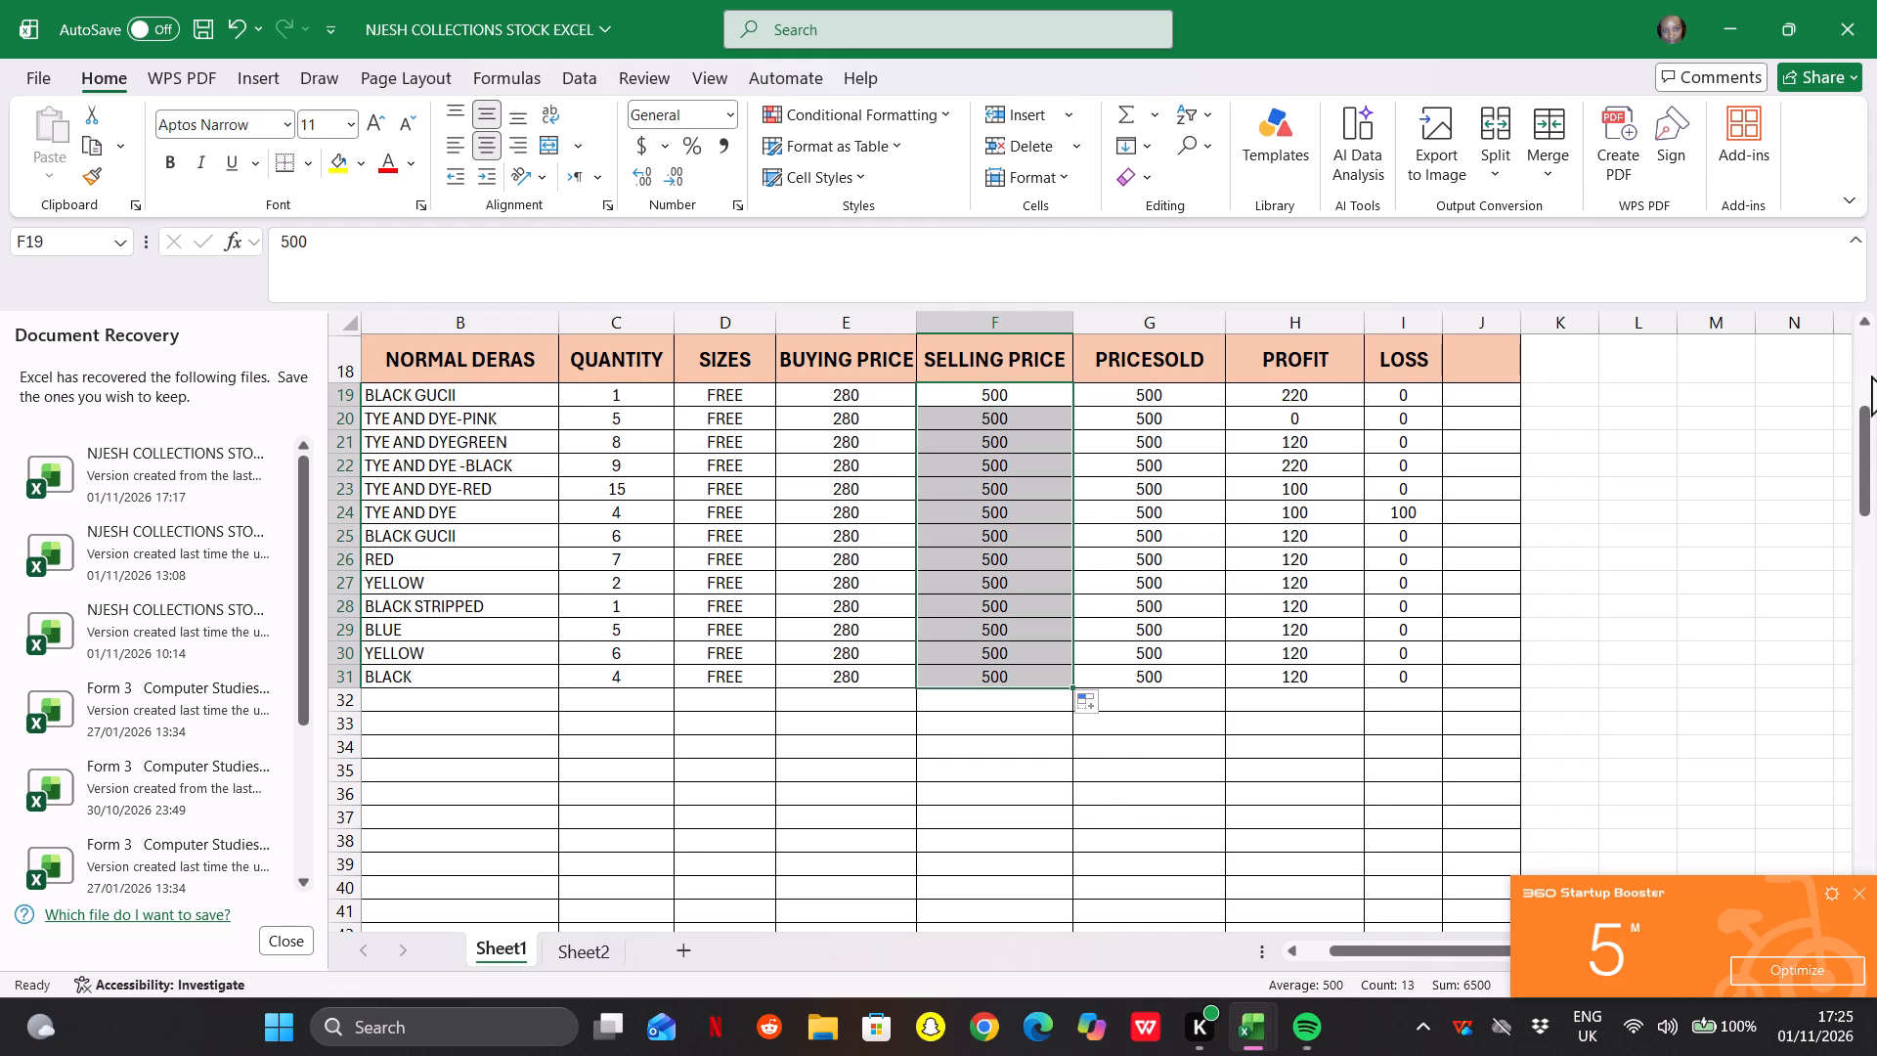
Replace the PRICESOLD header of the NORMAL DERAS table in G18 with TOTAL BUYING PRICE.
{"action": "left_click", "coordinate": [1864, 335]}
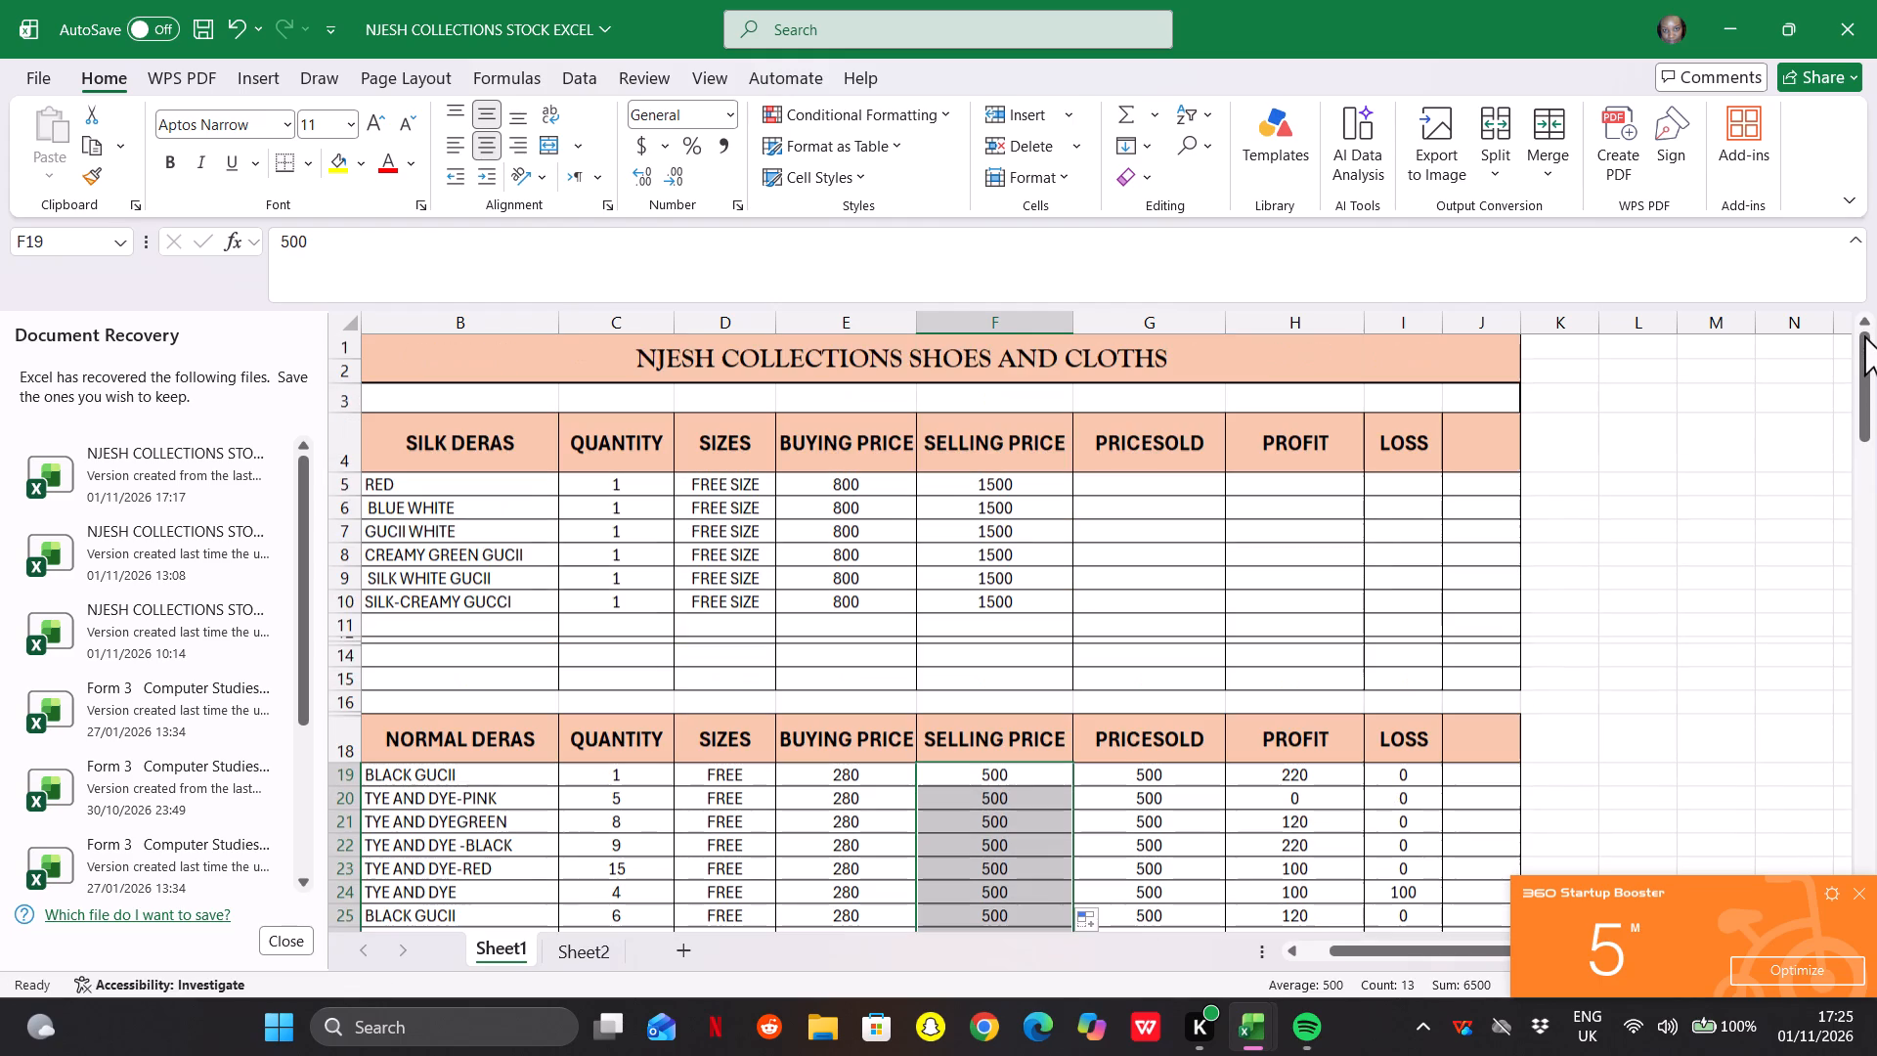
{"action": "left_click", "coordinate": [1123, 735]}
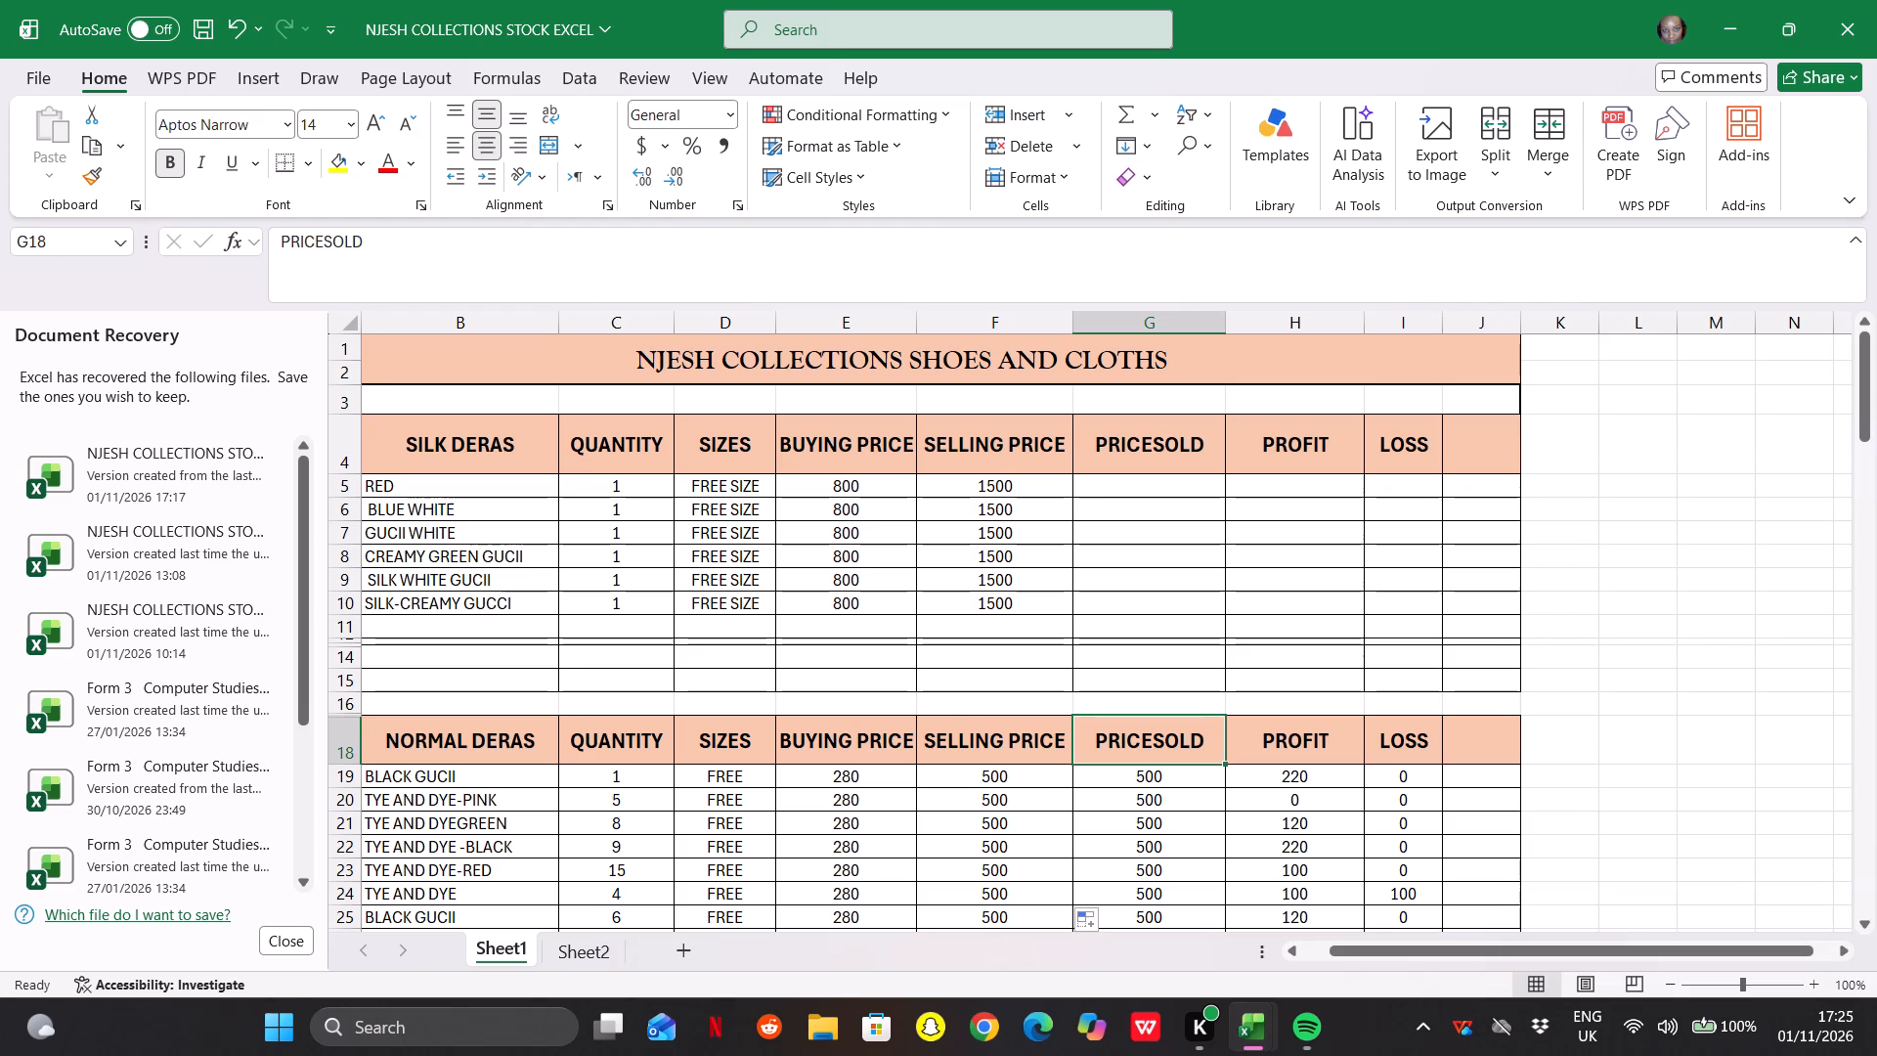
{"action": "key", "text": "t"}
{"action": "key", "text": "BackSpace"}
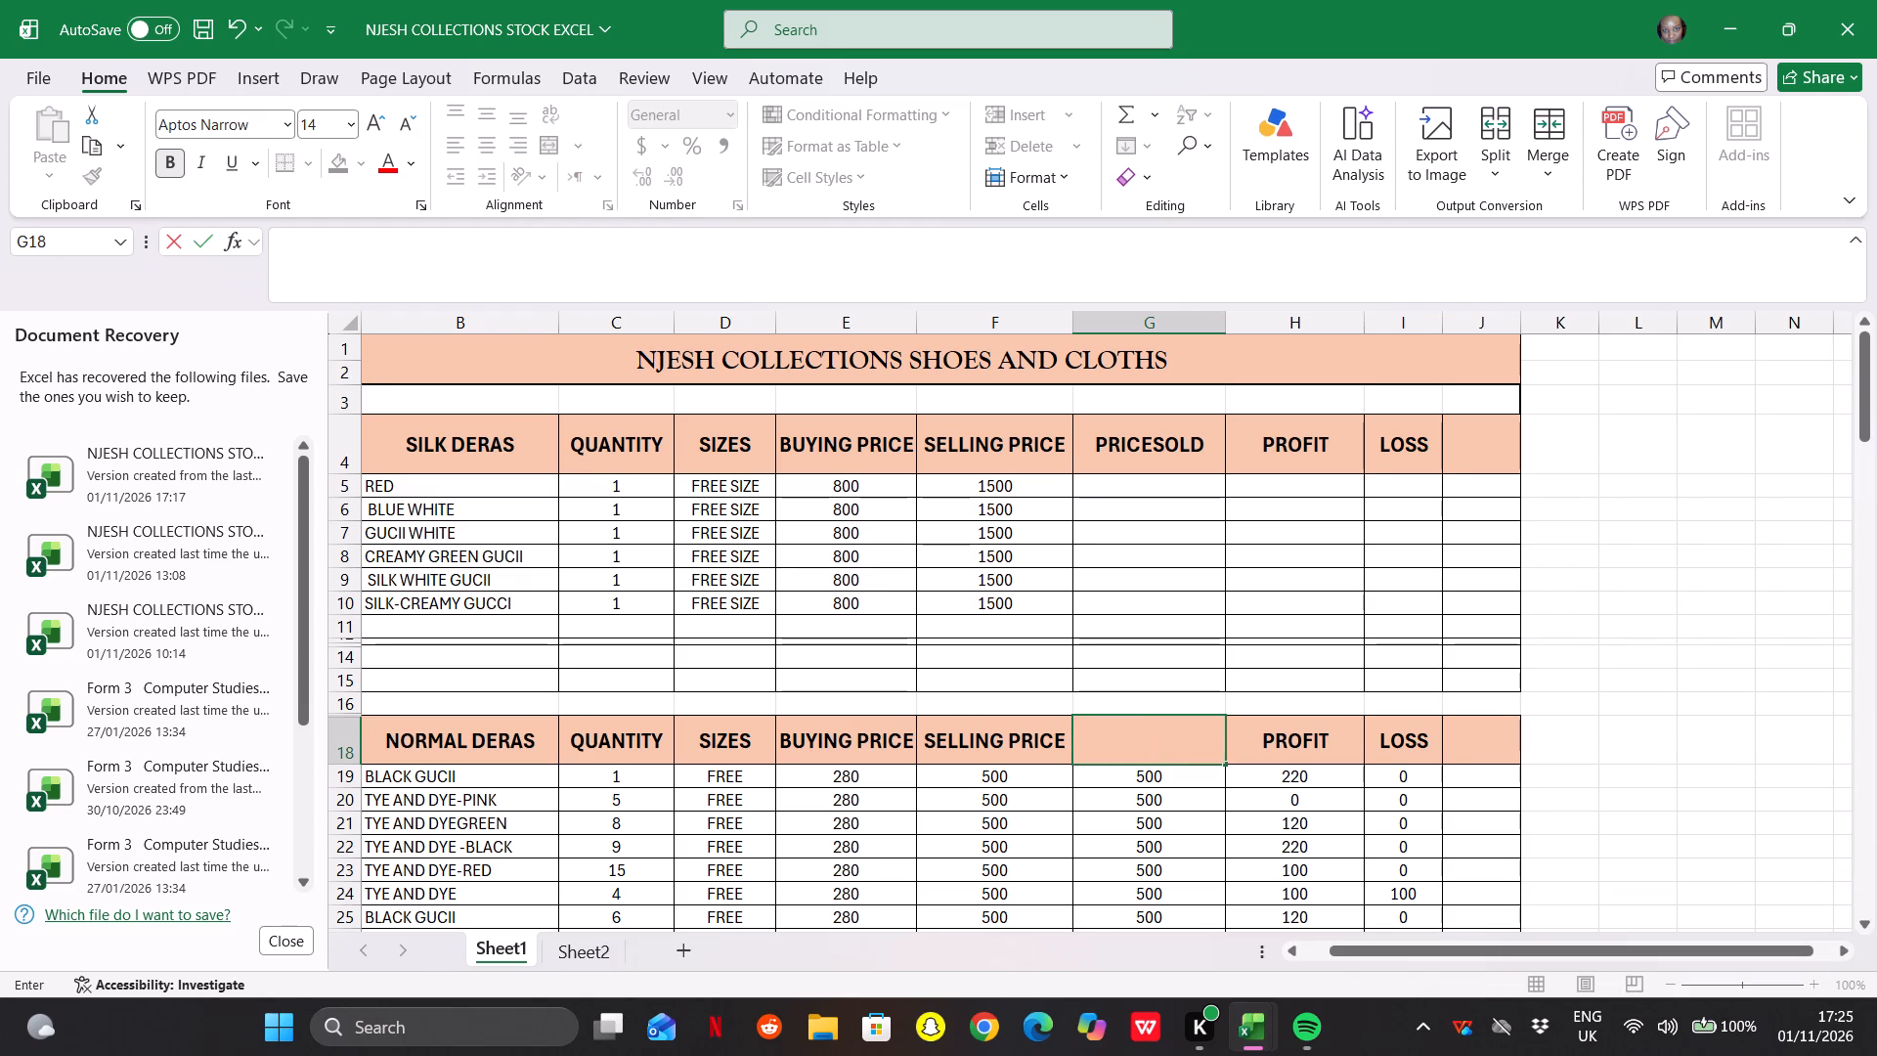
{"action": "type", "text": "TO"}
{"action": "key", "text": "t"}
{"action": "key", "text": "a"}
{"action": "type", "text": "L BUYIN"}
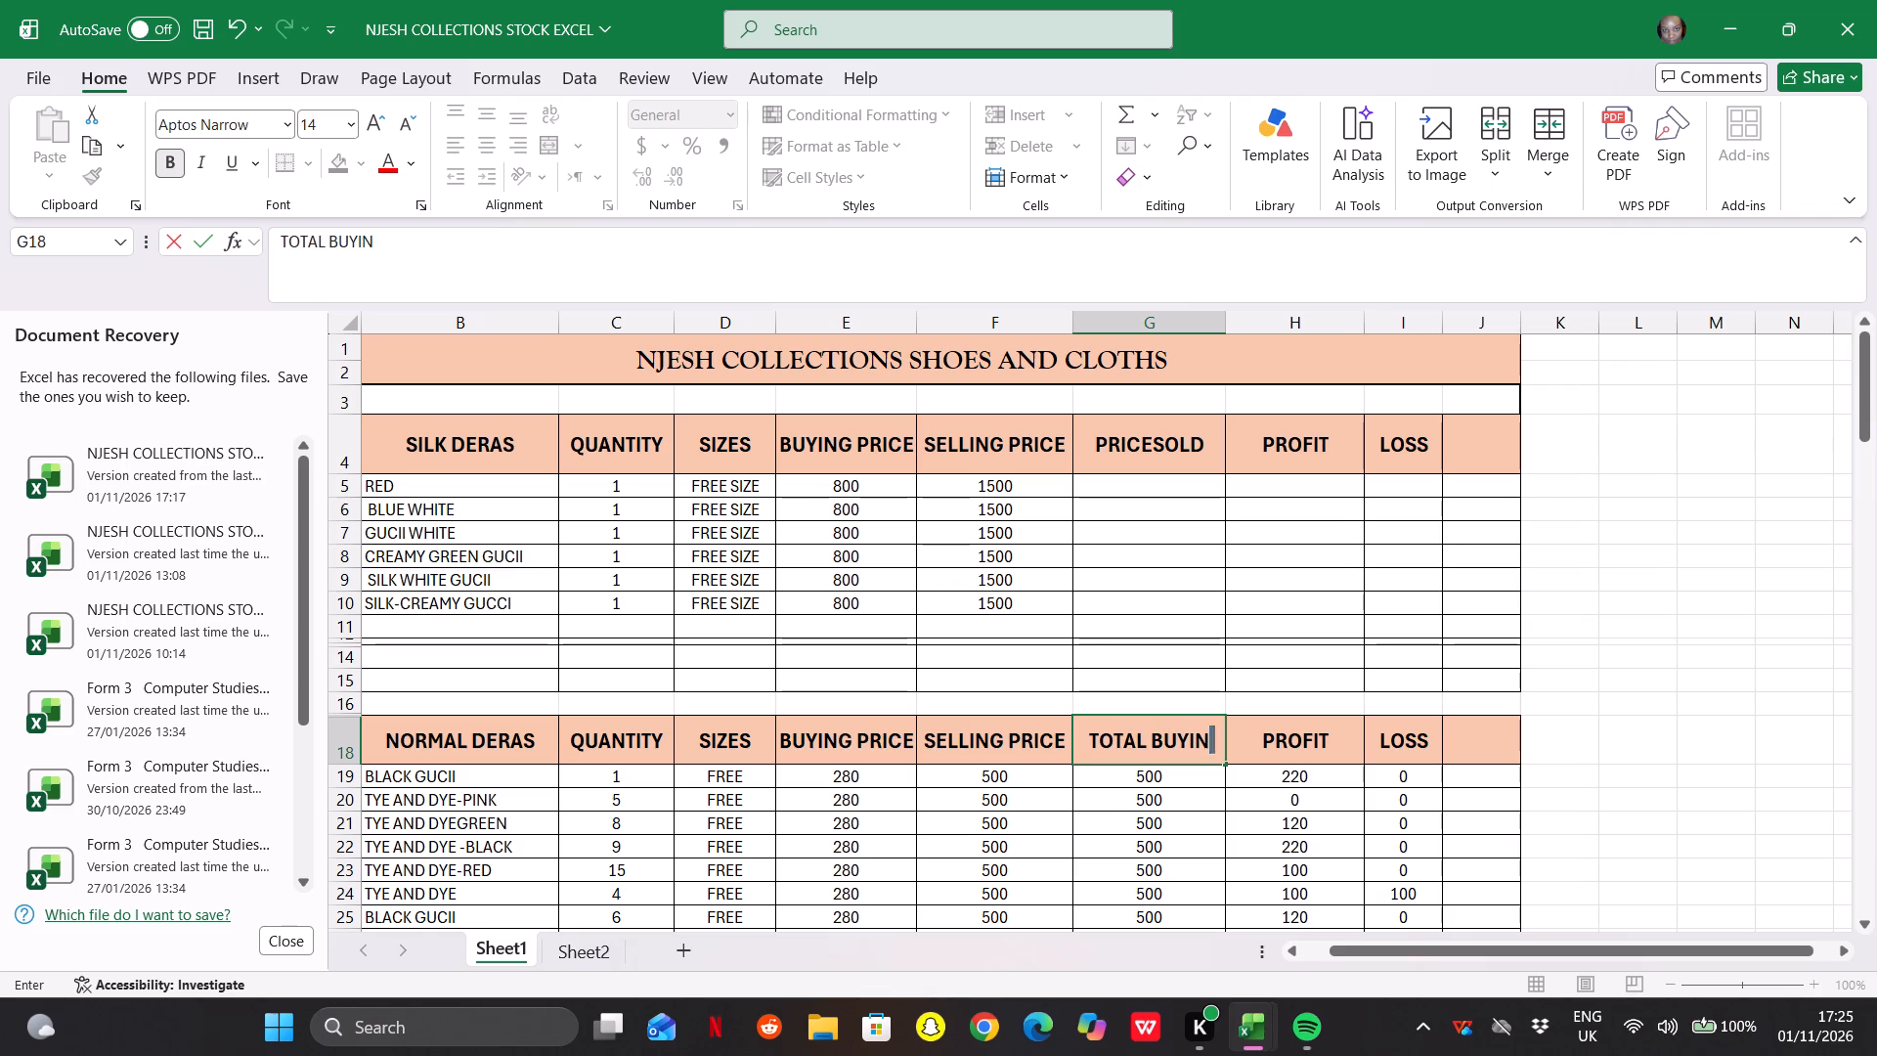
{"action": "key", "text": "y"}
{"action": "key", "text": "BackSpace"}
{"action": "type", "text": "G PRICE"}
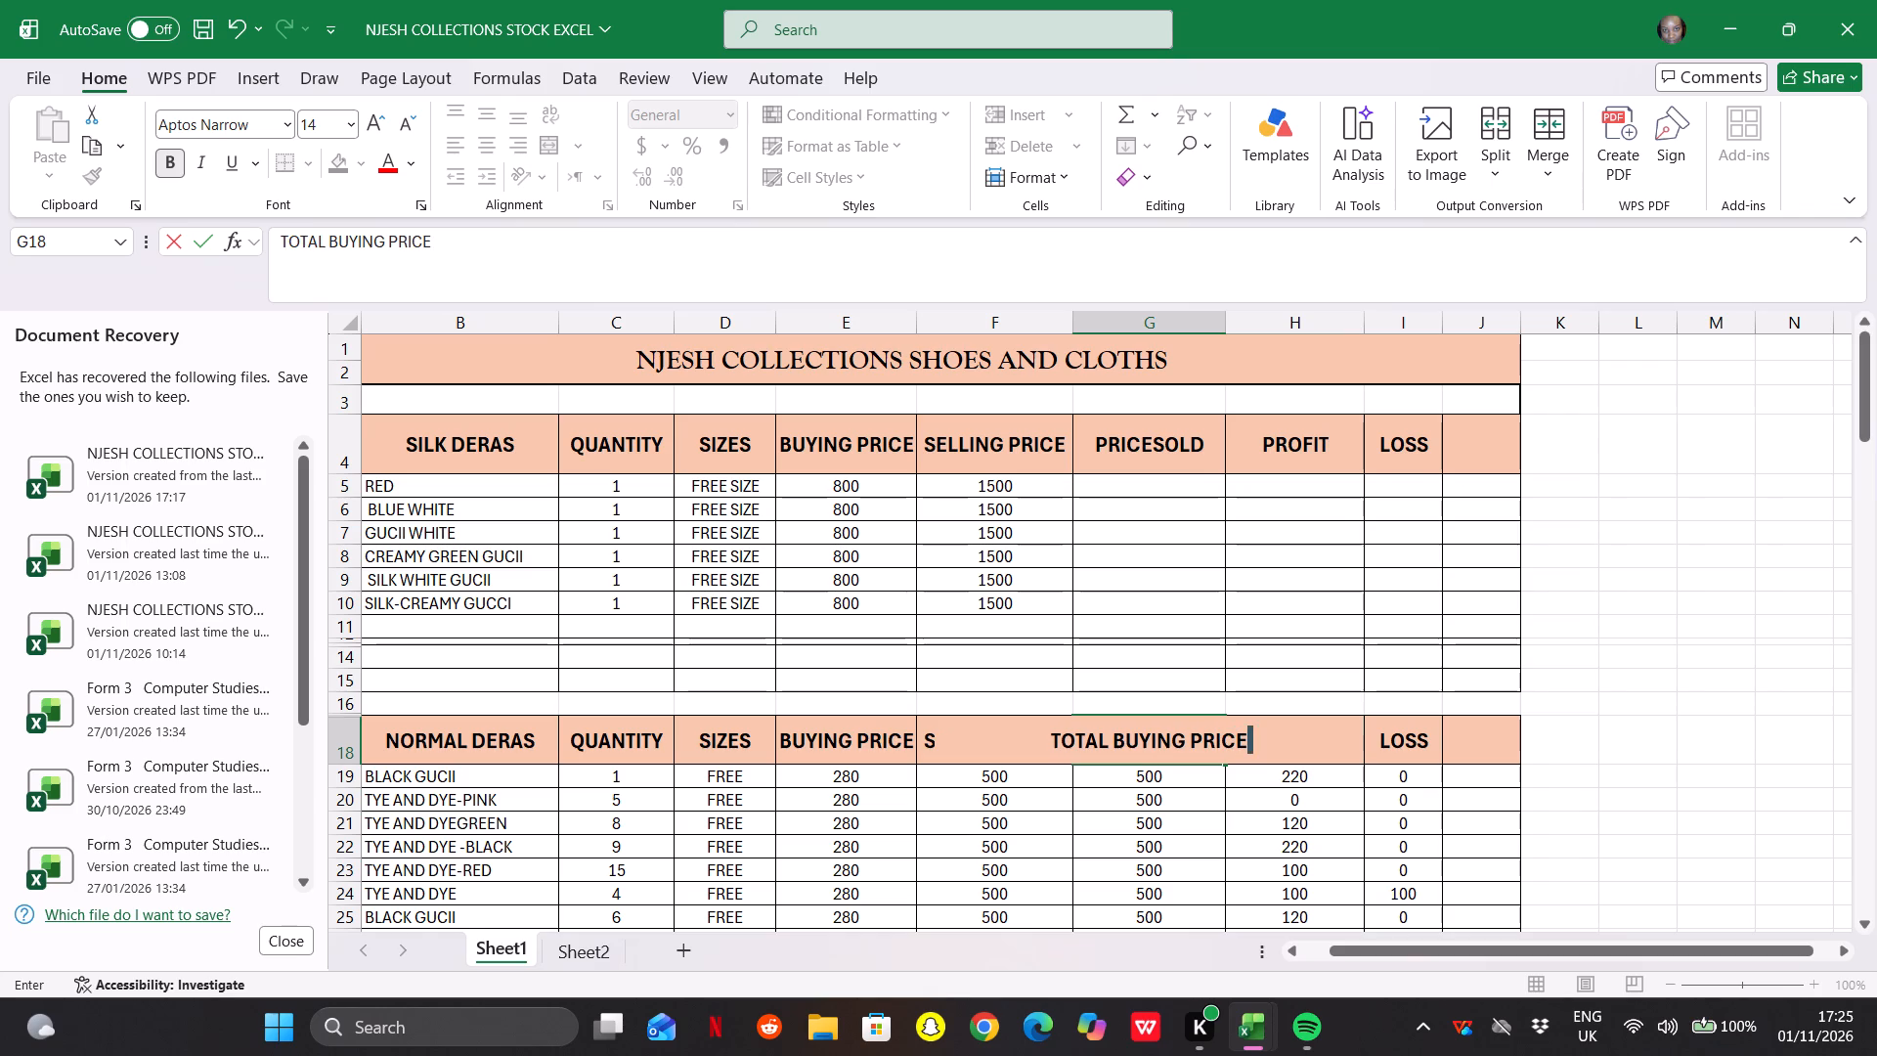
{"action": "left_click", "coordinate": [1694, 516]}
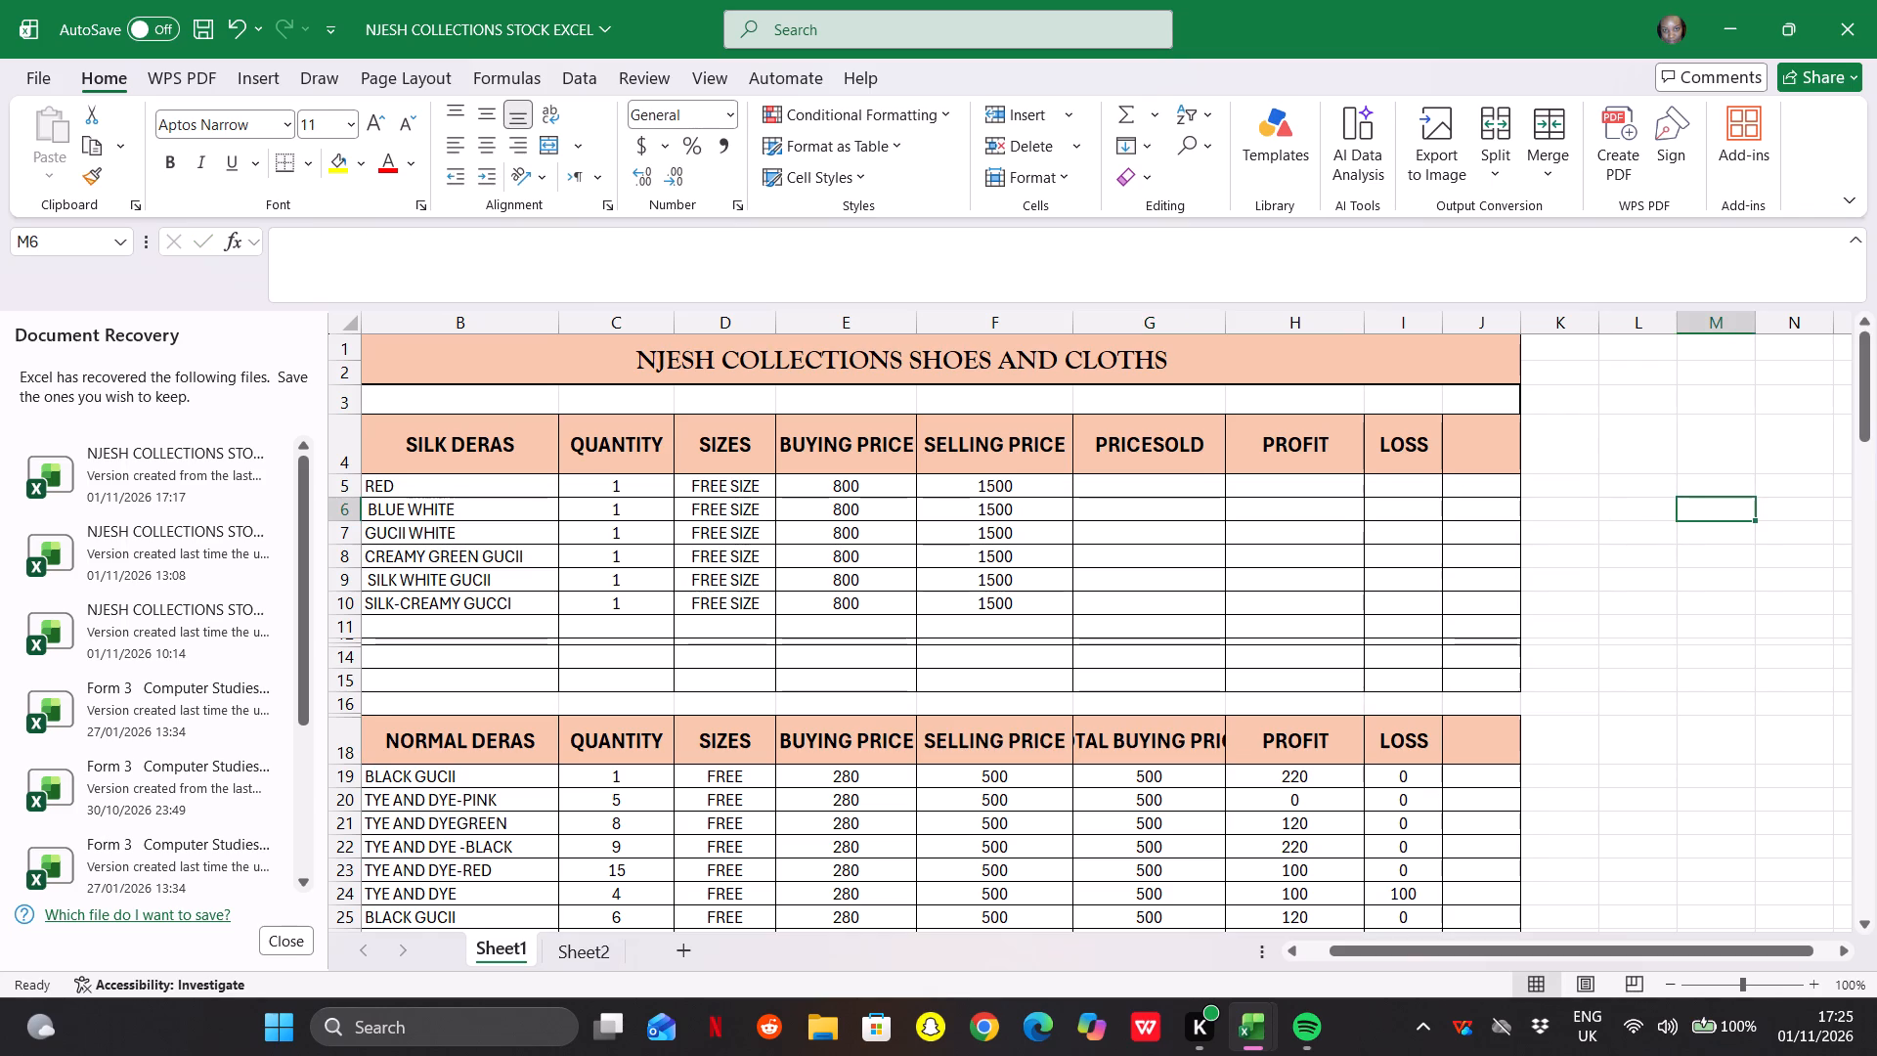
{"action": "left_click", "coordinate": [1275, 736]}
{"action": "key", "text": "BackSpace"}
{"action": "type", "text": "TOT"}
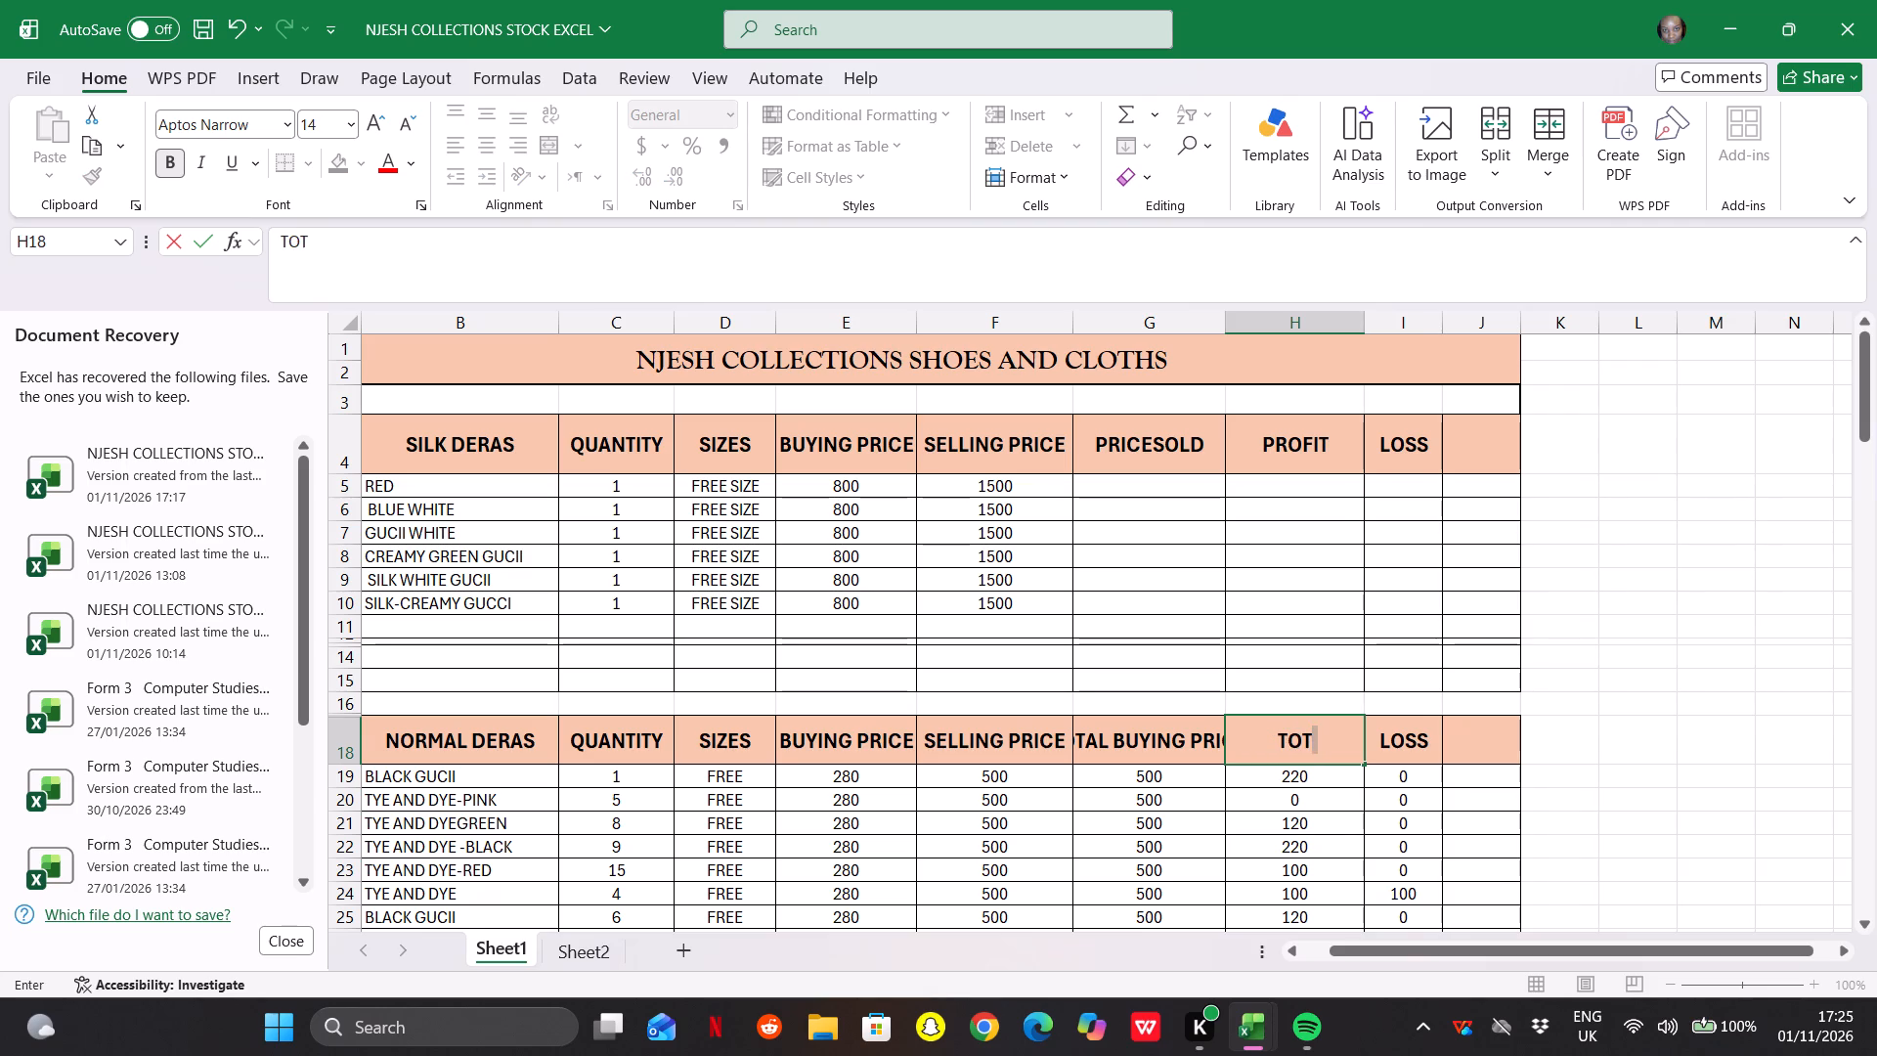
Replace the TOTAL BUYING PRICE header in G18 of the NORMAL DERAS table with PROFIT.
{"action": "left_click", "coordinate": [1135, 746]}
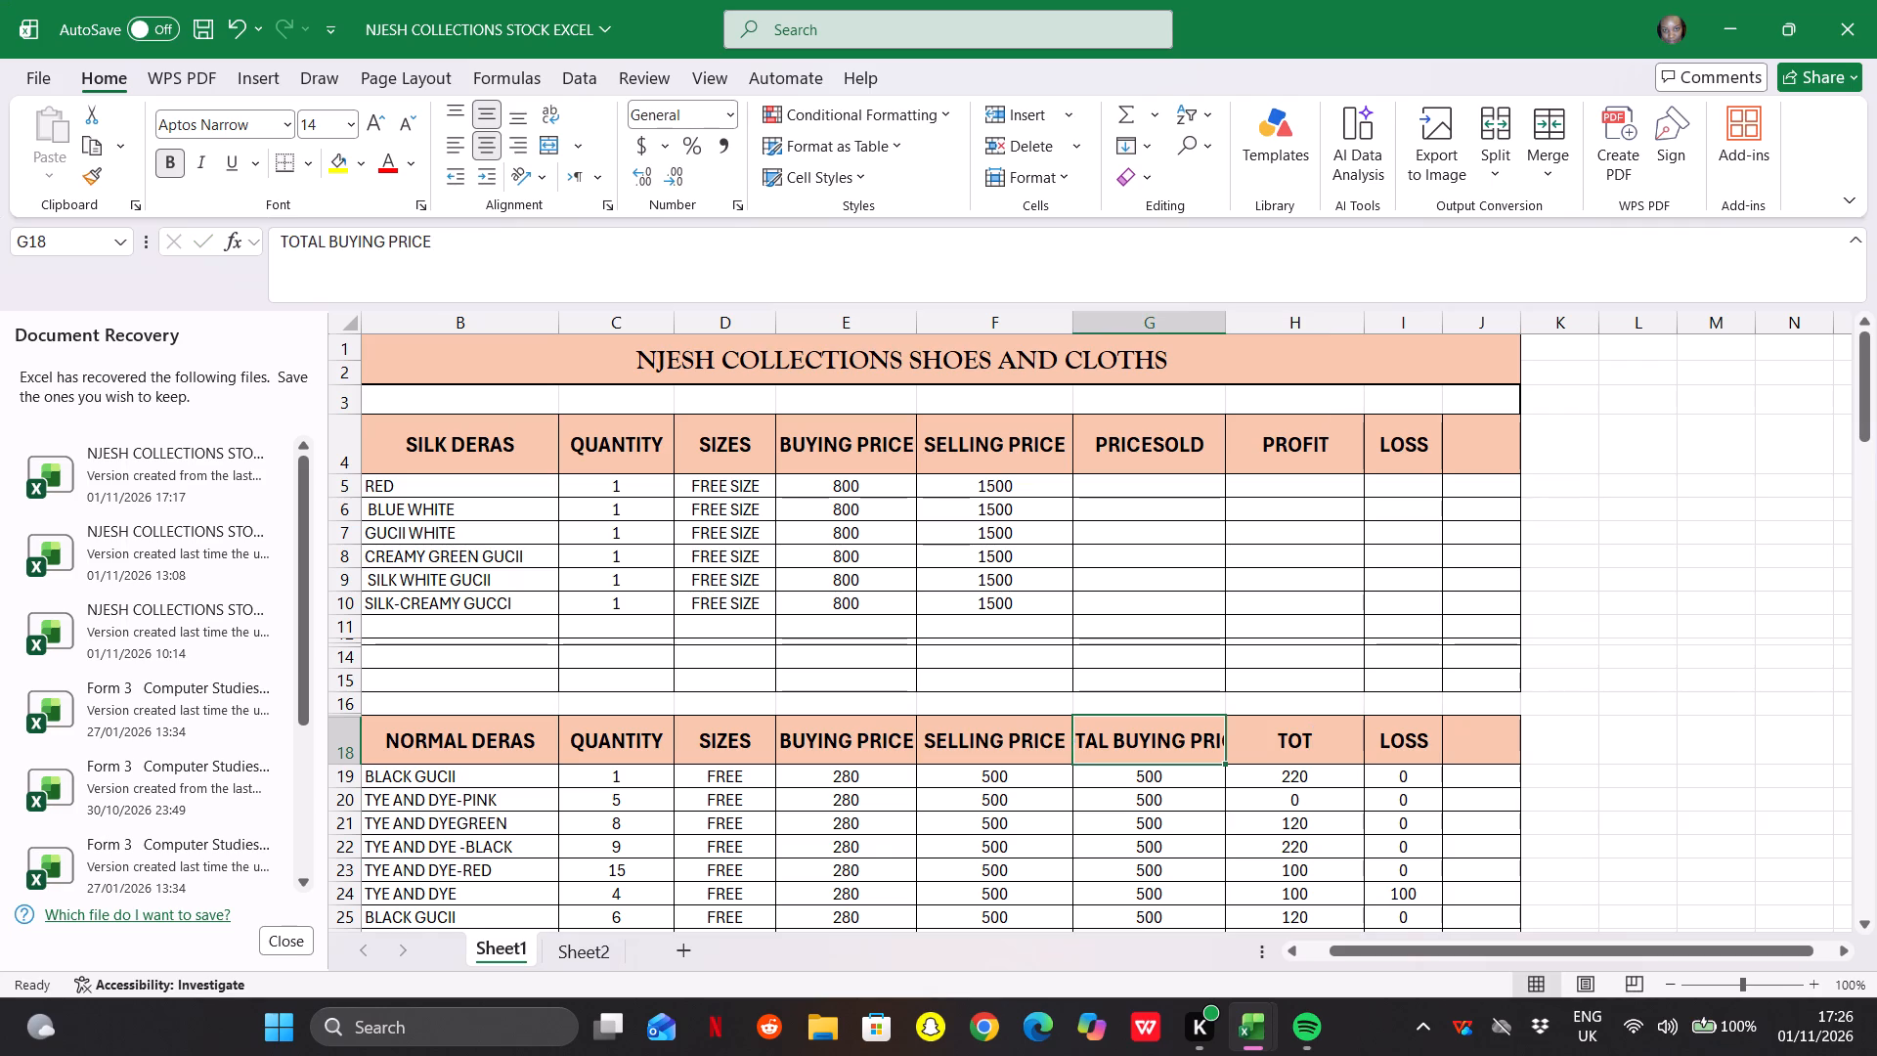
{"action": "type", "text": "PROFIT"}
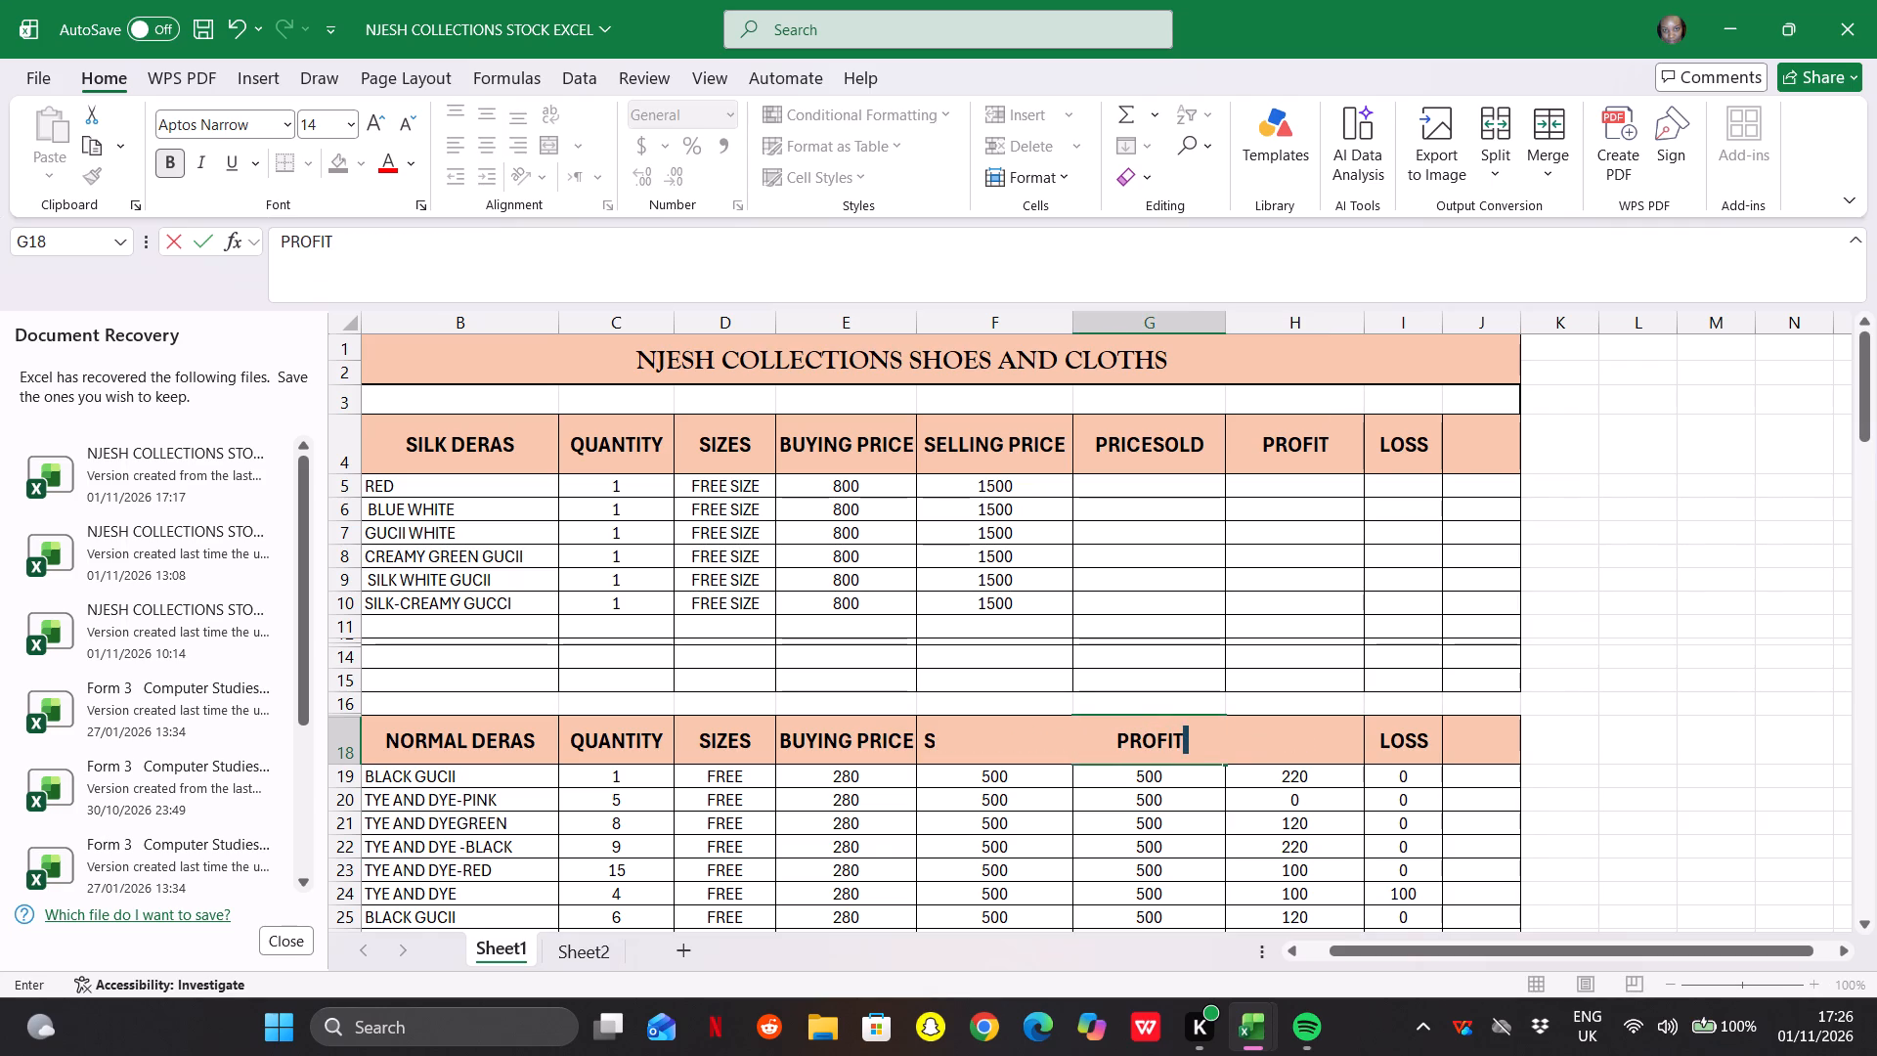
{"action": "left_click", "coordinate": [1325, 682]}
Replace the header in H18 of the NORMAL DERAS table with TOTAL BUYING PRICE.
{"action": "left_click", "coordinate": [1275, 738]}
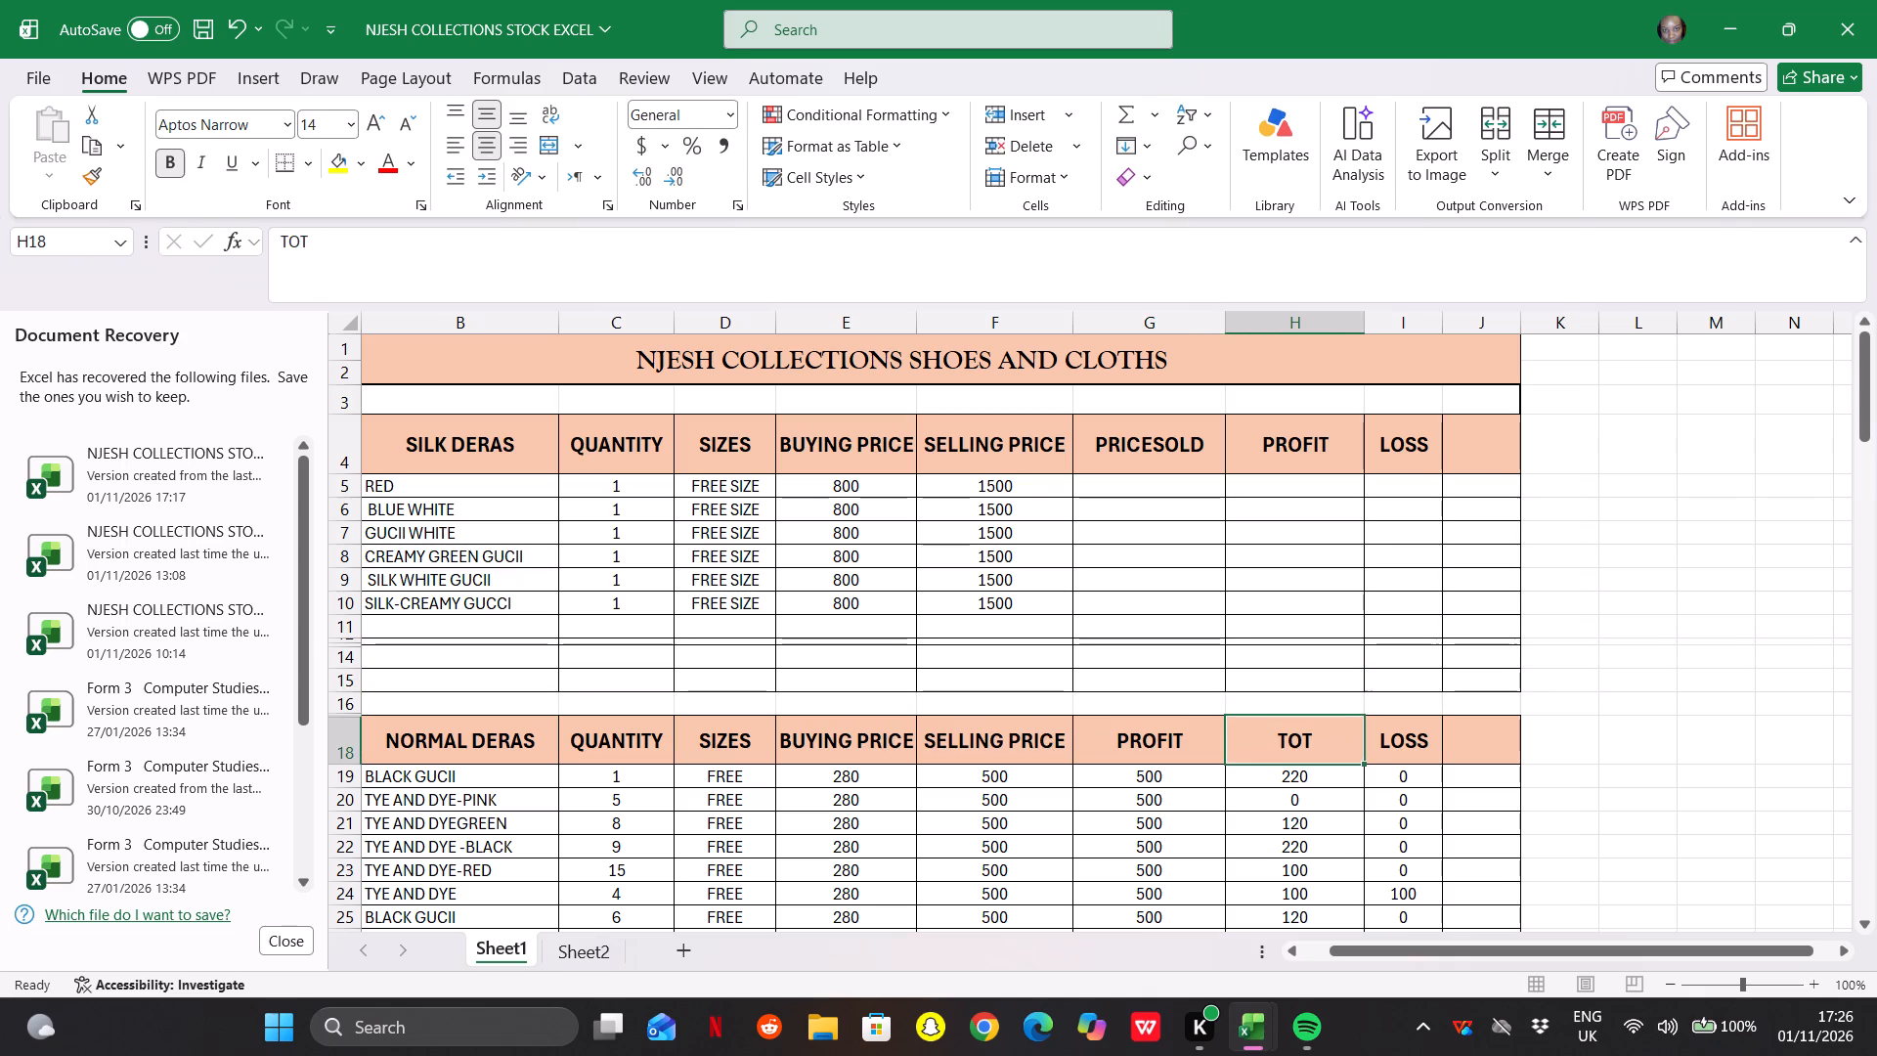
{"action": "key", "text": "BackSpace"}
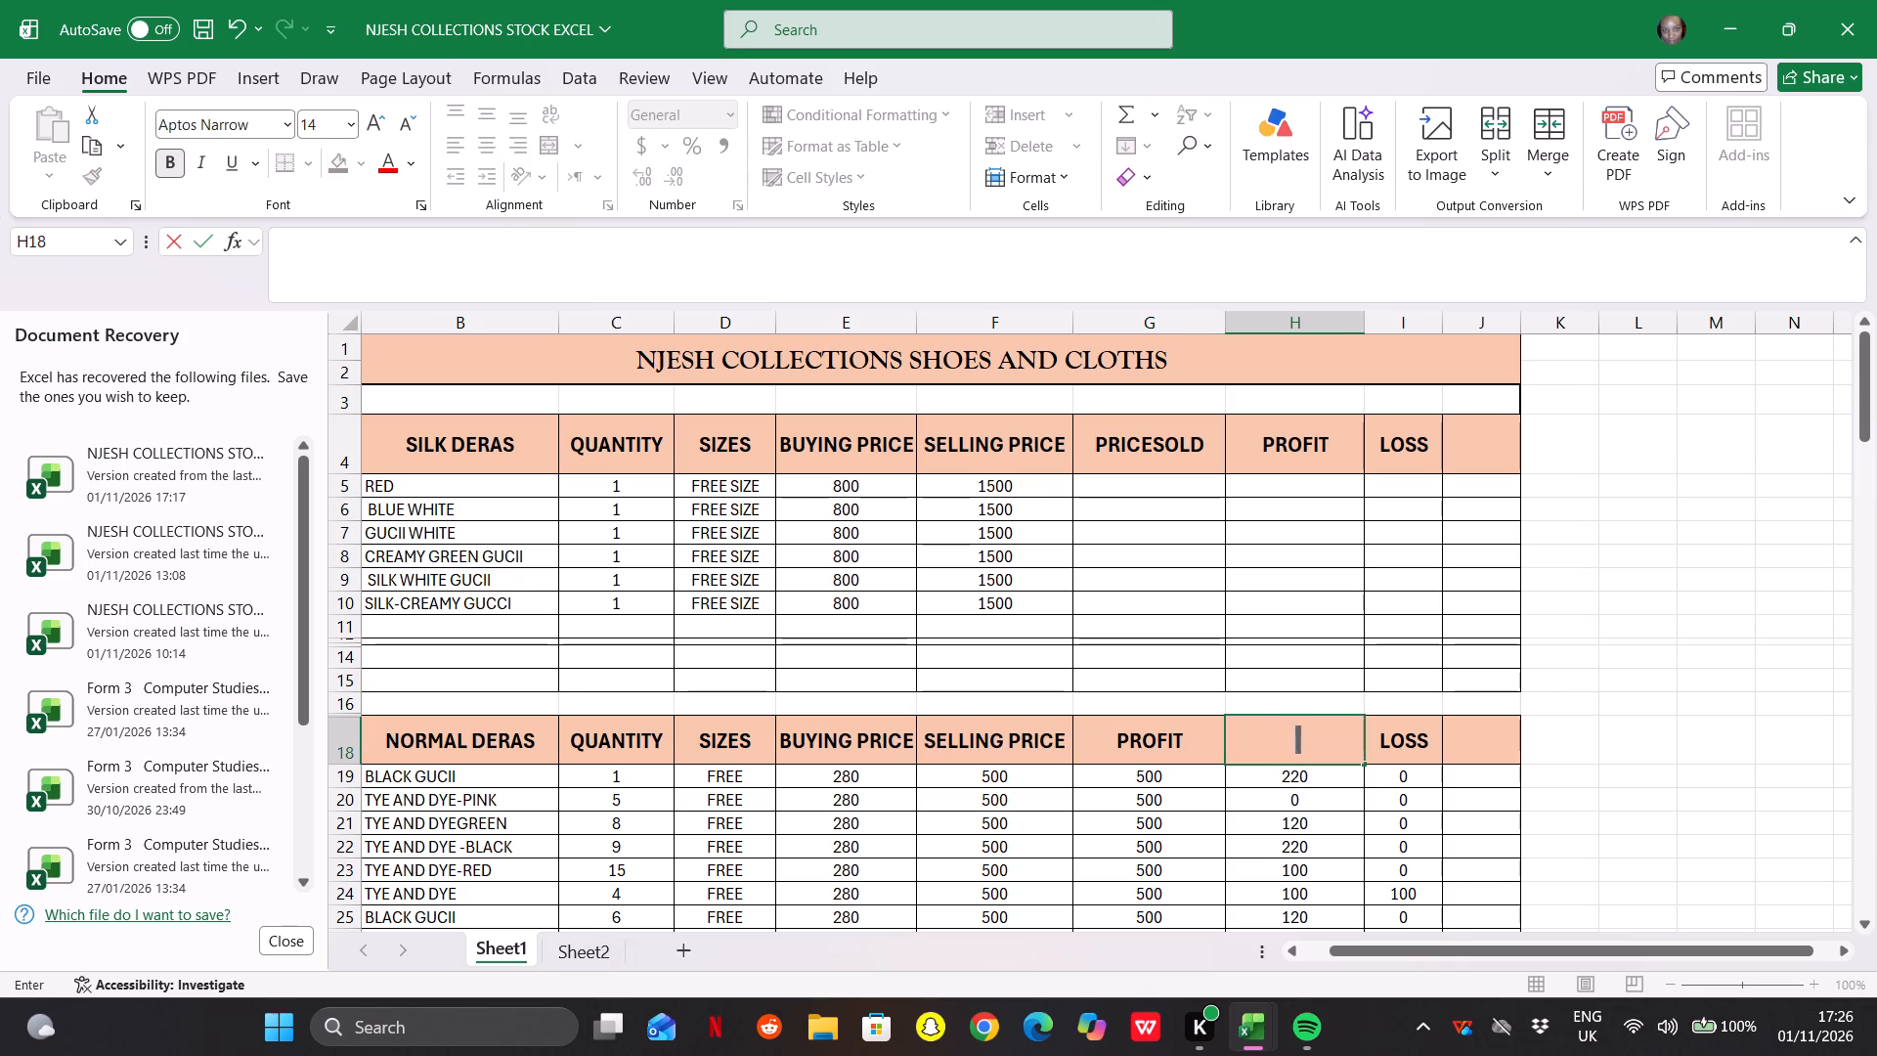
{"action": "type", "text": "TOTAL BUYING PRICE"}
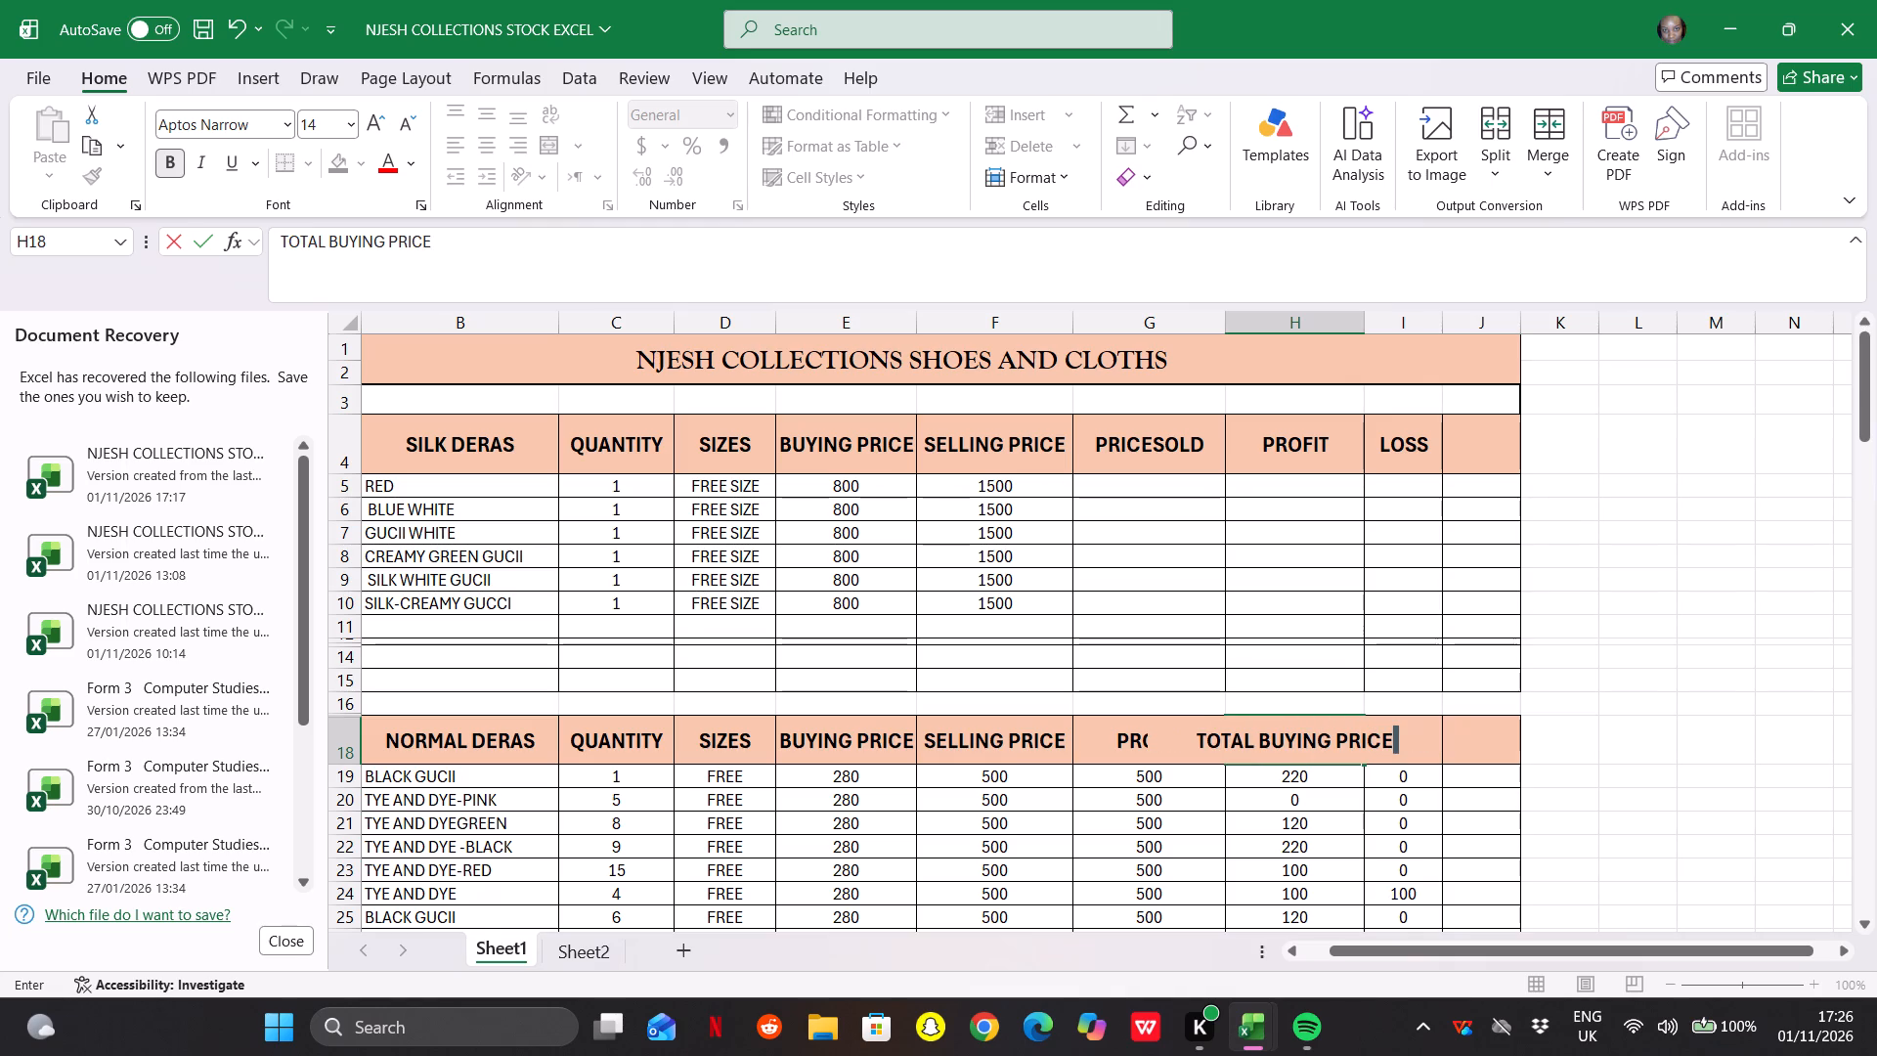
{"action": "left_click", "coordinate": [1431, 746]}
Widen column H to about 25 so its TOTAL BUYING PRICE header fits, and widen column I as well.
{"action": "left_click_drag", "start_coordinate": [1360, 719], "coordinate": [1454, 669]}
{"action": "left_click_drag", "start_coordinate": [1363, 307], "coordinate": [1392, 303]}
{"action": "left_click_drag", "start_coordinate": [1392, 303], "coordinate": [1443, 313]}
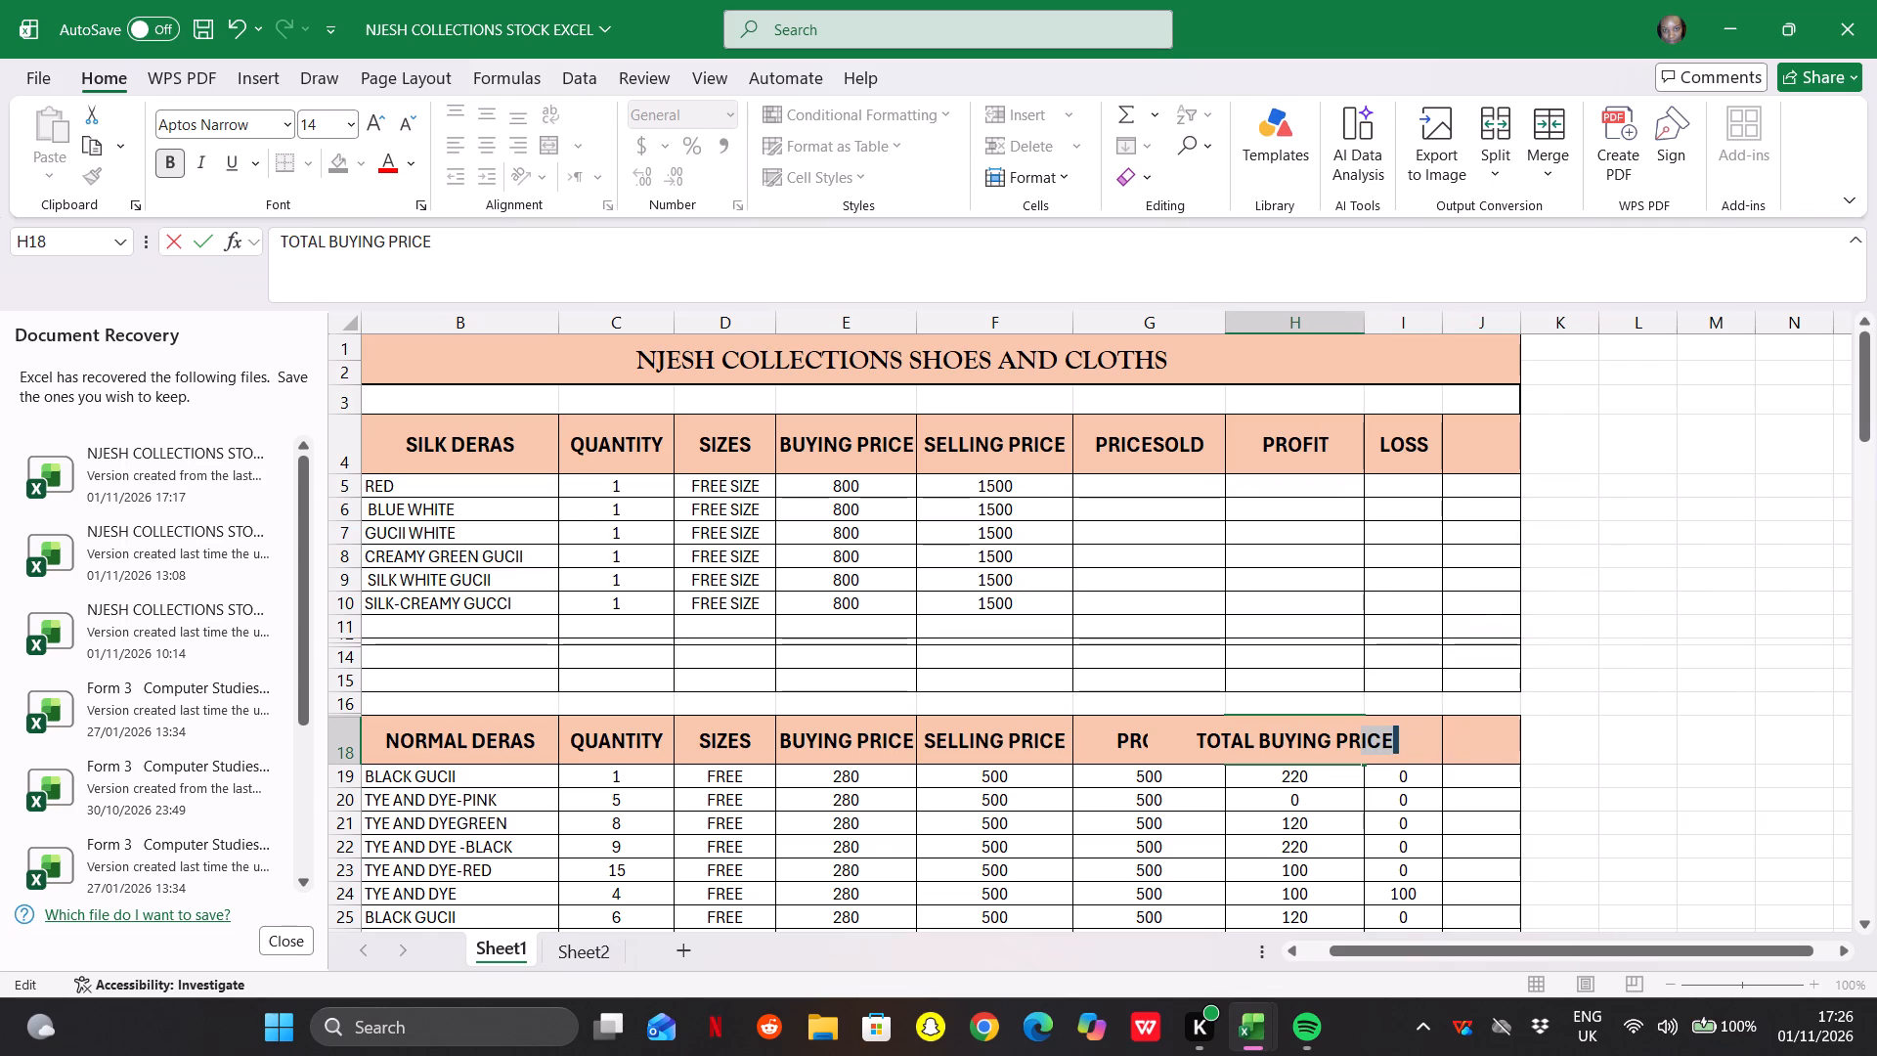
{"action": "left_click", "coordinate": [1072, 330]}
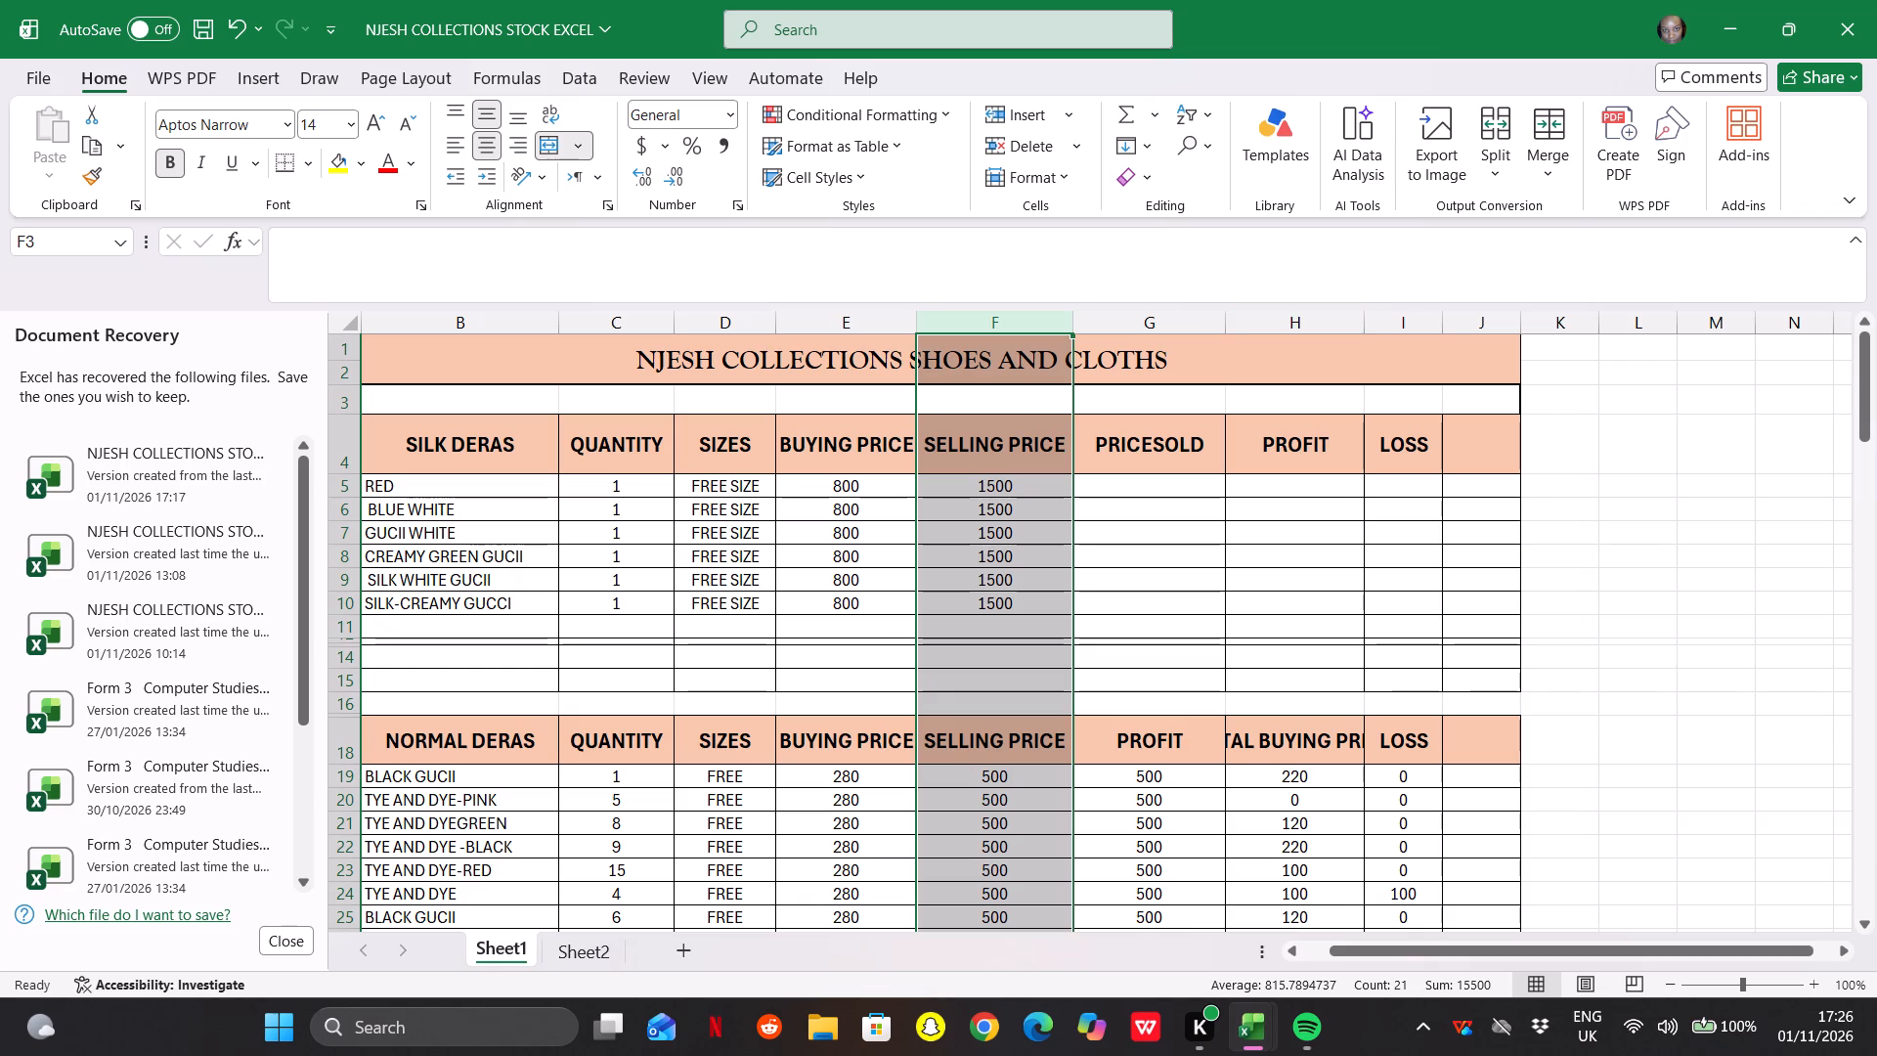
{"action": "left_click_drag", "start_coordinate": [1373, 325], "coordinate": [1459, 314]}
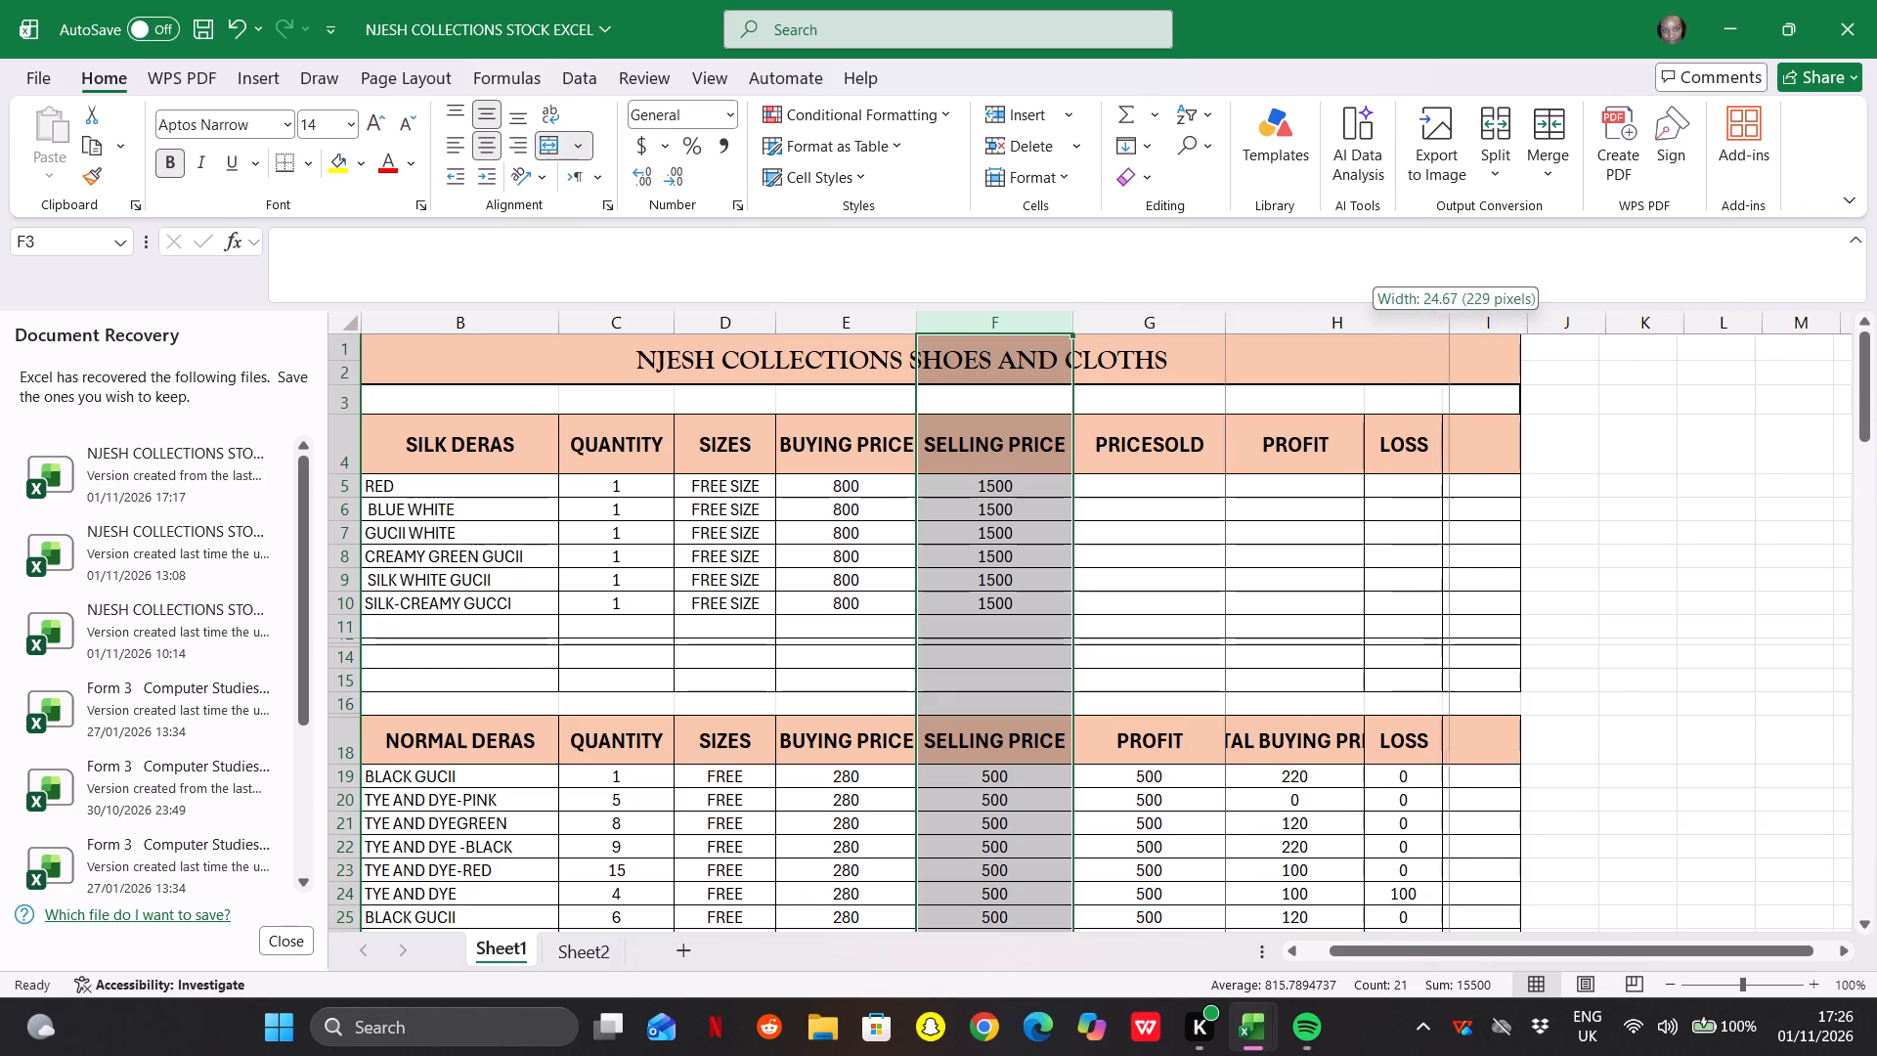
{"action": "left_click_drag", "start_coordinate": [1459, 314], "coordinate": [1462, 314]}
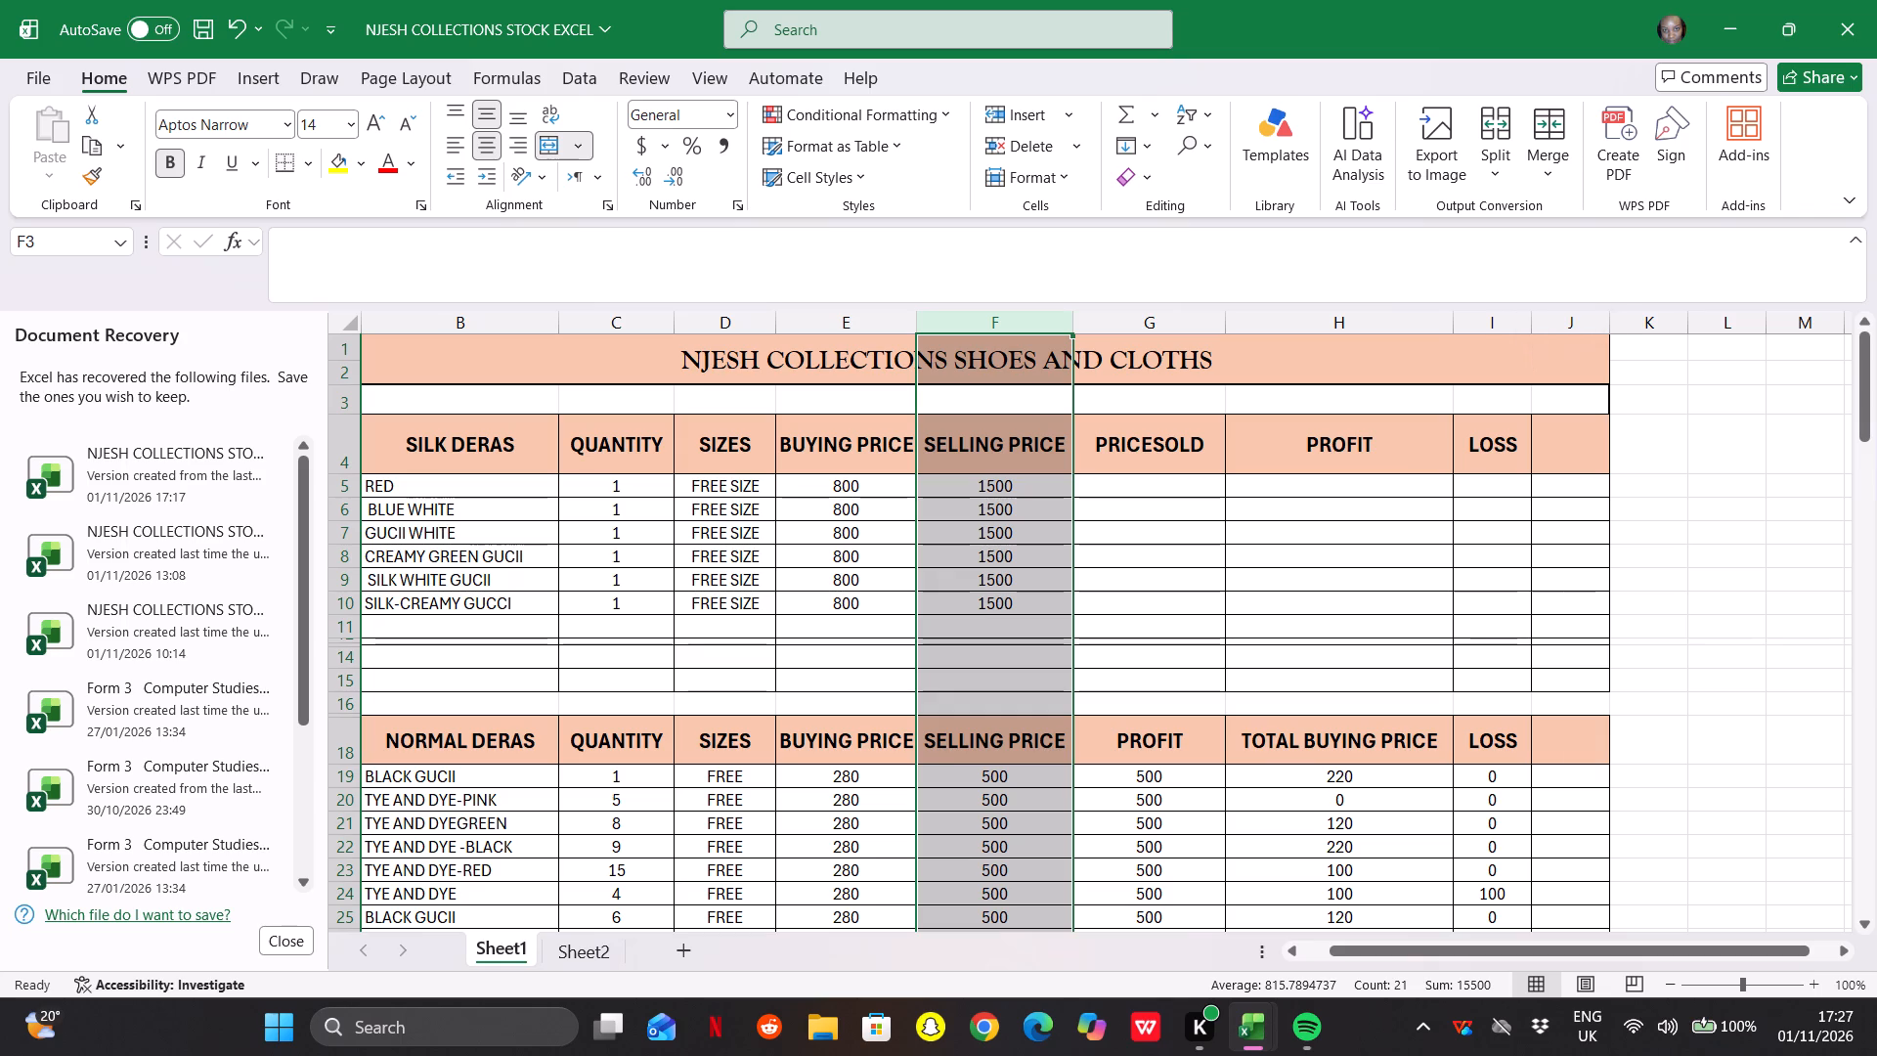
{"action": "left_click_drag", "start_coordinate": [1531, 327], "coordinate": [1526, 329]}
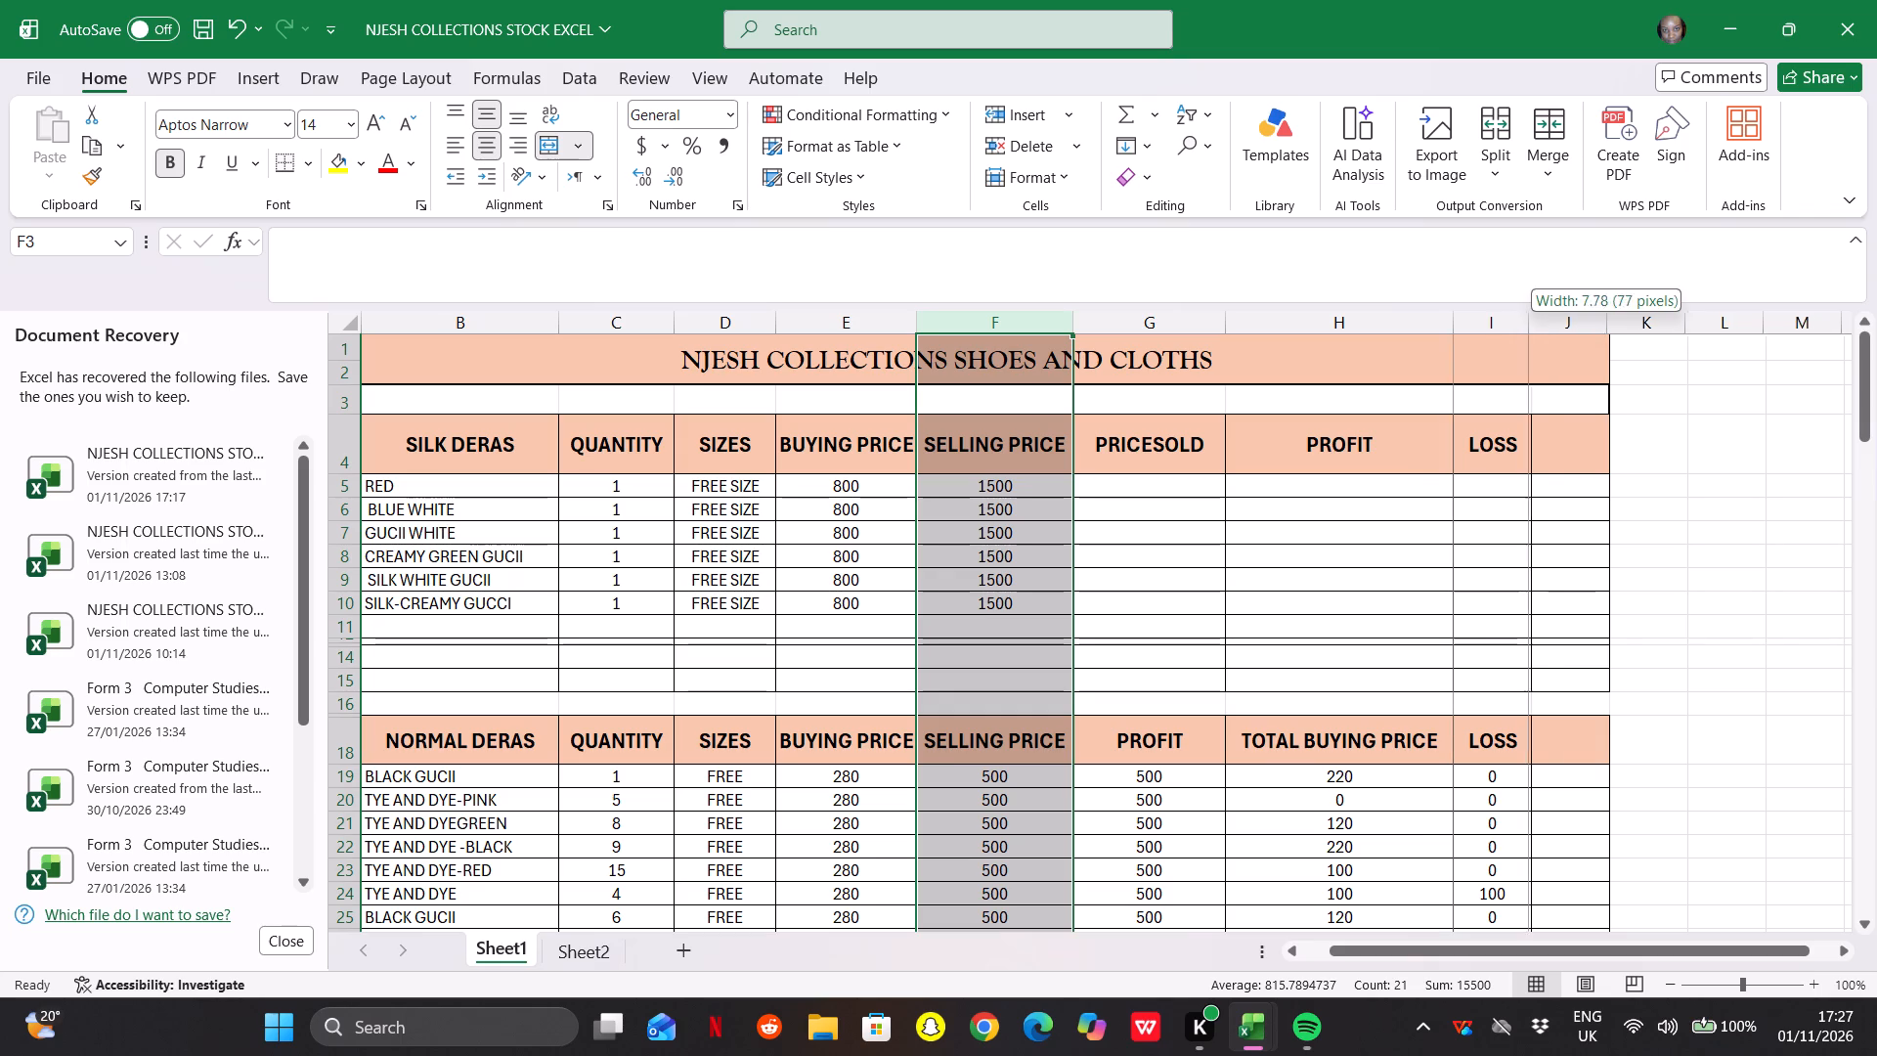
{"action": "left_click_drag", "start_coordinate": [1526, 329], "coordinate": [1630, 330]}
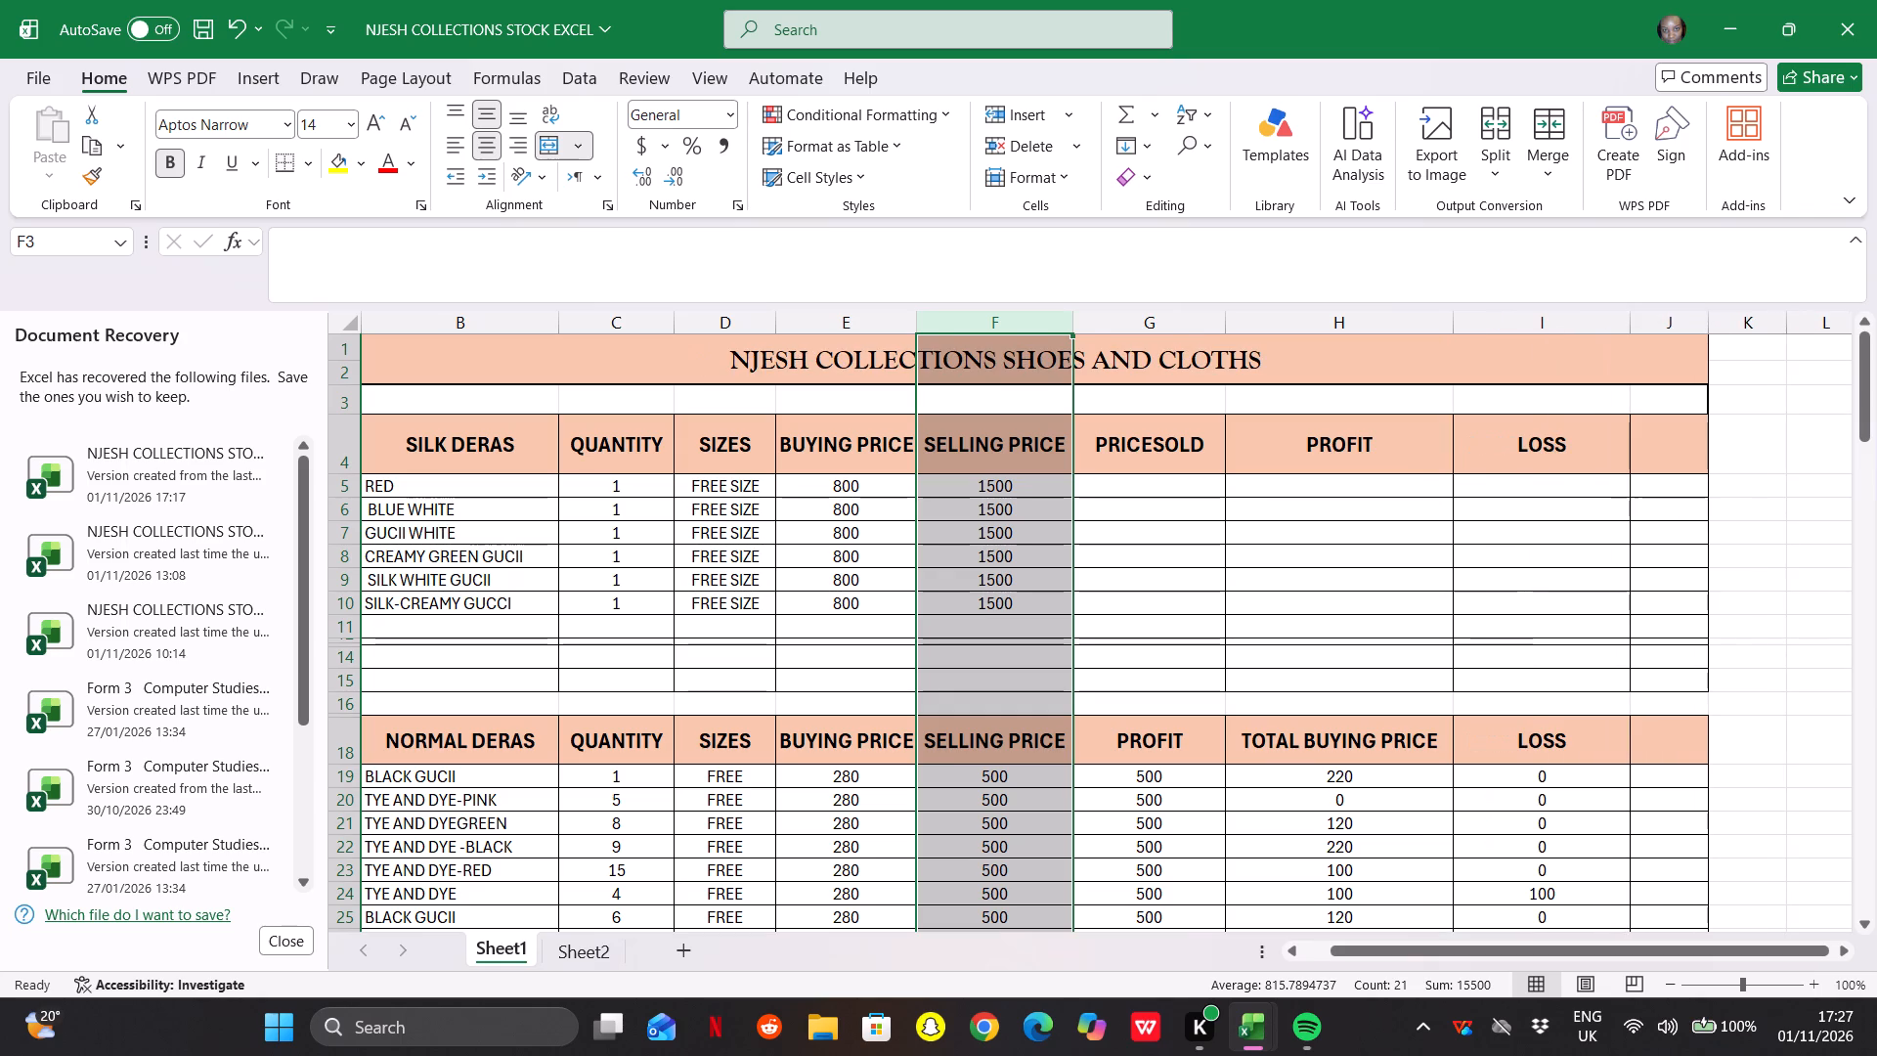
Replace the LOSS header in I18 of the NORMAL DERAS table with TOTAL SELLING PRICE.
{"action": "left_click", "coordinate": [1517, 739]}
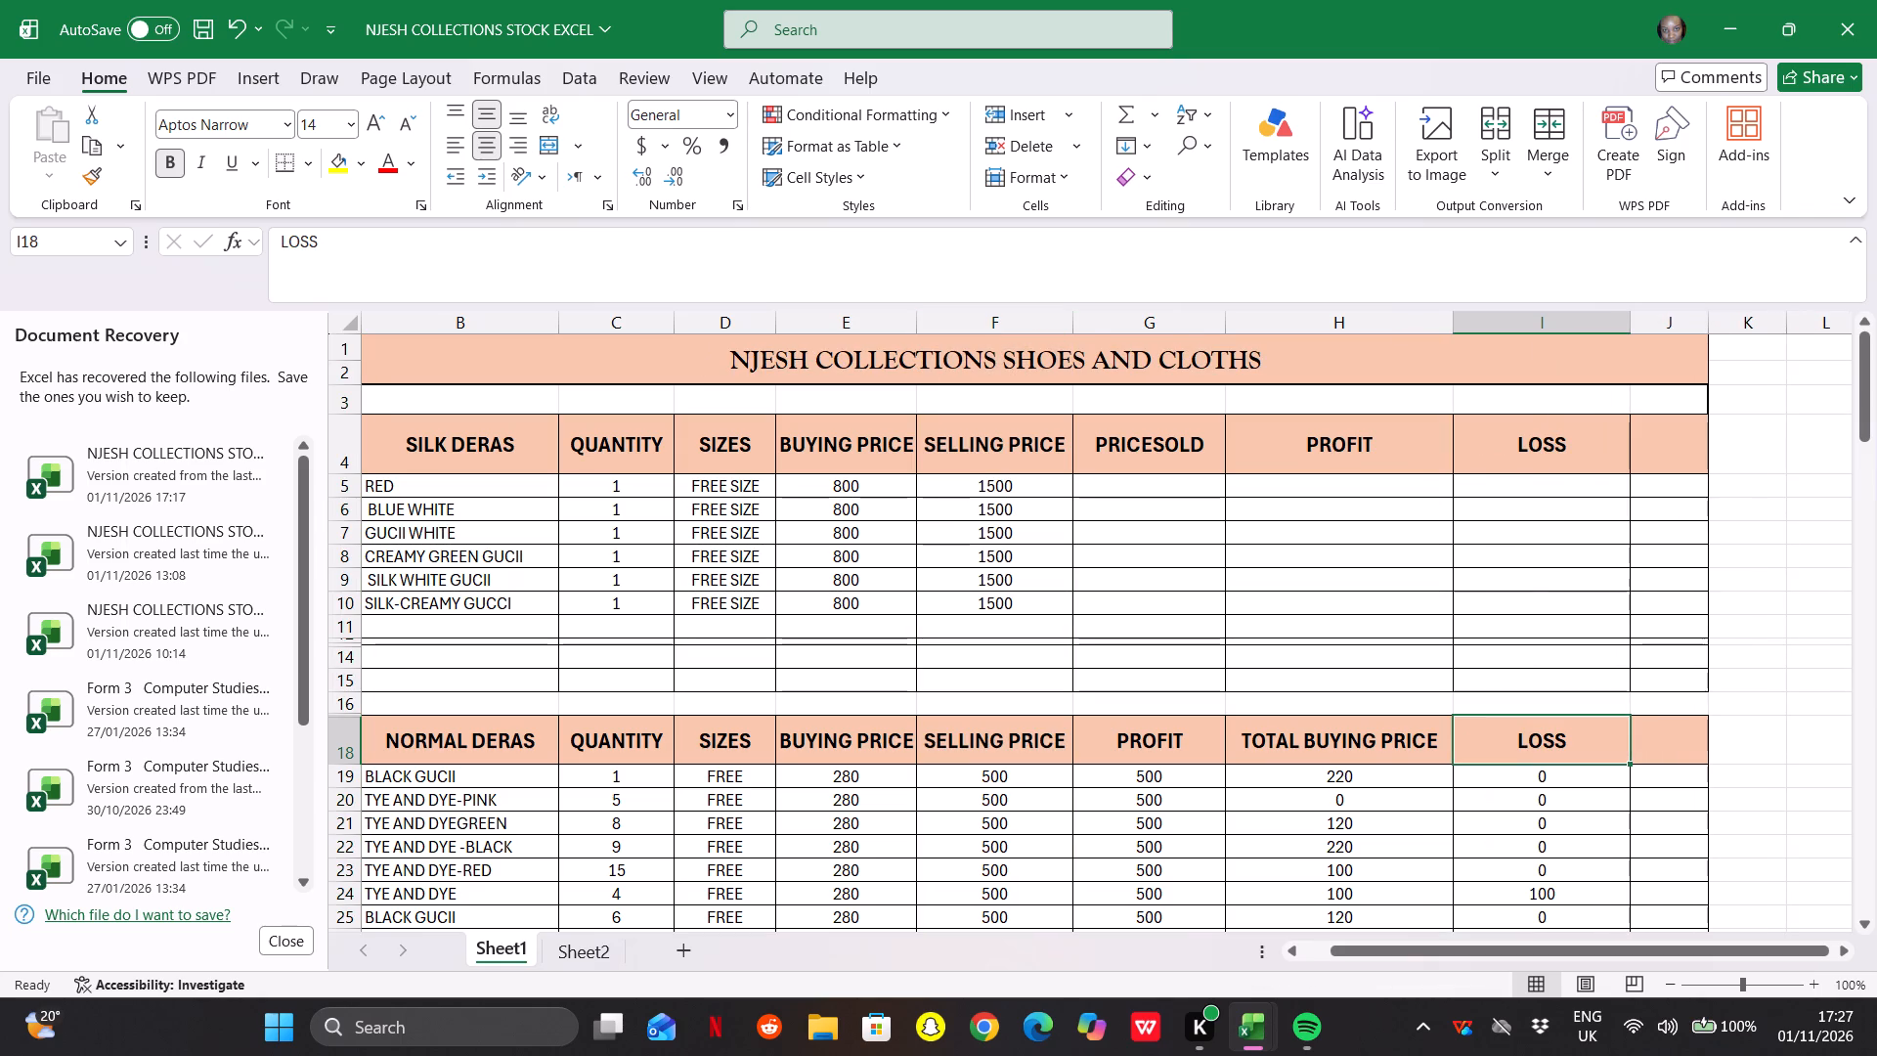
{"action": "key", "text": "BackSpace"}
{"action": "type", "text": "TOTA"}
{"action": "type", "text": "L SELLING PRICE"}
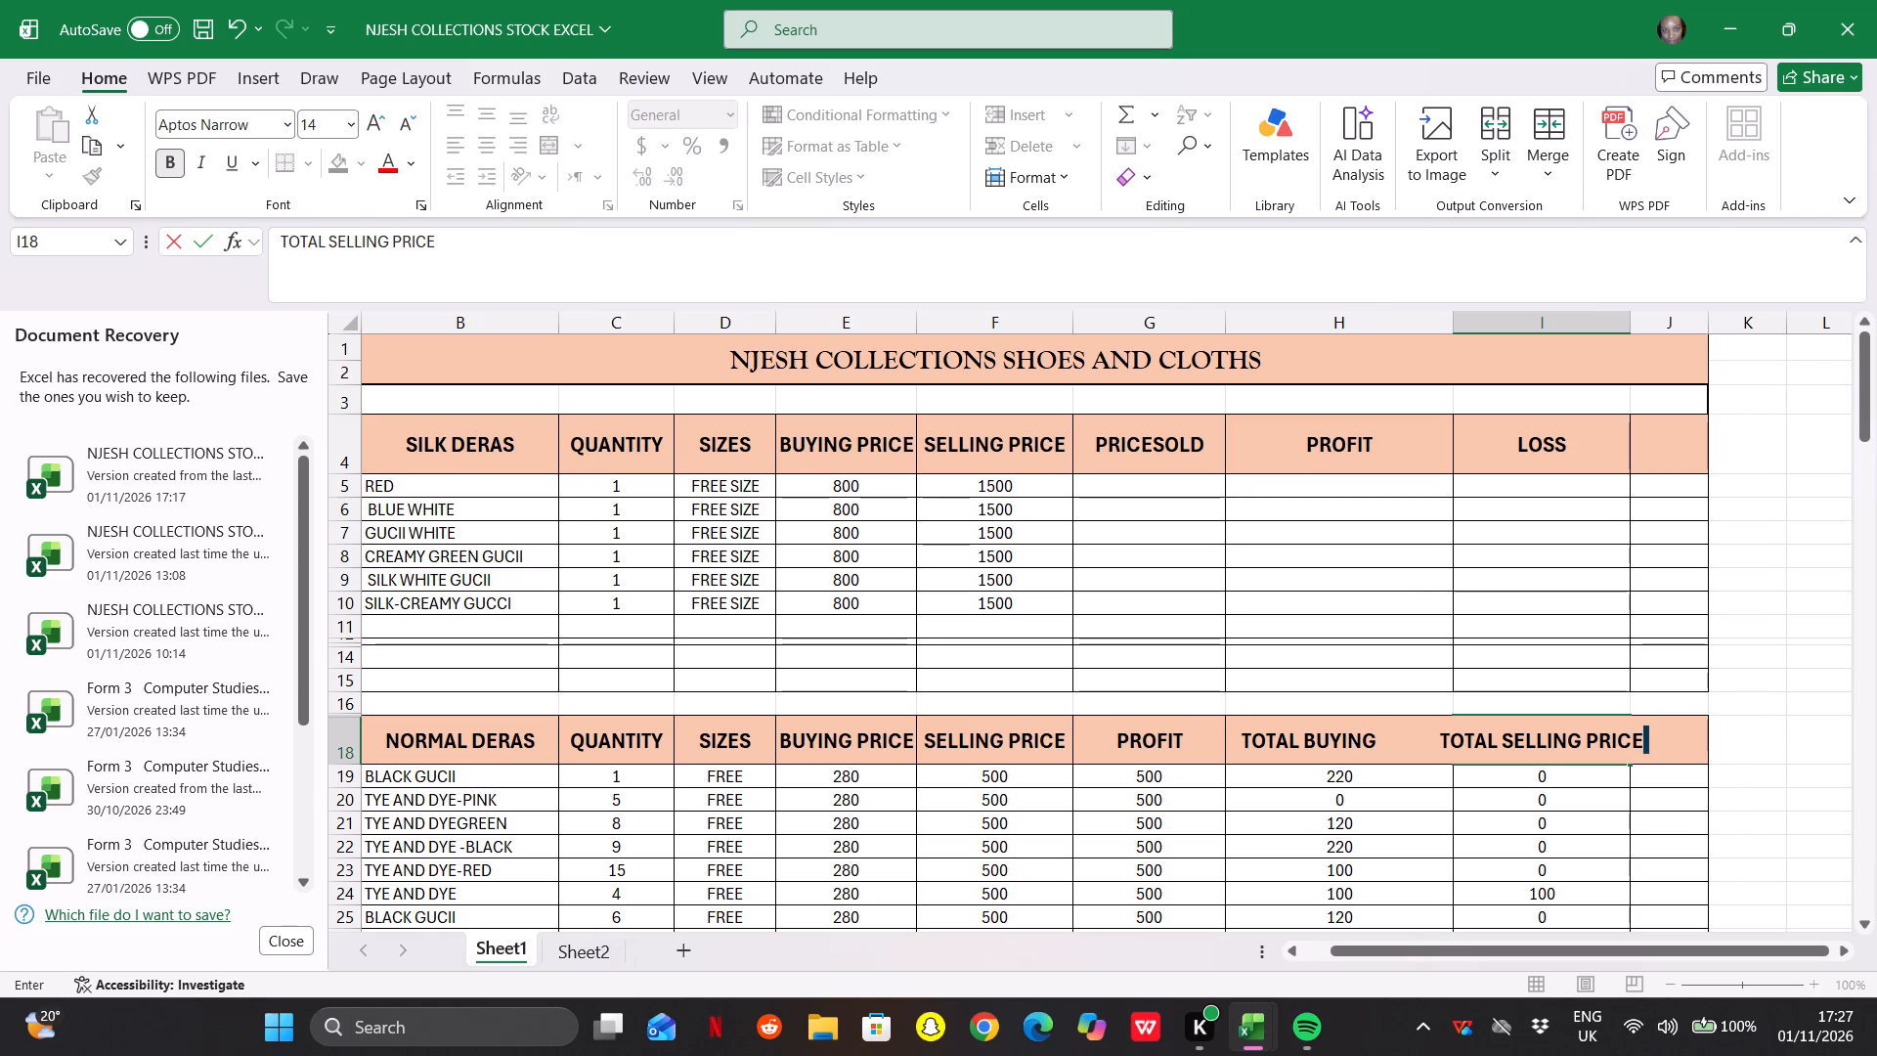
{"action": "left_click", "coordinate": [1797, 701]}
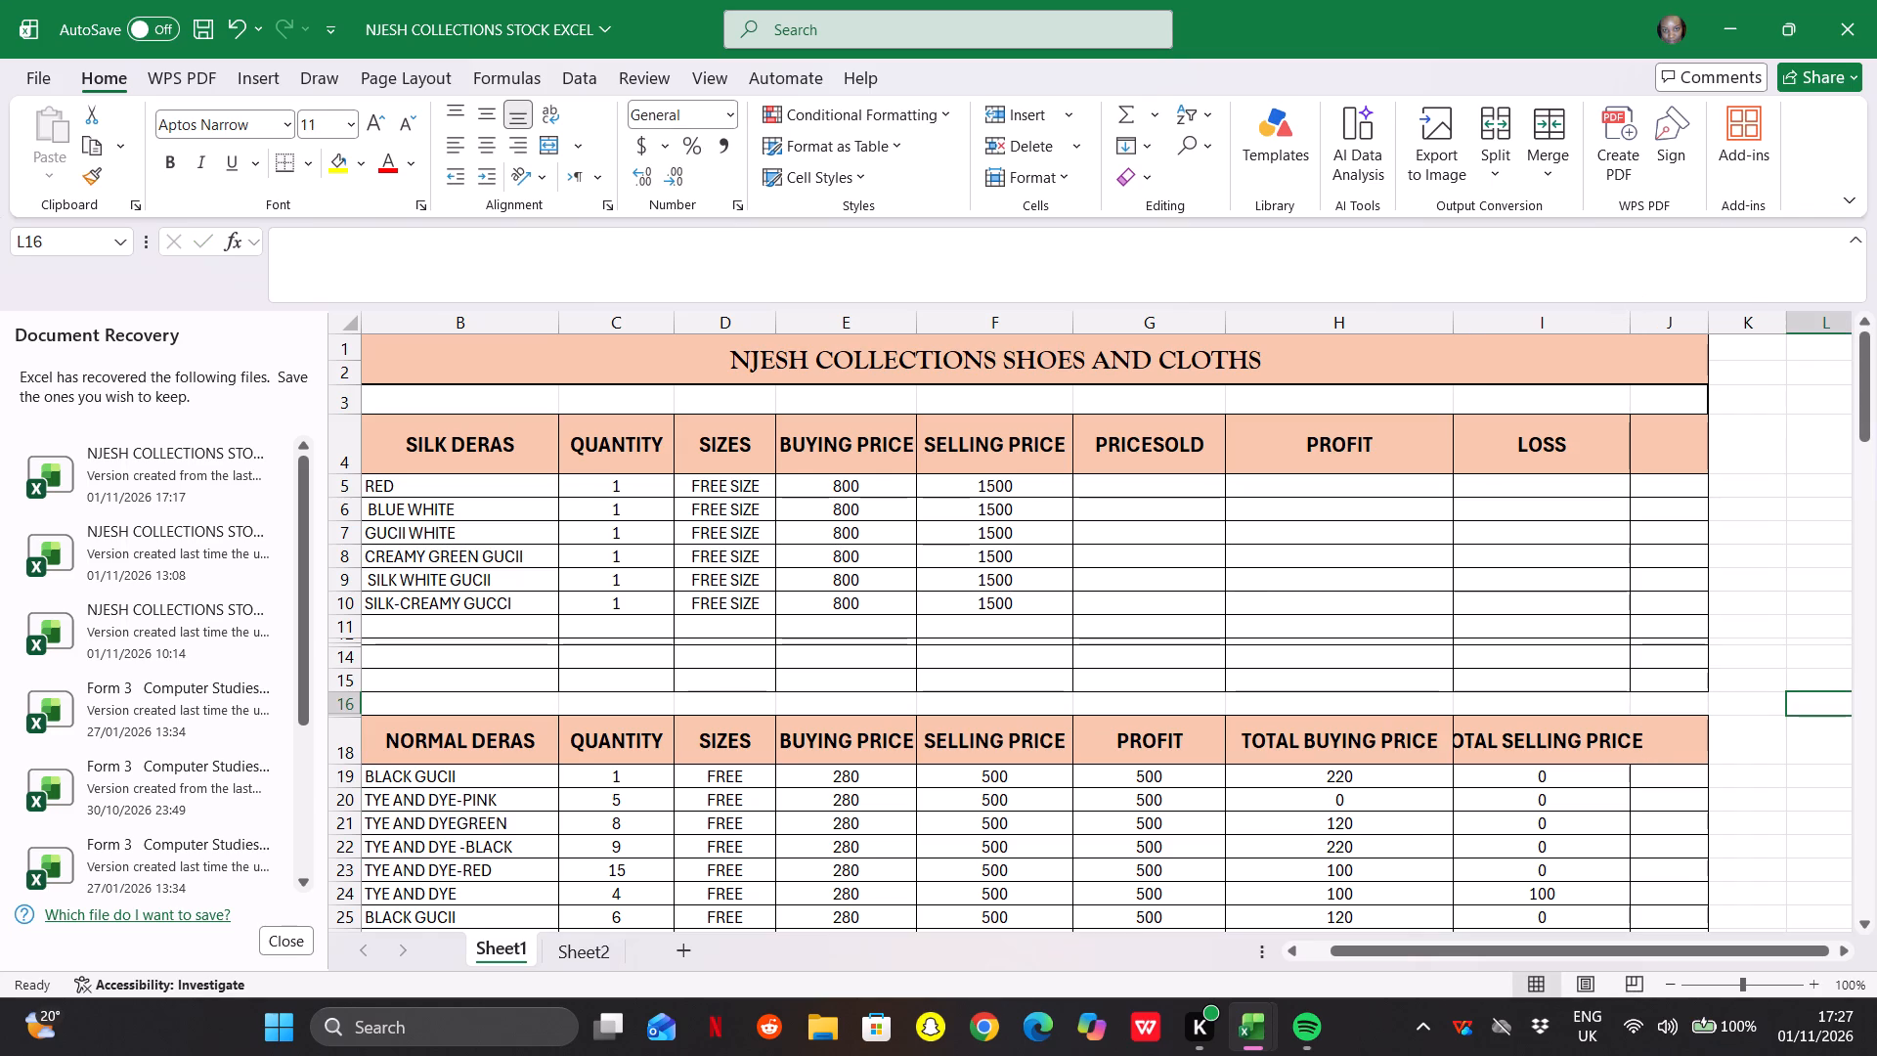
Resize columns G, H and I so the PROFIT, TOTAL BUYING PRICE and TOTAL SELLING PRICE headers fit closely.
{"action": "left_click_drag", "start_coordinate": [1630, 315], "coordinate": [1715, 320]}
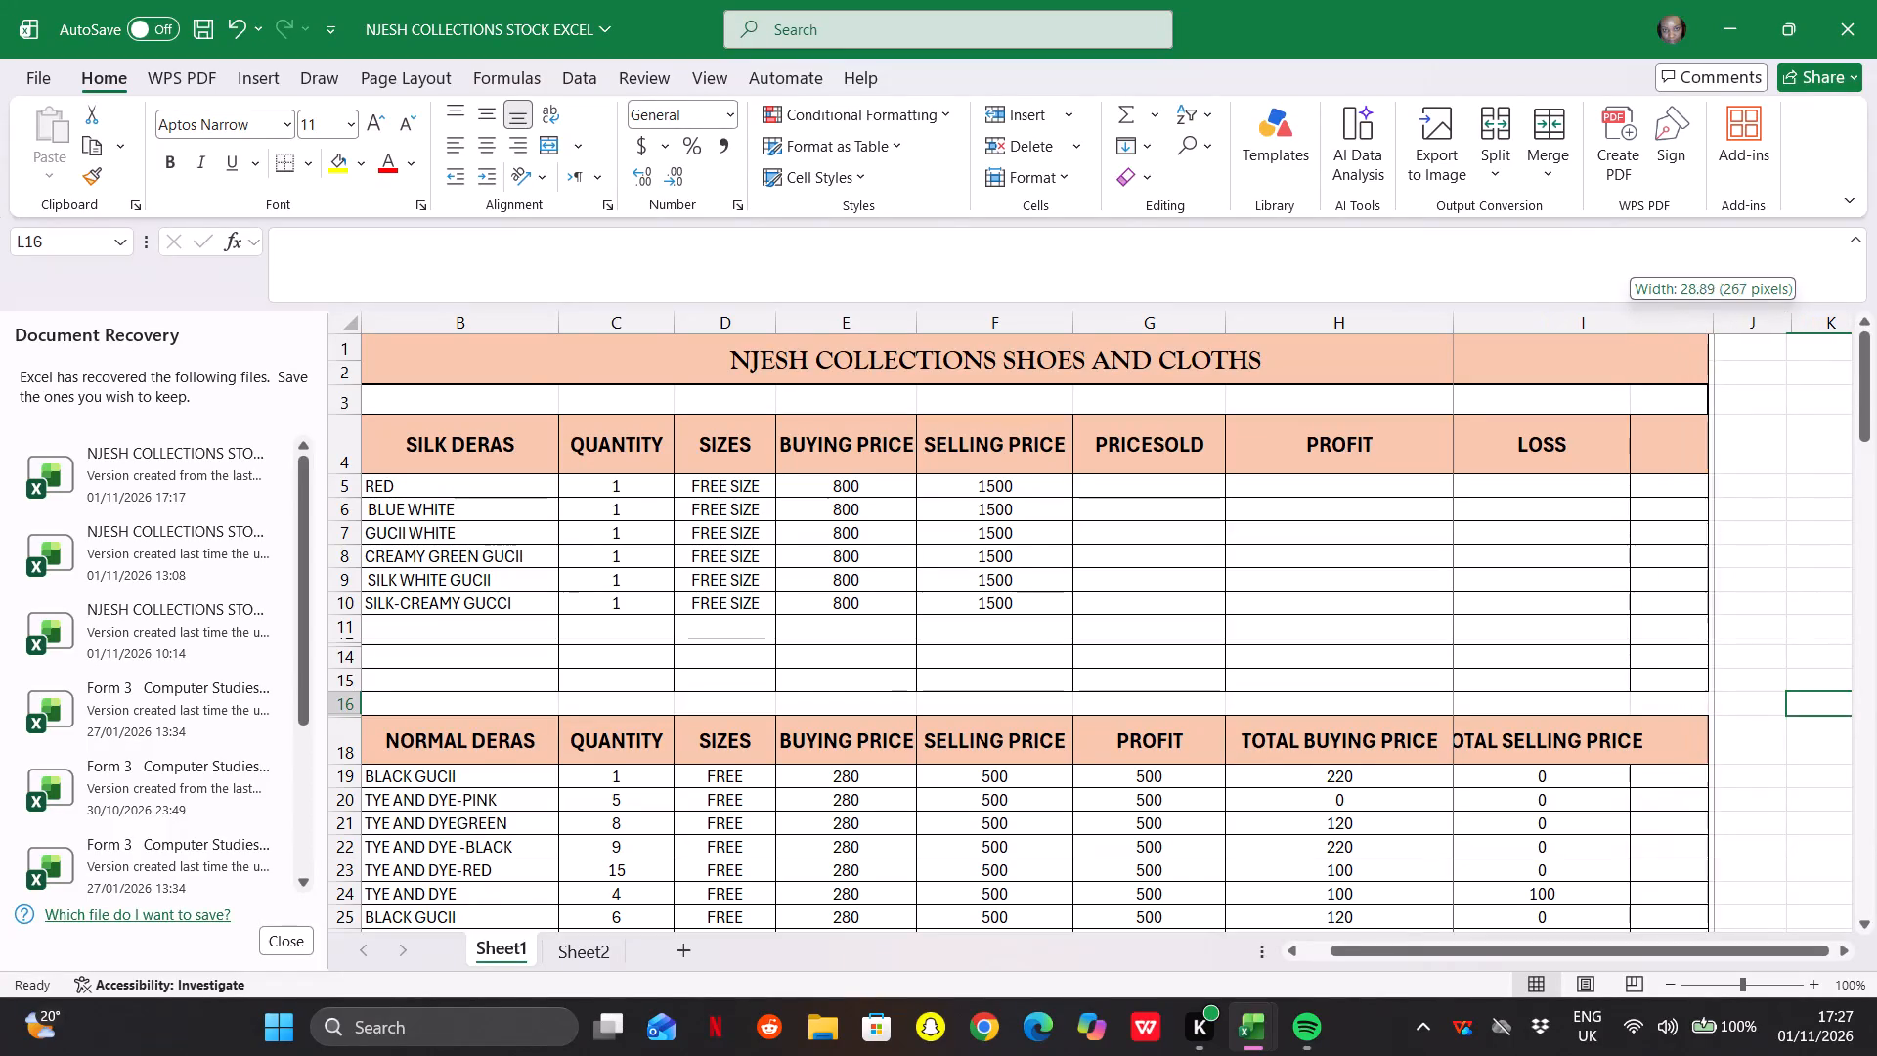
{"action": "left_click_drag", "start_coordinate": [1715, 320], "coordinate": [1720, 320]}
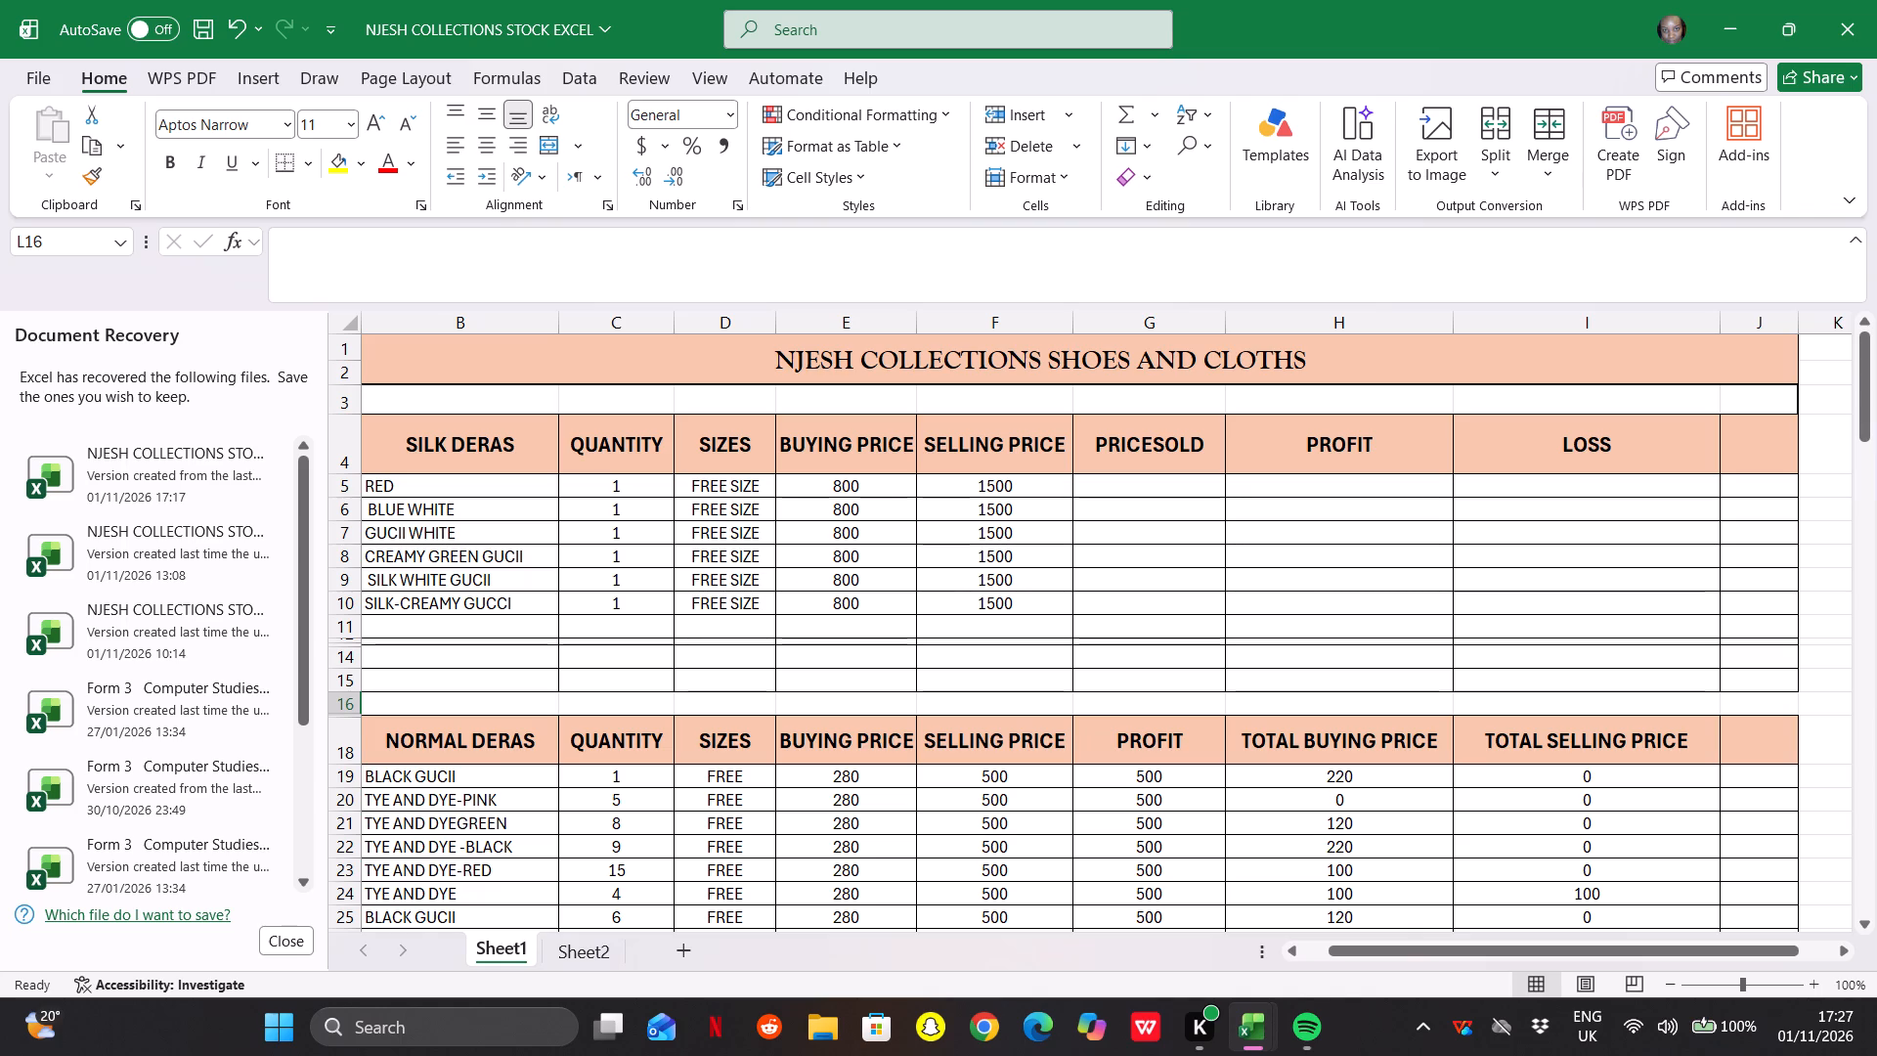
{"action": "left_click_drag", "start_coordinate": [1720, 319], "coordinate": [1683, 322]}
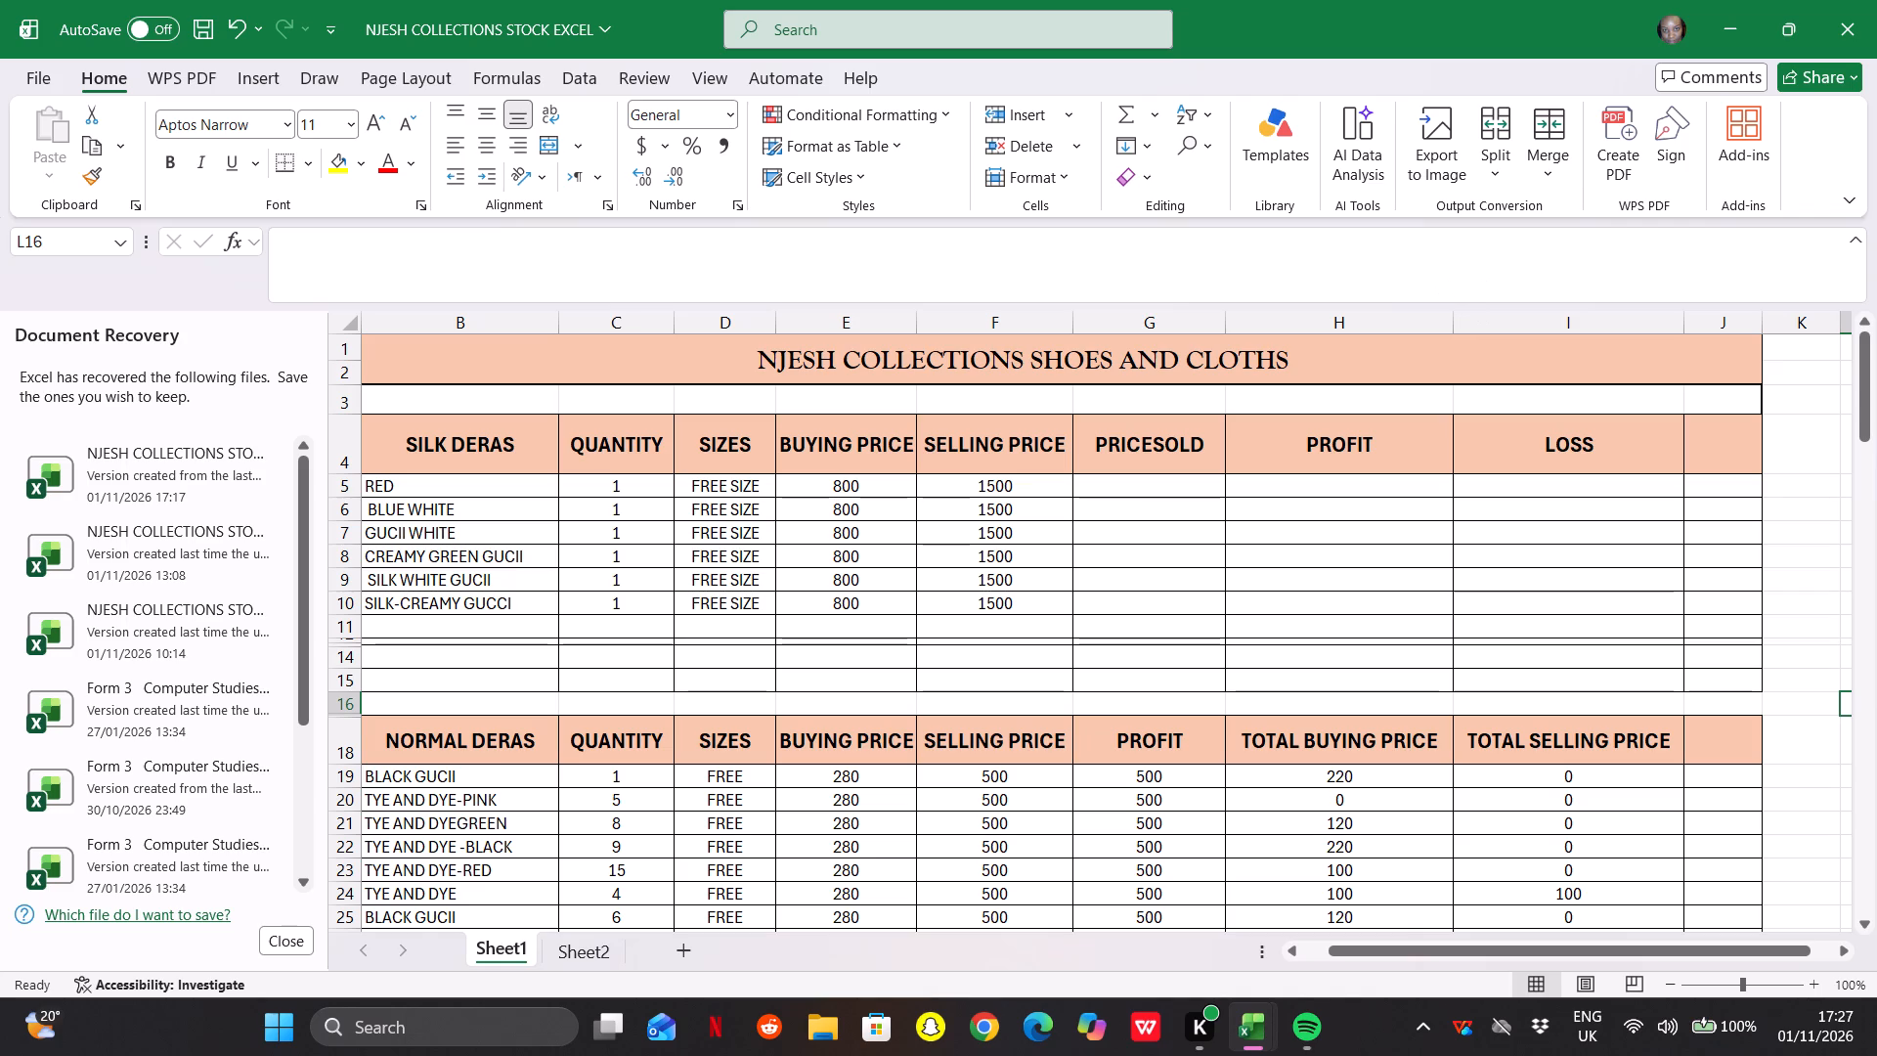
{"action": "left_click_drag", "start_coordinate": [1453, 324], "coordinate": [1428, 324]}
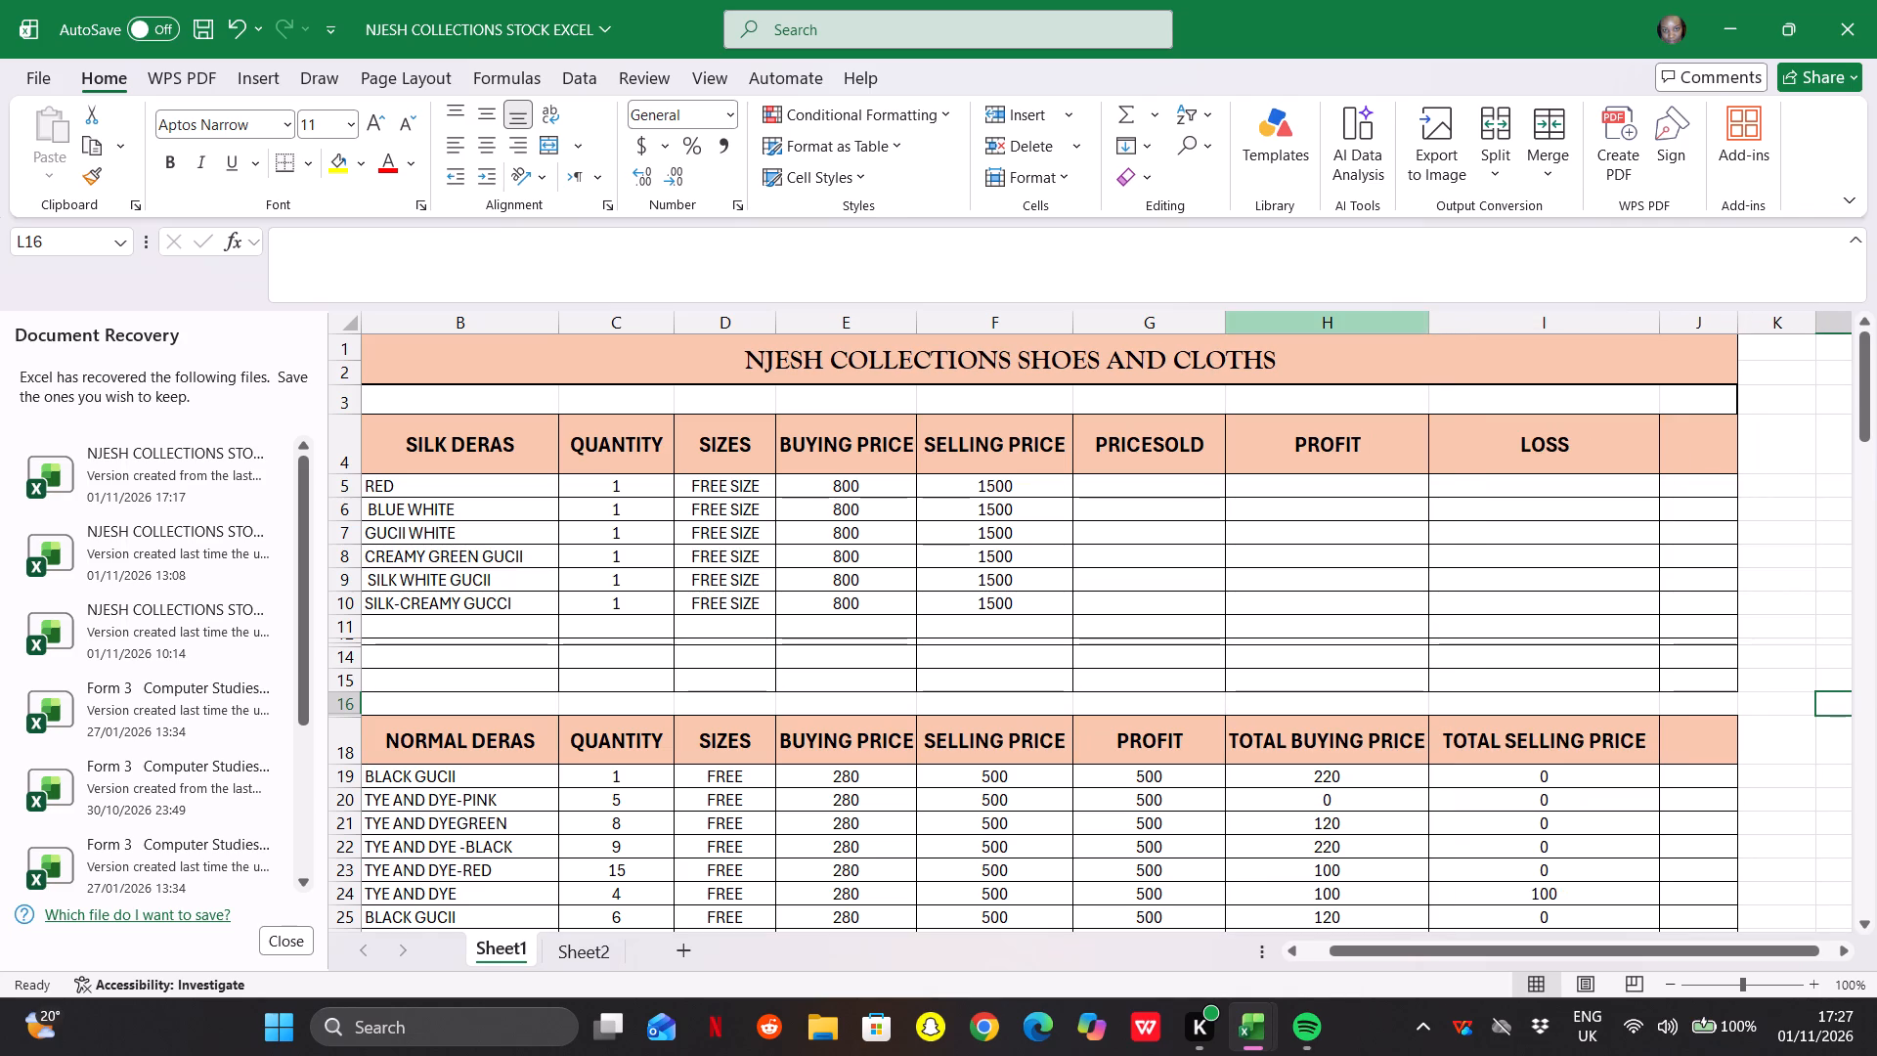
{"action": "left_click_drag", "start_coordinate": [1226, 323], "coordinate": [1184, 324]}
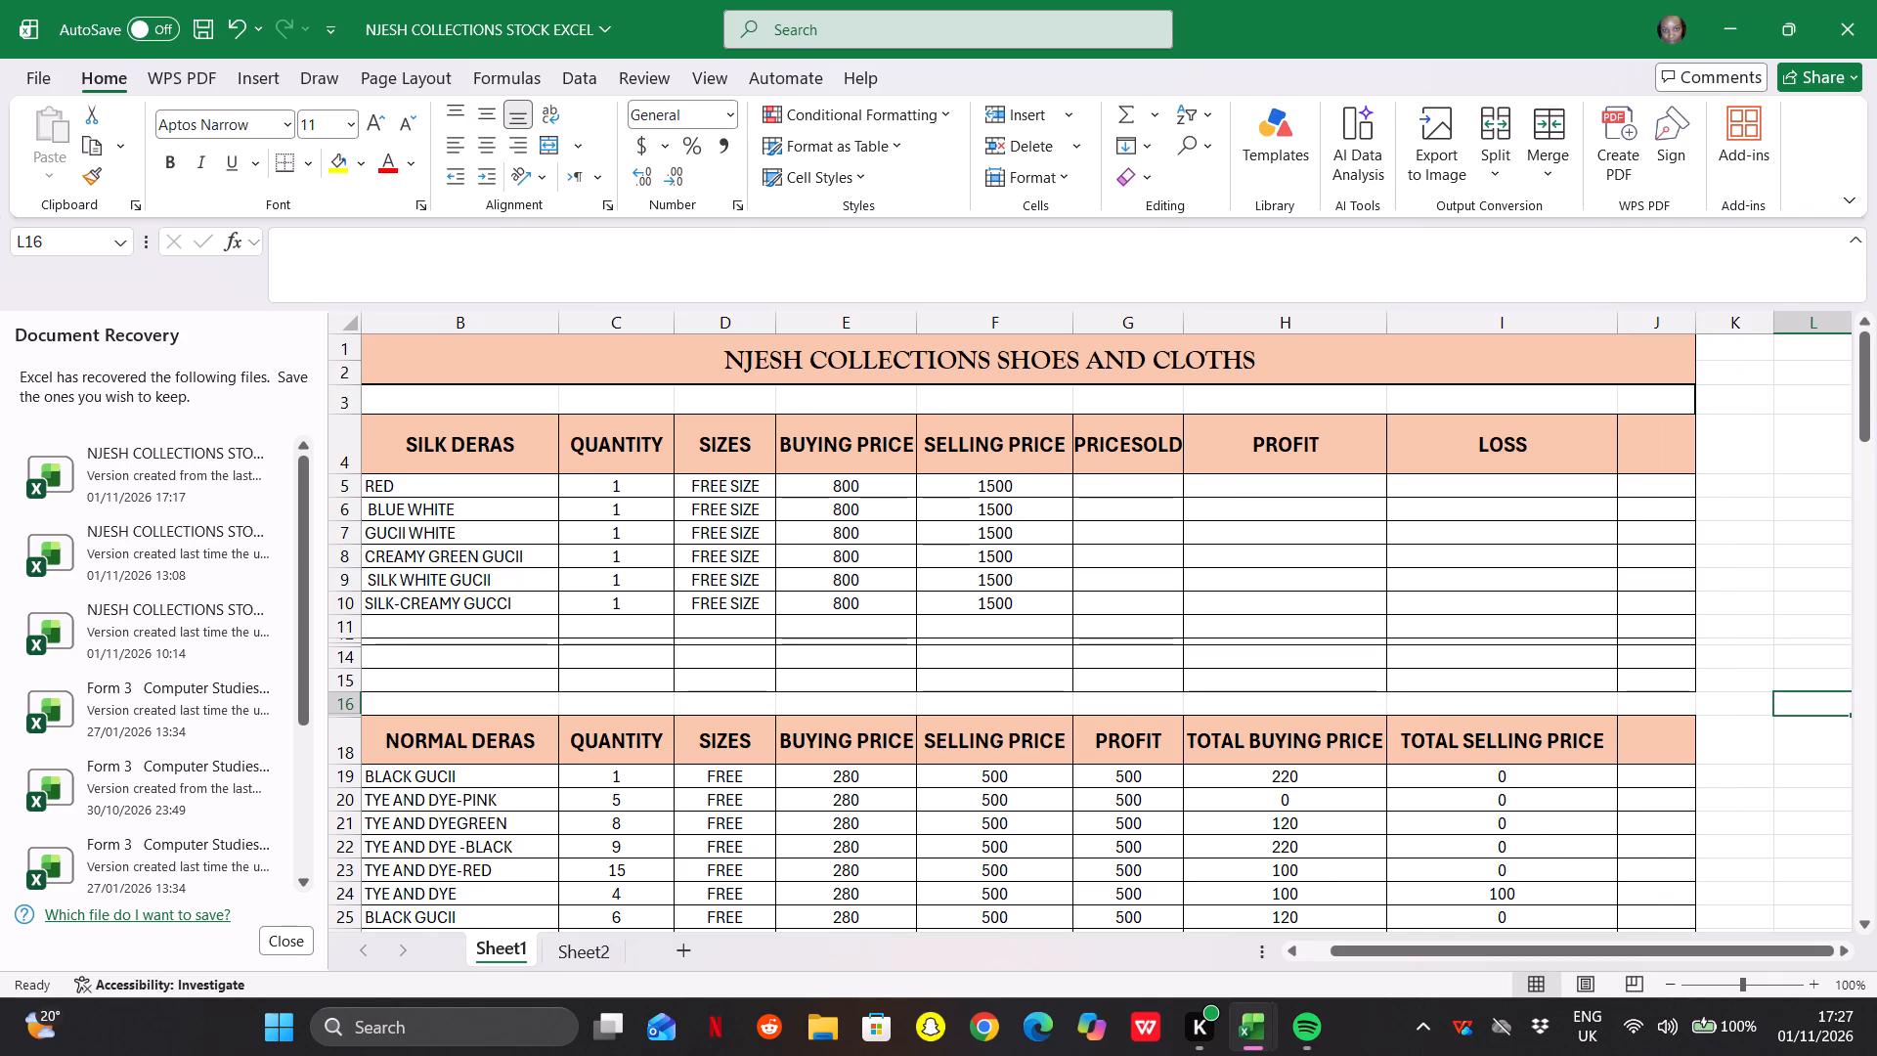
{"action": "left_click_drag", "start_coordinate": [1615, 321], "coordinate": [1581, 323]}
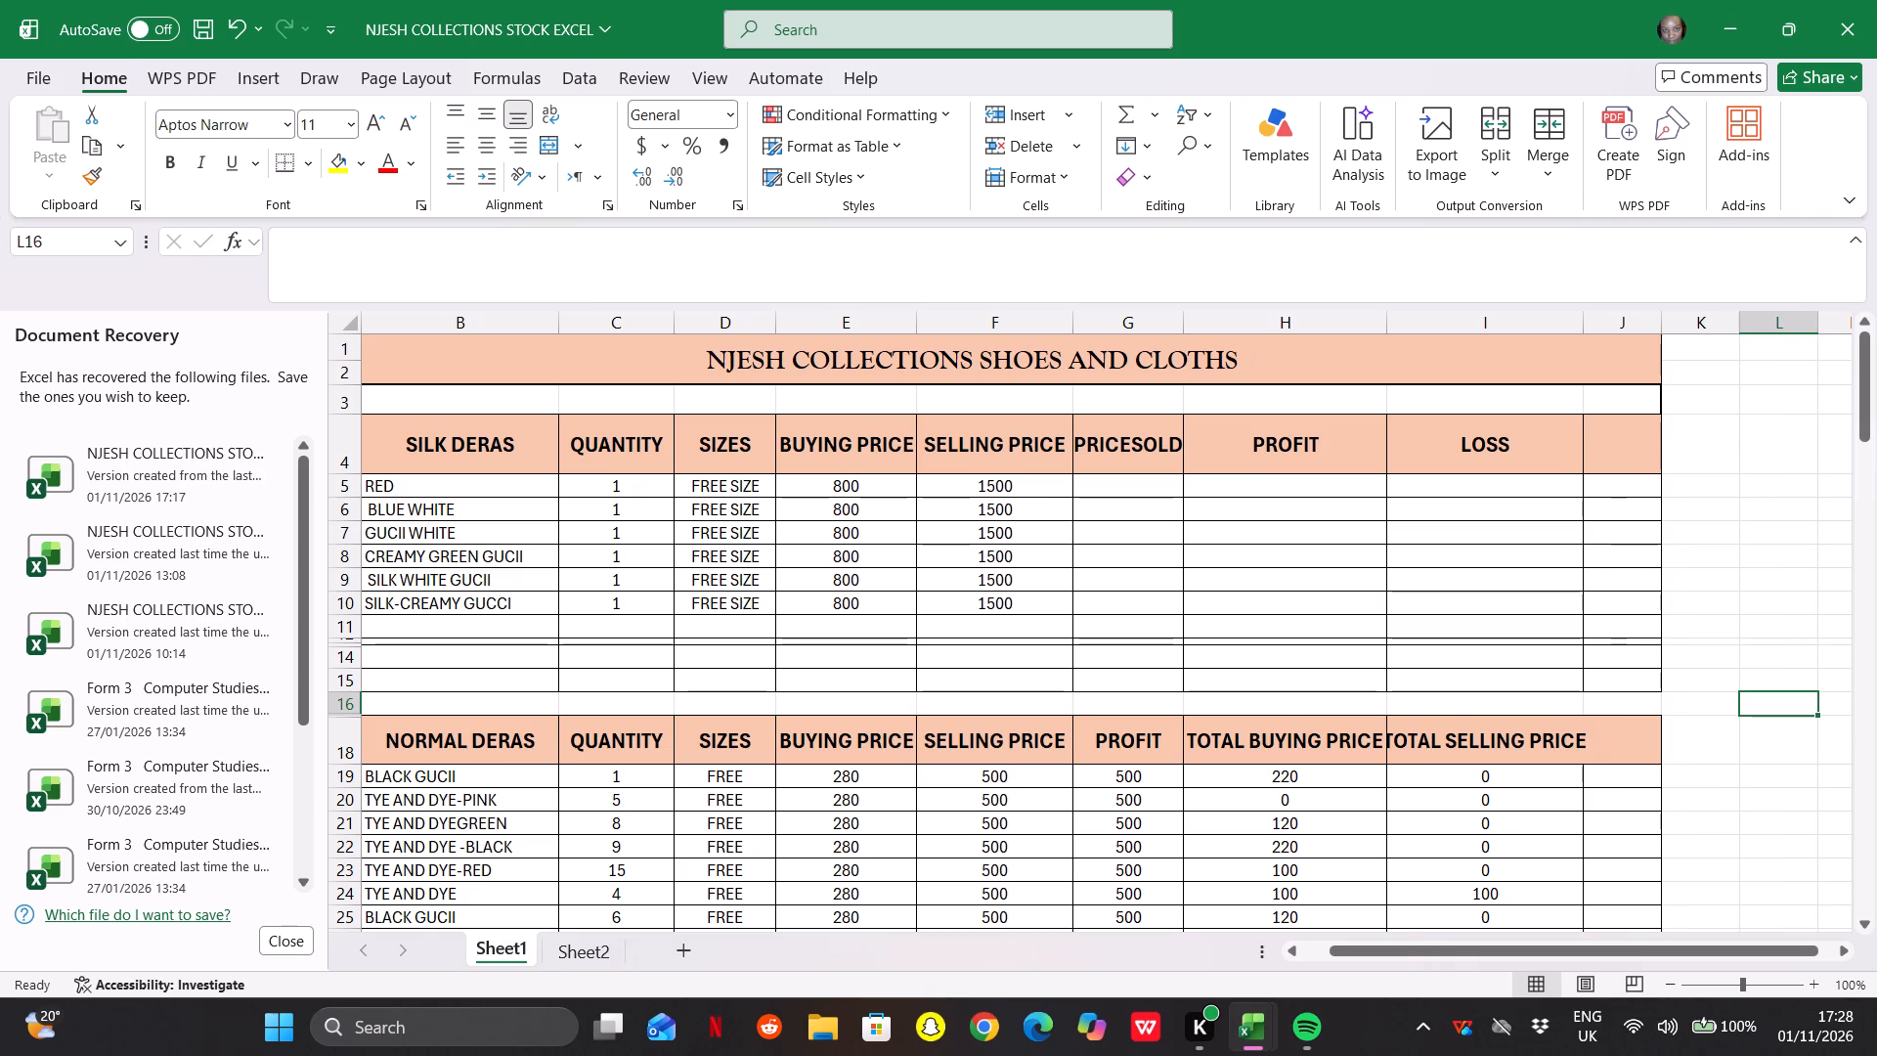
{"action": "left_click_drag", "start_coordinate": [1581, 327], "coordinate": [1595, 328]}
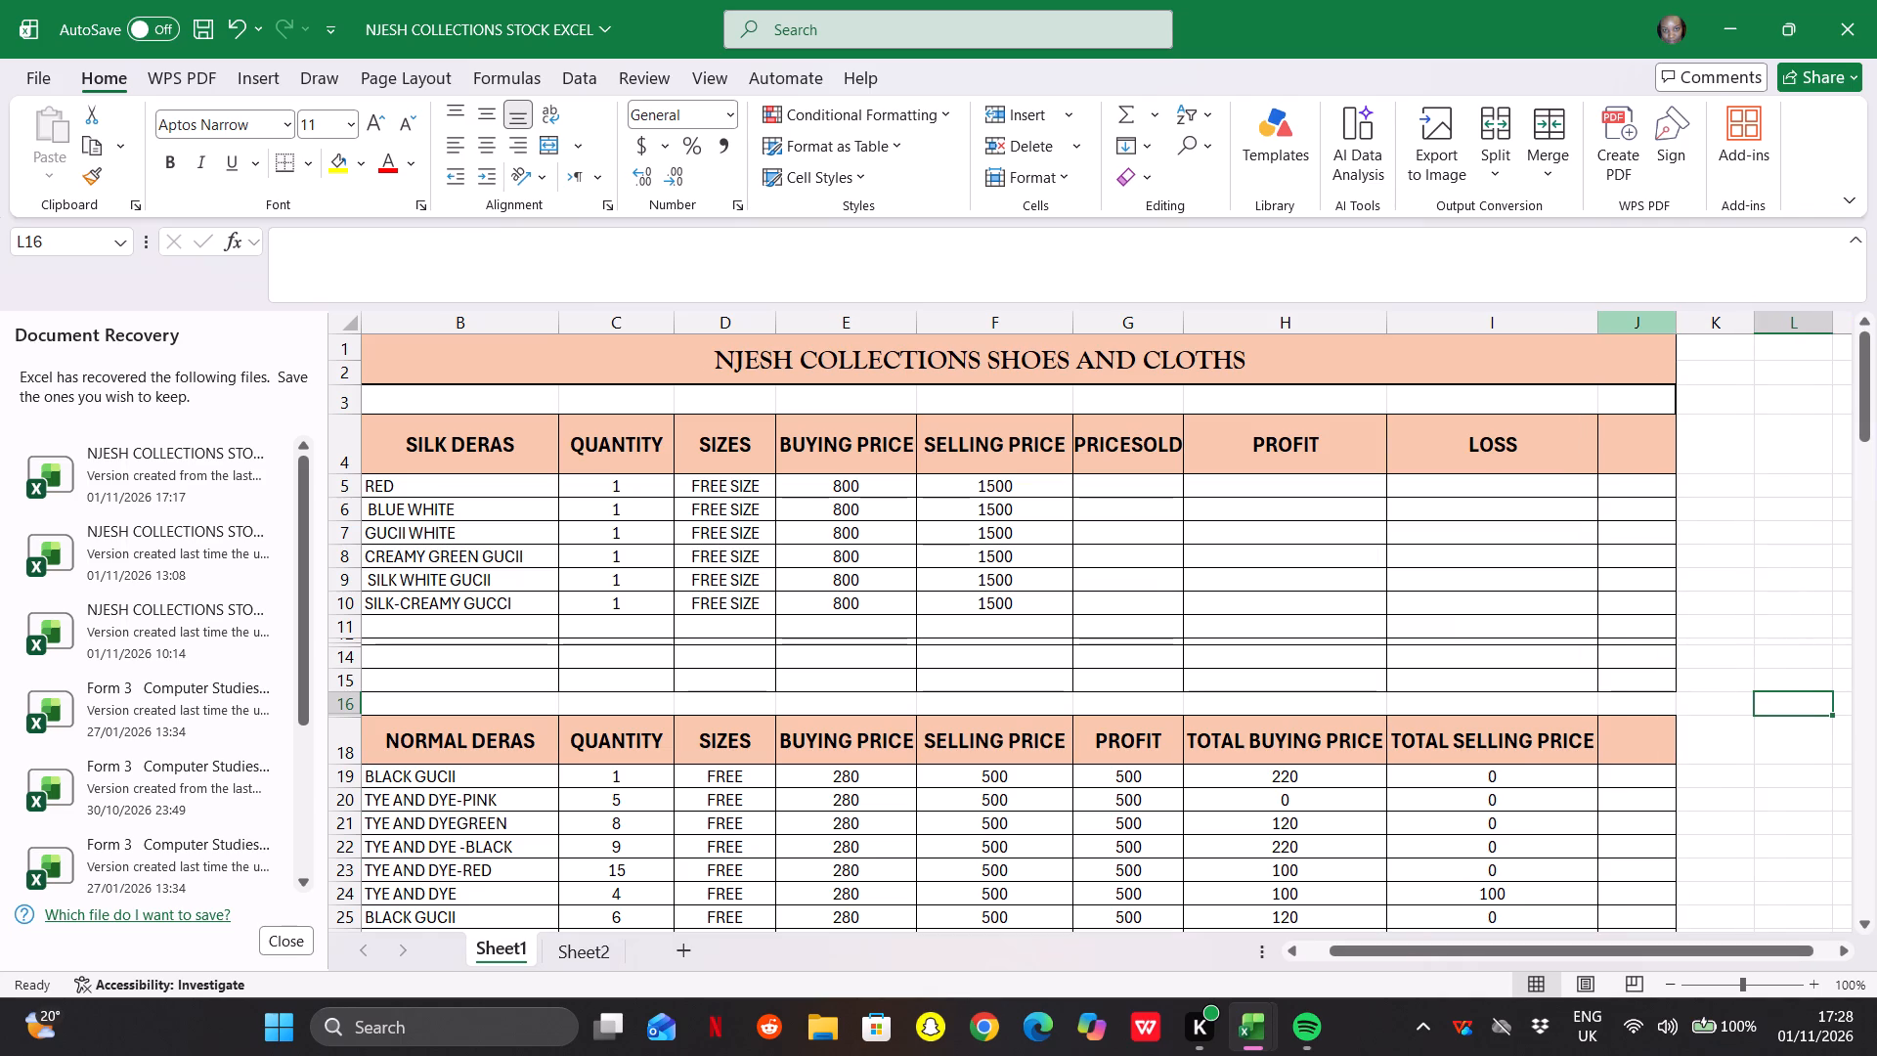
Add a PROFIT header in J18 after TOTAL SELLING PRICE and widen column J.
{"action": "left_click", "coordinate": [1648, 749]}
{"action": "type", "text": "PR"}
{"action": "type", "text": "OFIT"}
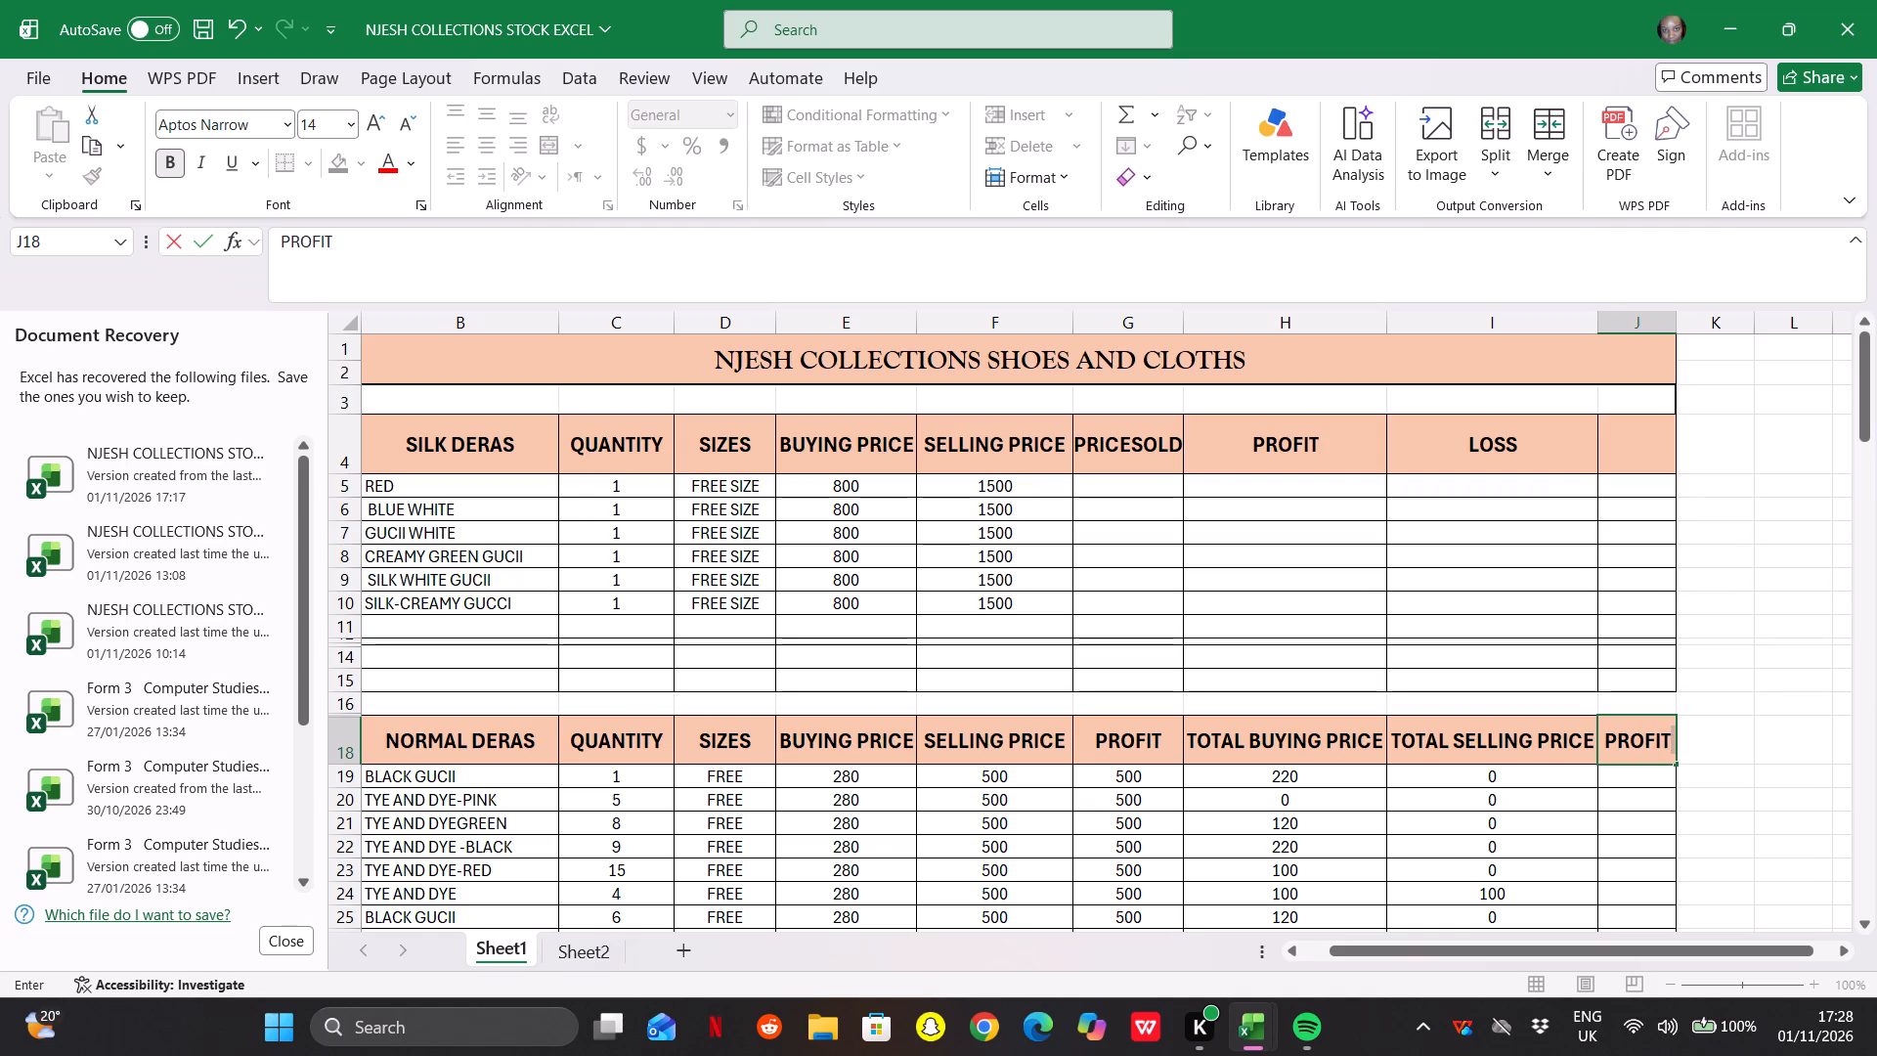
{"action": "left_click", "coordinate": [1788, 500]}
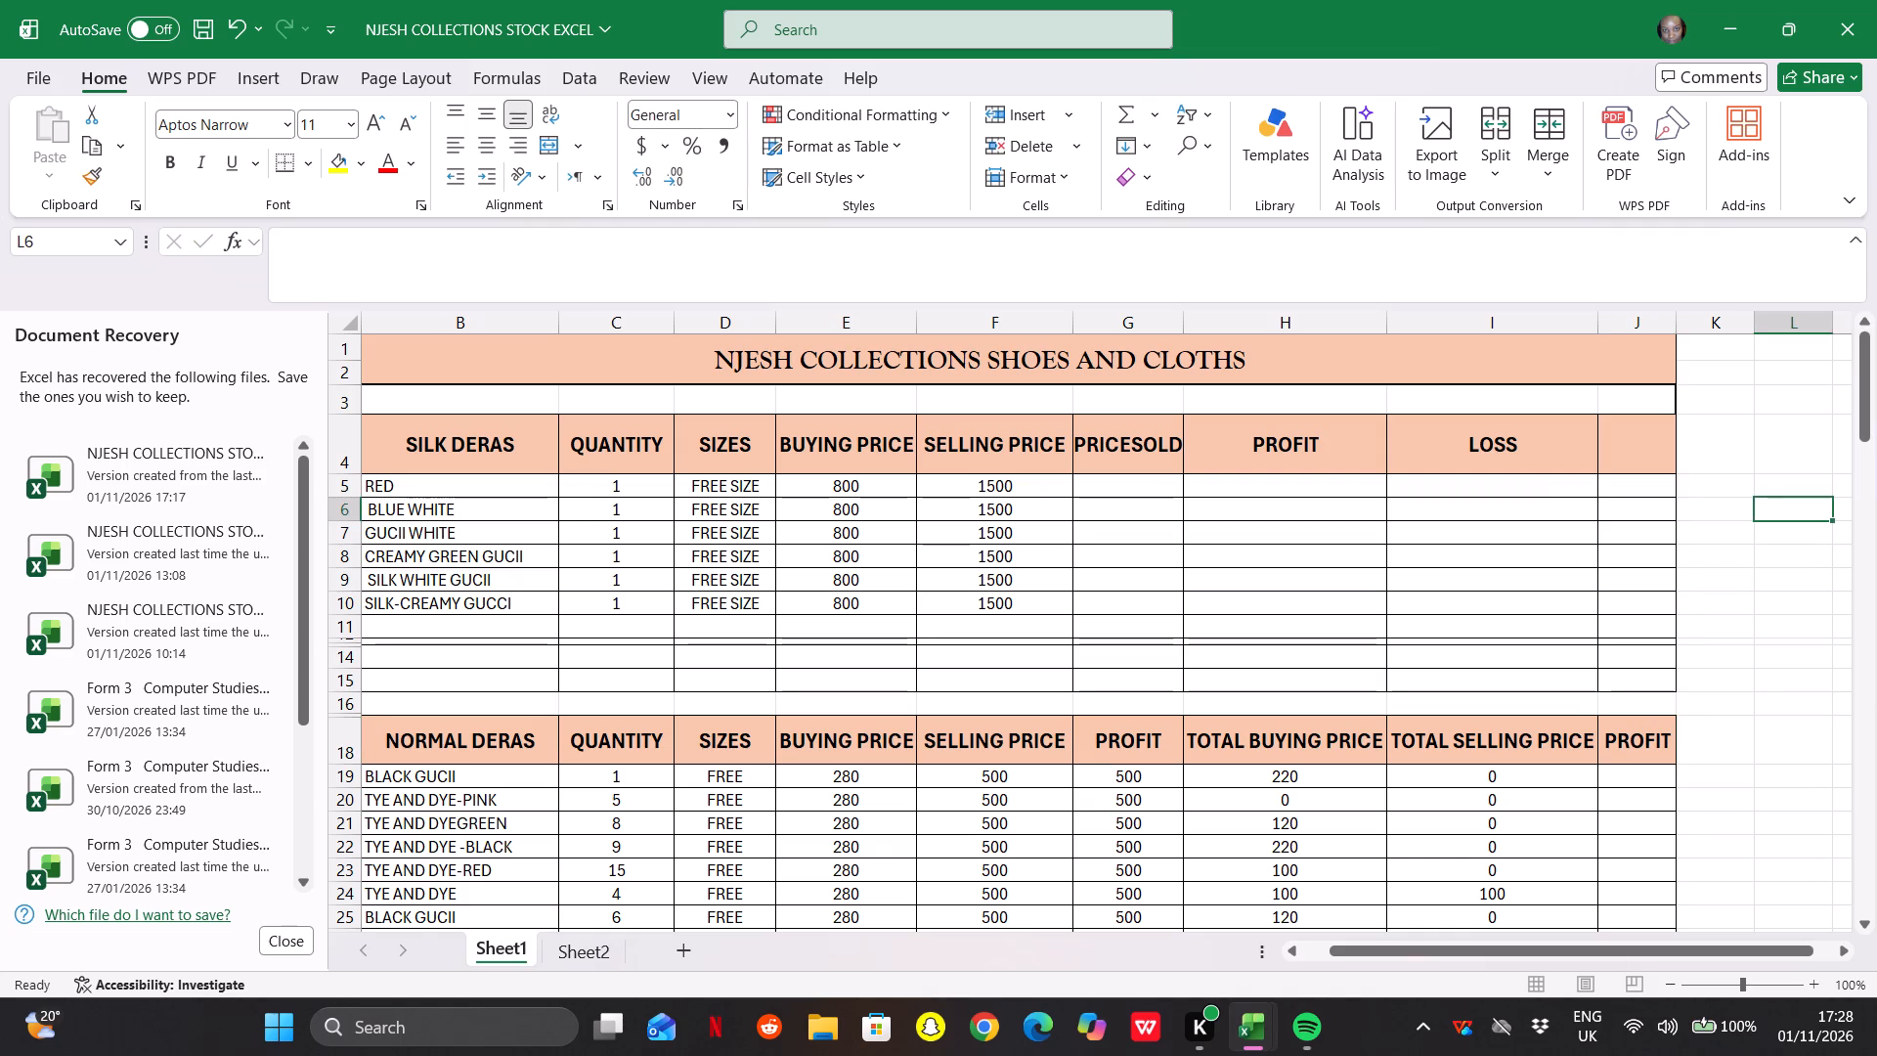
{"action": "left_click_drag", "start_coordinate": [1673, 319], "coordinate": [1752, 318]}
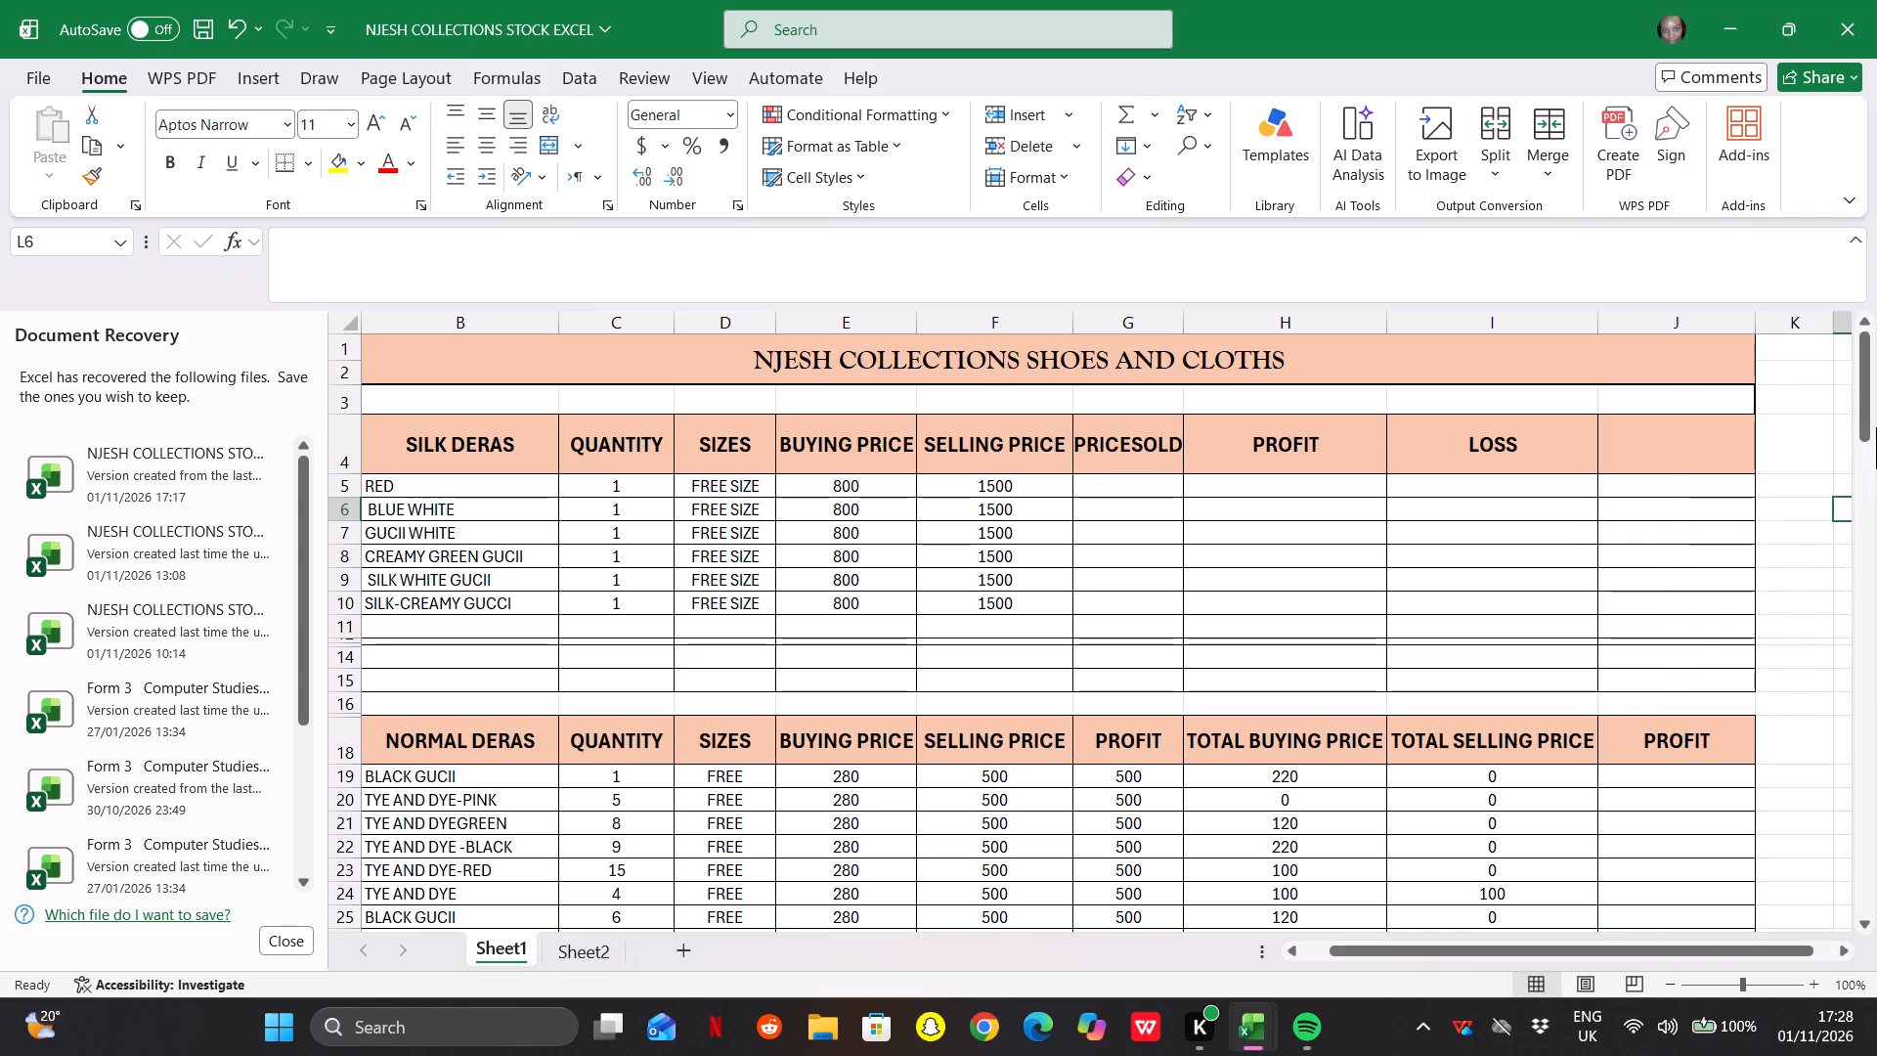
Save the workbook.
{"action": "key", "text": "ctrl+s"}
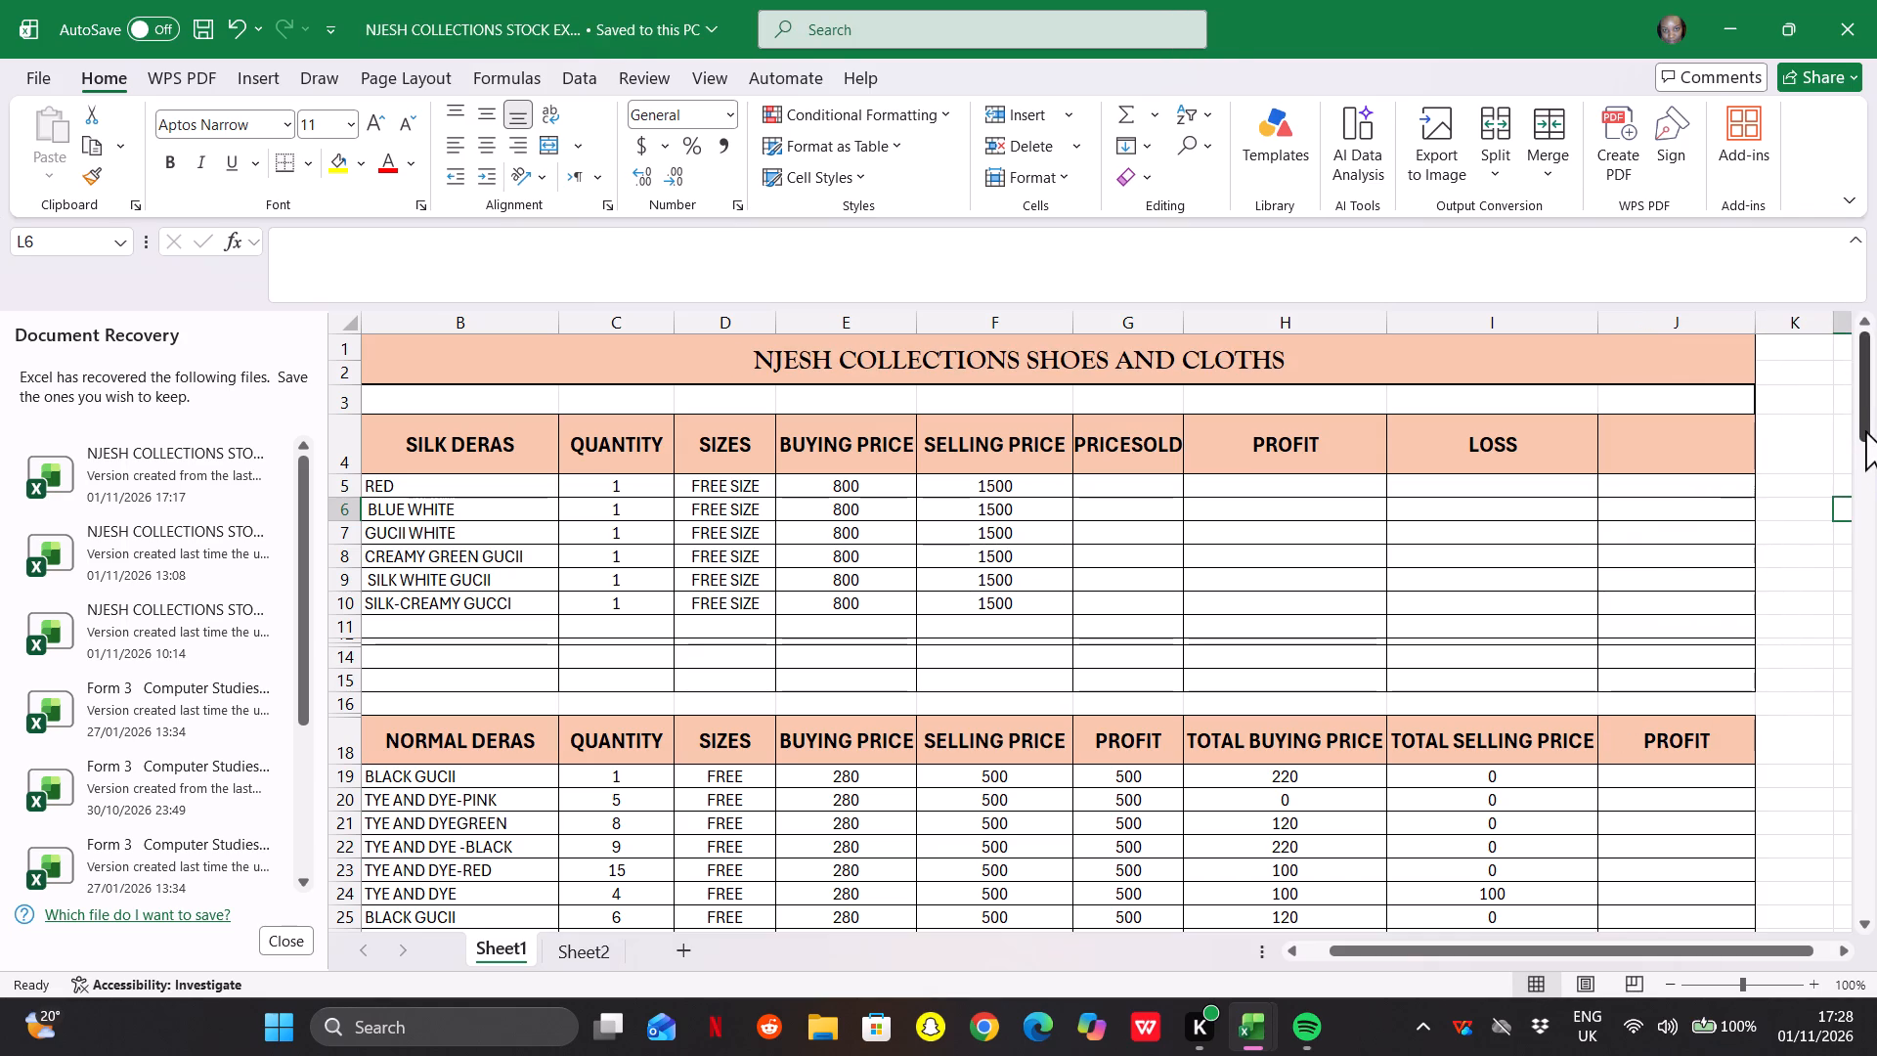
Set the PROFIT value in column G to 220 for the first three NORMAL DERAS items, G19 to G21.
{"action": "left_click_drag", "start_coordinate": [1865, 430], "coordinate": [1867, 462]}
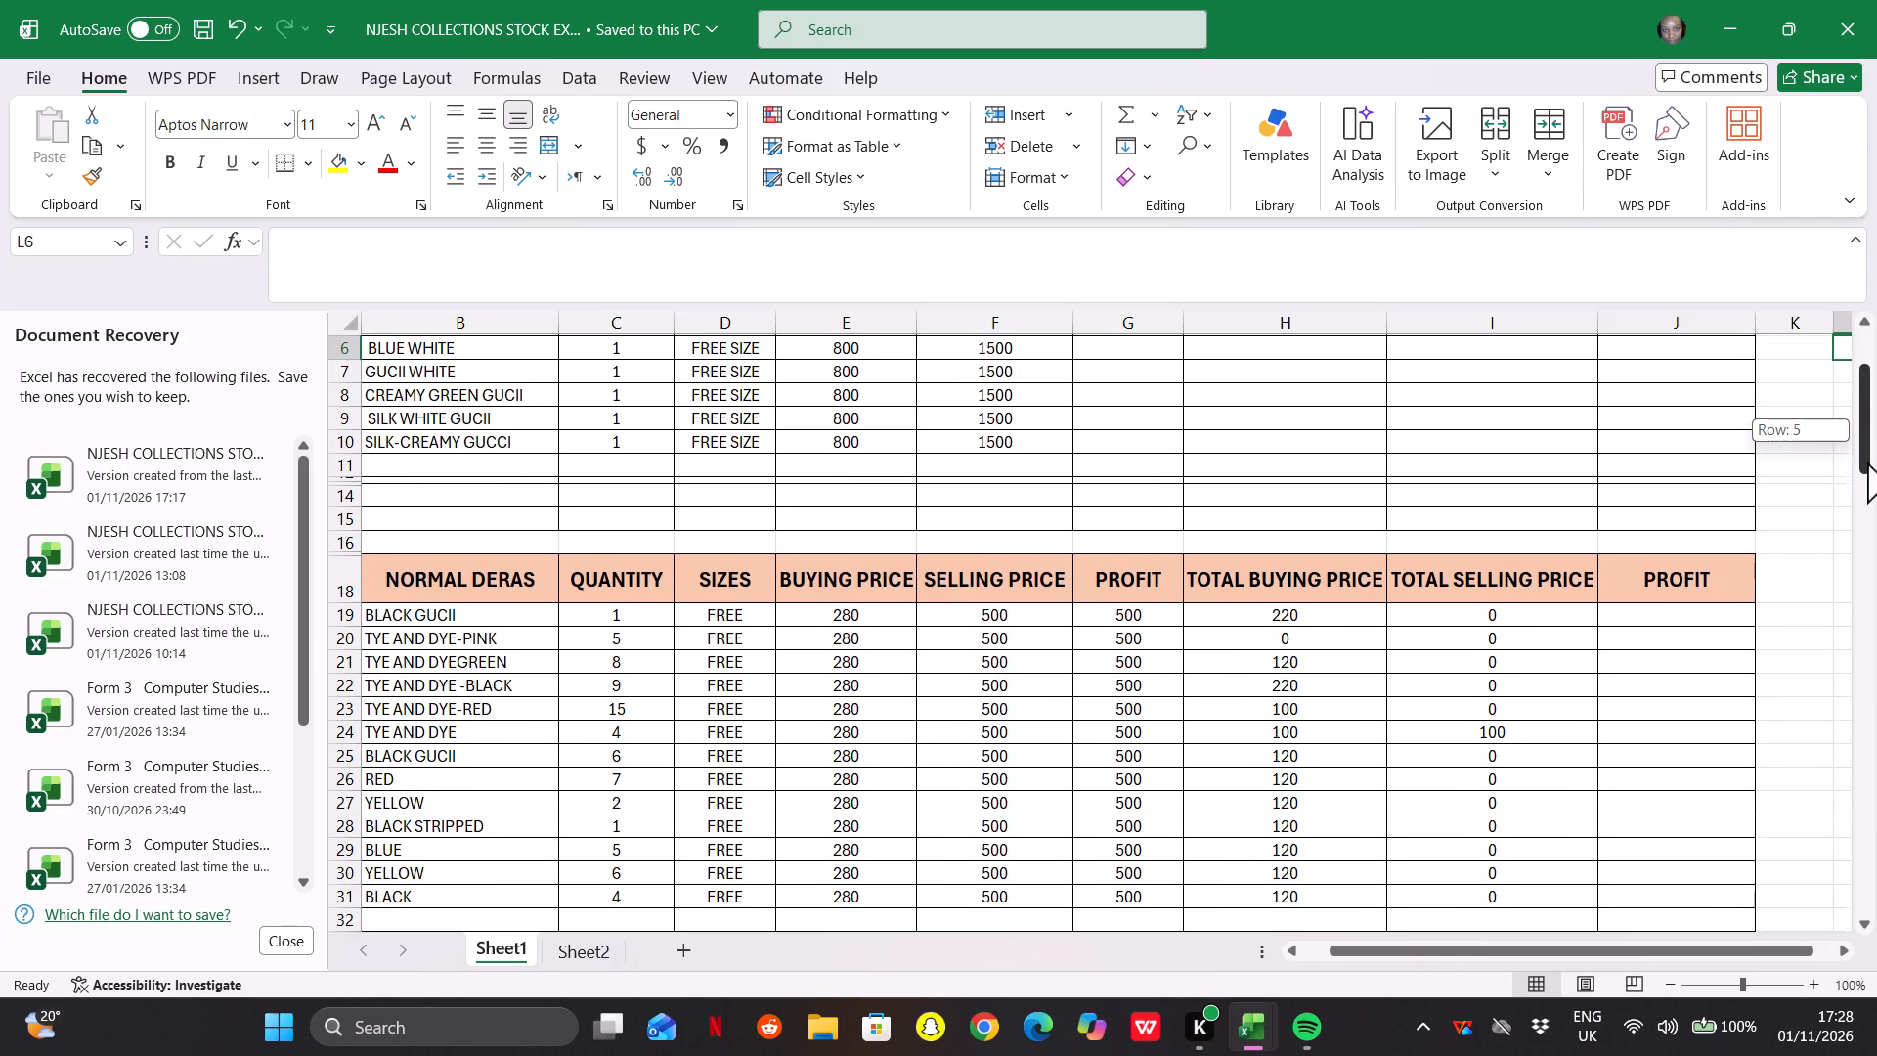
{"action": "left_click_drag", "start_coordinate": [1867, 462], "coordinate": [1868, 474]}
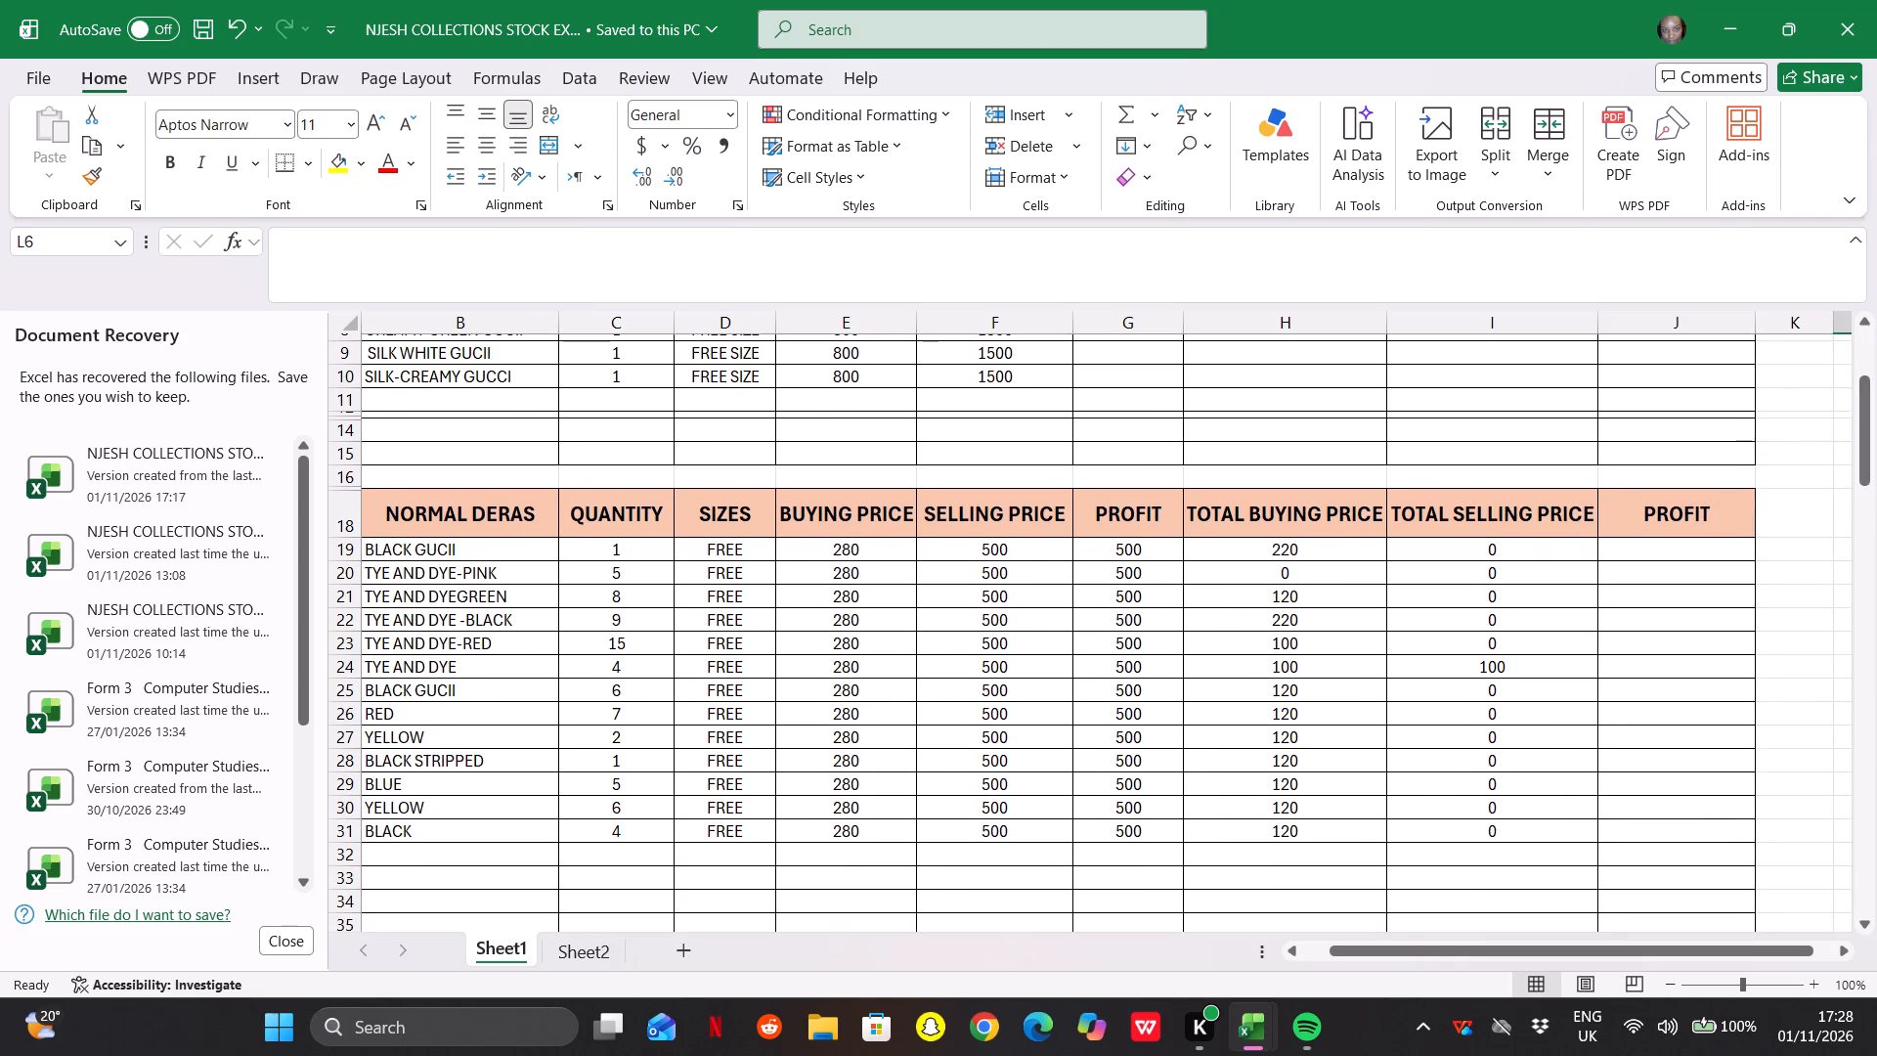
{"action": "left_click", "coordinate": [1151, 552]}
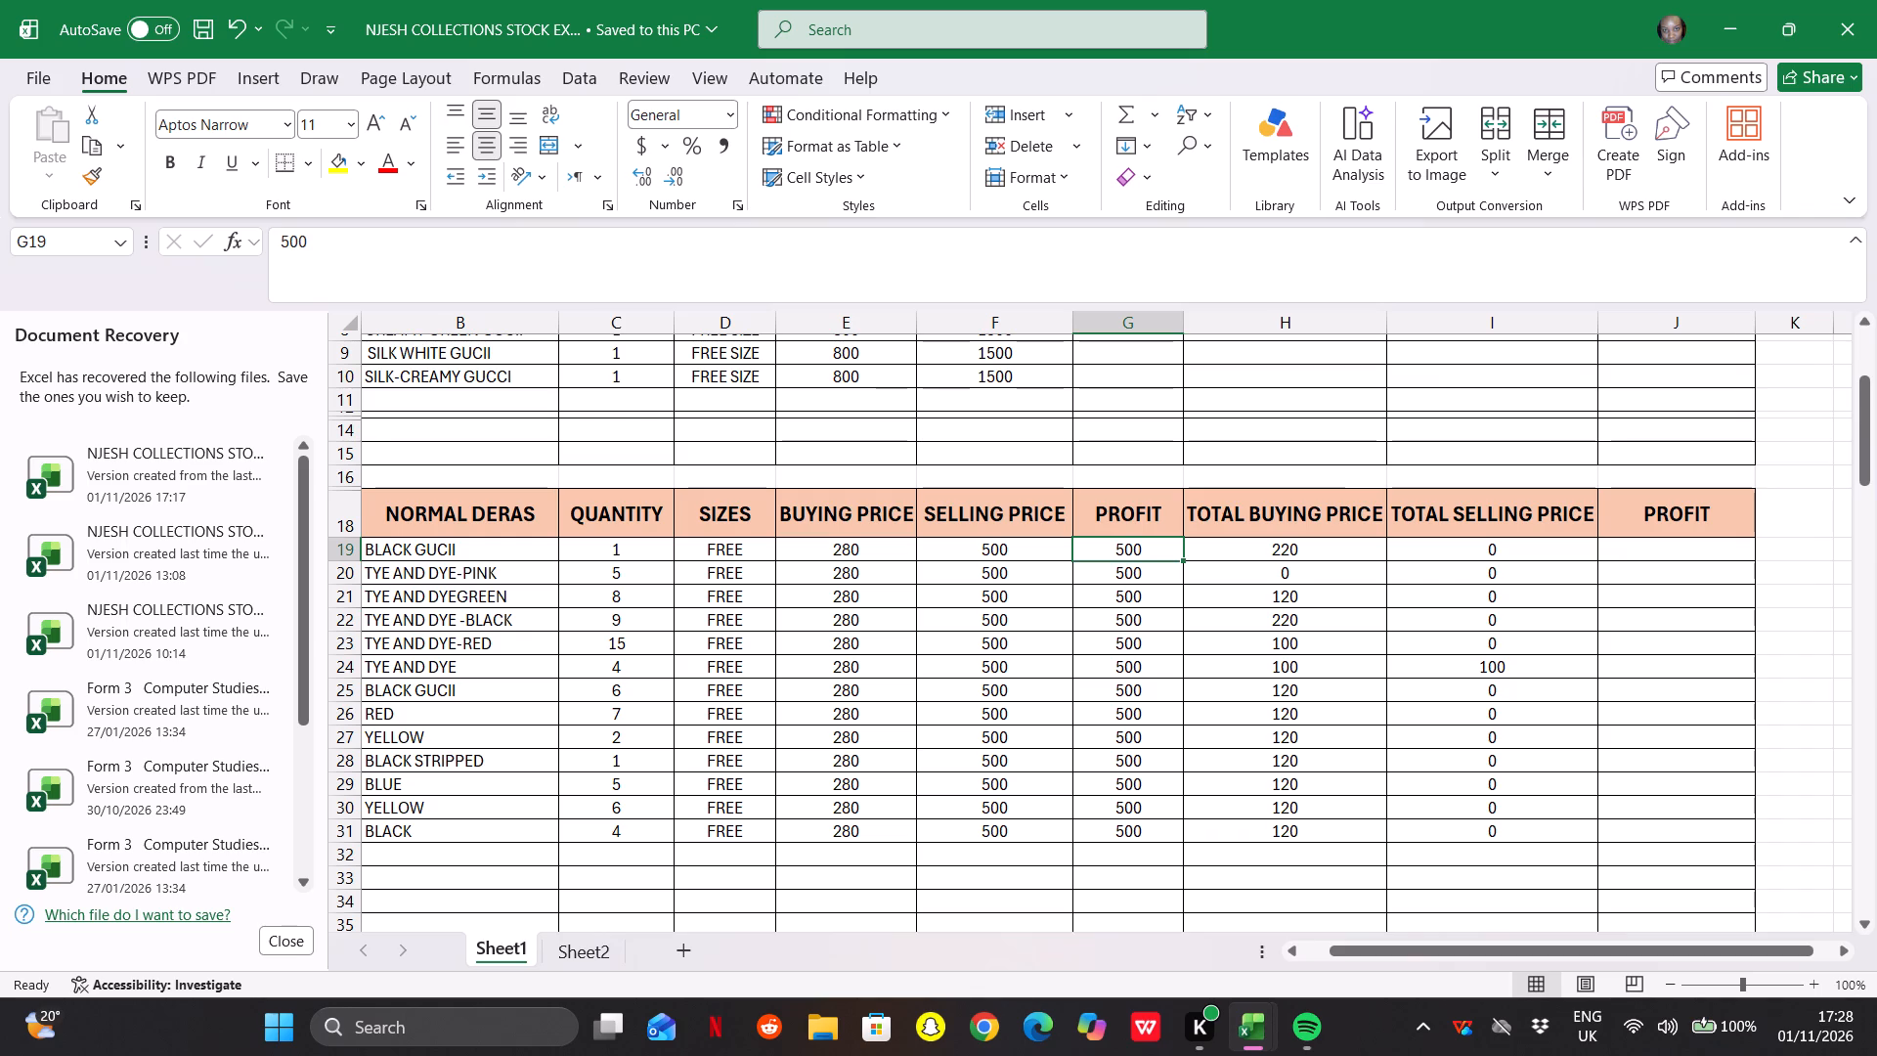
{"action": "type", "text": "22"}
{"action": "key", "text": "0"}
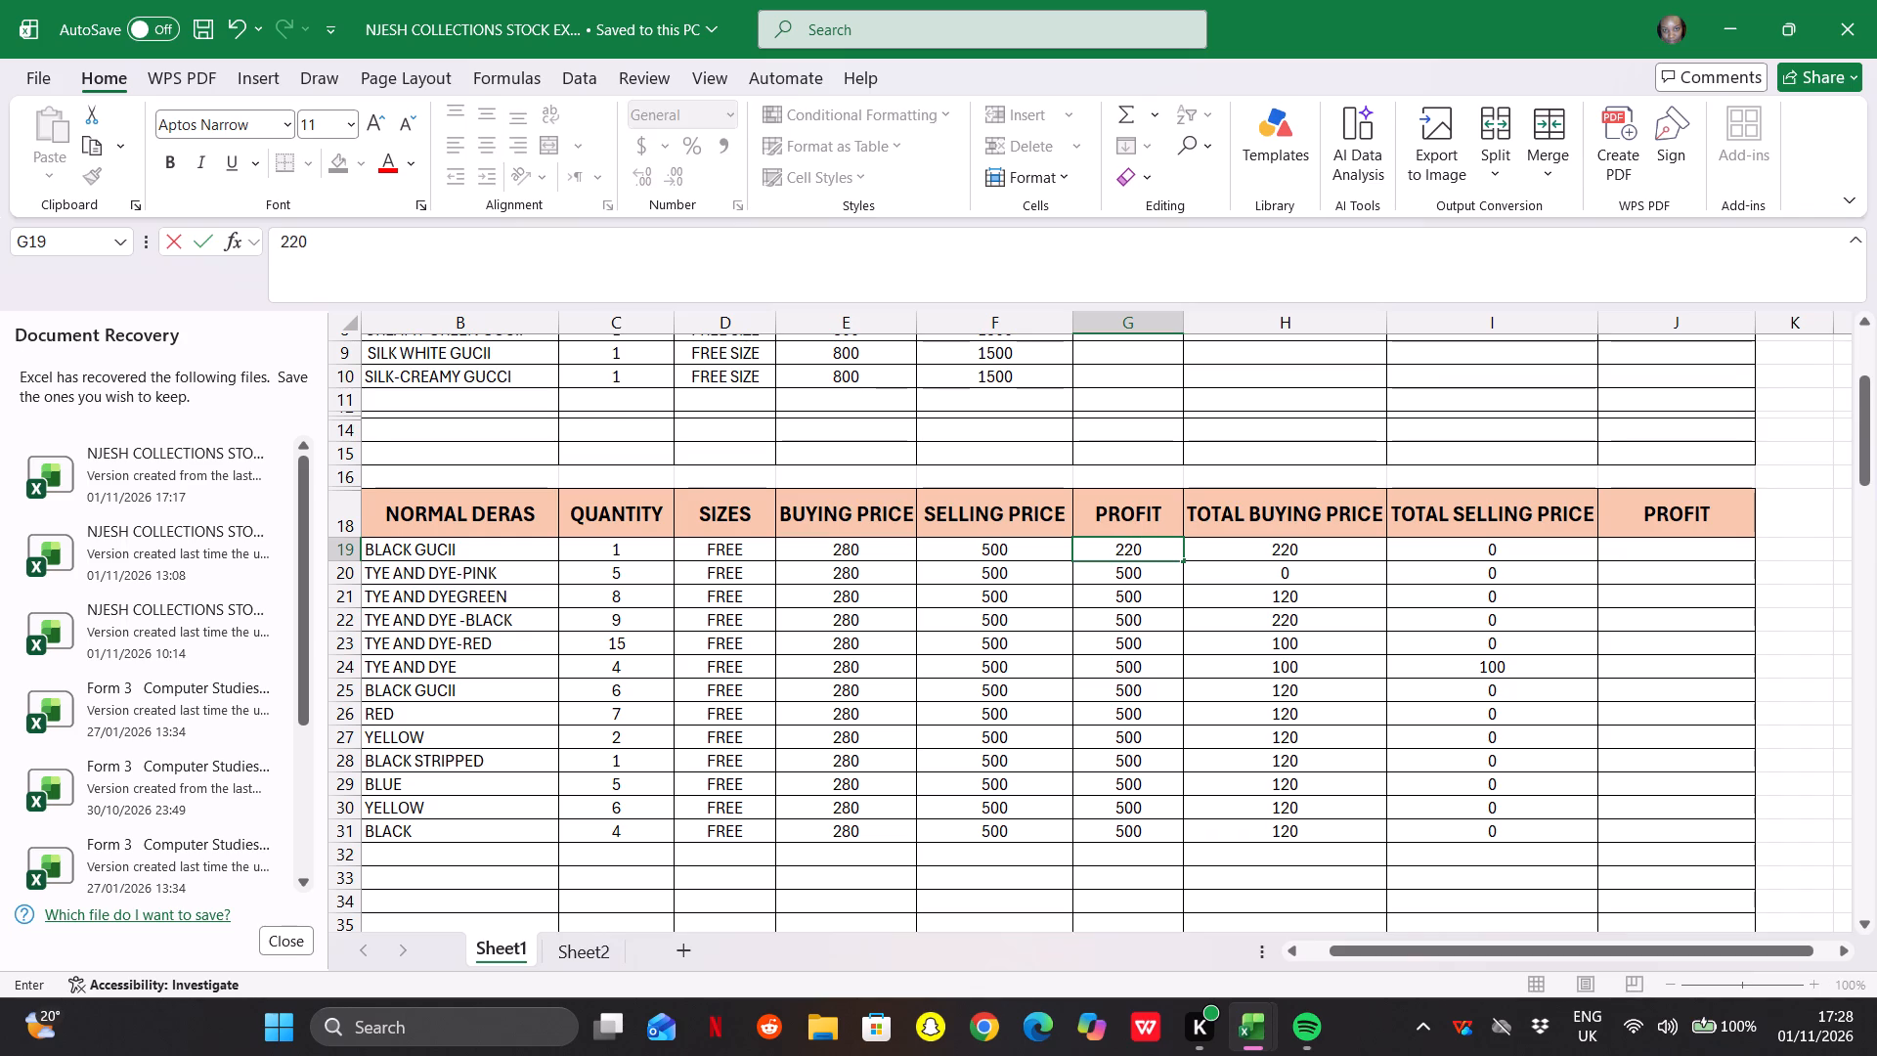
{"action": "left_click", "coordinate": [1165, 551]}
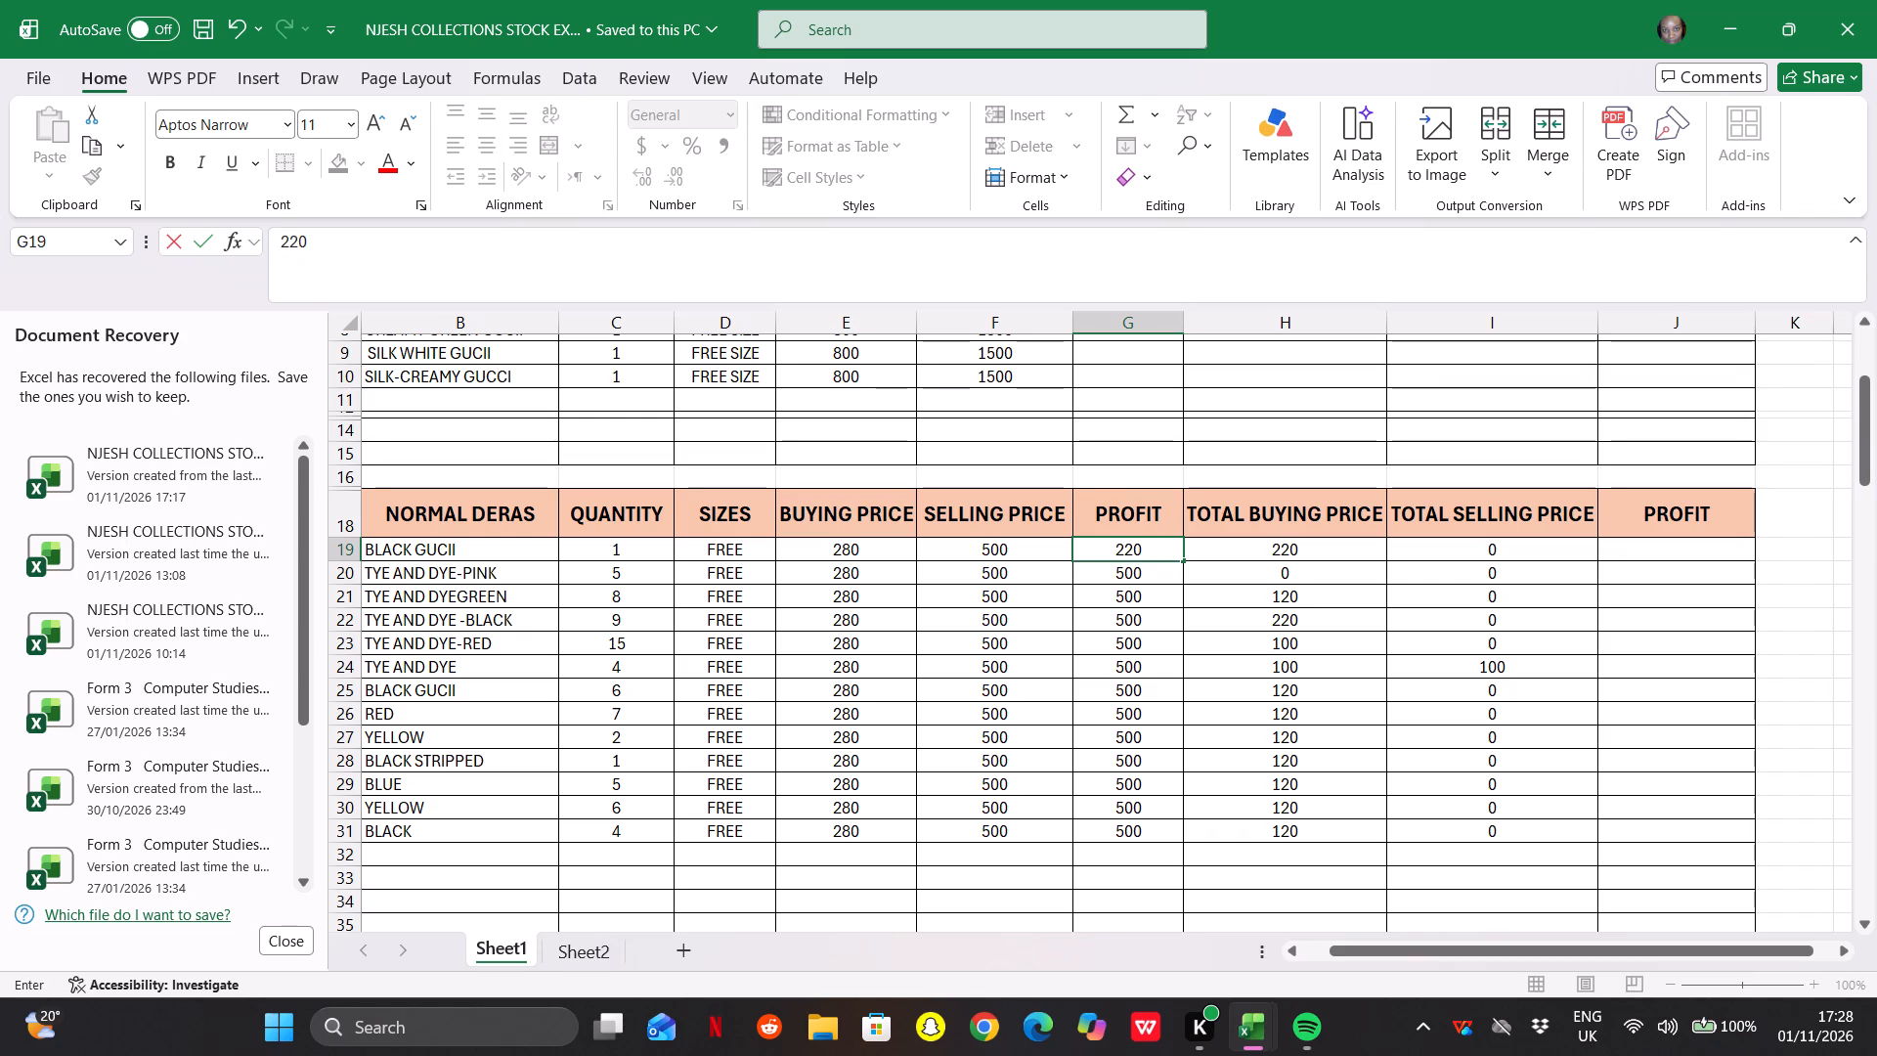
{"action": "left_click", "coordinate": [1157, 578]}
{"action": "left_click", "coordinate": [1170, 545]}
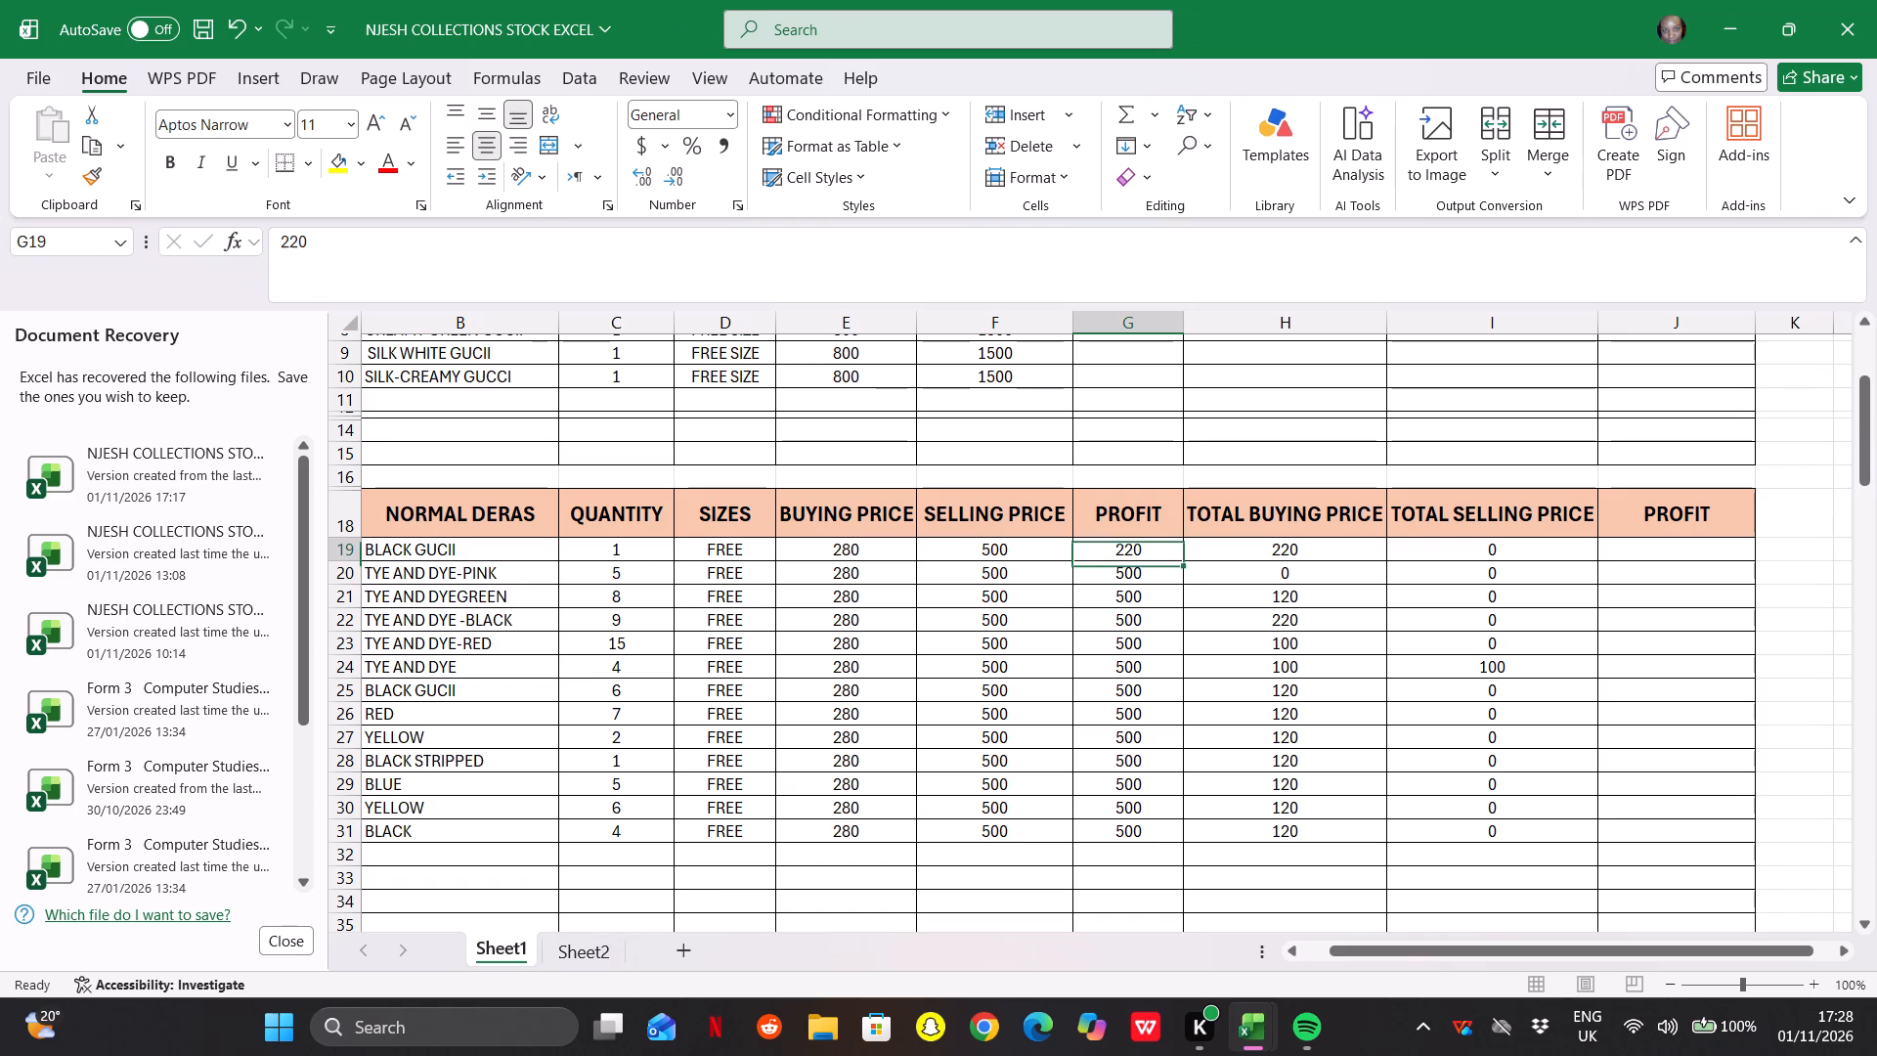
{"action": "left_click", "coordinate": [1149, 570]}
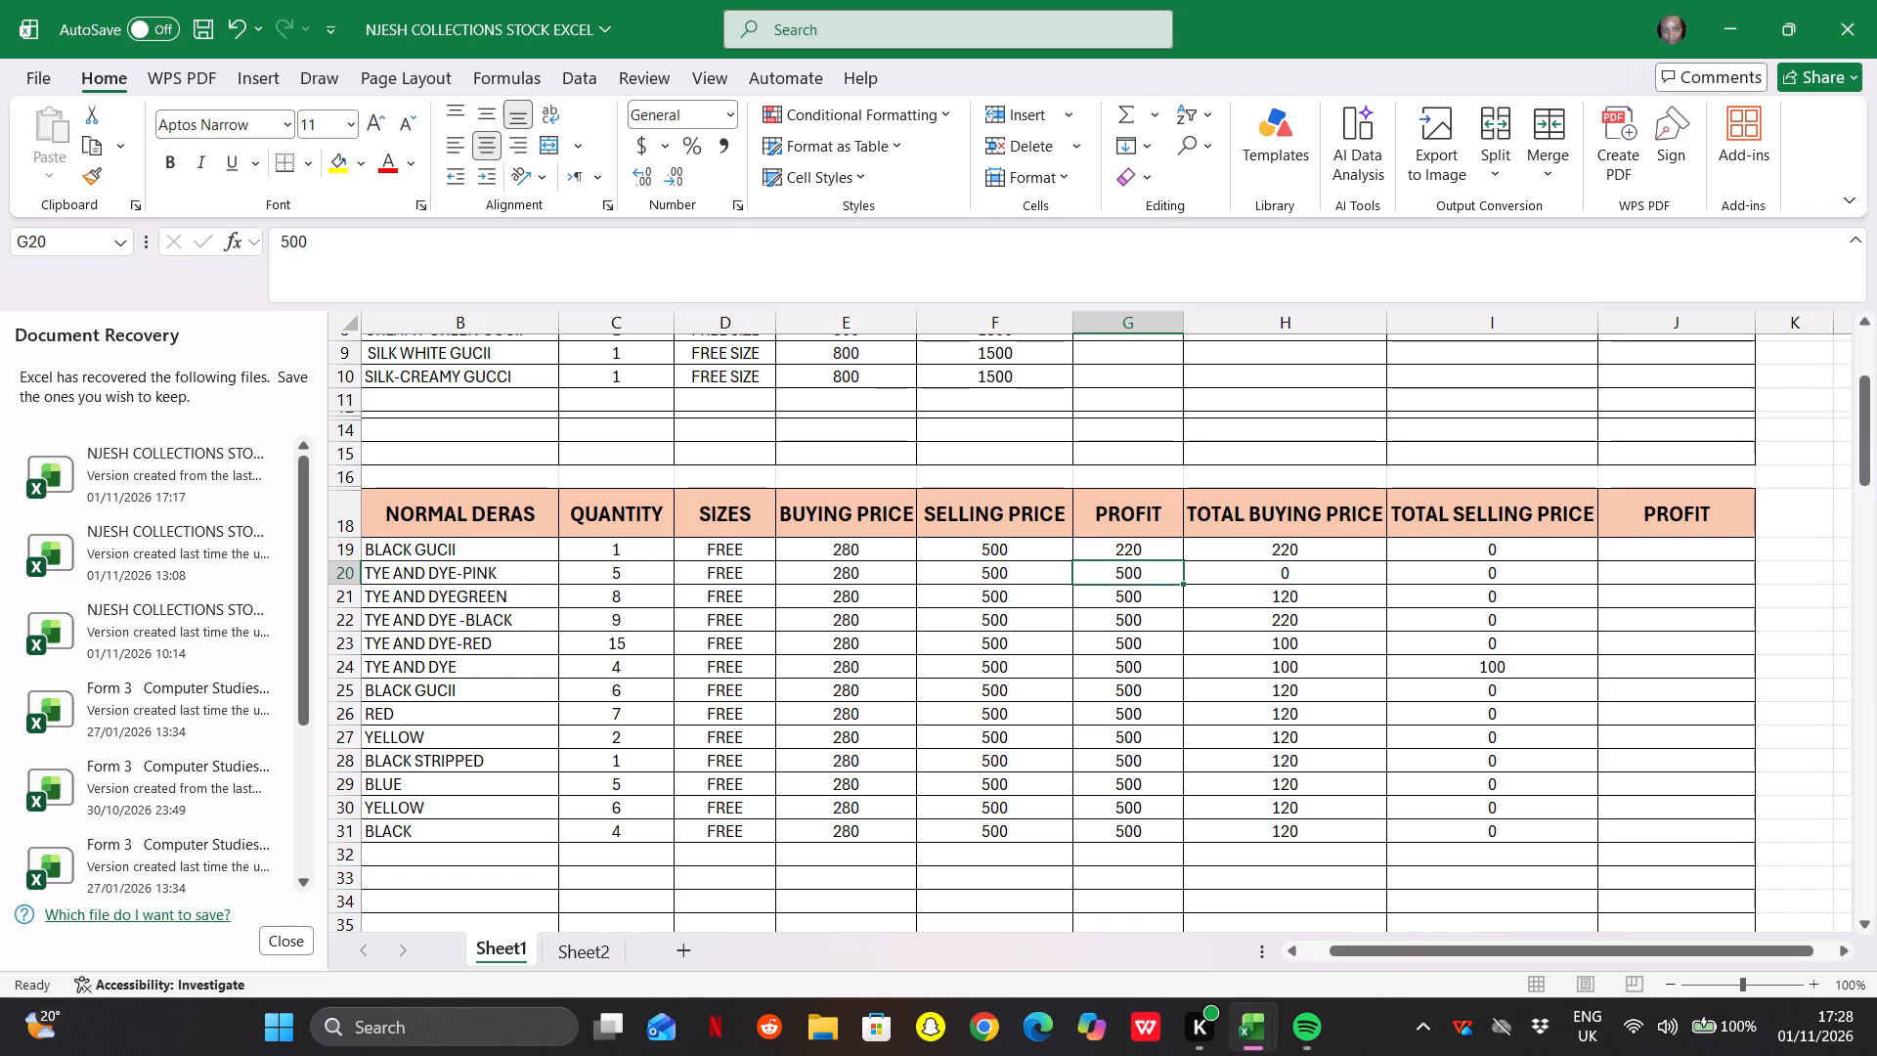
{"action": "type", "text": "22"}
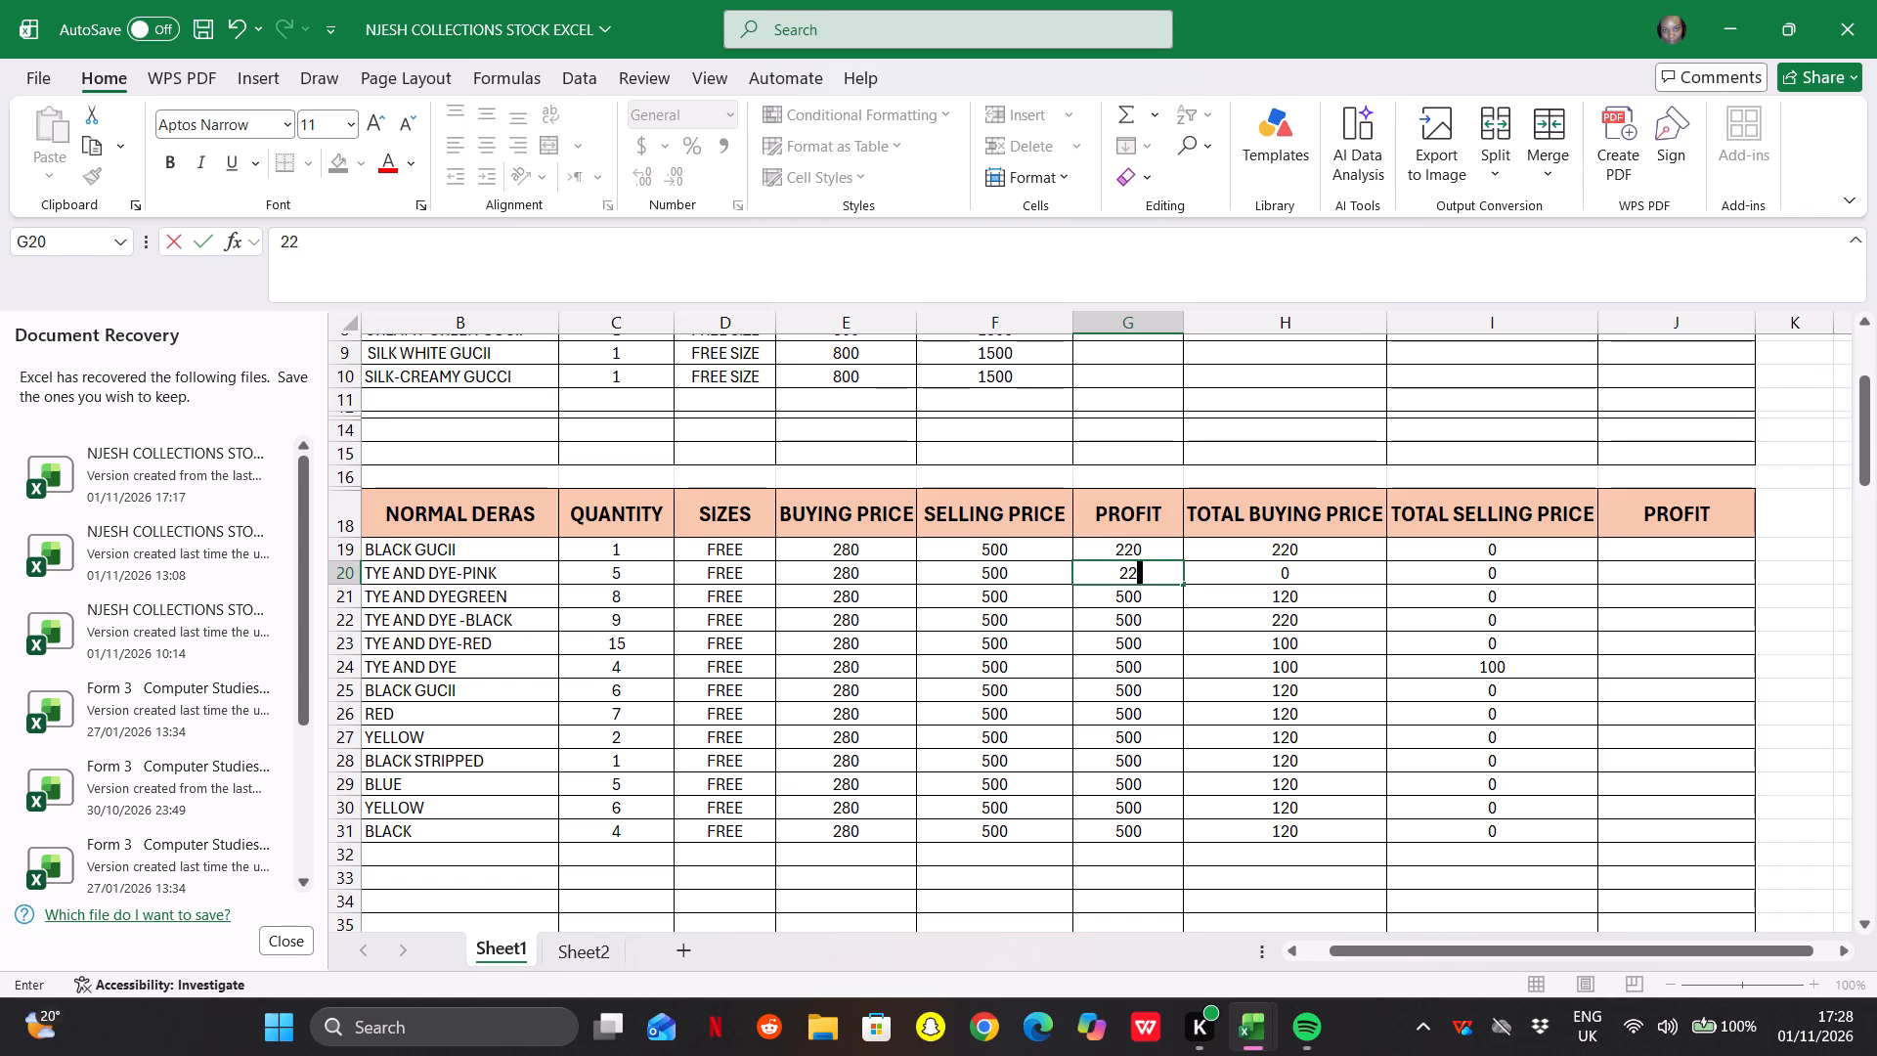
{"action": "key", "text": "0"}
{"action": "key", "text": "Down"}
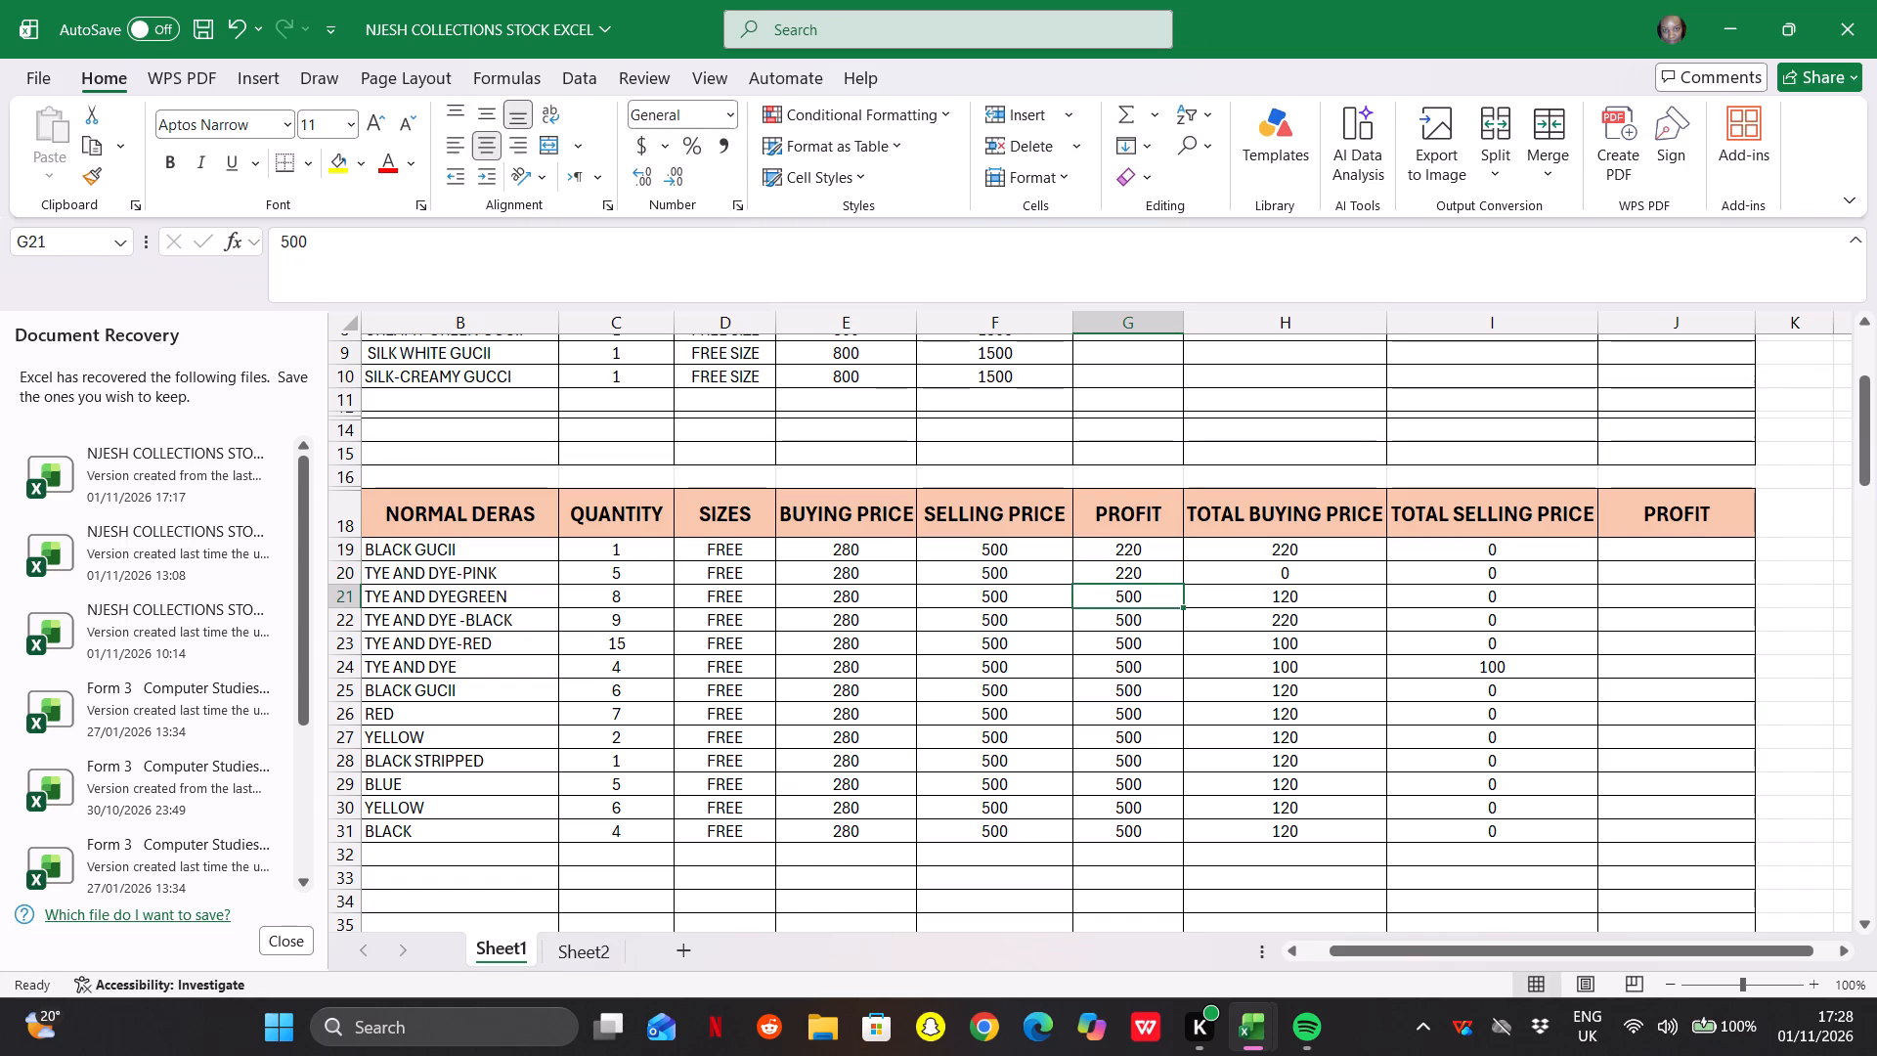
{"action": "type", "text": "22"}
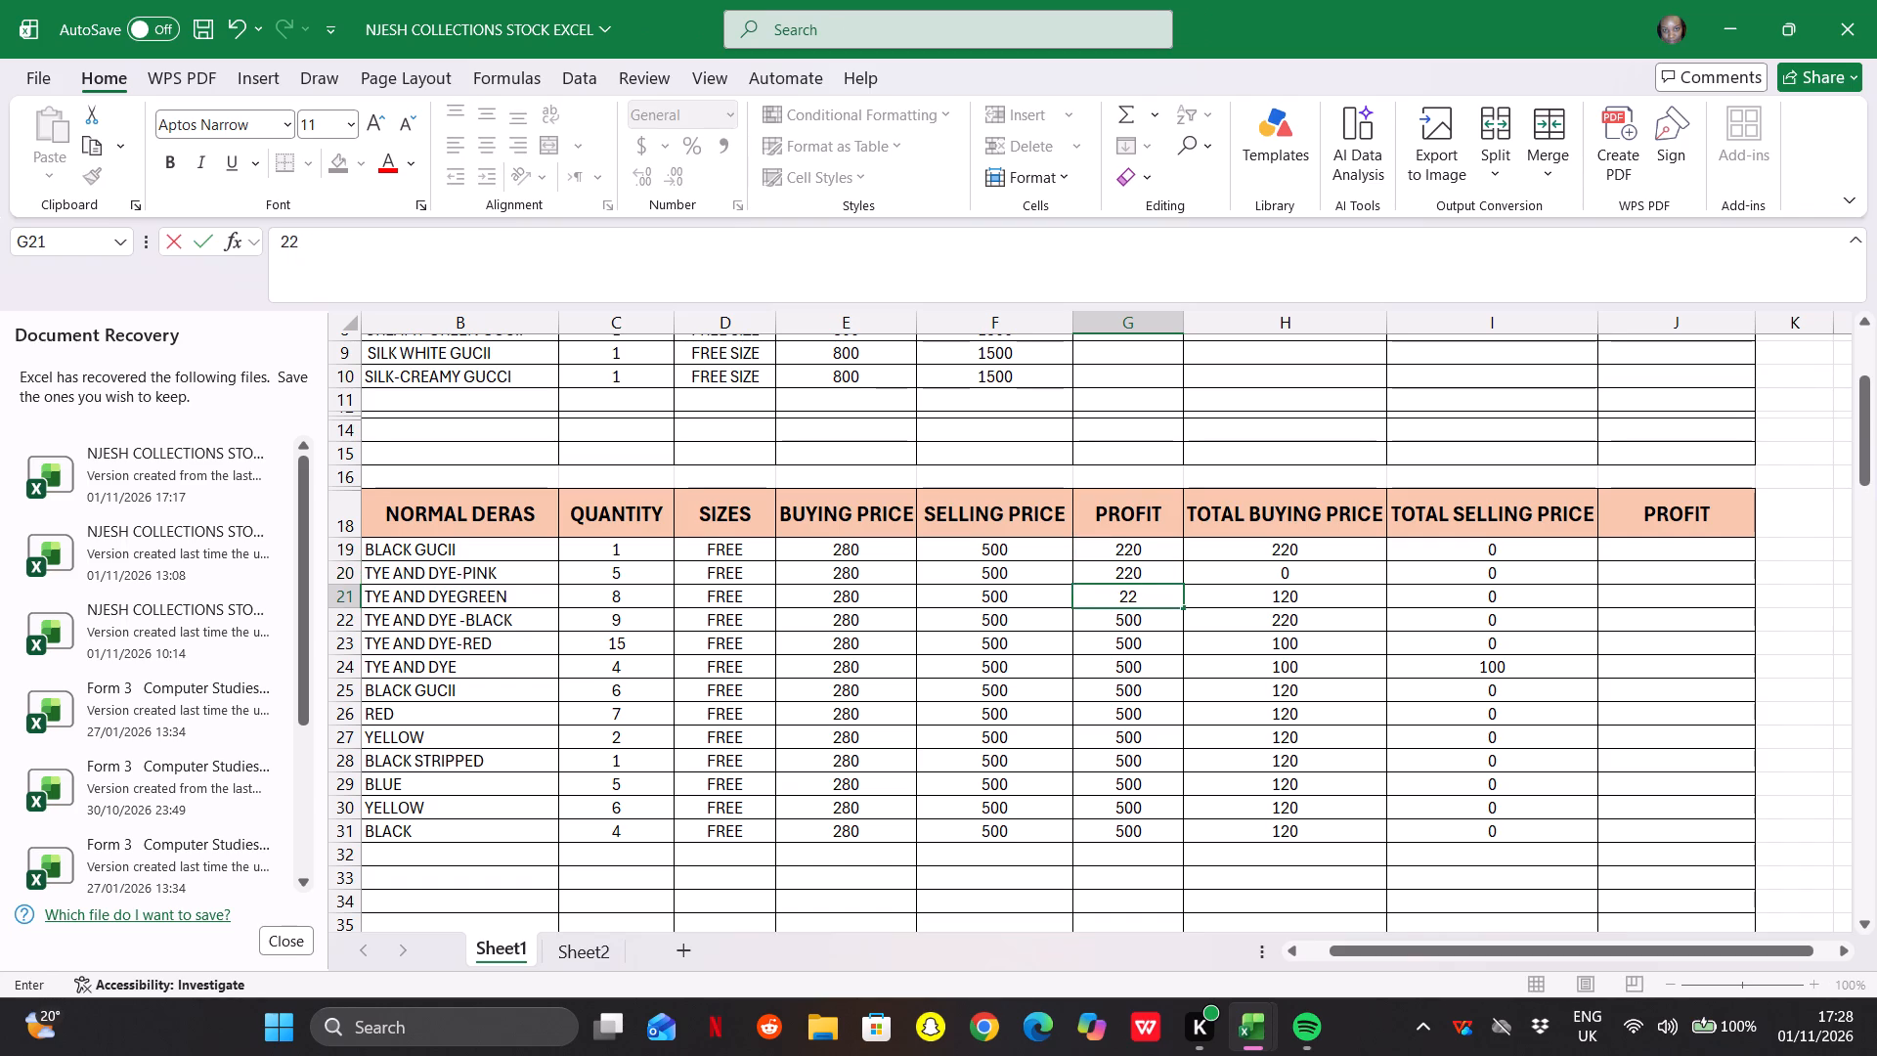
{"action": "key", "text": "0"}
Enter 220 as the PROFIT in G22 to G25, from TYE AND DYE -BLACK down to the second BLACK GUCII.
{"action": "left_click", "coordinate": [1148, 622]}
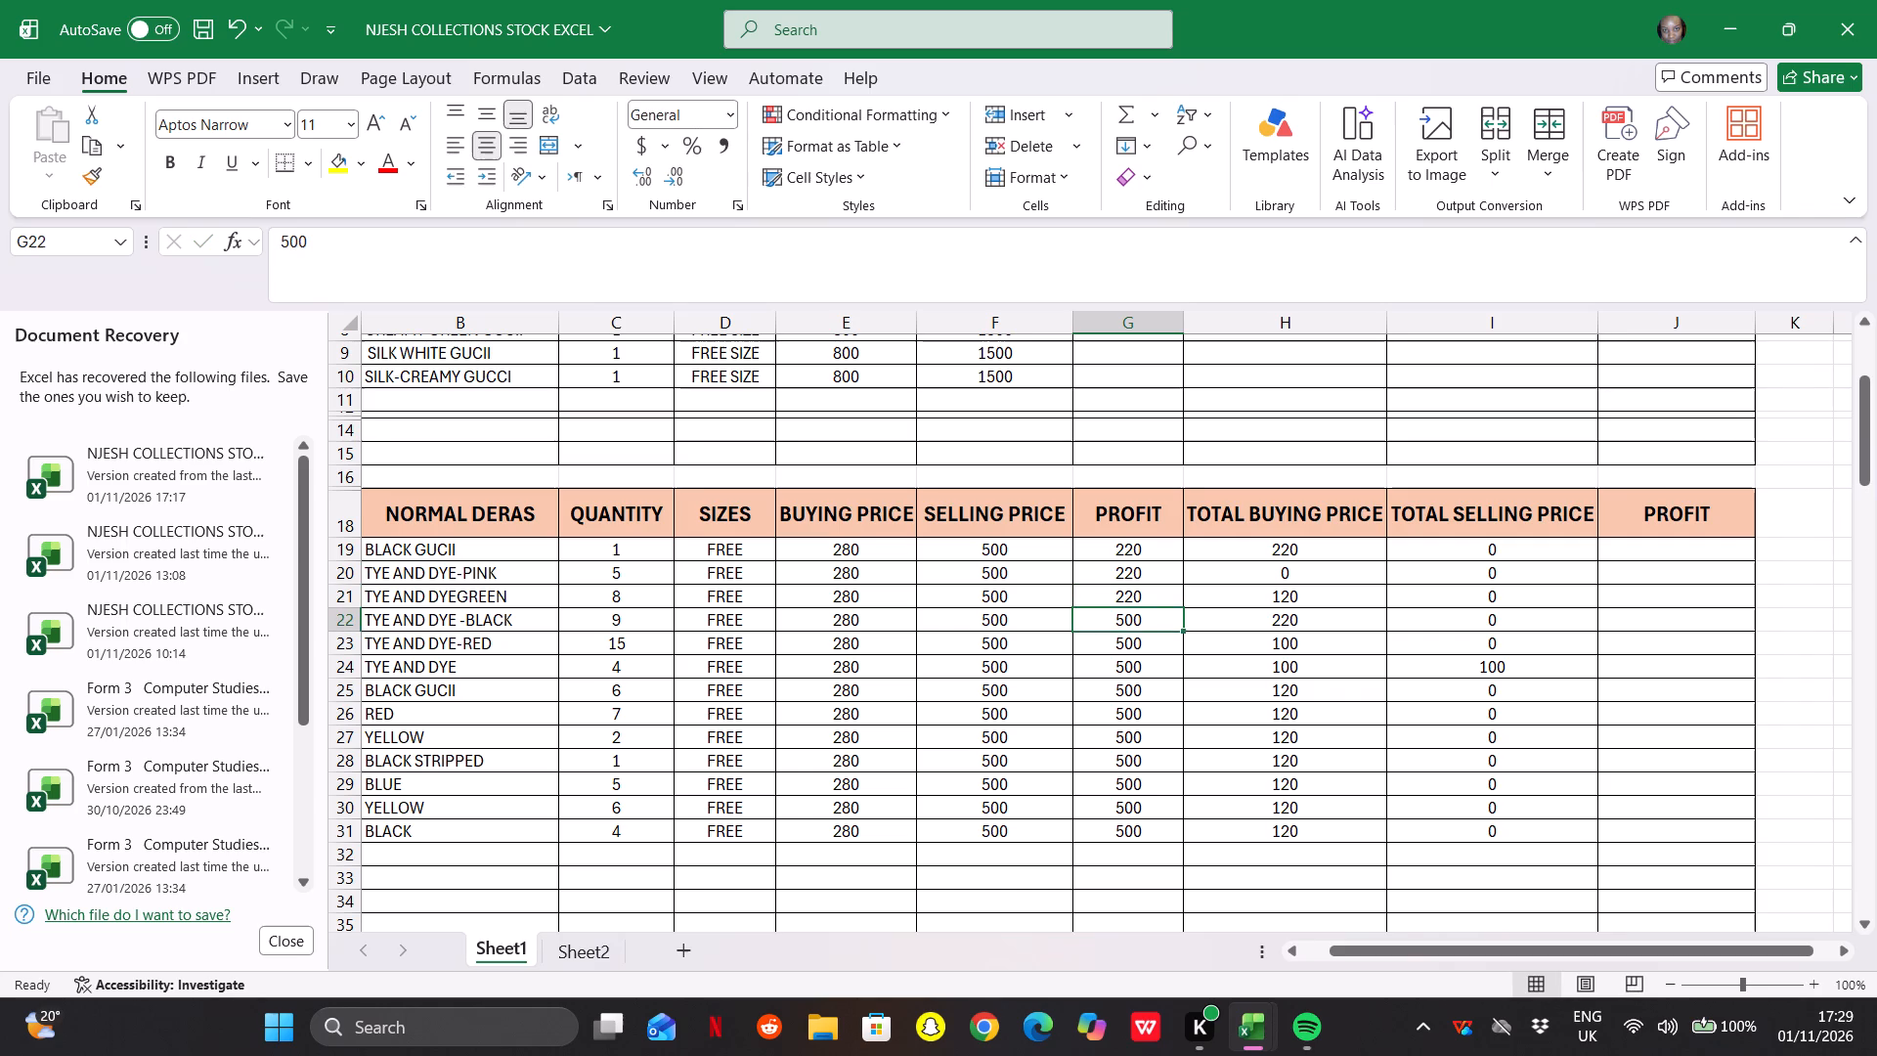
{"action": "type", "text": "22"}
{"action": "key", "text": "0"}
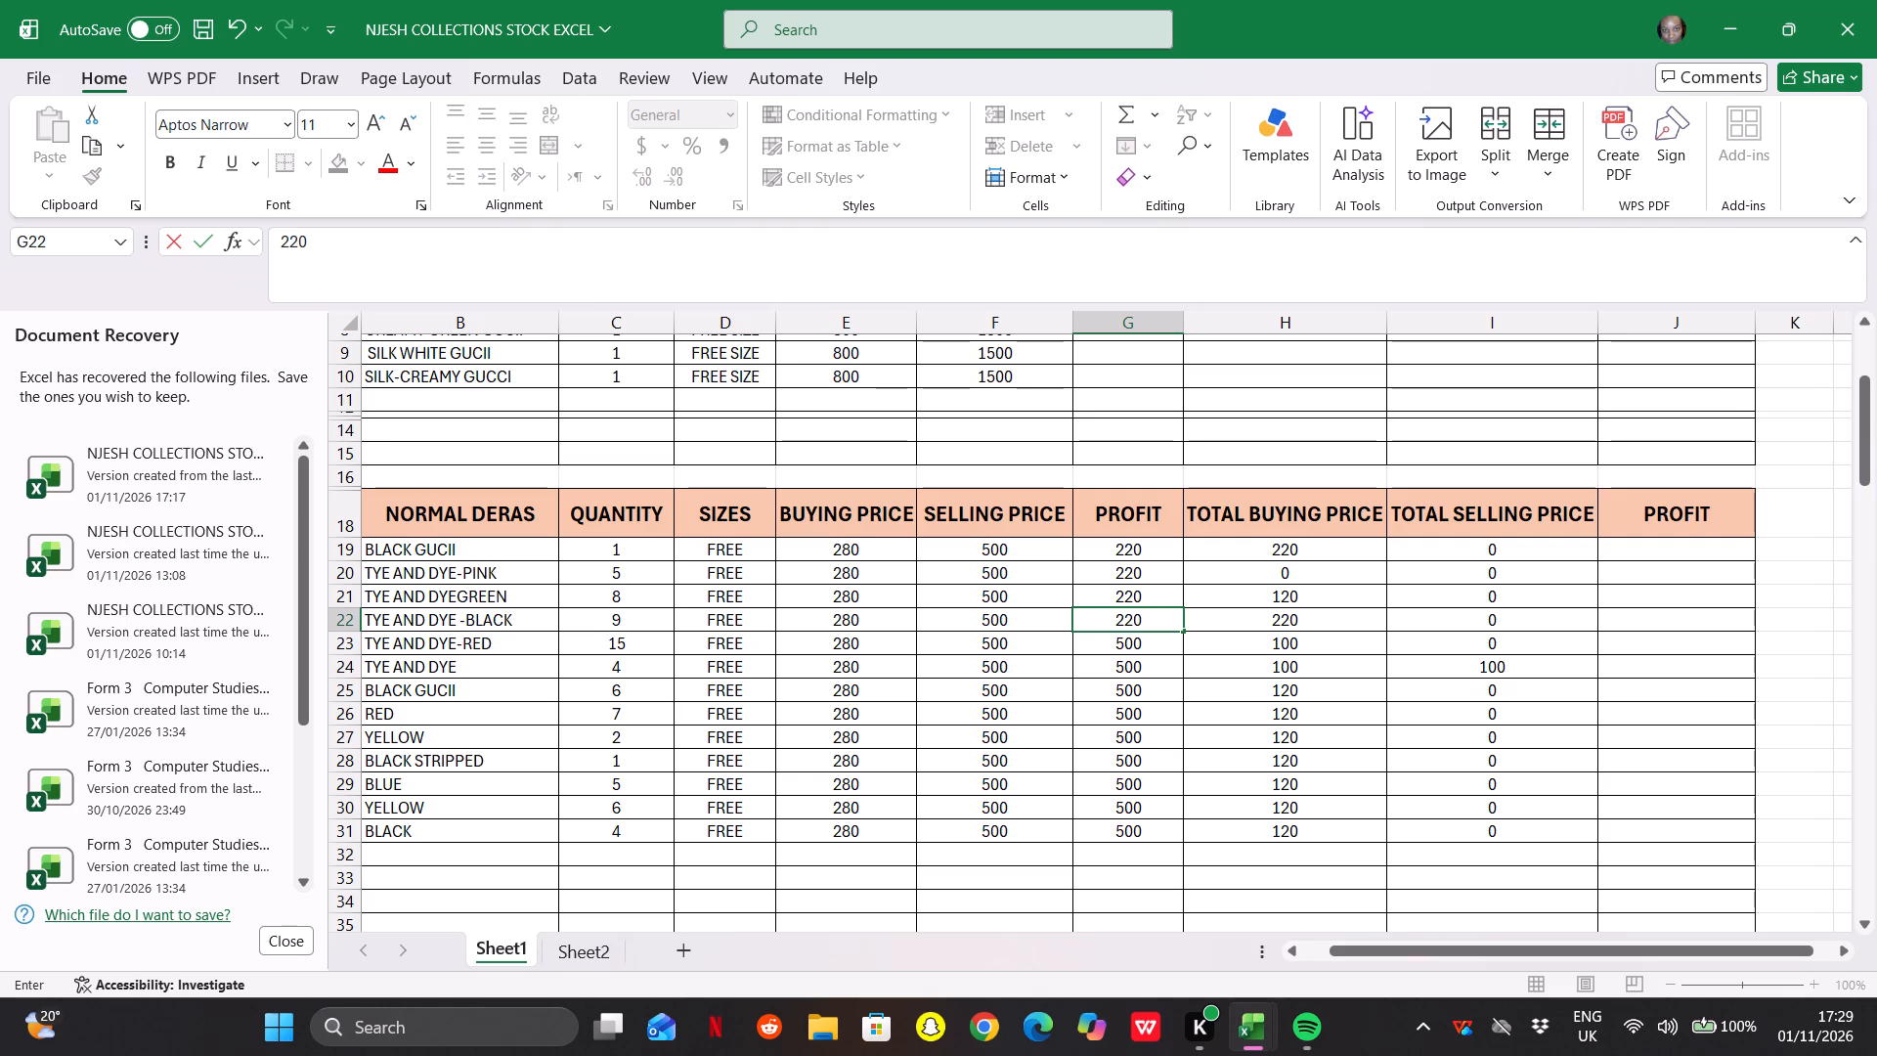
{"action": "key", "text": "Down"}
{"action": "type", "text": "22"}
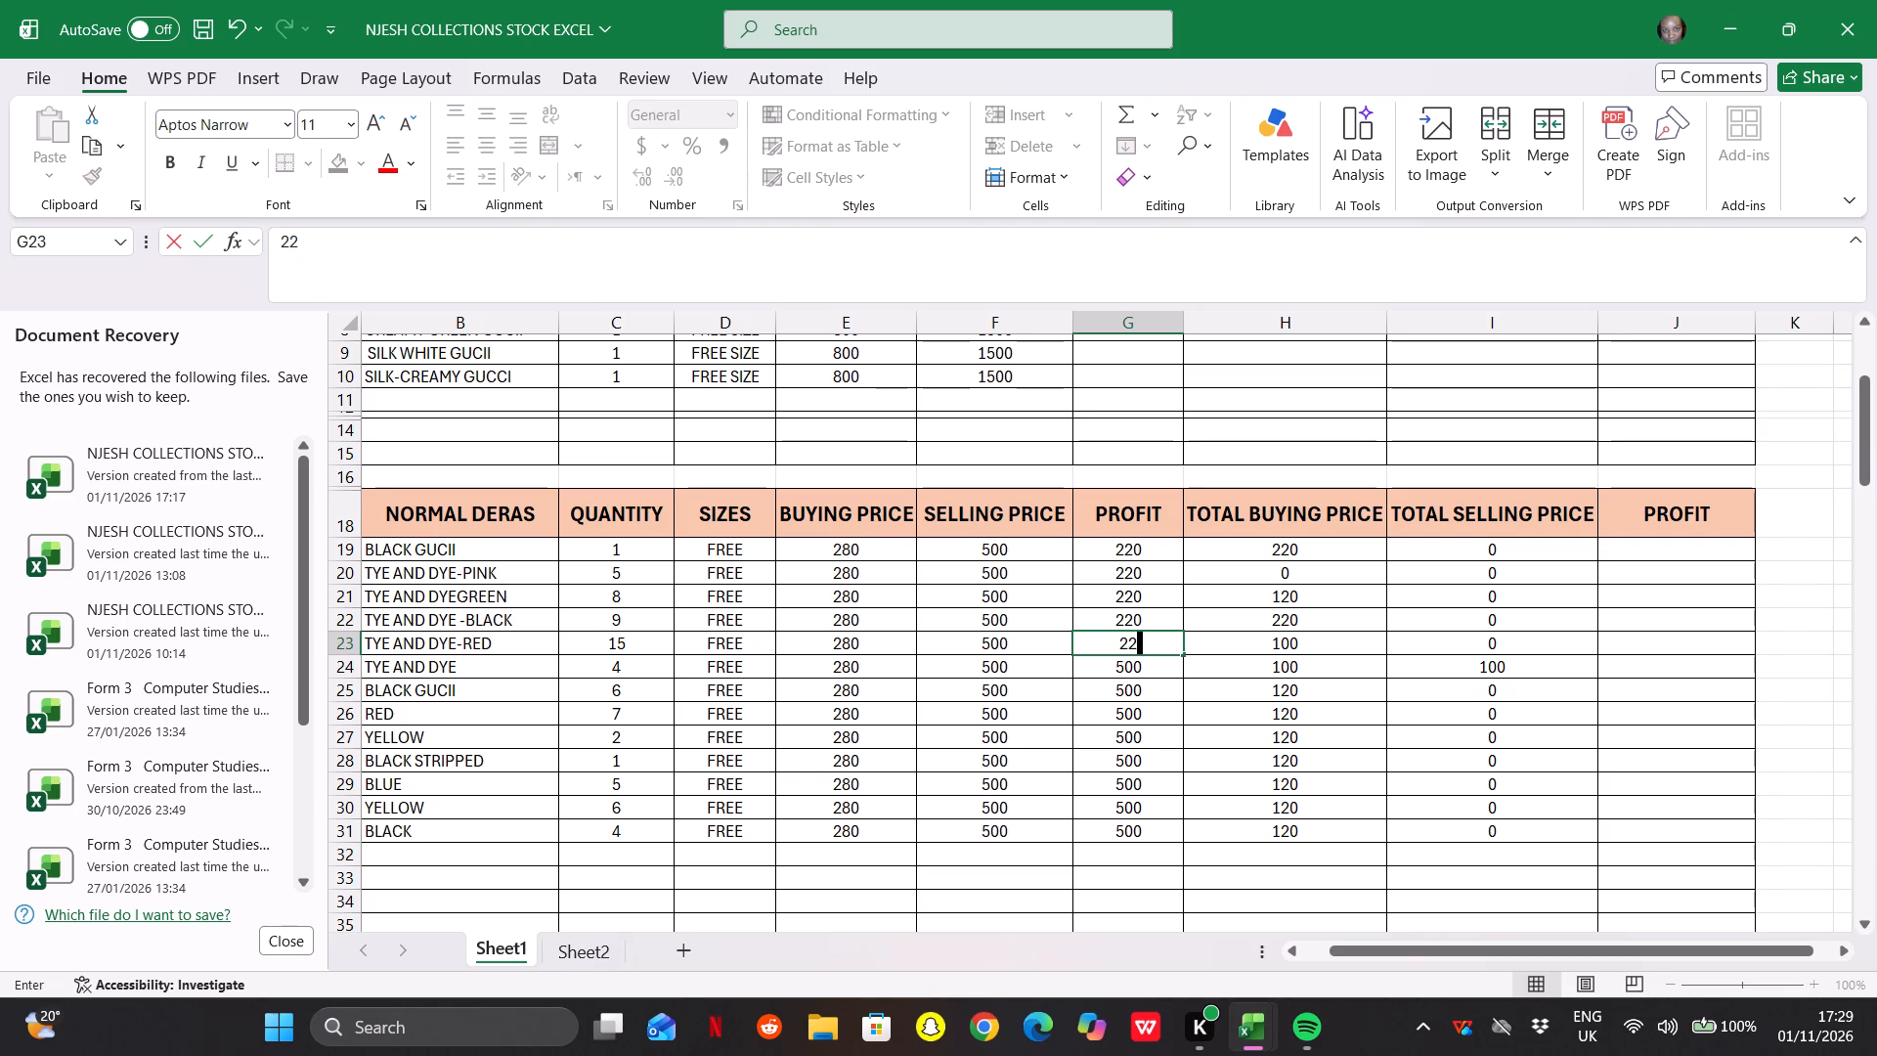
{"action": "key", "text": "0"}
{"action": "key", "text": "Down"}
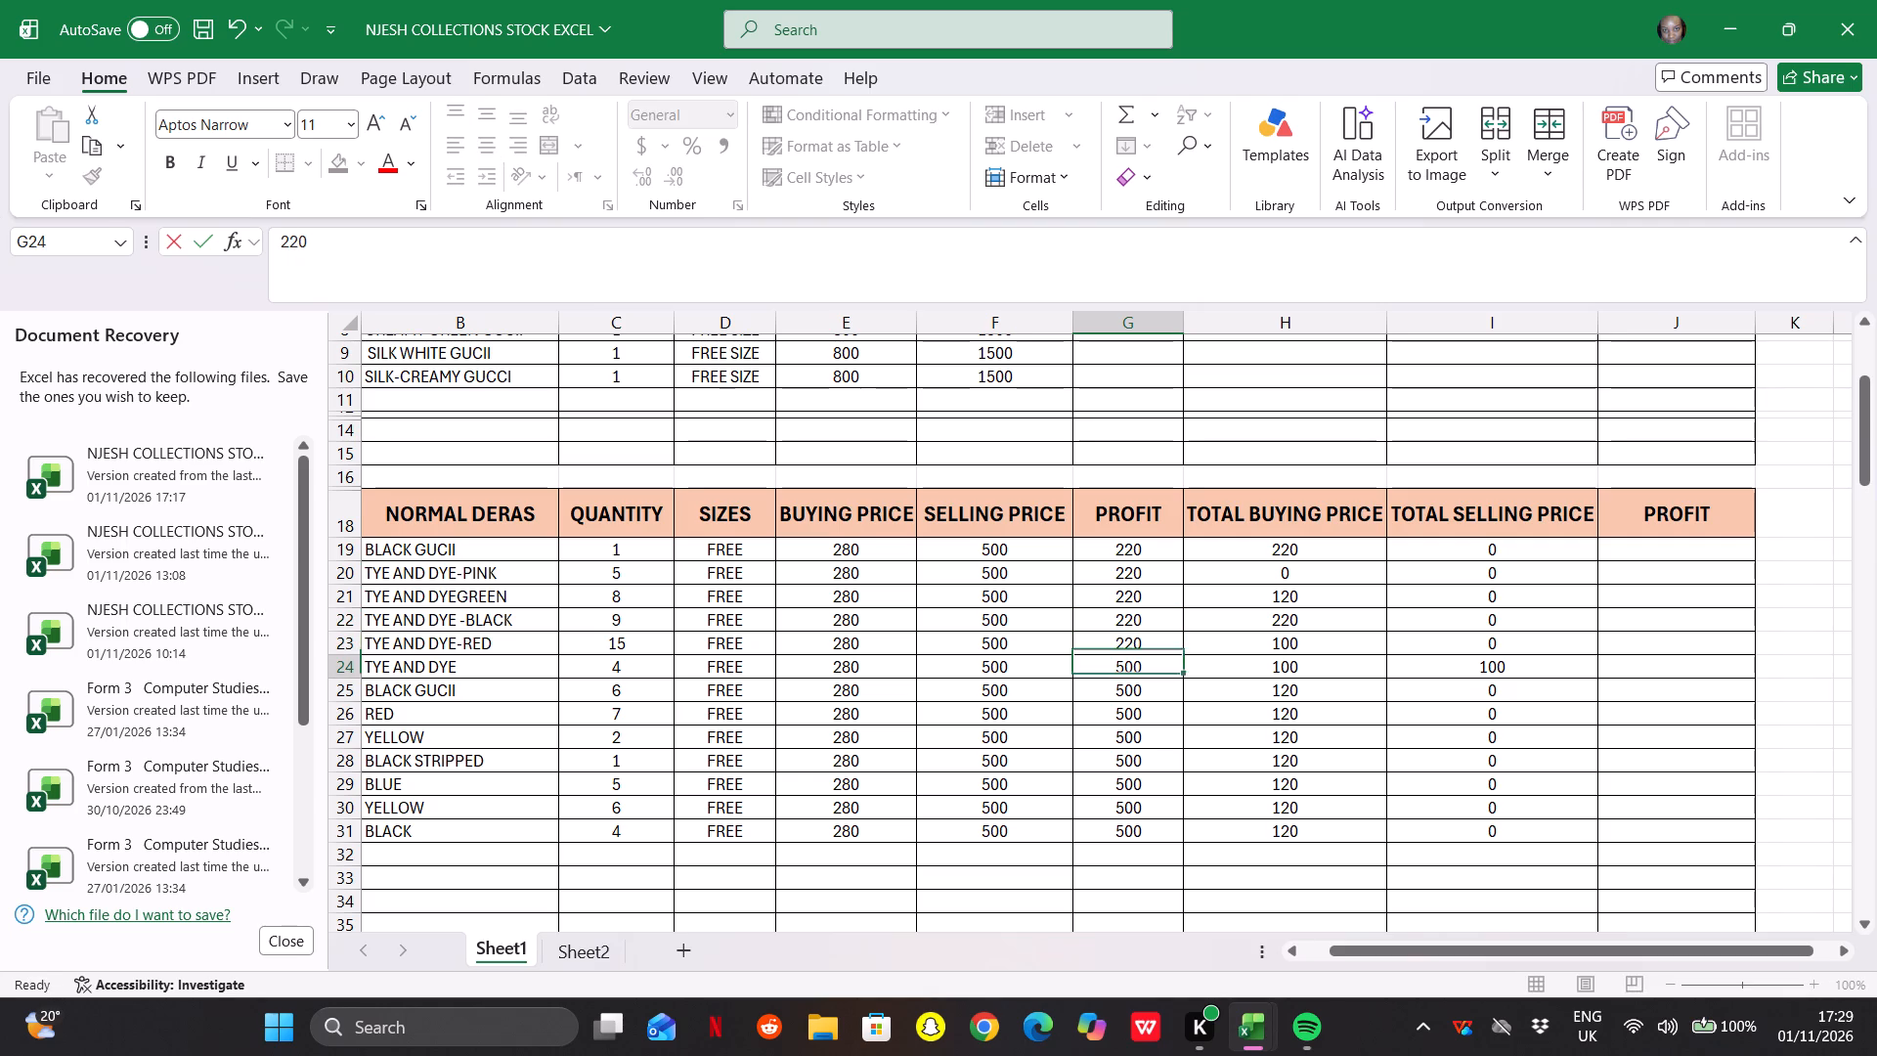
{"action": "type", "text": "22"}
{"action": "key", "text": "0"}
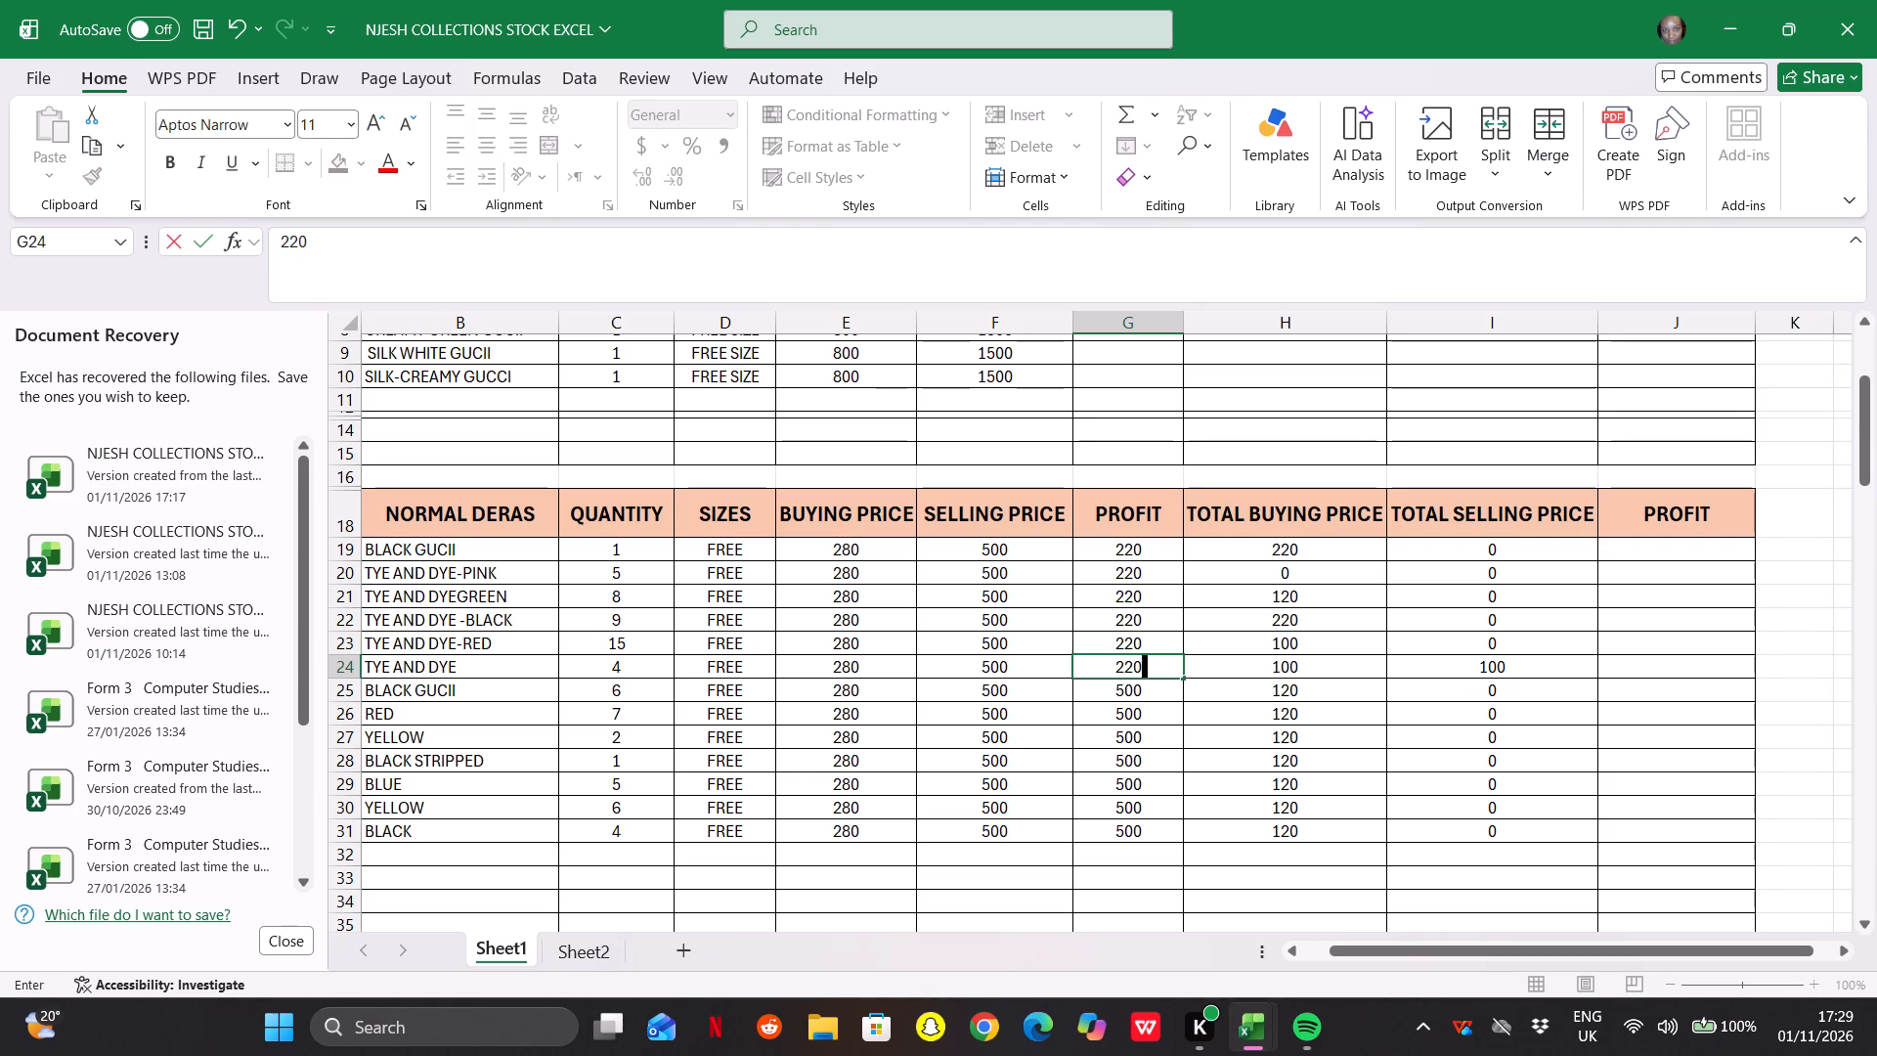
{"action": "key", "text": "Down"}
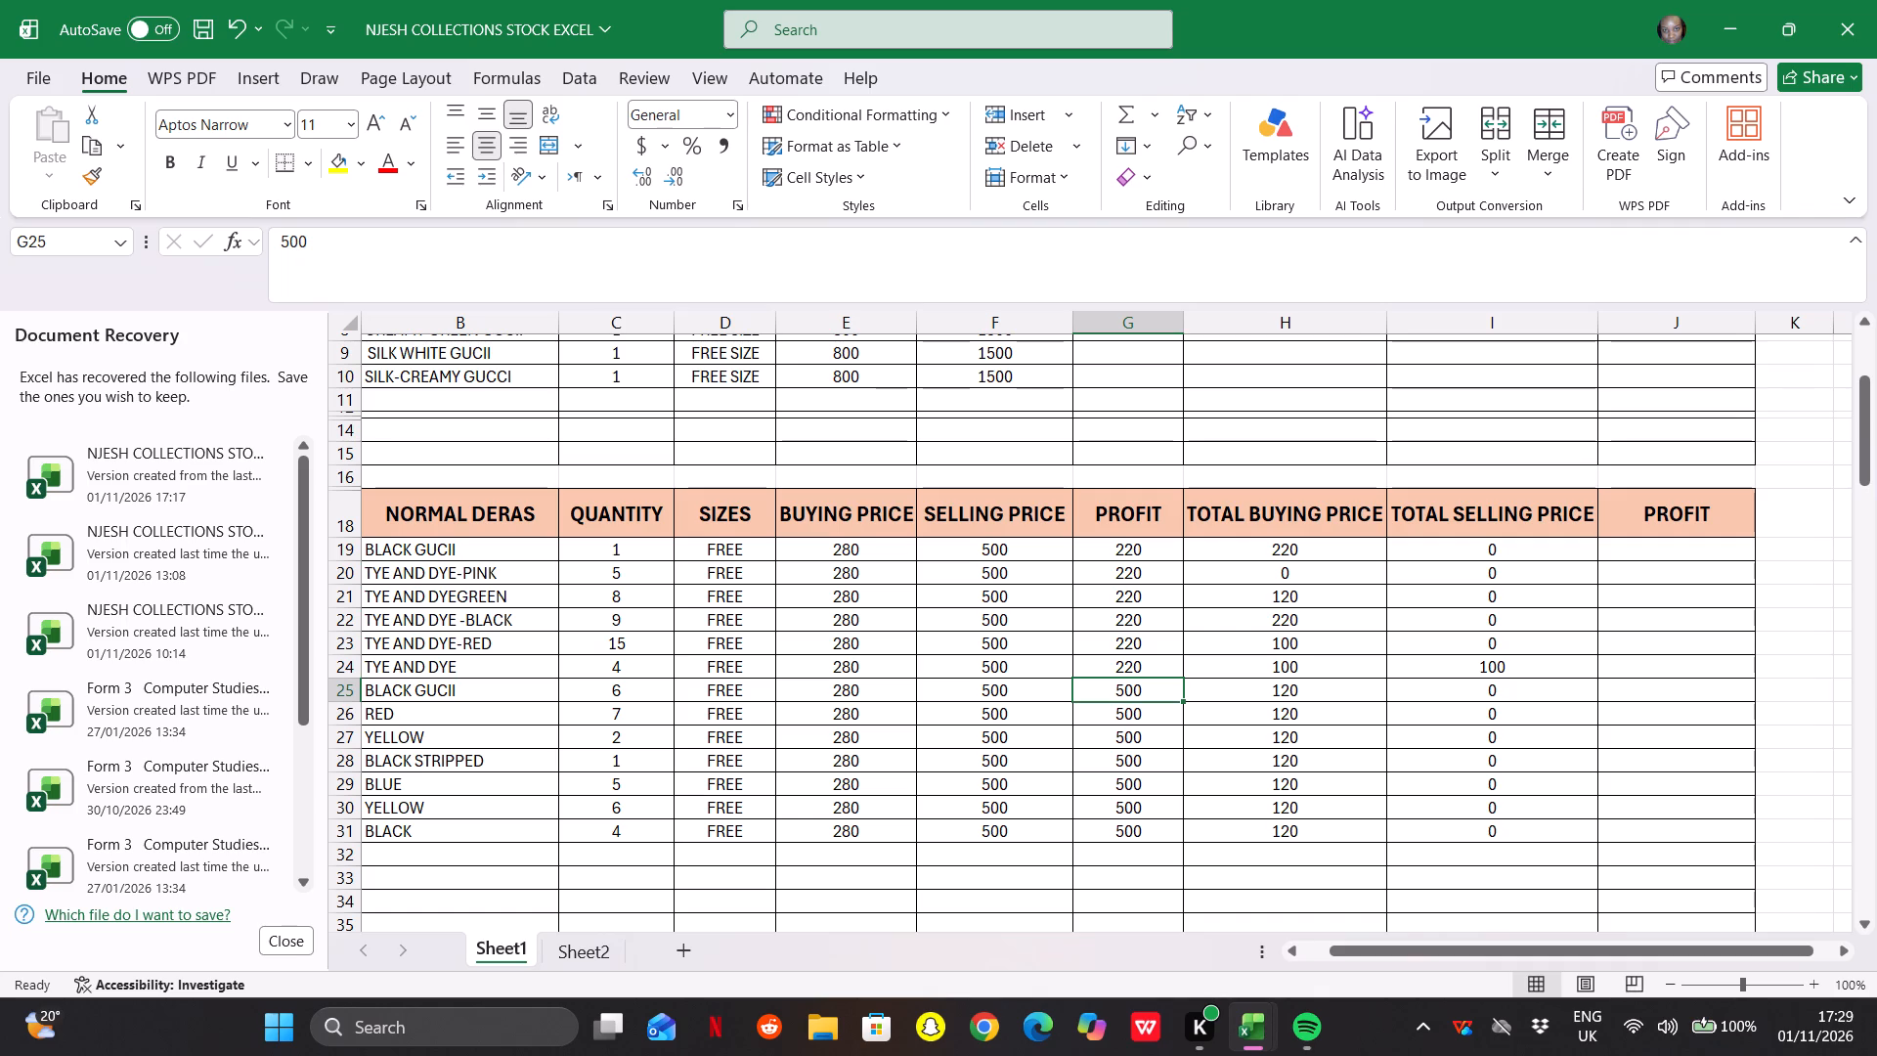
{"action": "type", "text": "22"}
{"action": "key", "text": "0"}
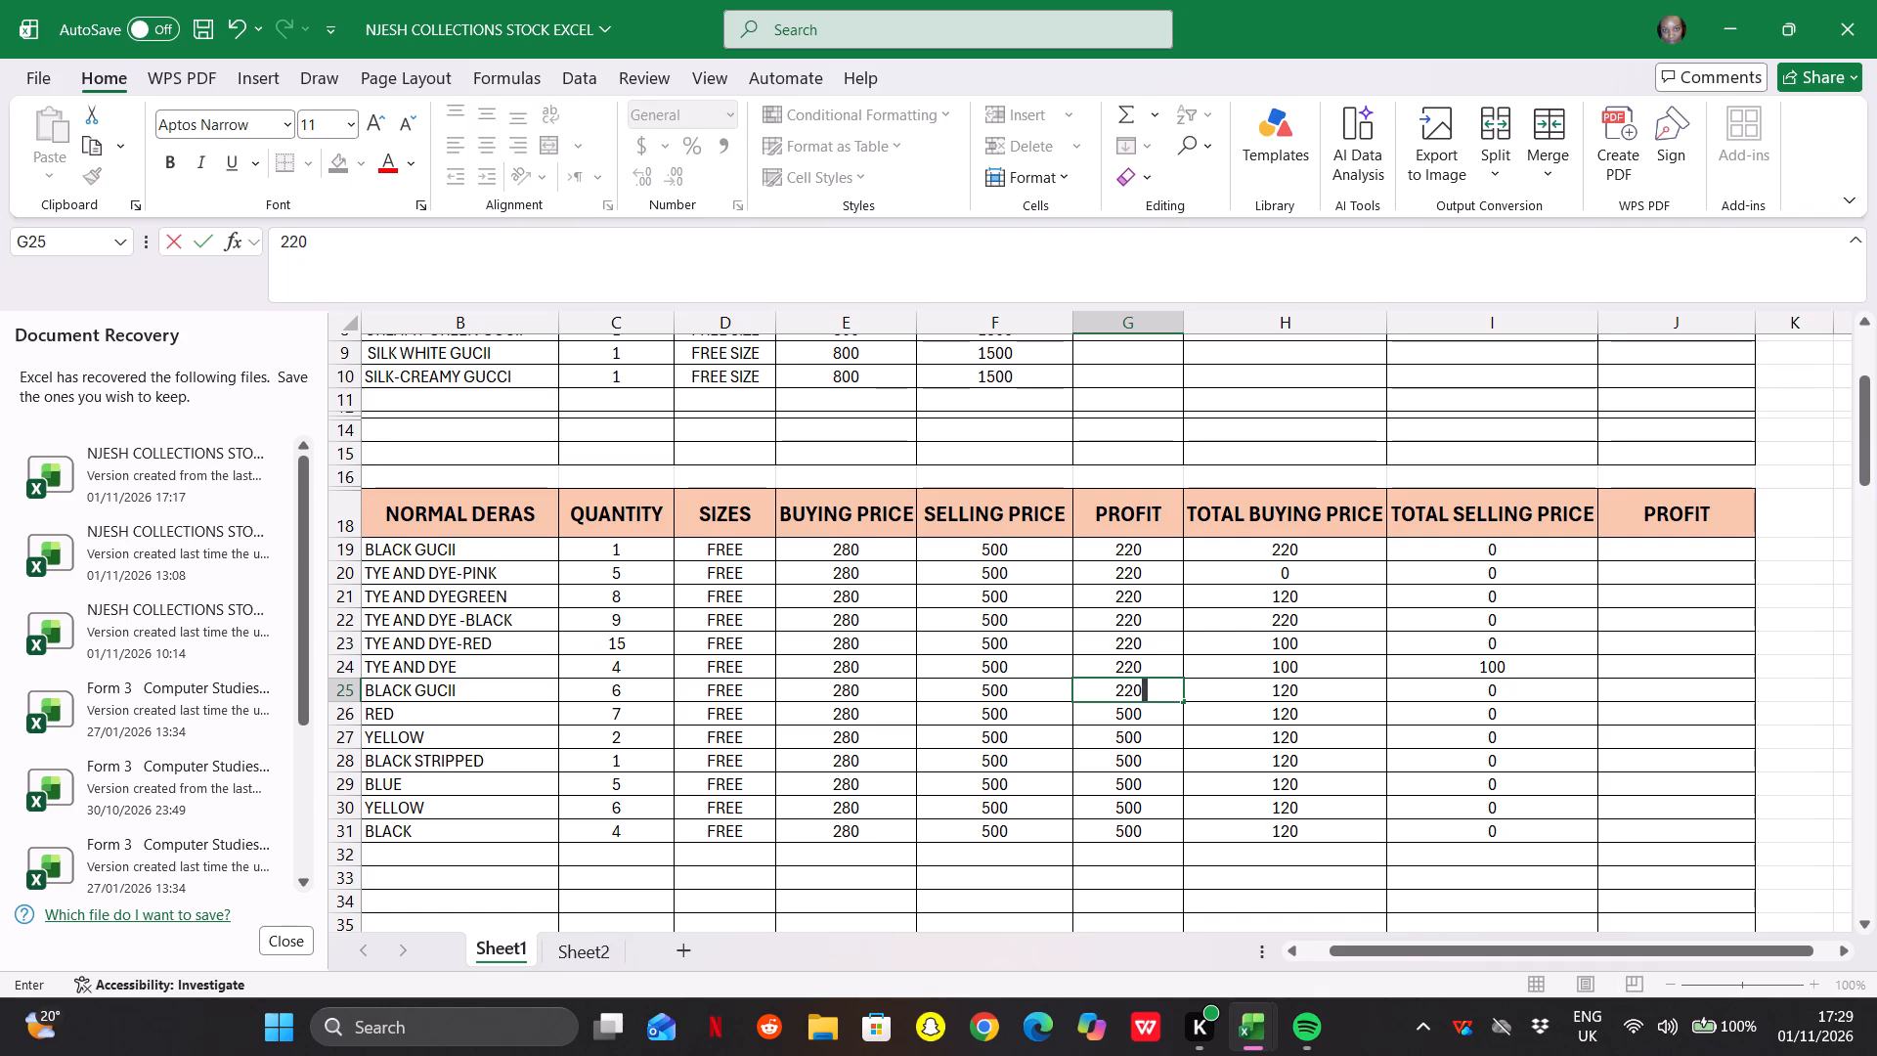
{"action": "key", "text": "Down"}
Enter 220 as the PROFIT for the RED, YELLOW and BLACK STRIPPED items in G26 to G28.
{"action": "type", "text": "22"}
{"action": "key", "text": "0"}
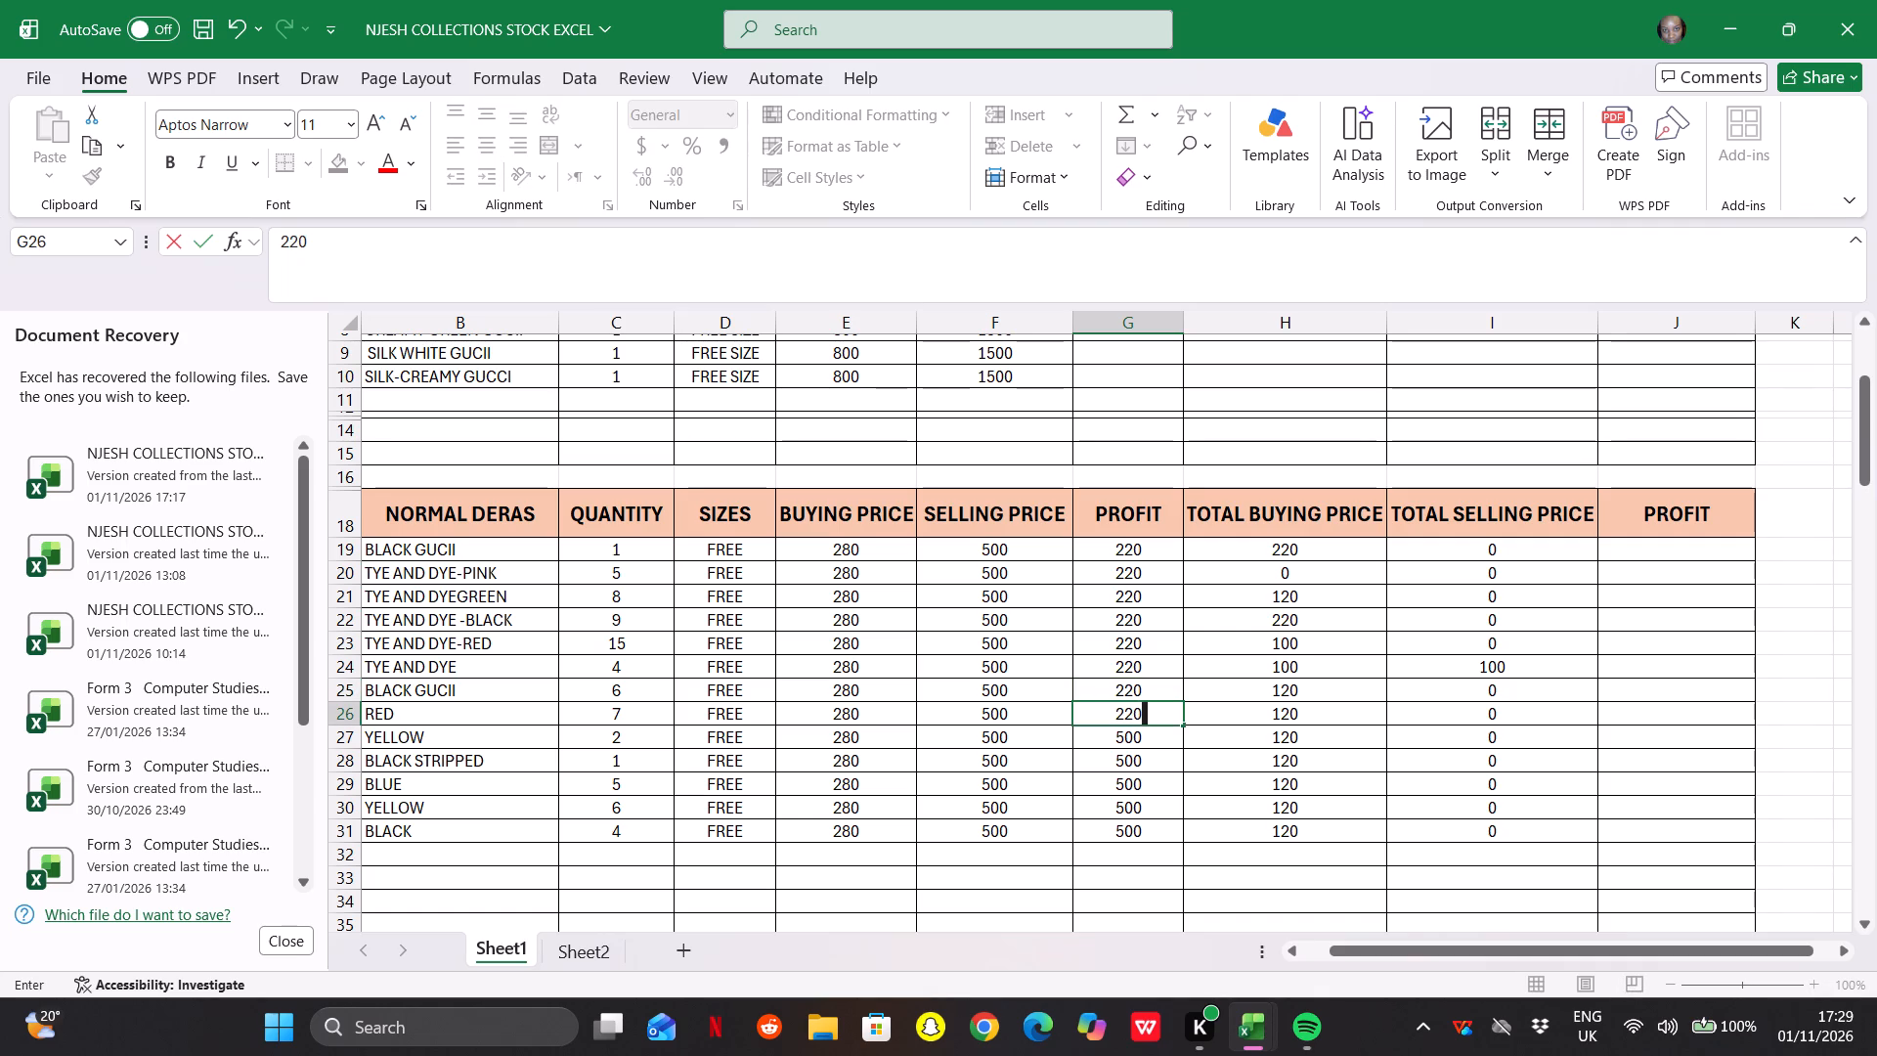
{"action": "key", "text": "Down"}
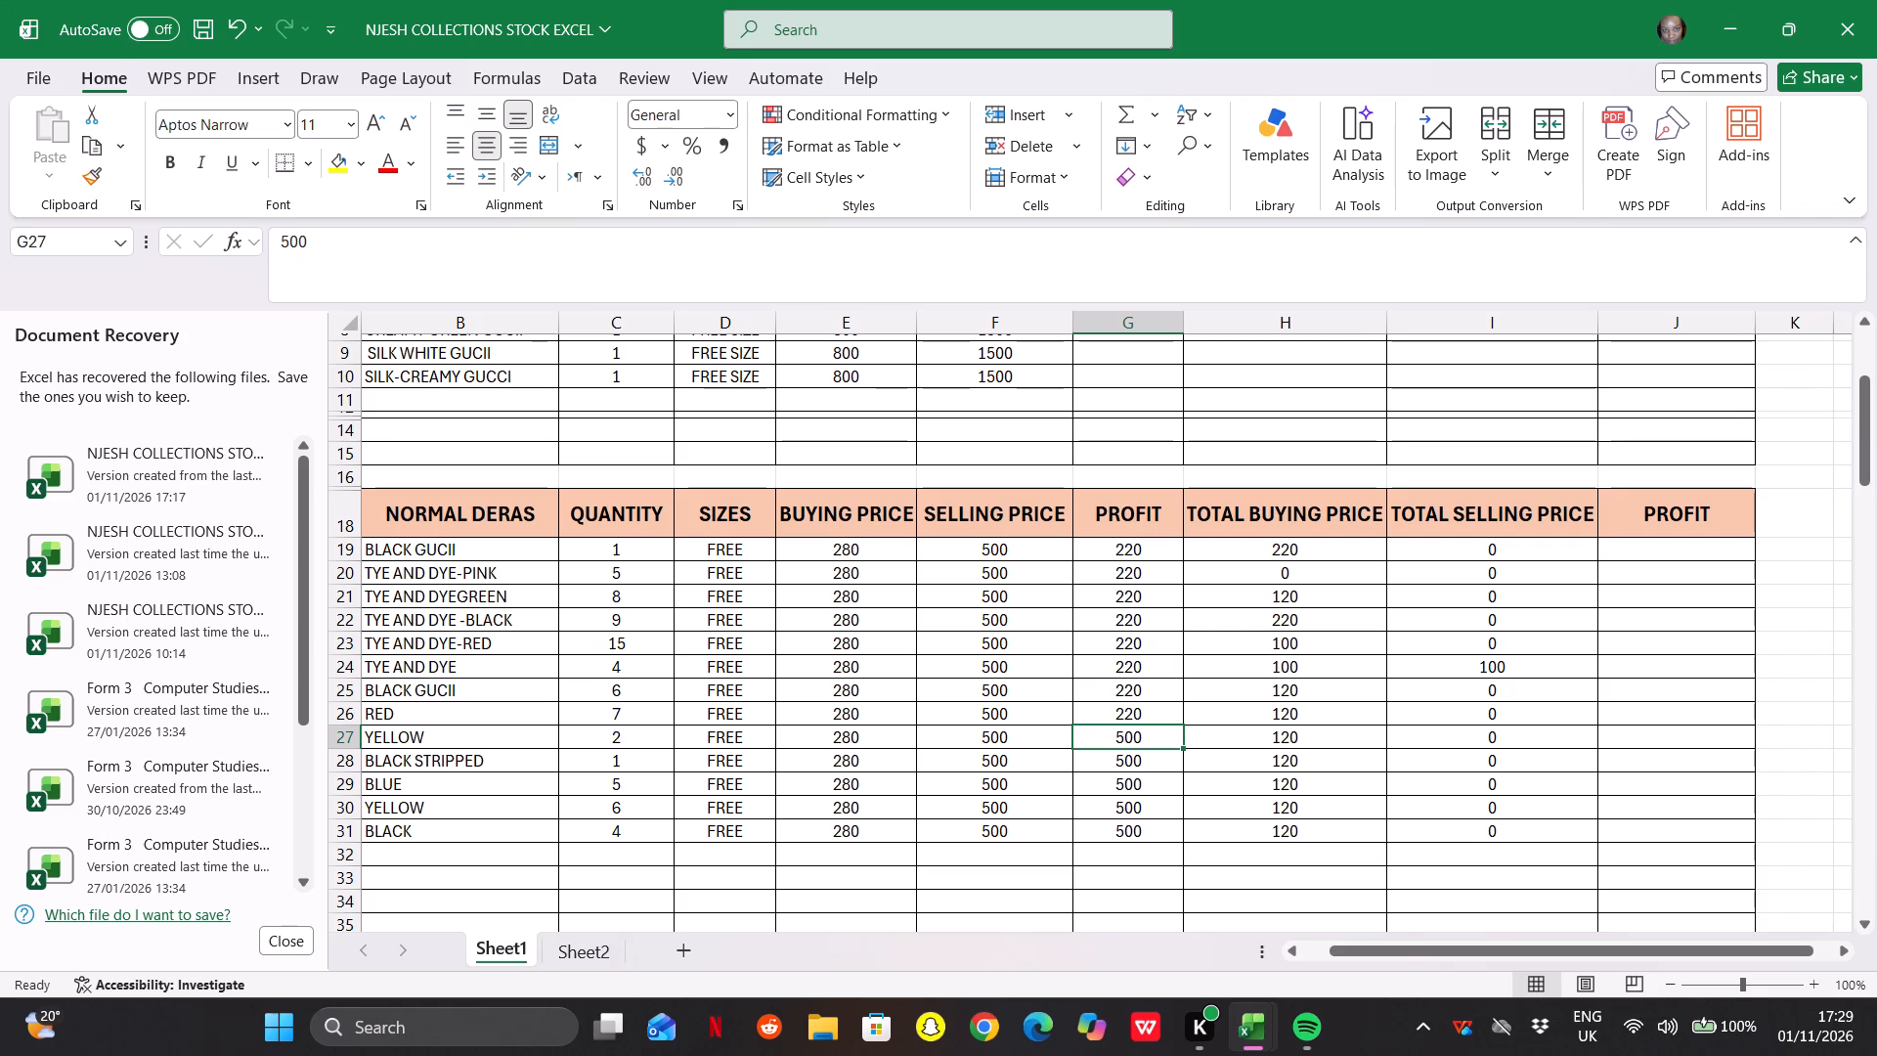
{"action": "type", "text": "22"}
{"action": "key", "text": "0"}
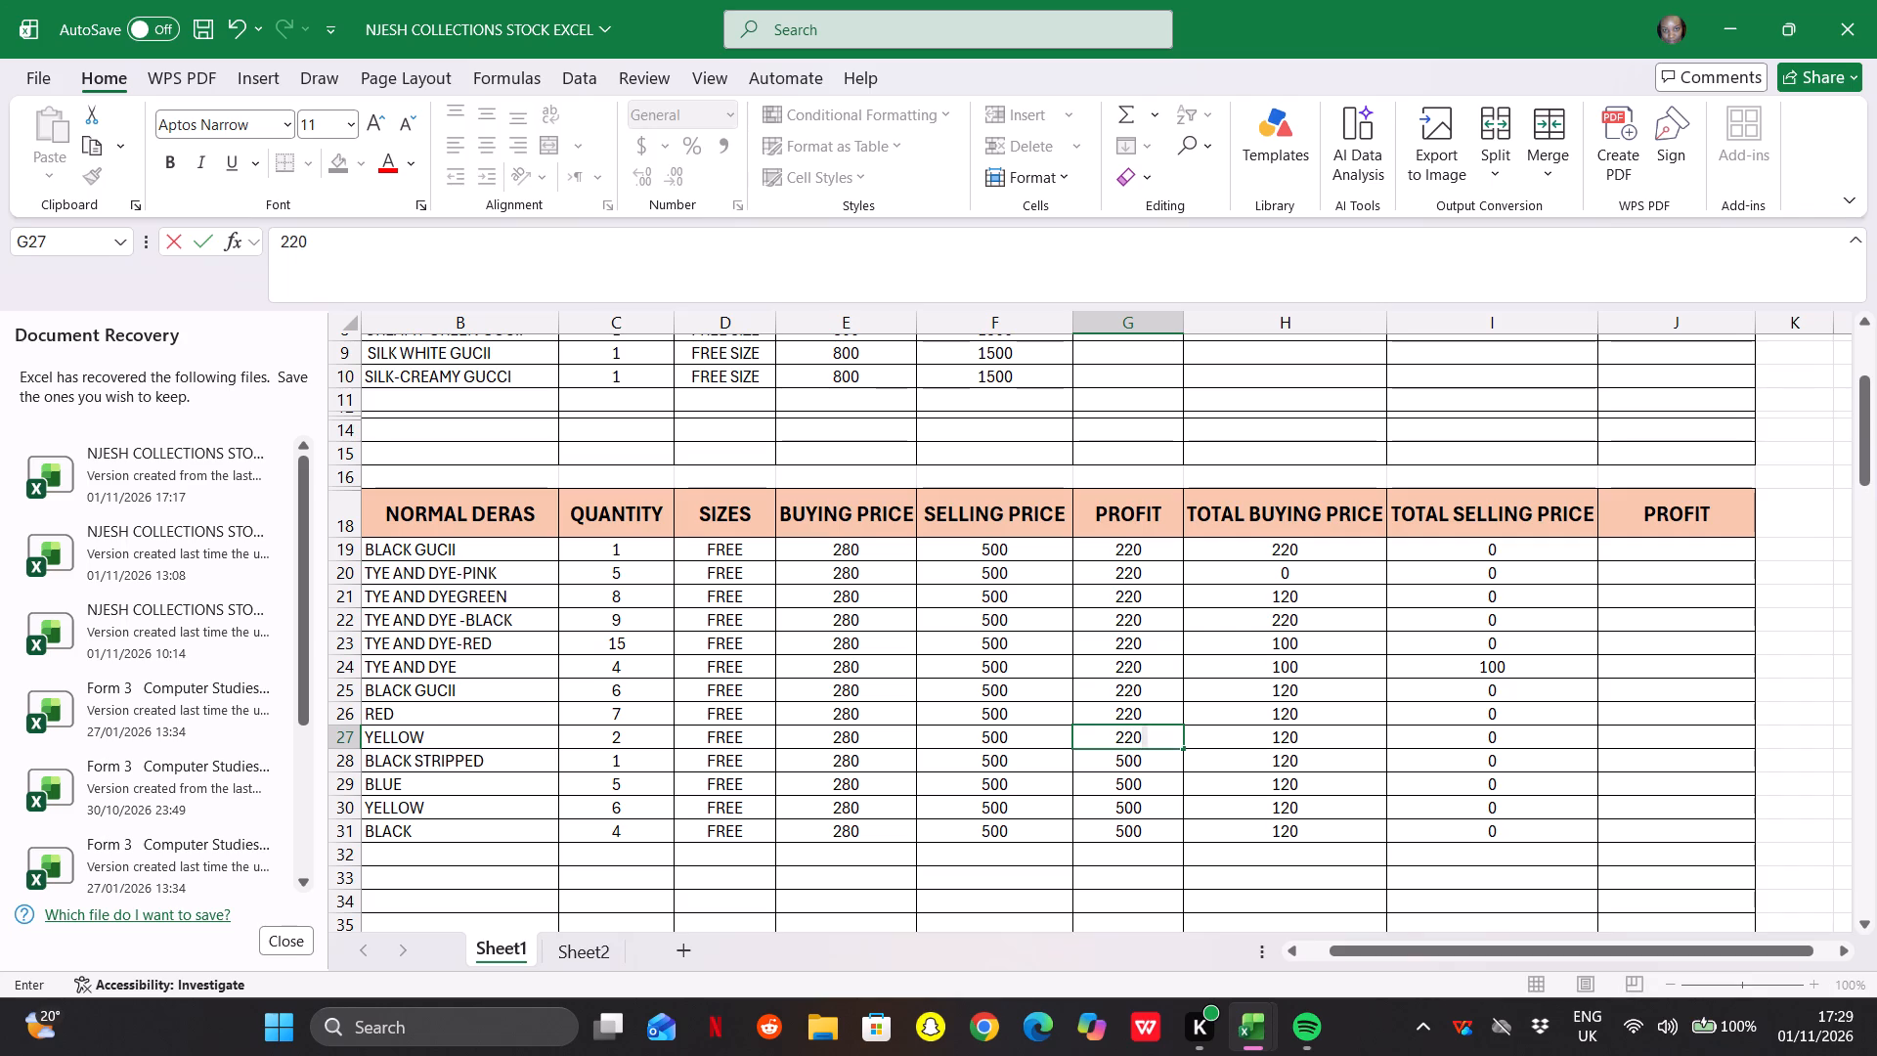
{"action": "key", "text": "Down"}
{"action": "type", "text": "22"}
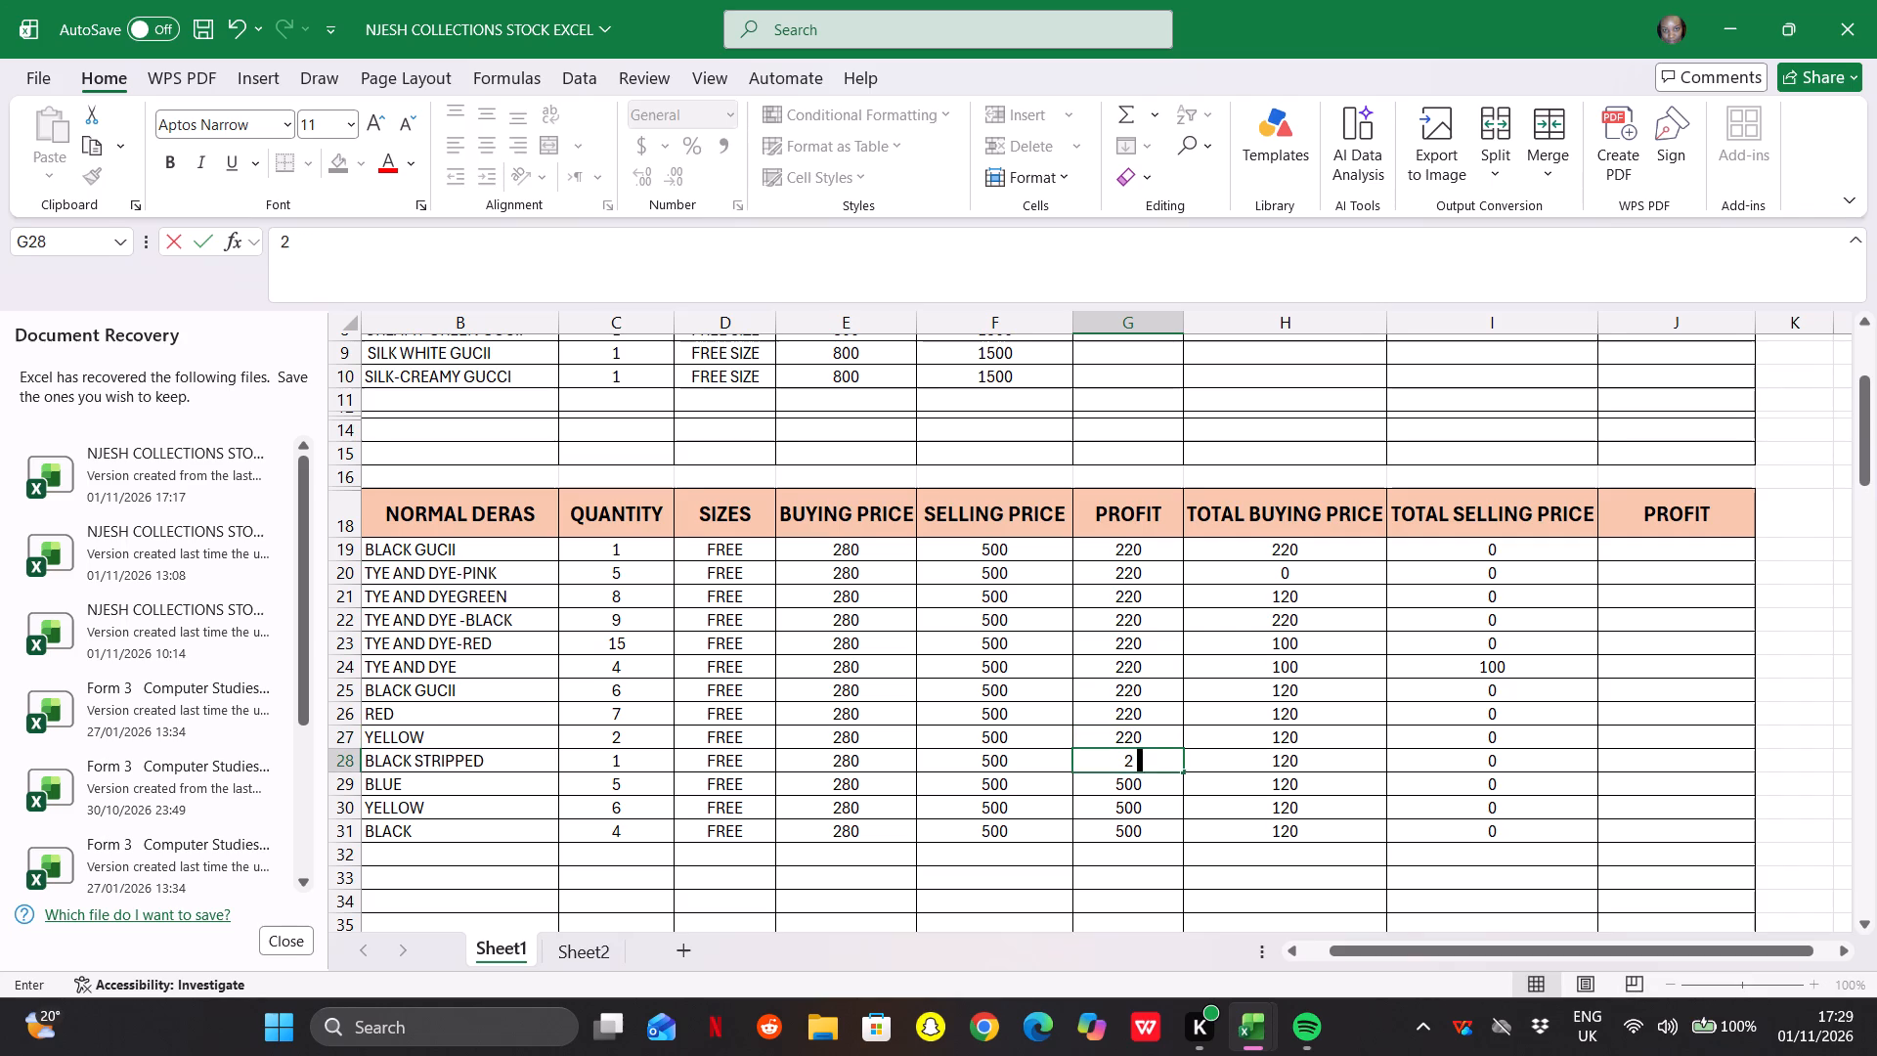
{"action": "key", "text": "0"}
{"action": "key", "text": "Down"}
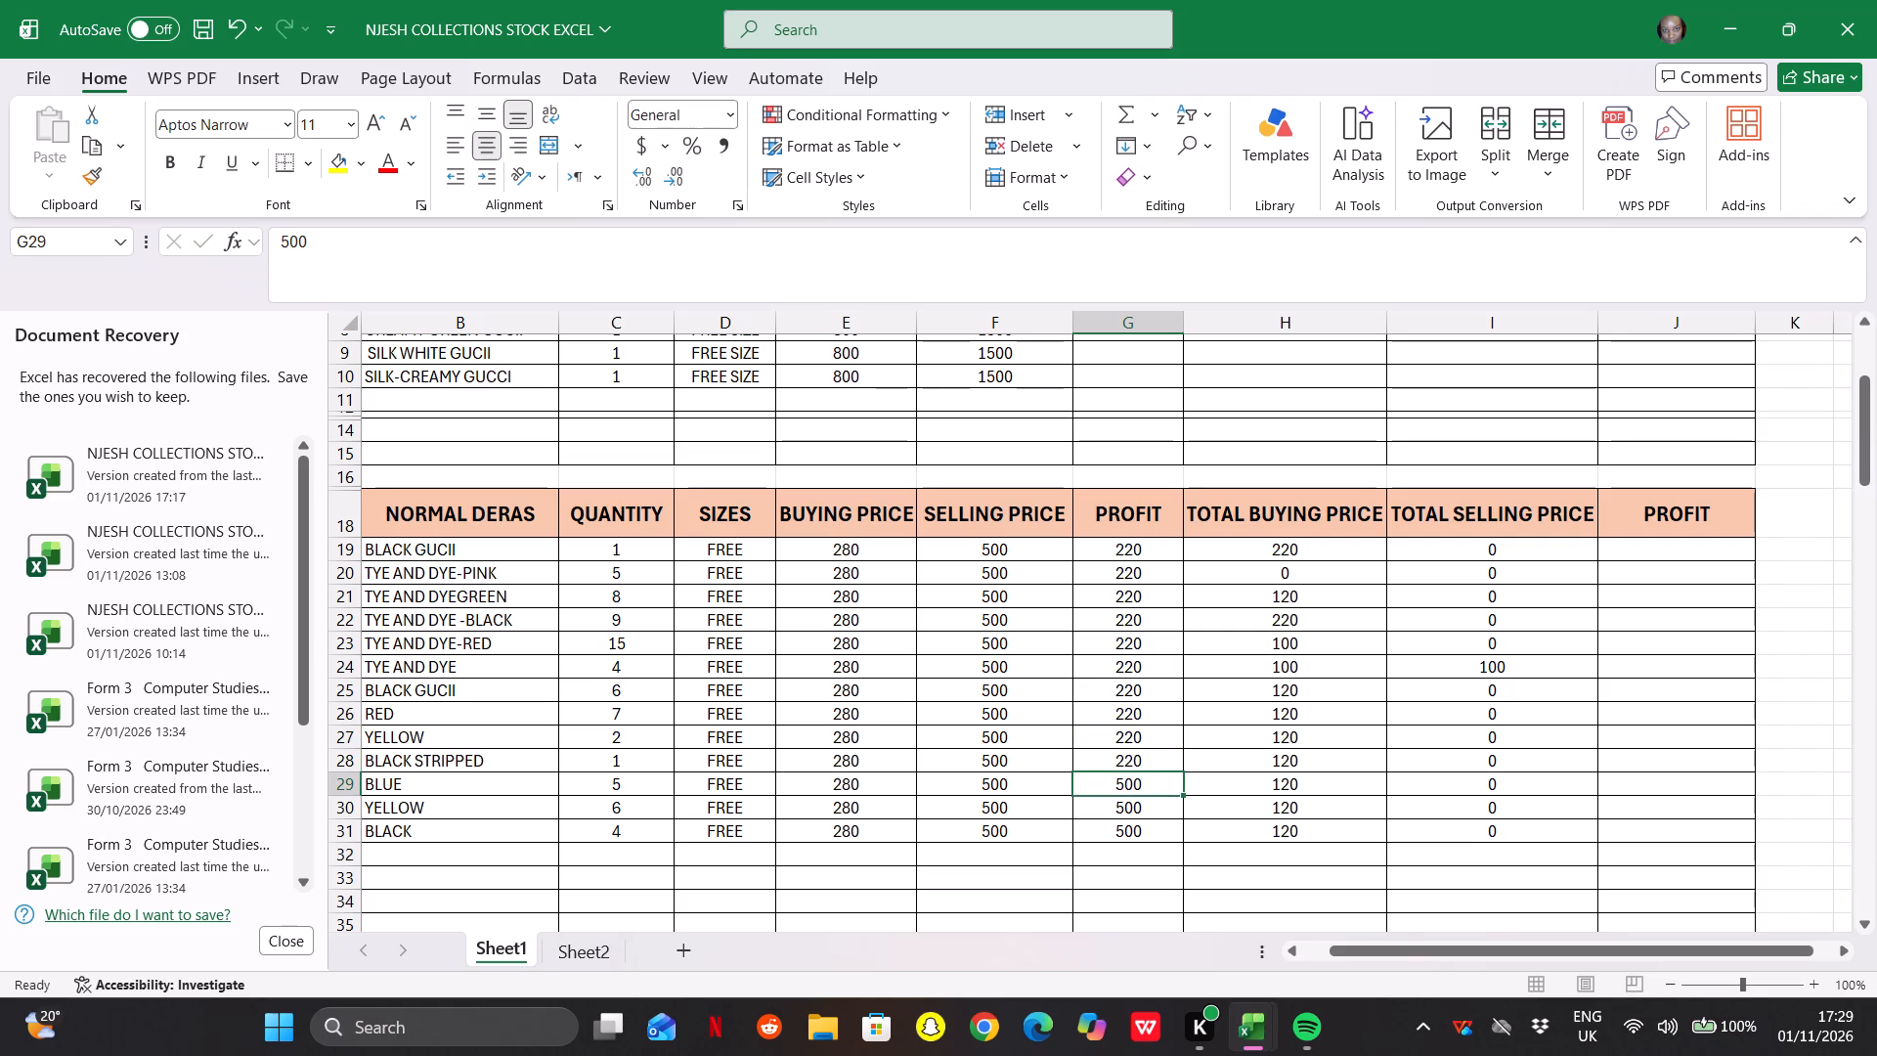
Enter 220 as the PROFIT for the last three items, BLUE, YELLOW and BLACK, in G29 to G31.
{"action": "type", "text": "22"}
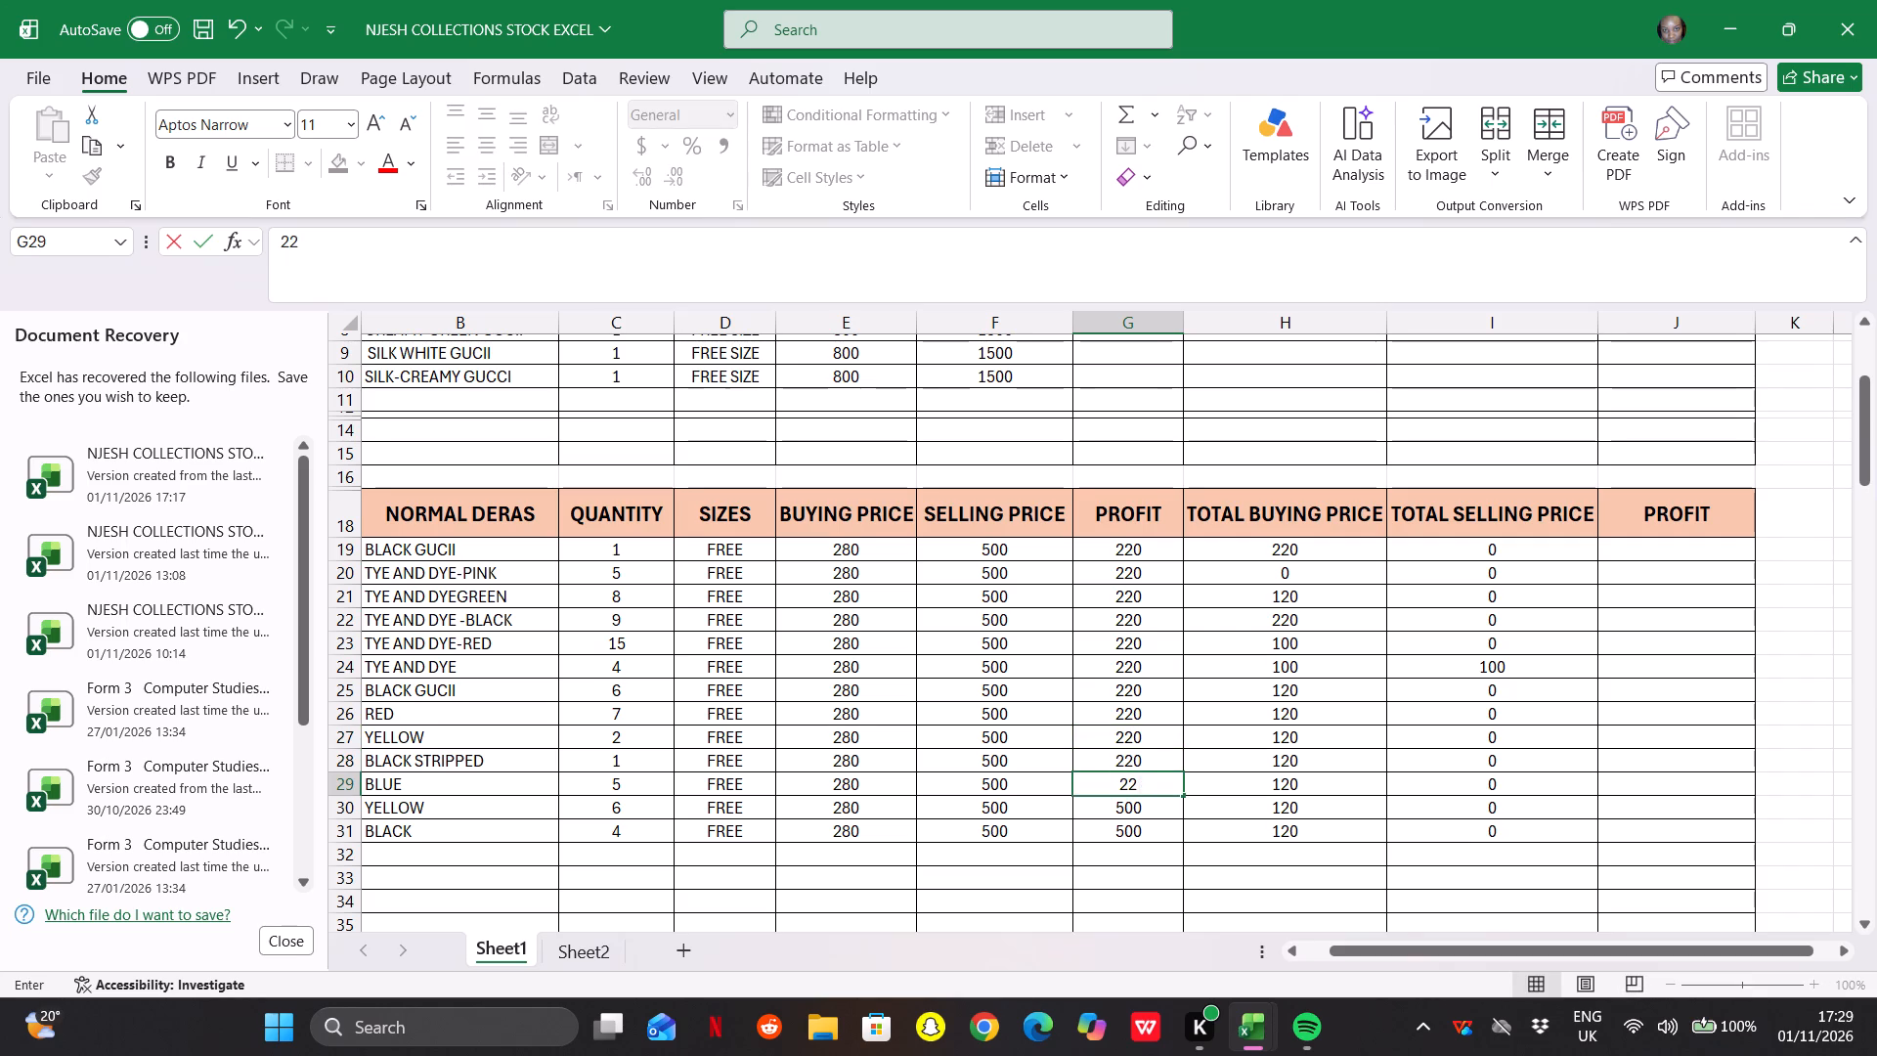
{"action": "key", "text": "0"}
{"action": "key", "text": "Down"}
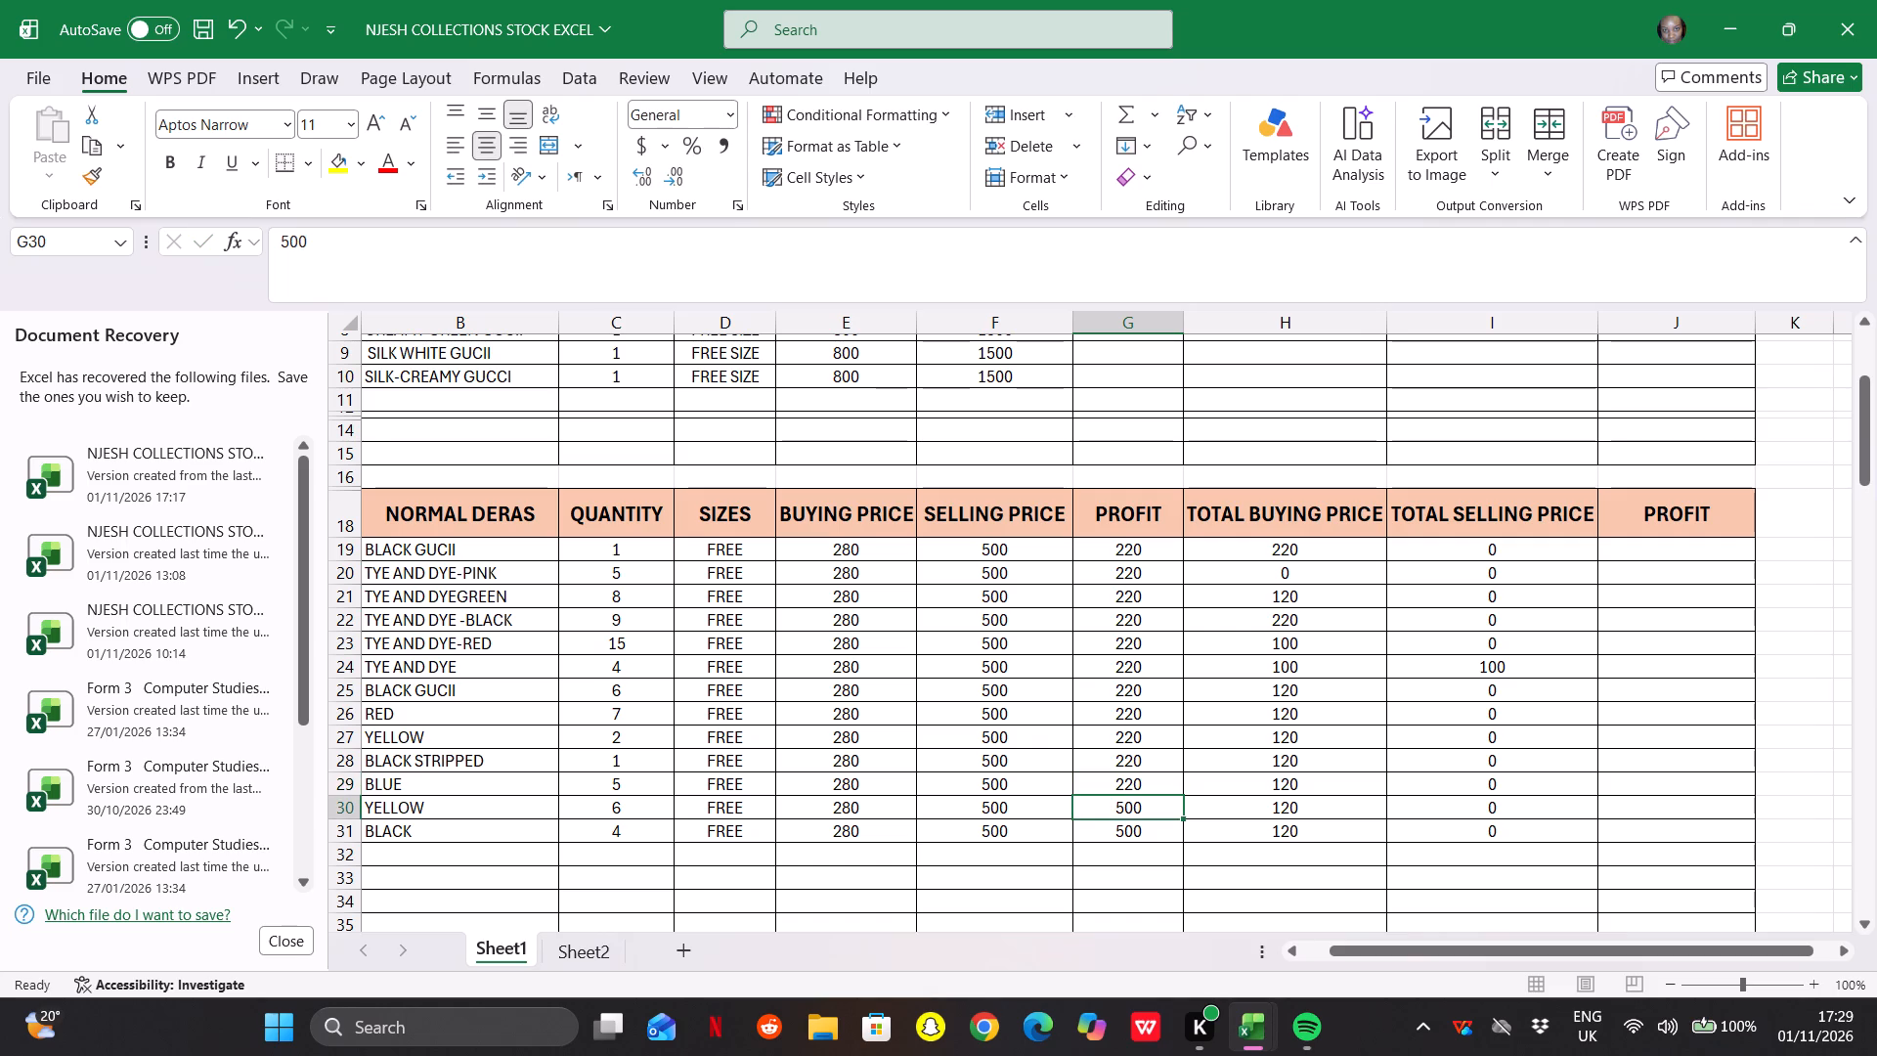
{"action": "type", "text": "22"}
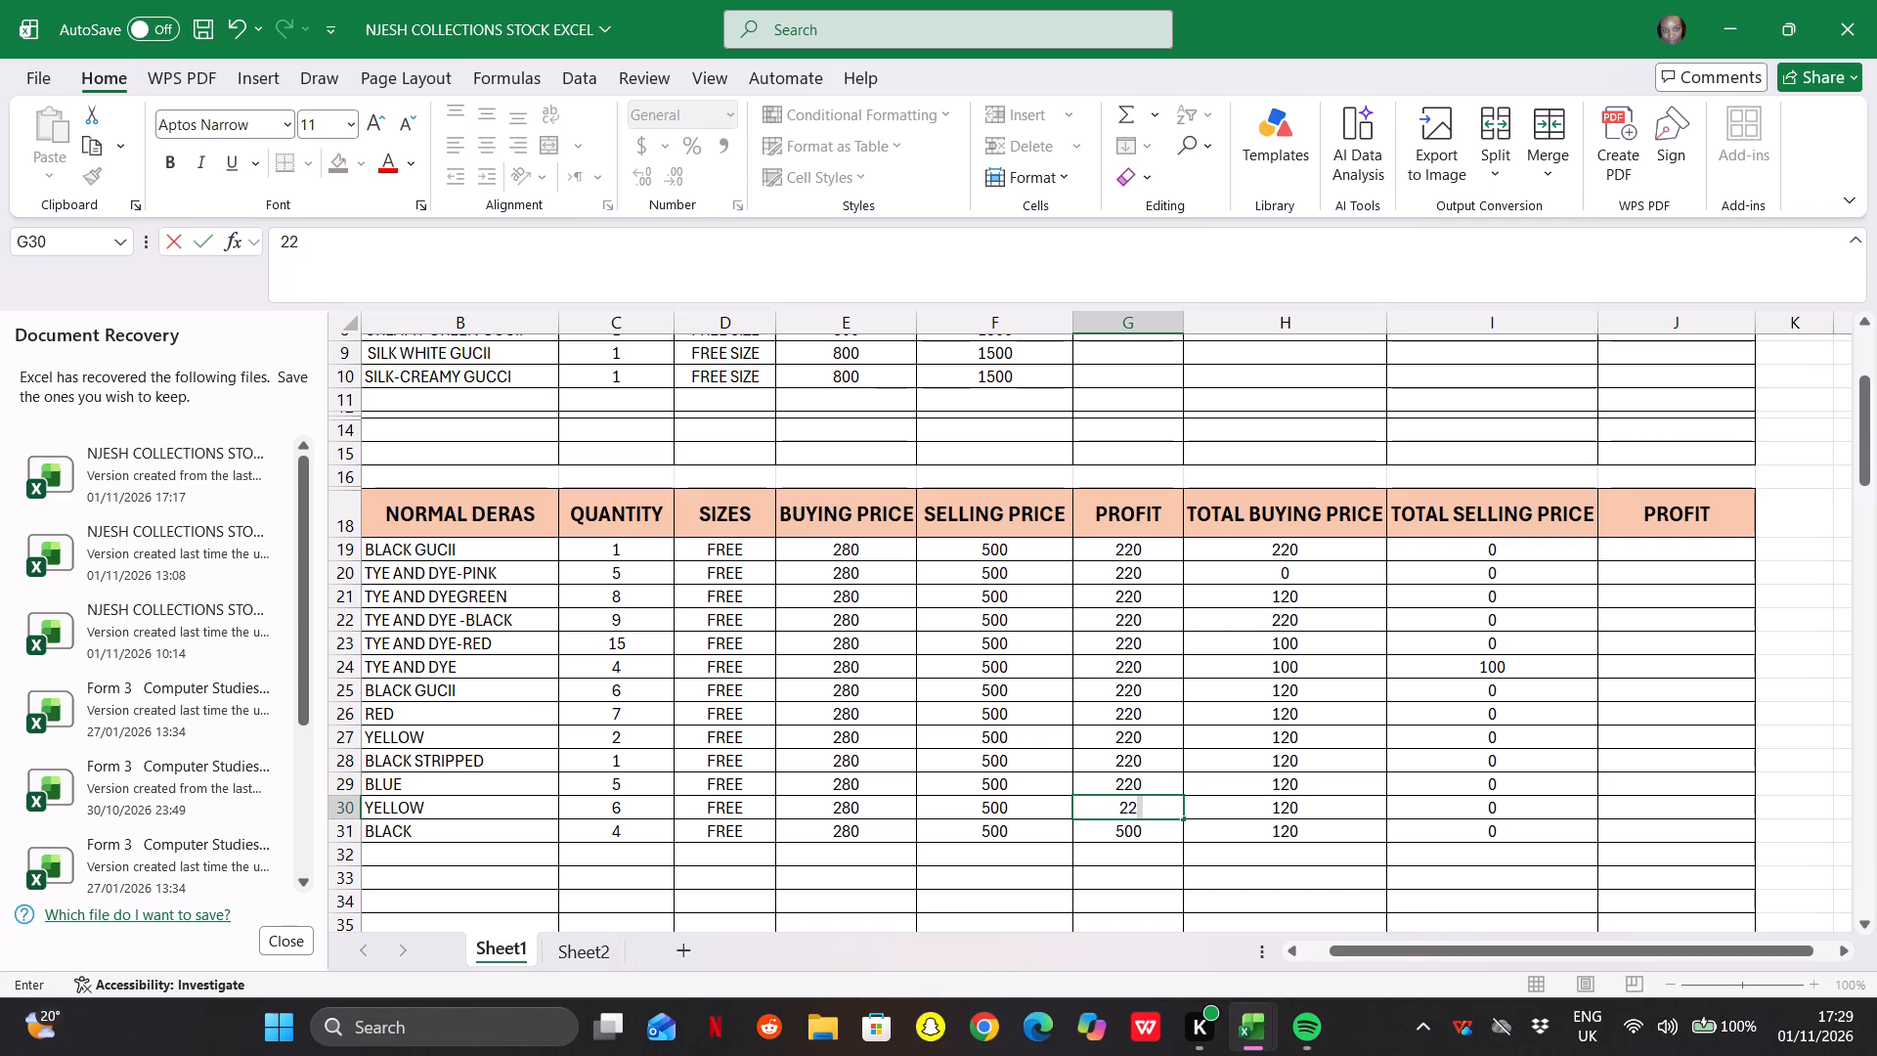
{"action": "key", "text": "0"}
{"action": "key", "text": "Down"}
{"action": "type", "text": "22"}
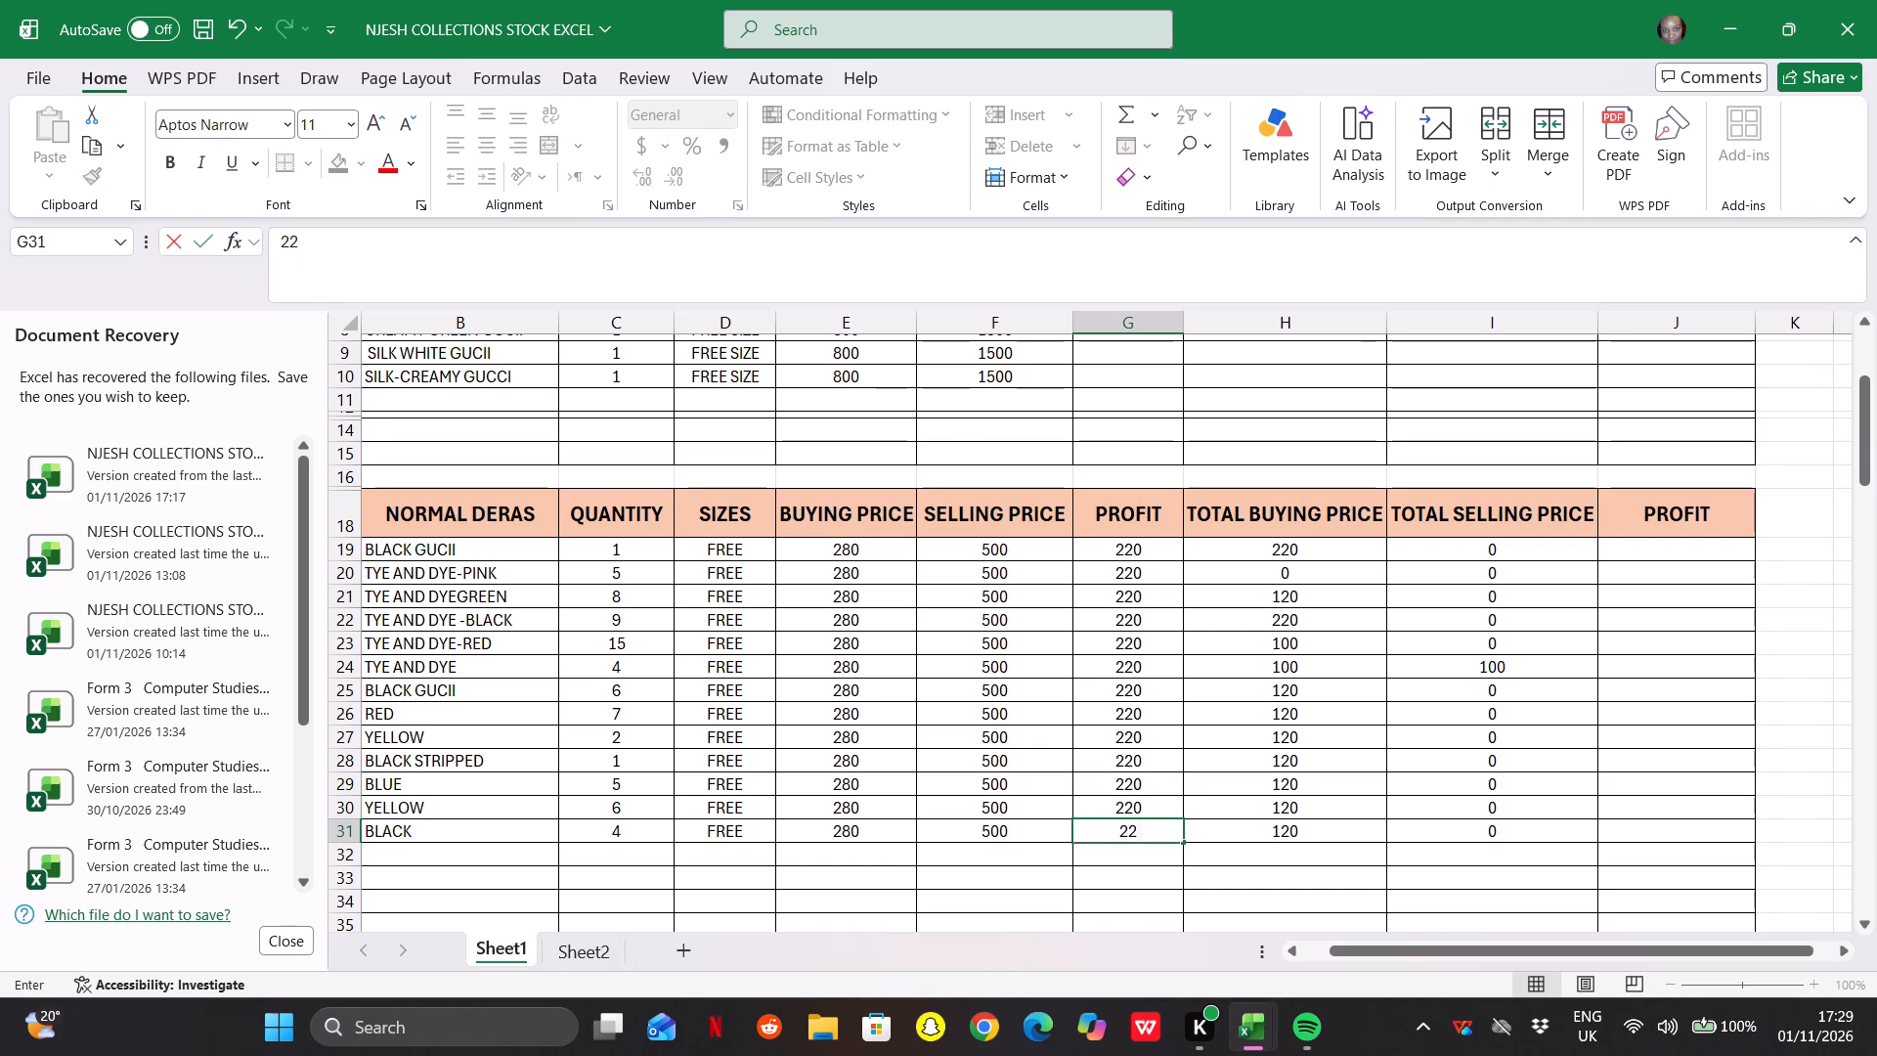
{"action": "key", "text": "0"}
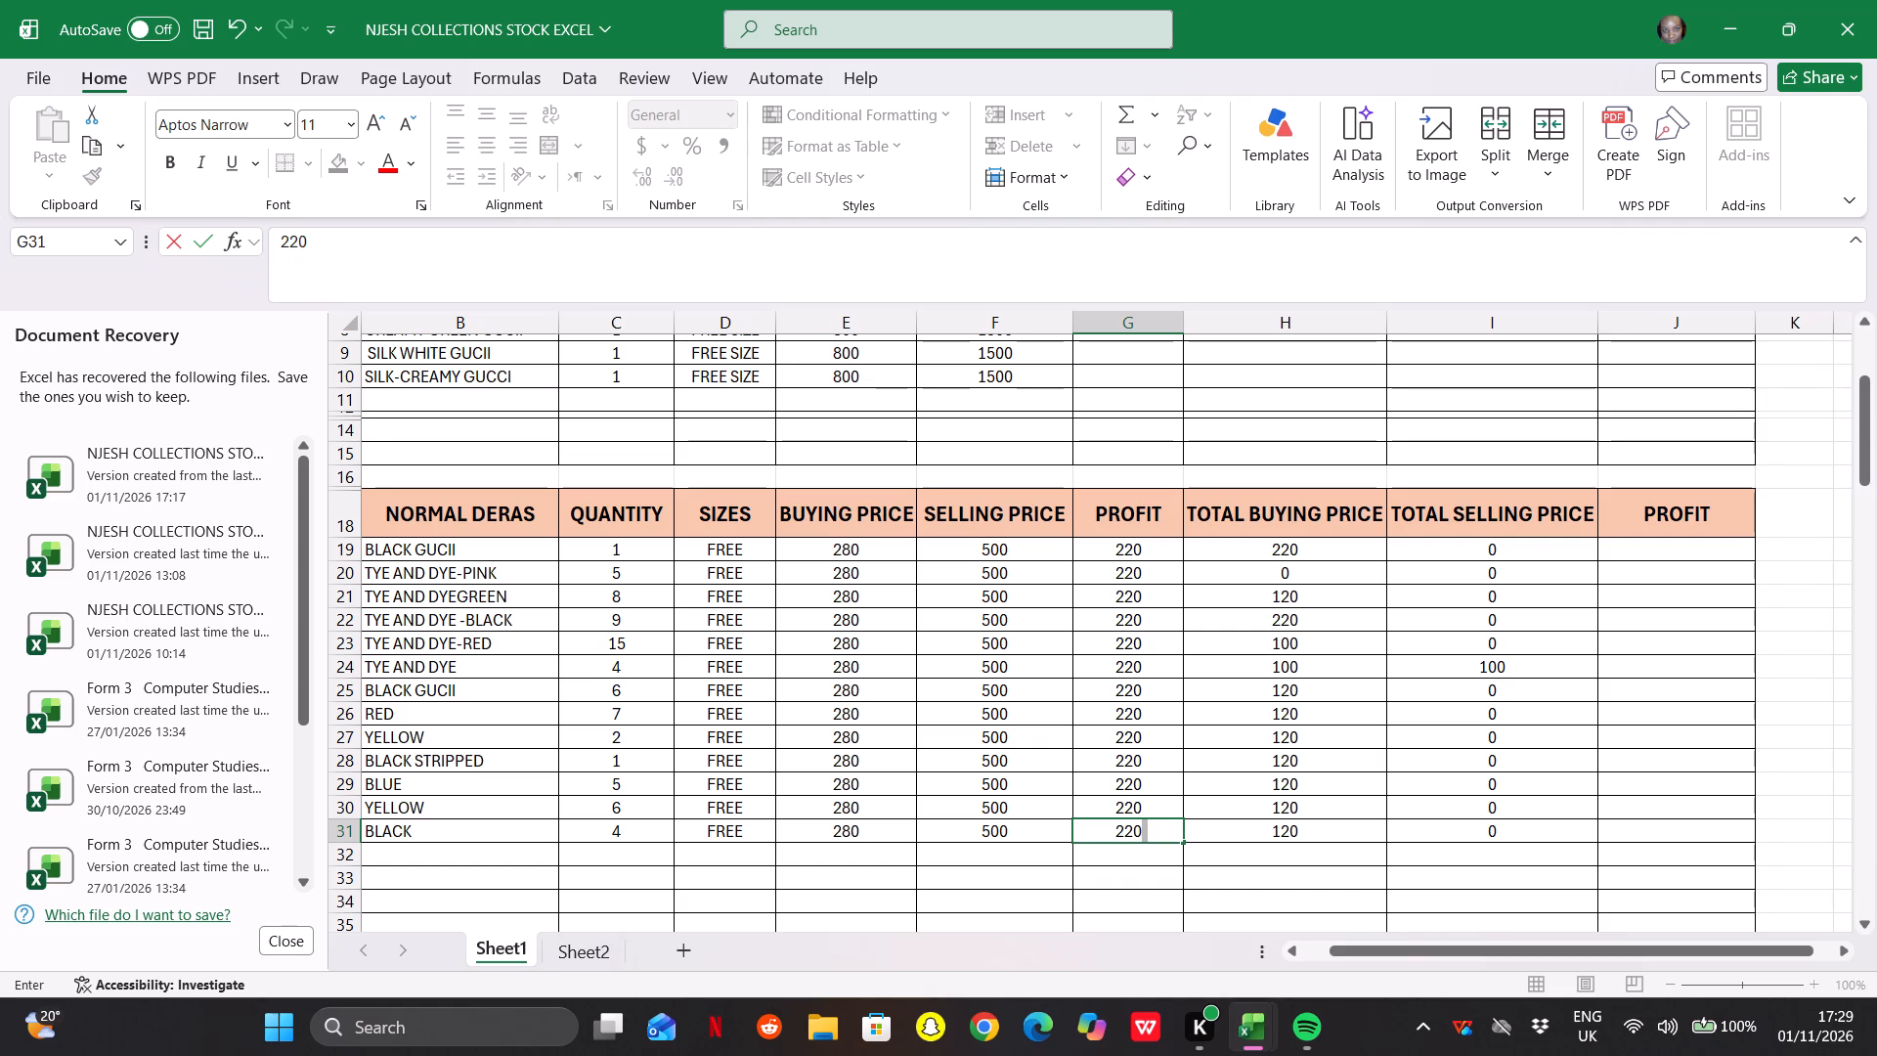
{"action": "left_click", "coordinate": [1524, 695]}
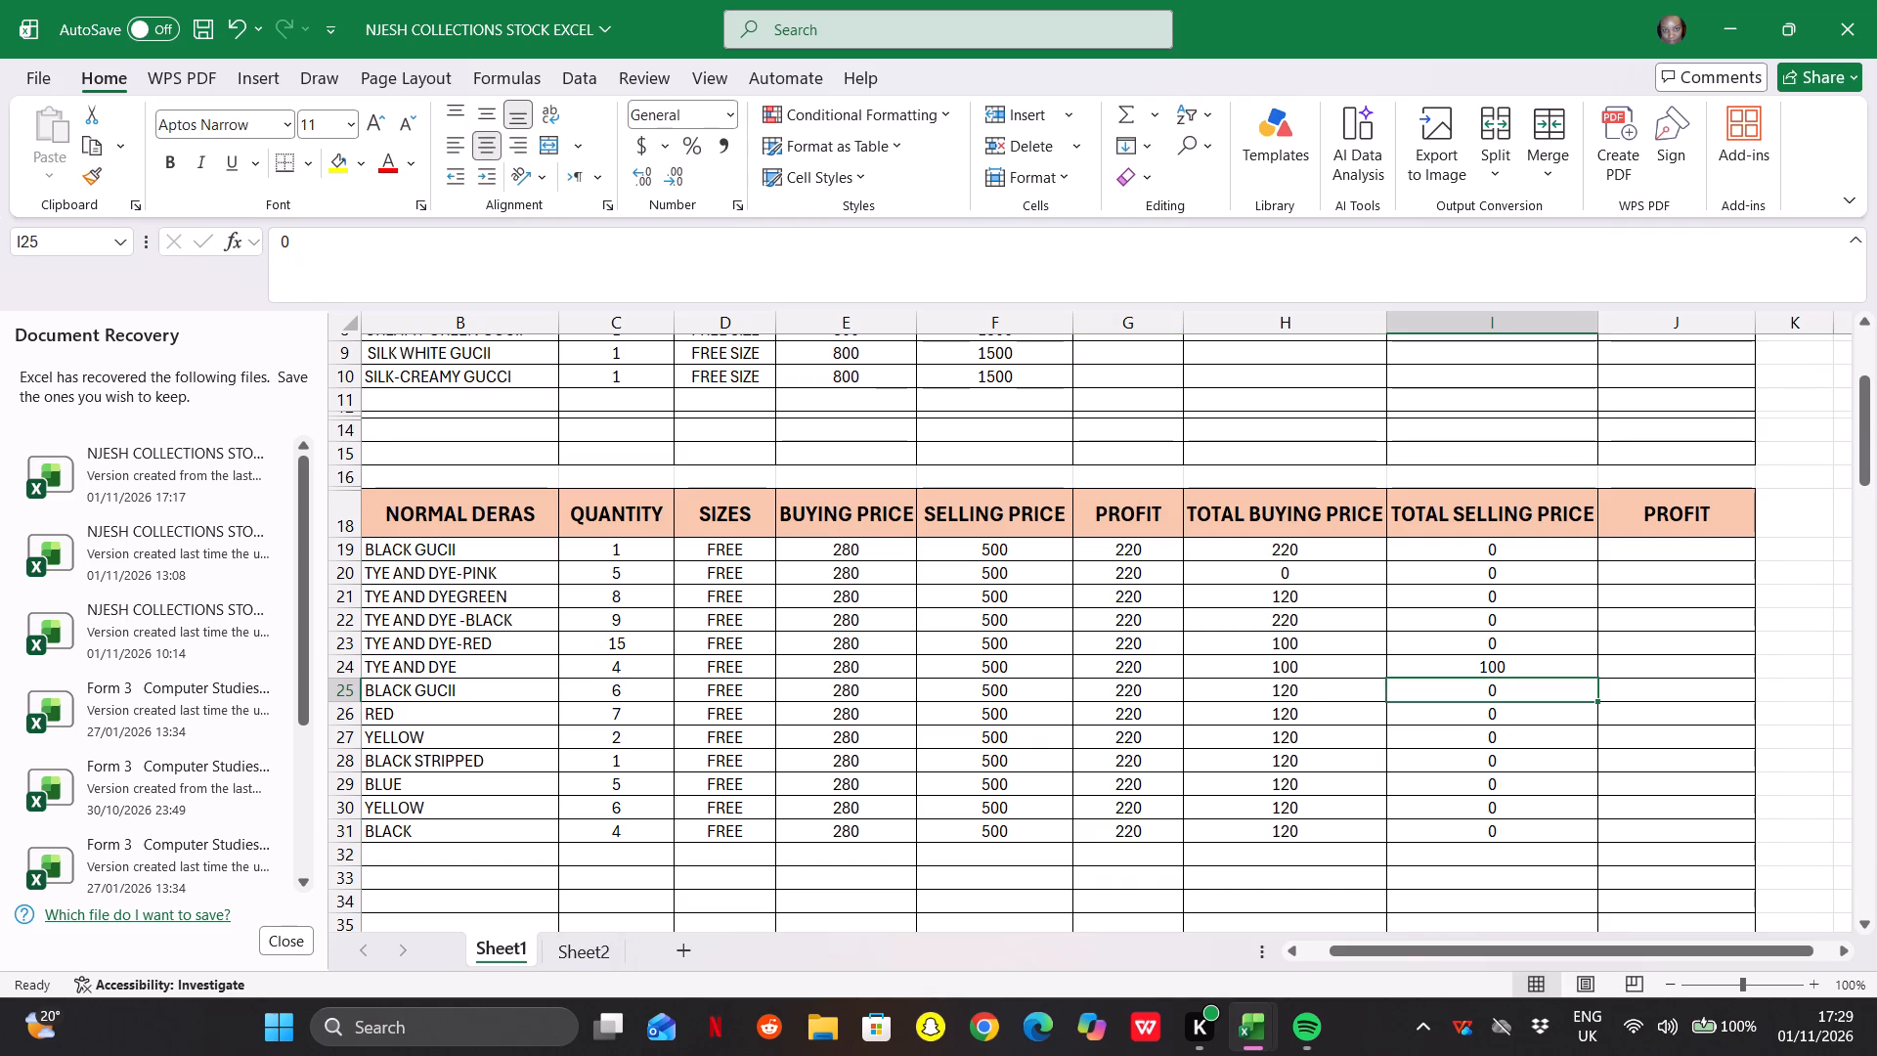
Save the workbook.
{"action": "key", "text": "ctrl+s"}
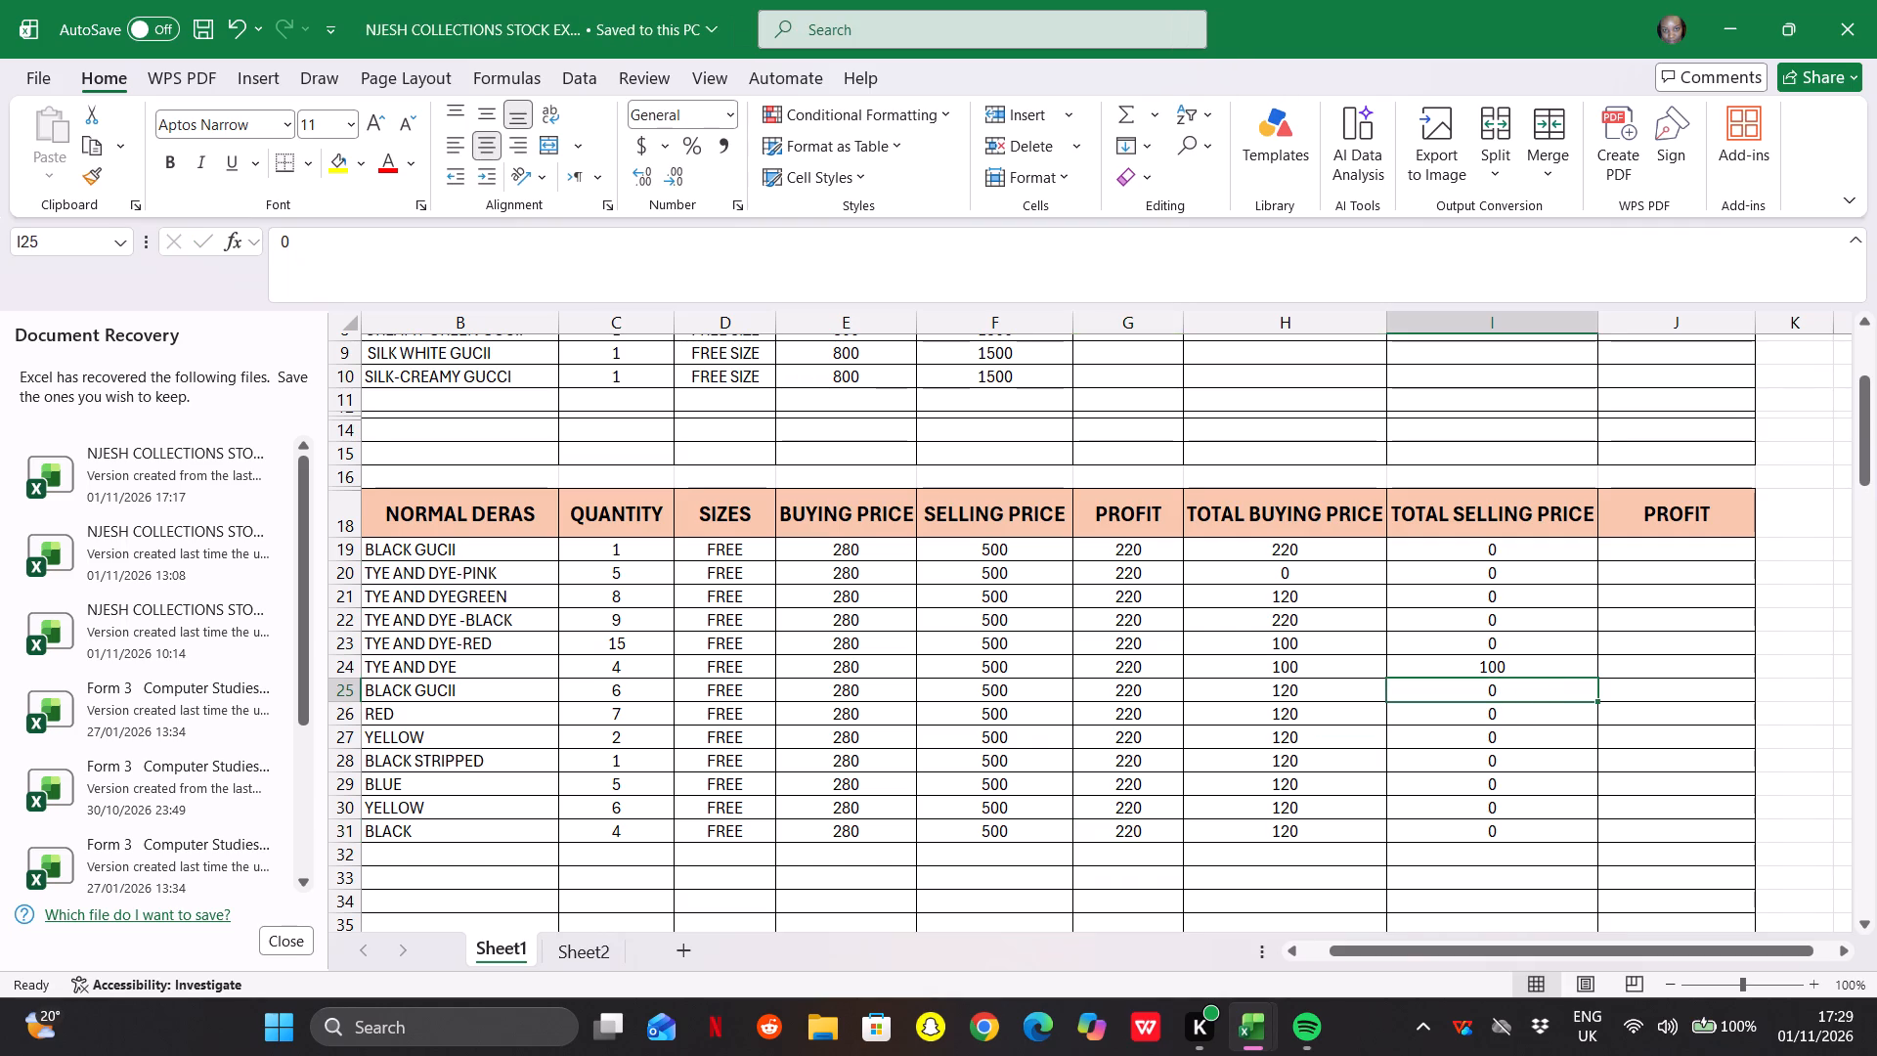
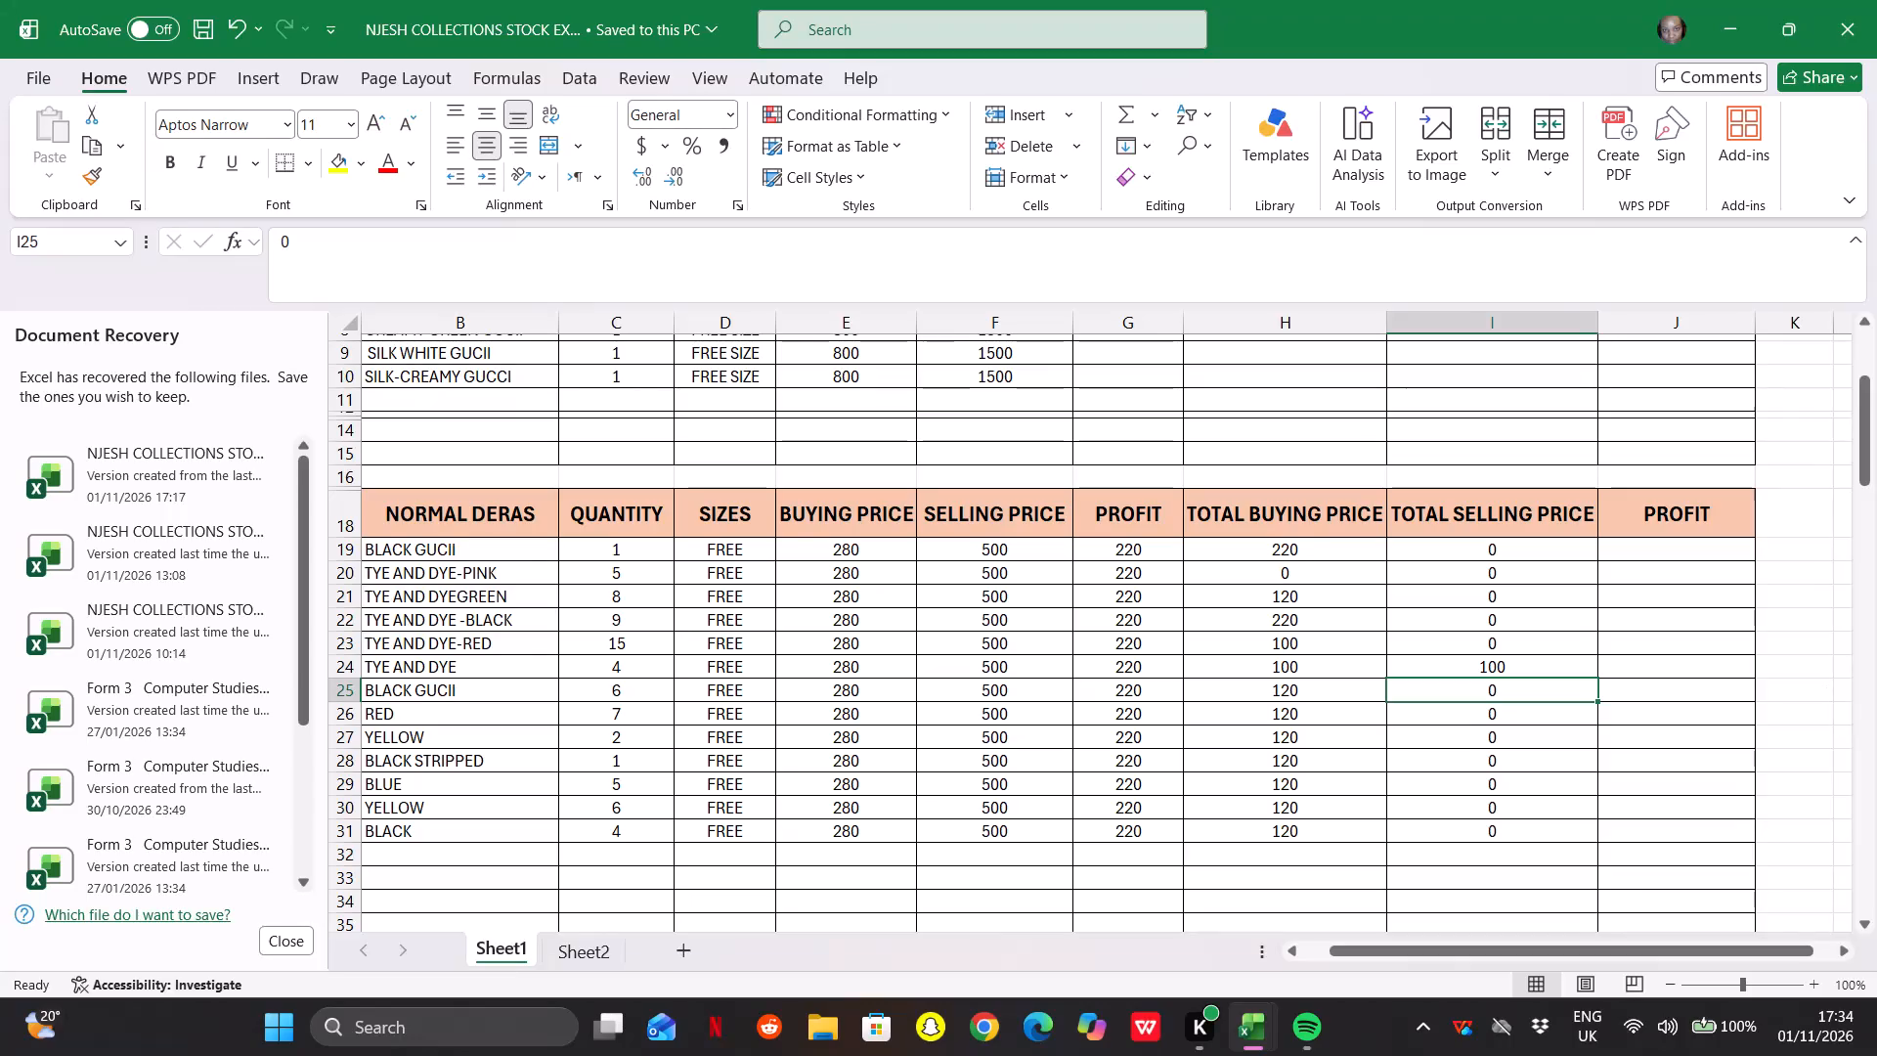
Enter 1400 as the TOTAL BUYING PRICE for TYE AND DYE-PINK in H20 and for BLUE in H29.
{"action": "left_click", "coordinate": [1329, 570]}
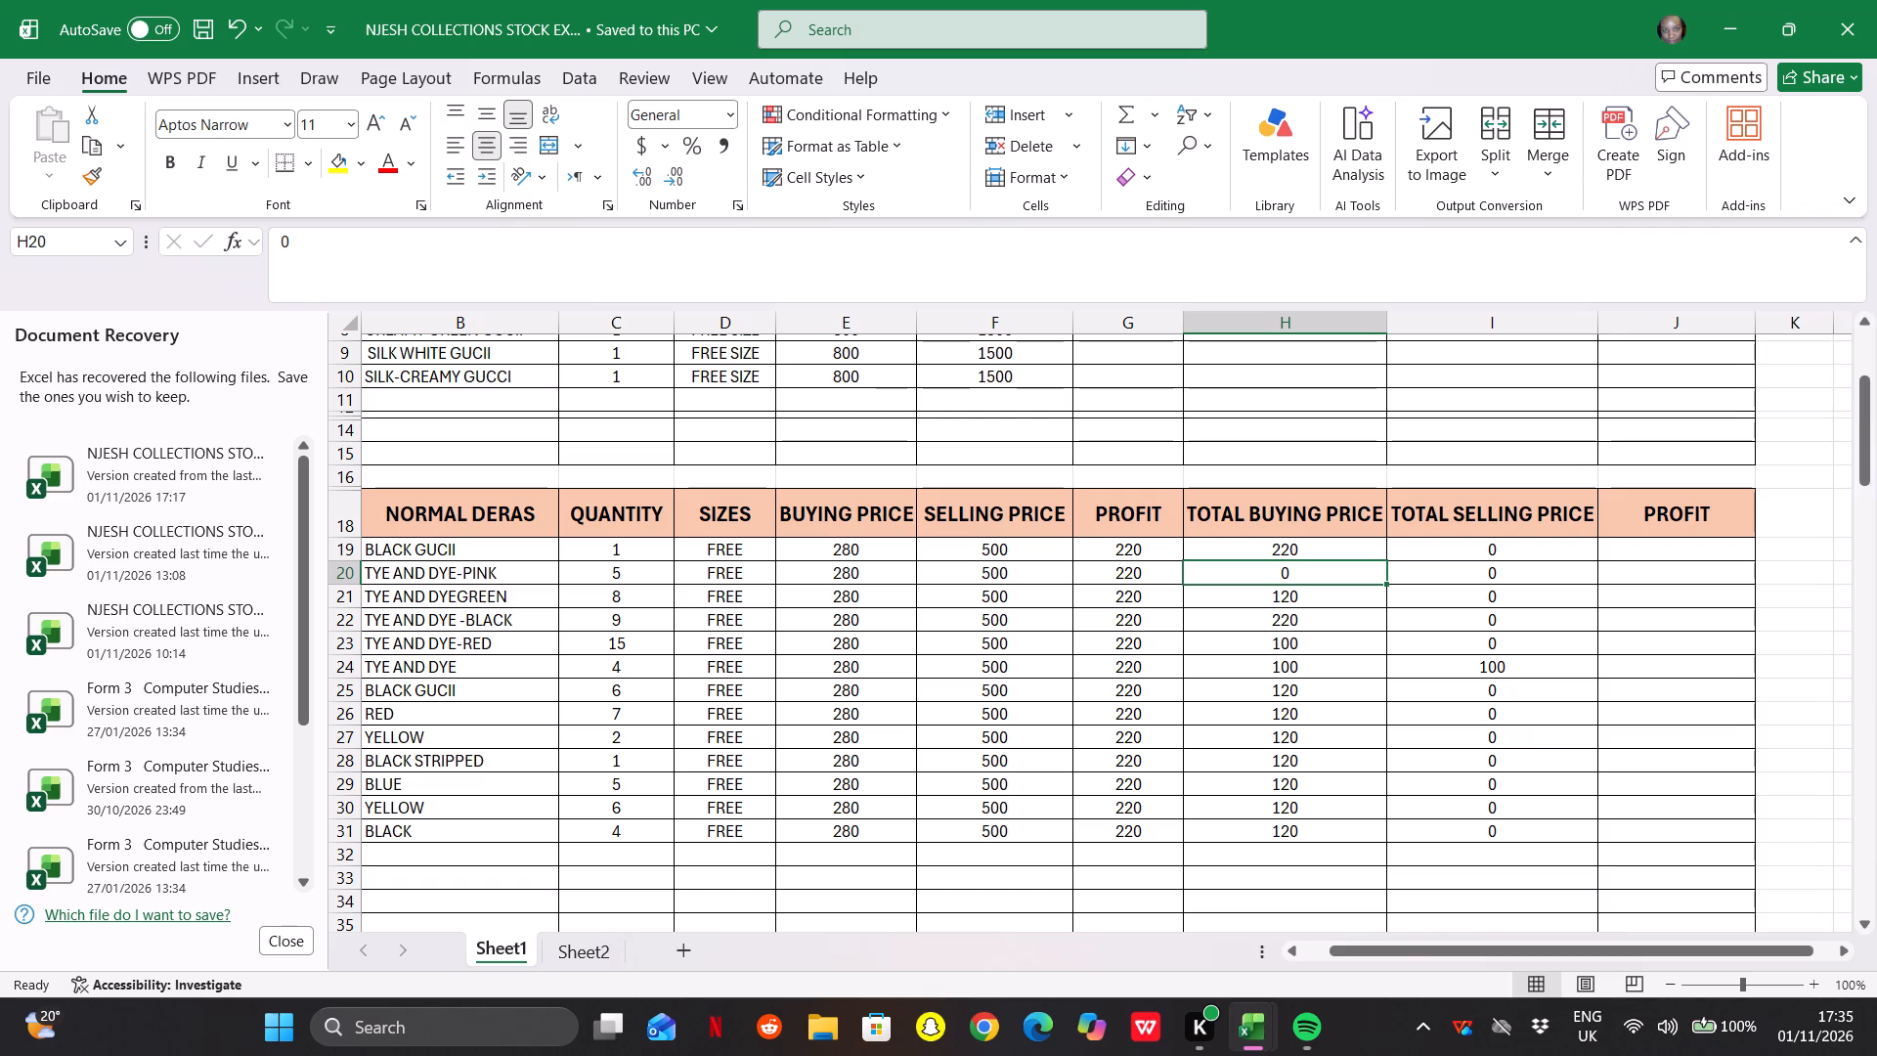
{"action": "left_click", "coordinate": [1266, 573]}
{"action": "type", "text": "1400"}
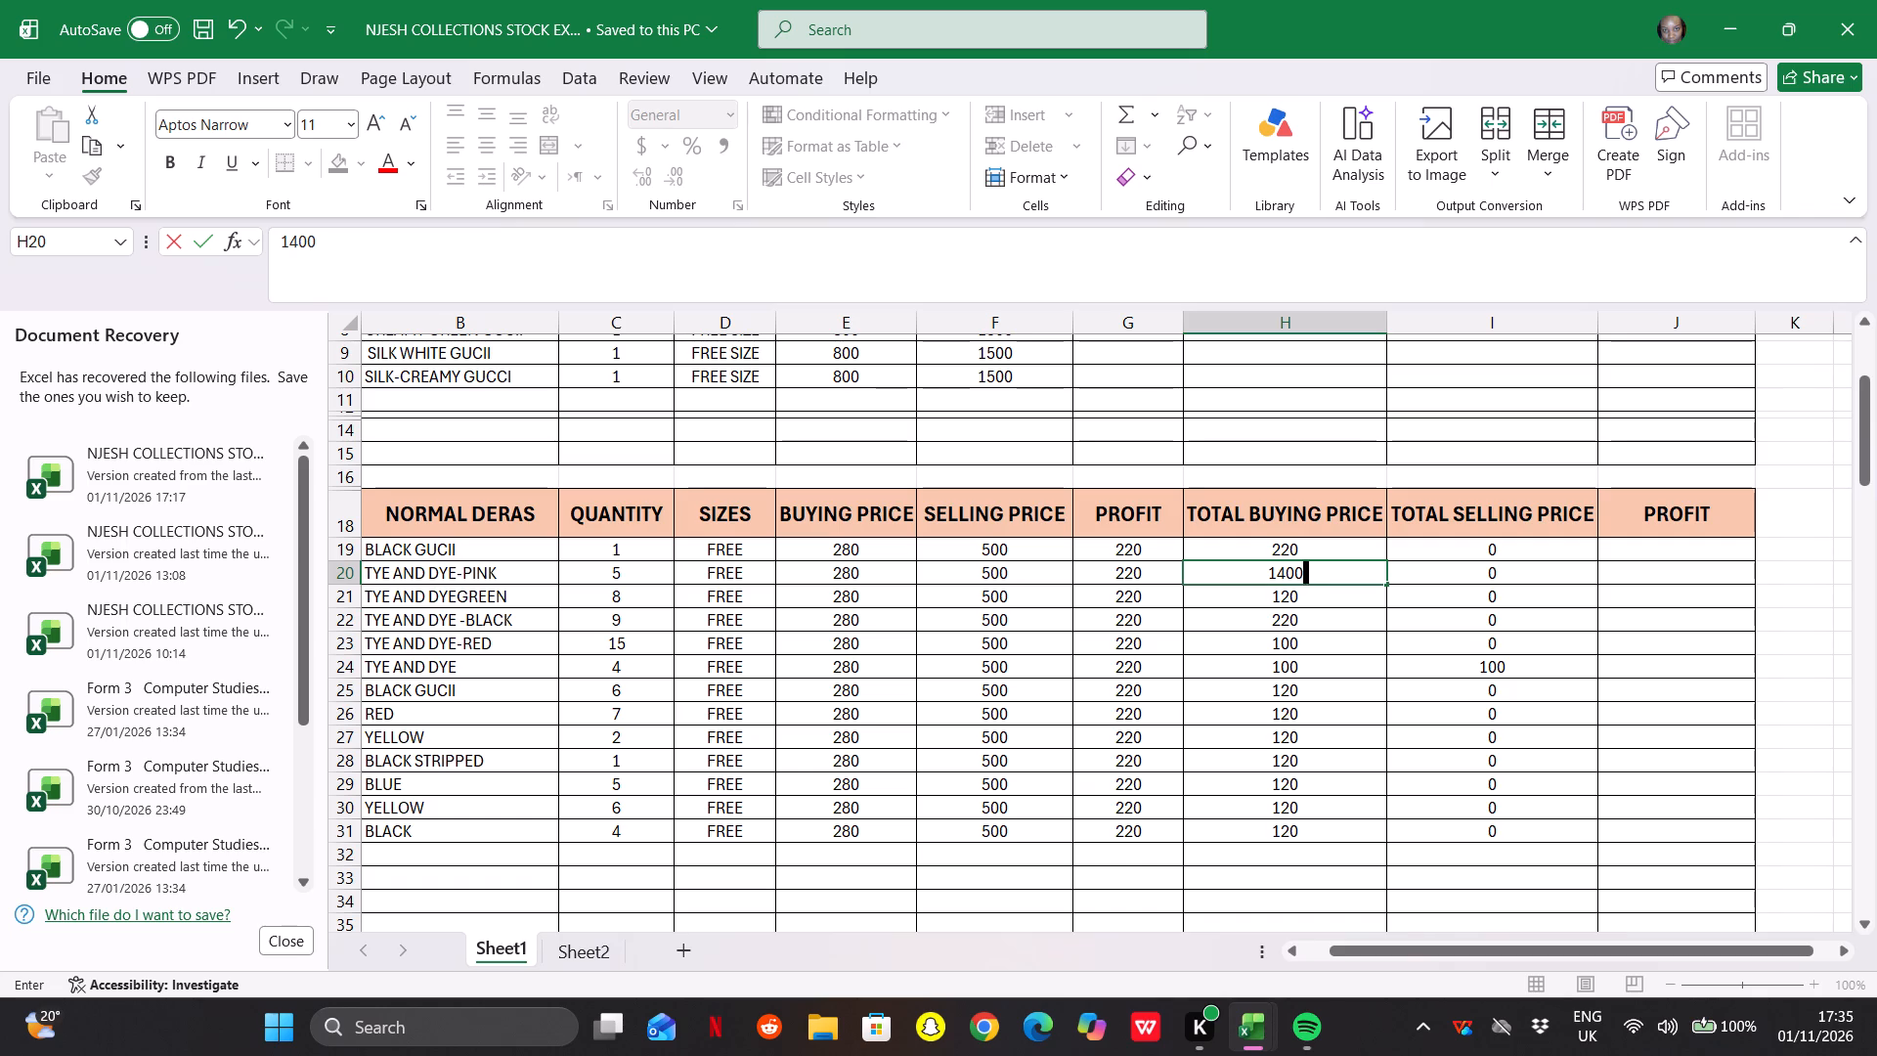
{"action": "left_click", "coordinate": [1298, 781]}
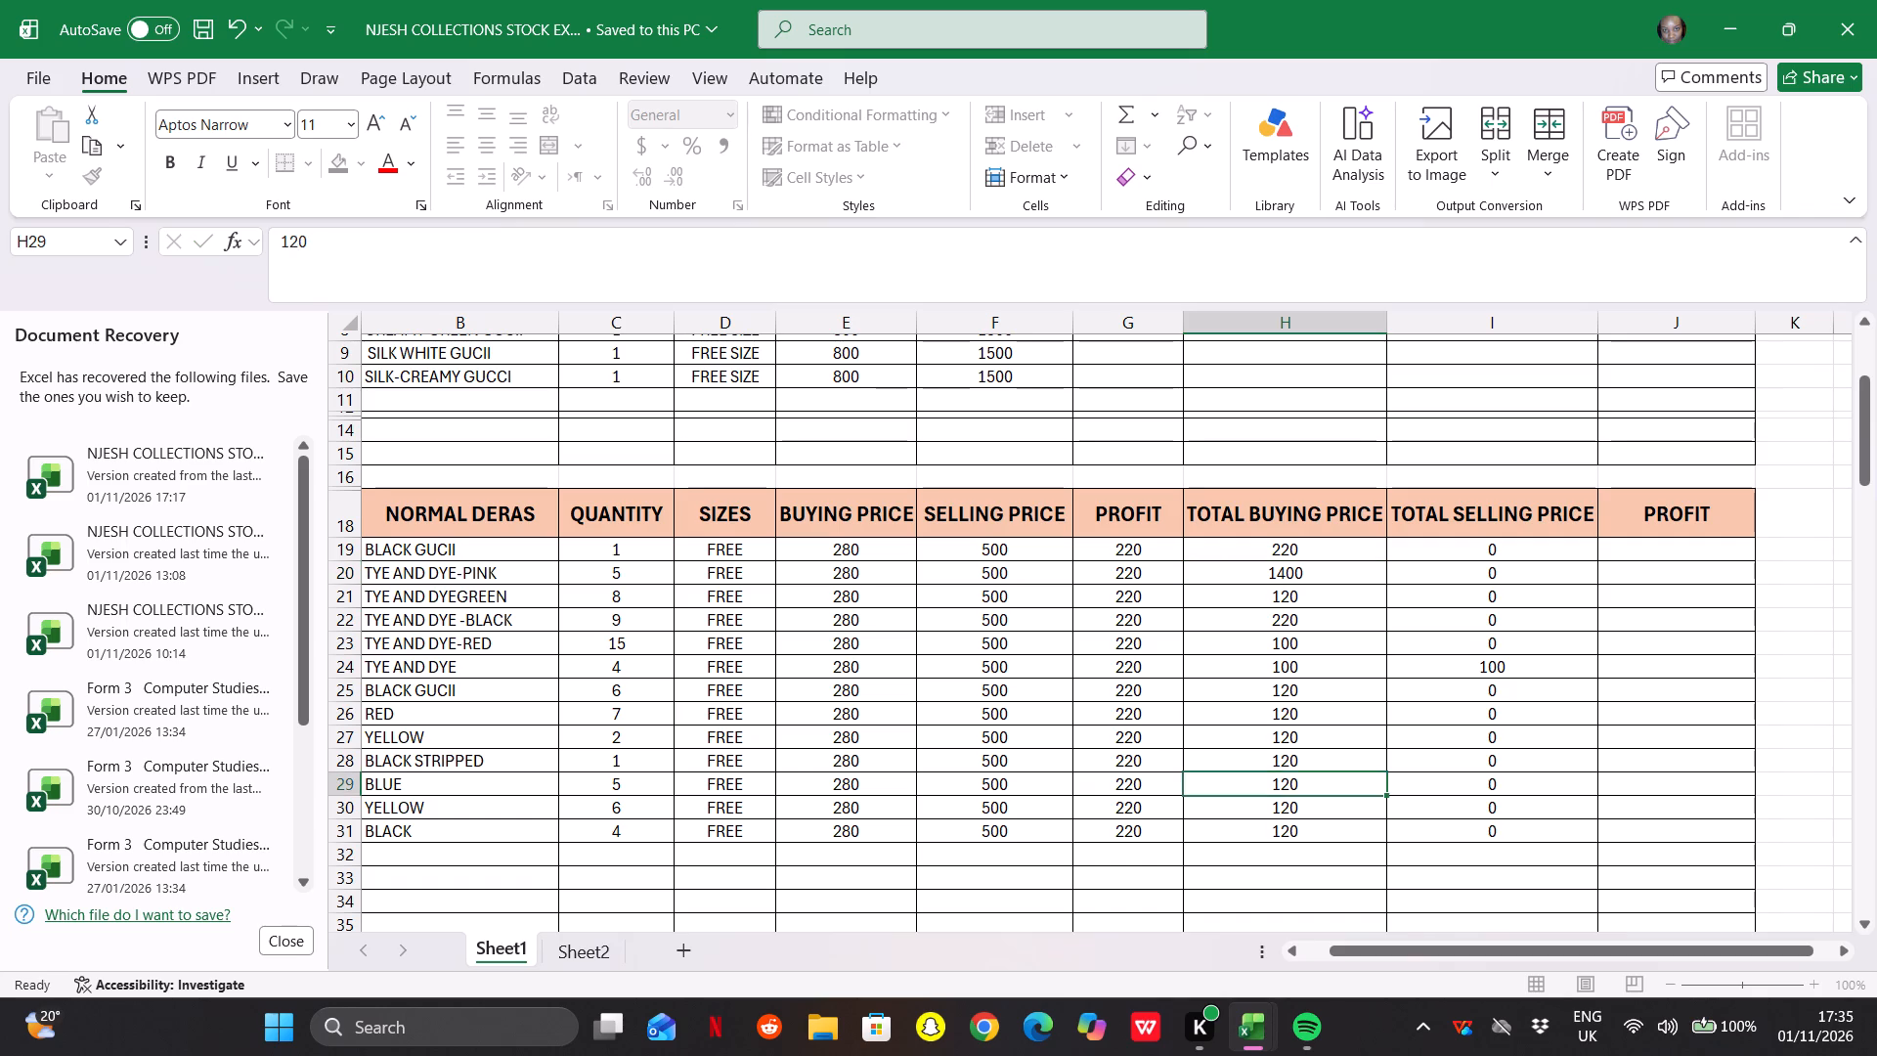
{"action": "type", "text": "1400"}
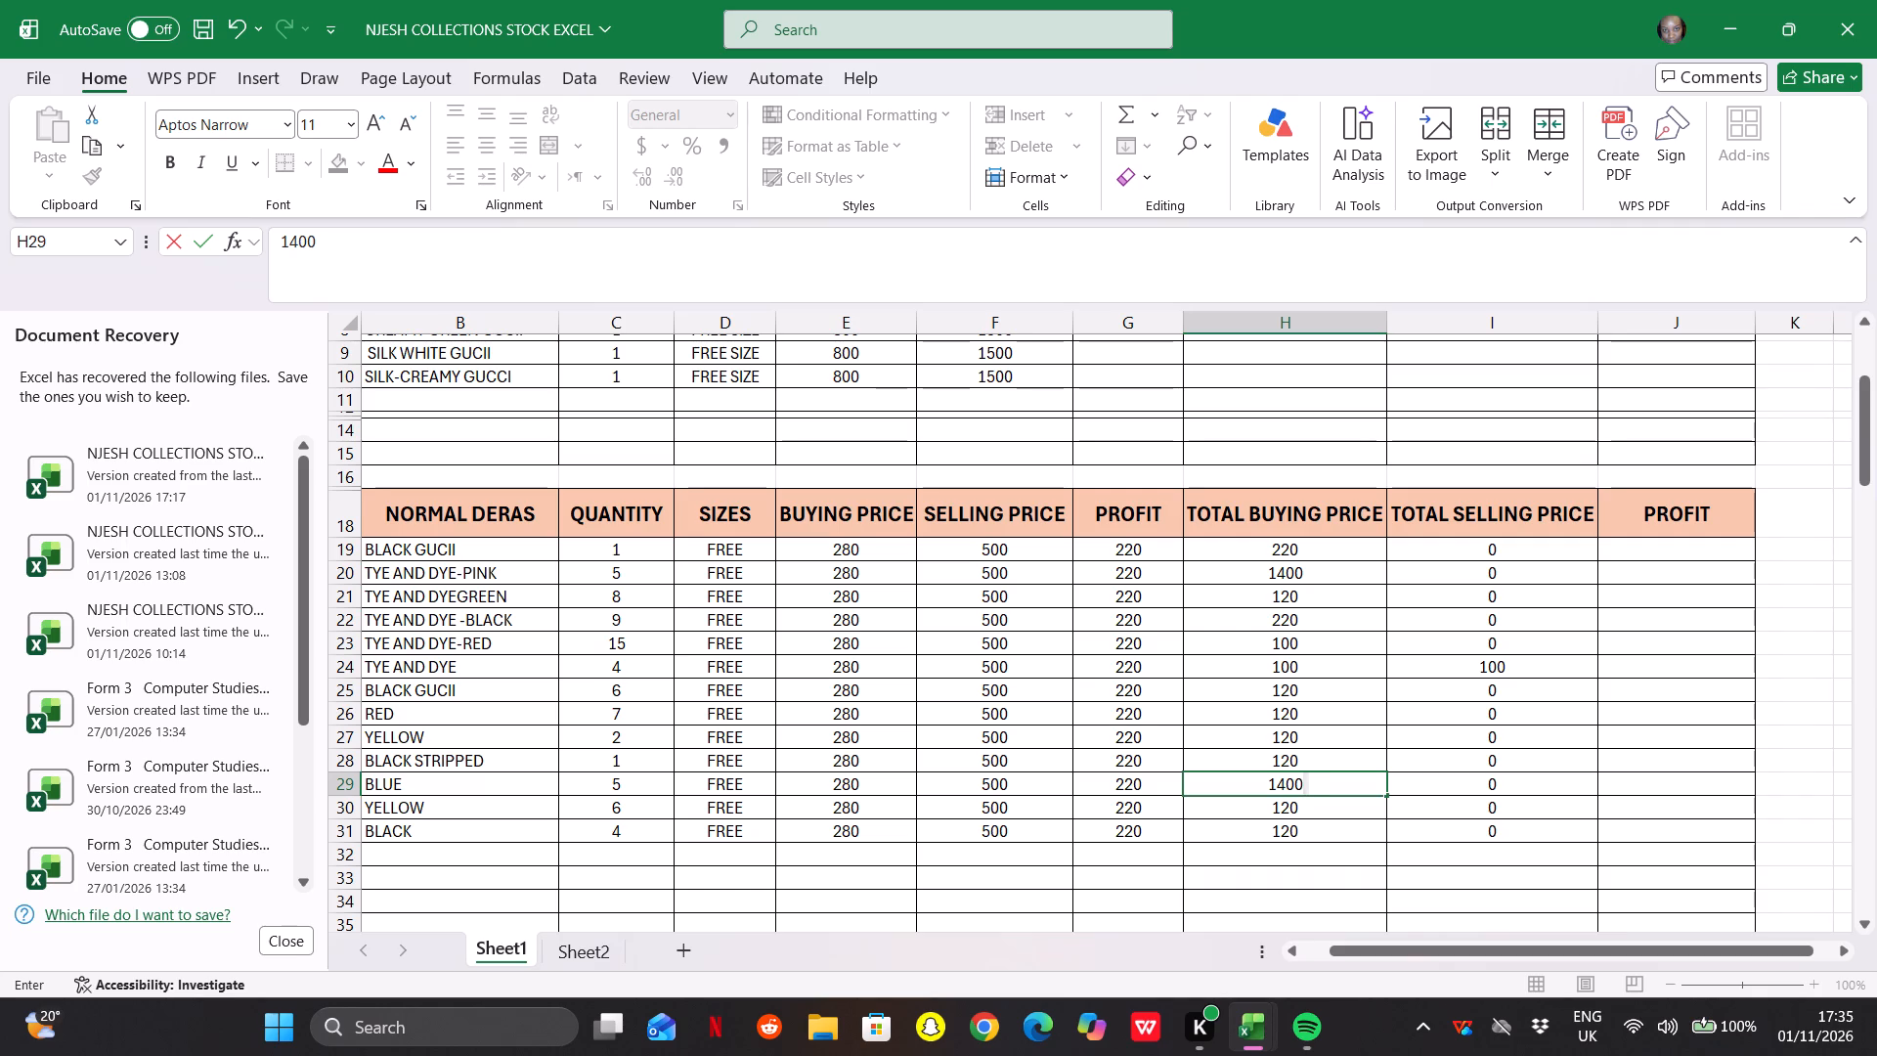
Enter the TOTAL BUYING PRICE as 280 for BLACK STRIPPED in H28 and 560 for YELLOW in H27.
{"action": "left_click", "coordinate": [1289, 757]}
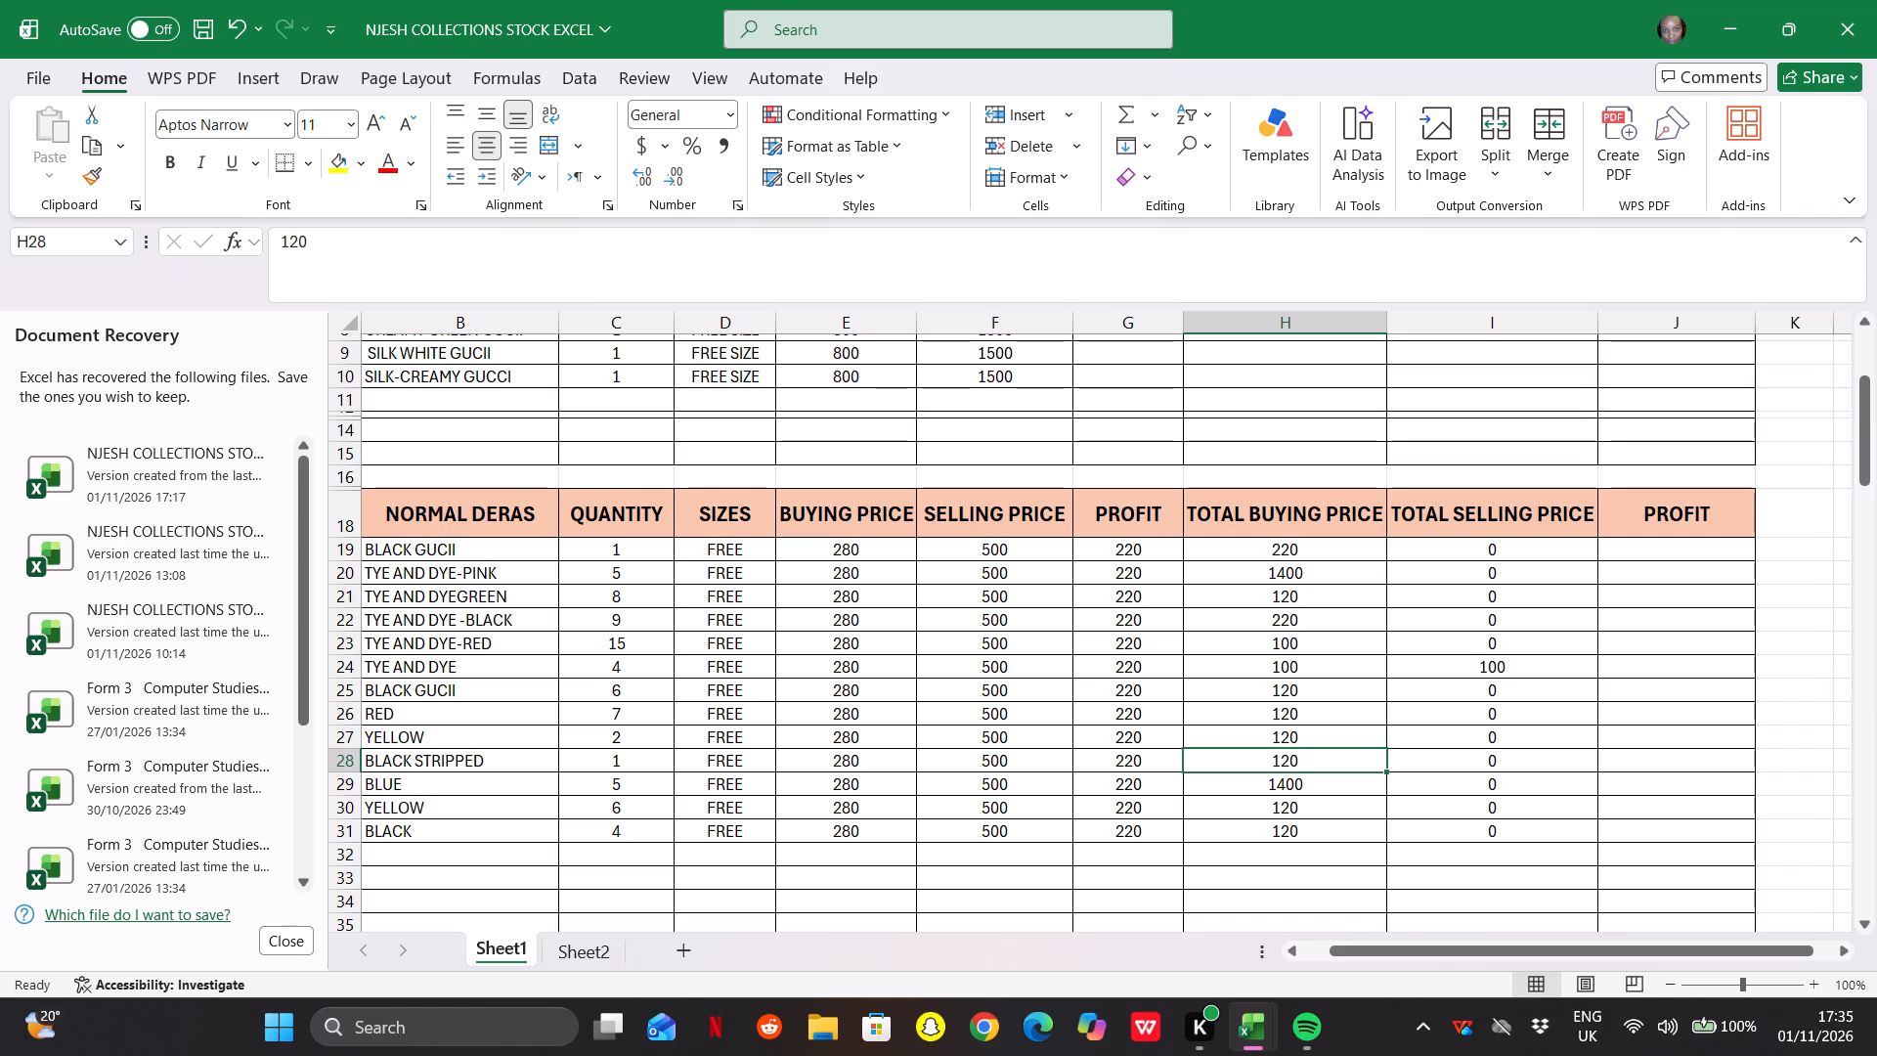
{"action": "key", "text": "2"}
{"action": "key", "text": "8"}
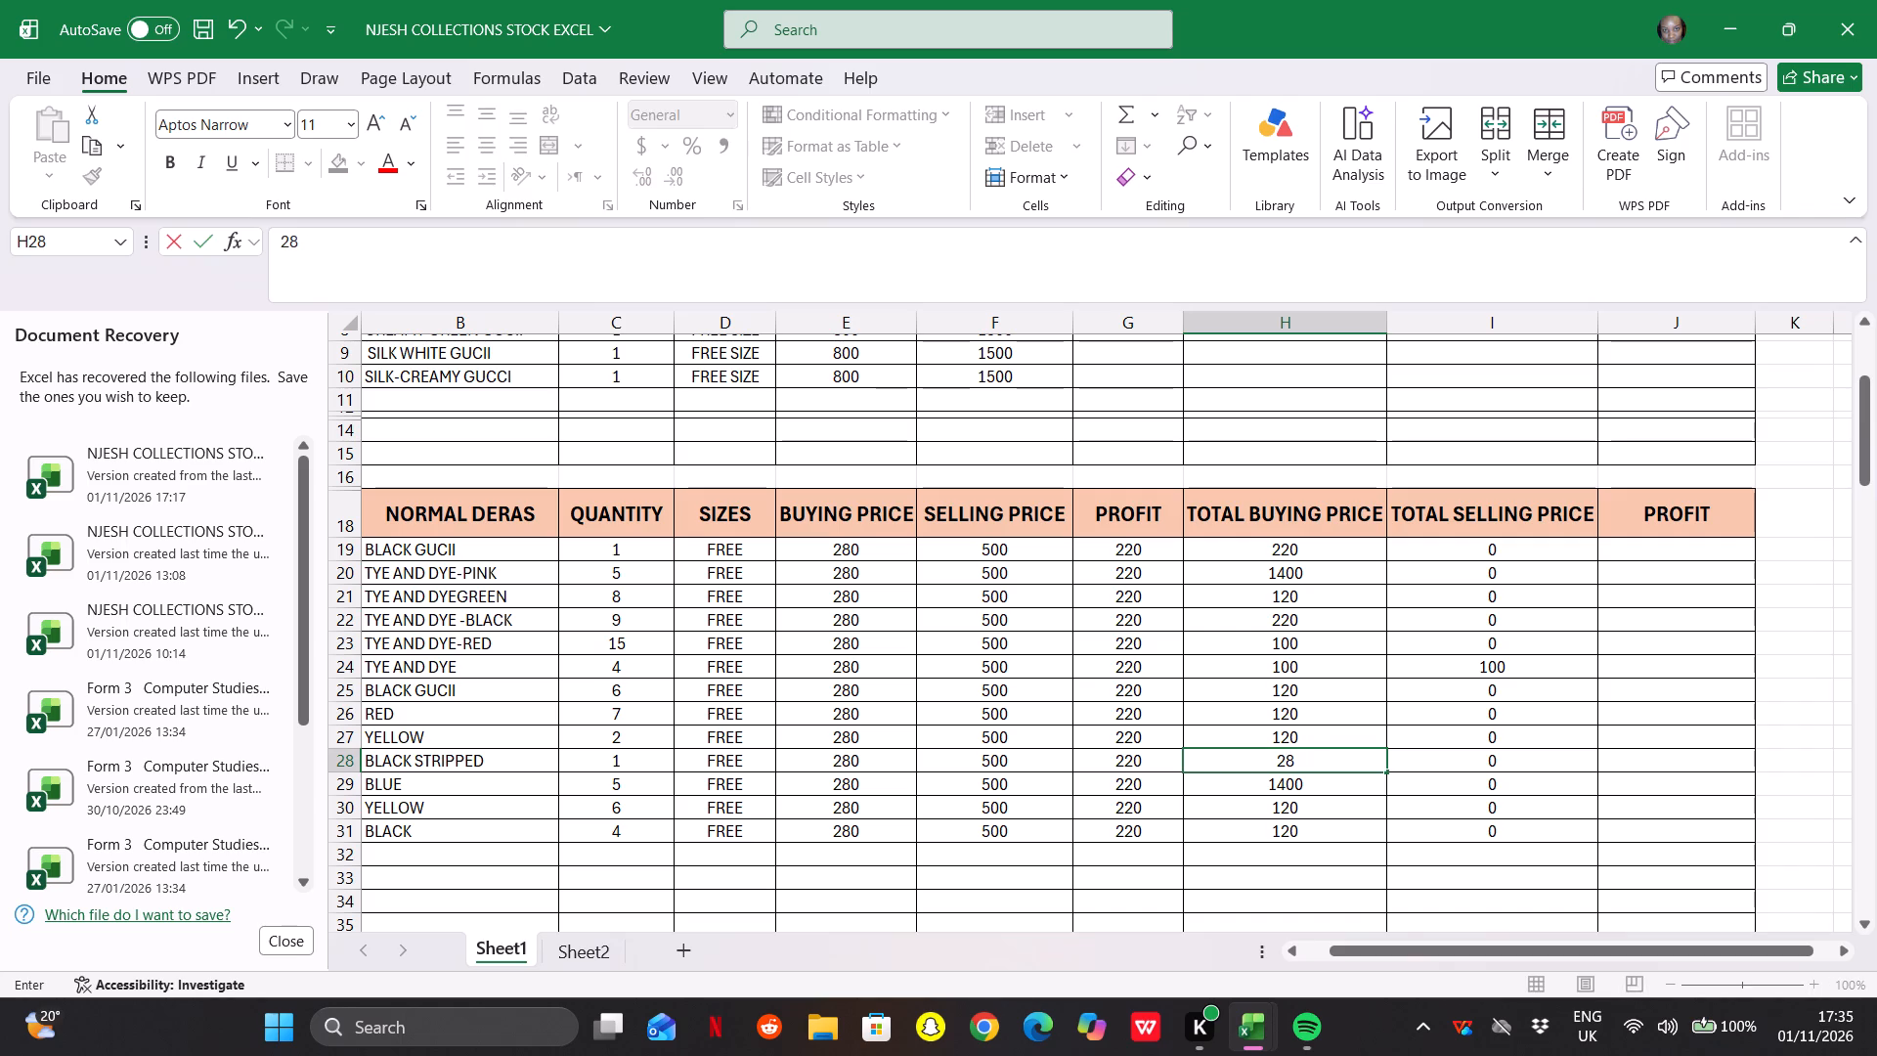
{"action": "key", "text": "0"}
{"action": "left_click", "coordinate": [1310, 736]}
{"action": "type", "text": "56"}
{"action": "key", "text": "0"}
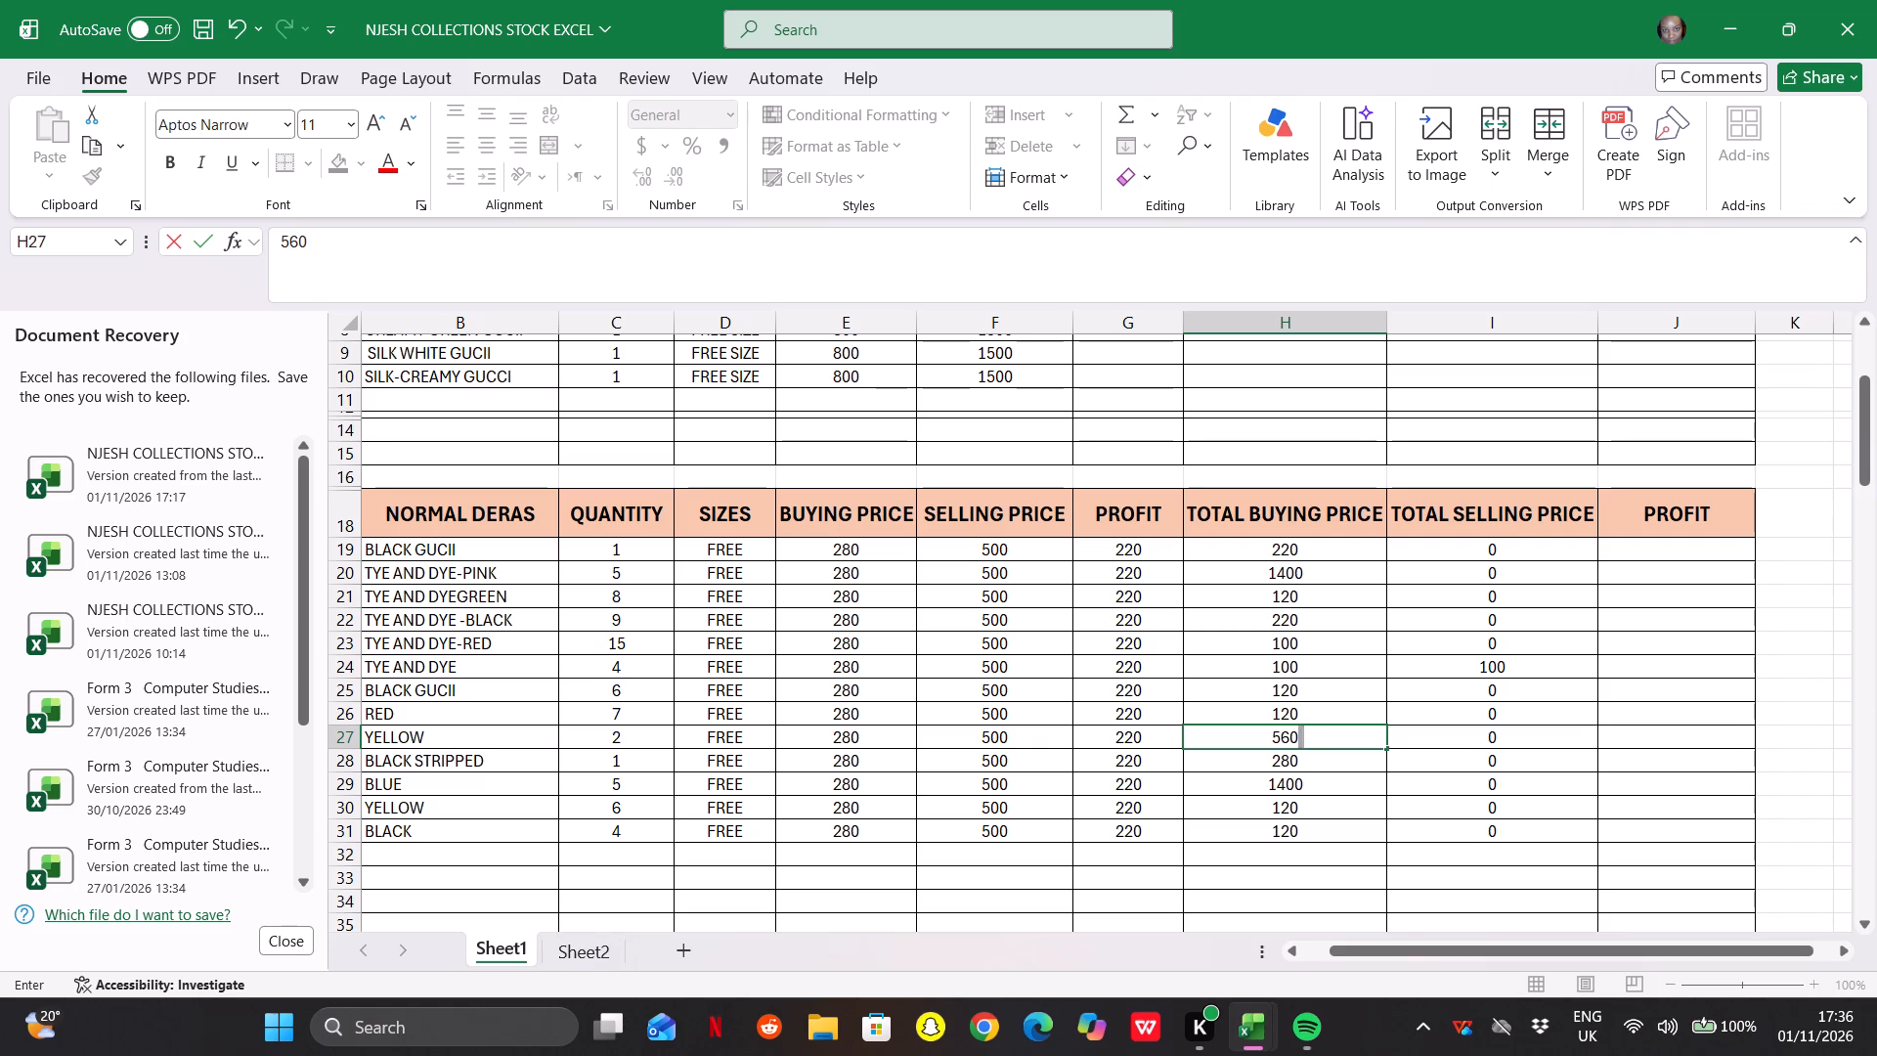
Set the BUYING PRICE of the first BLACK GUCII in E19 to 380 and fill it down to E31.
{"action": "double_click", "coordinate": [843, 550]}
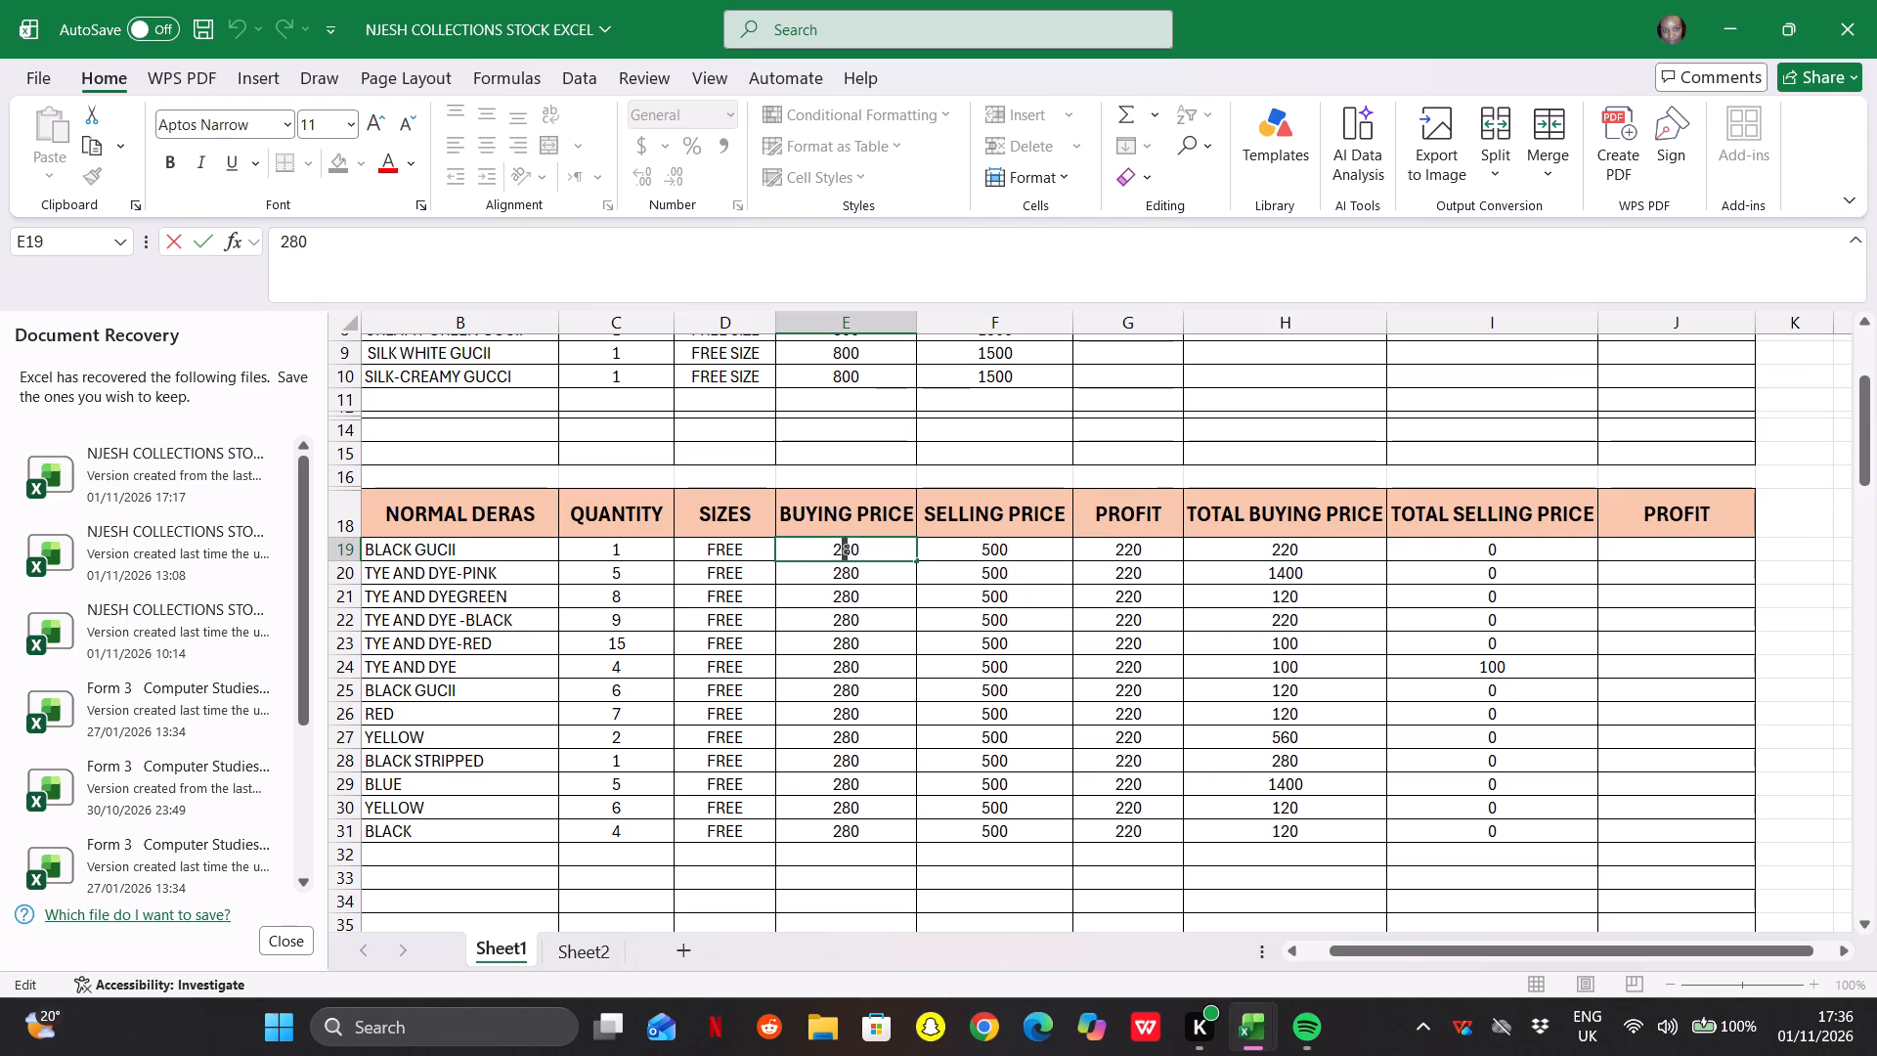
{"action": "key", "text": "3"}
{"action": "type", "text": "80"}
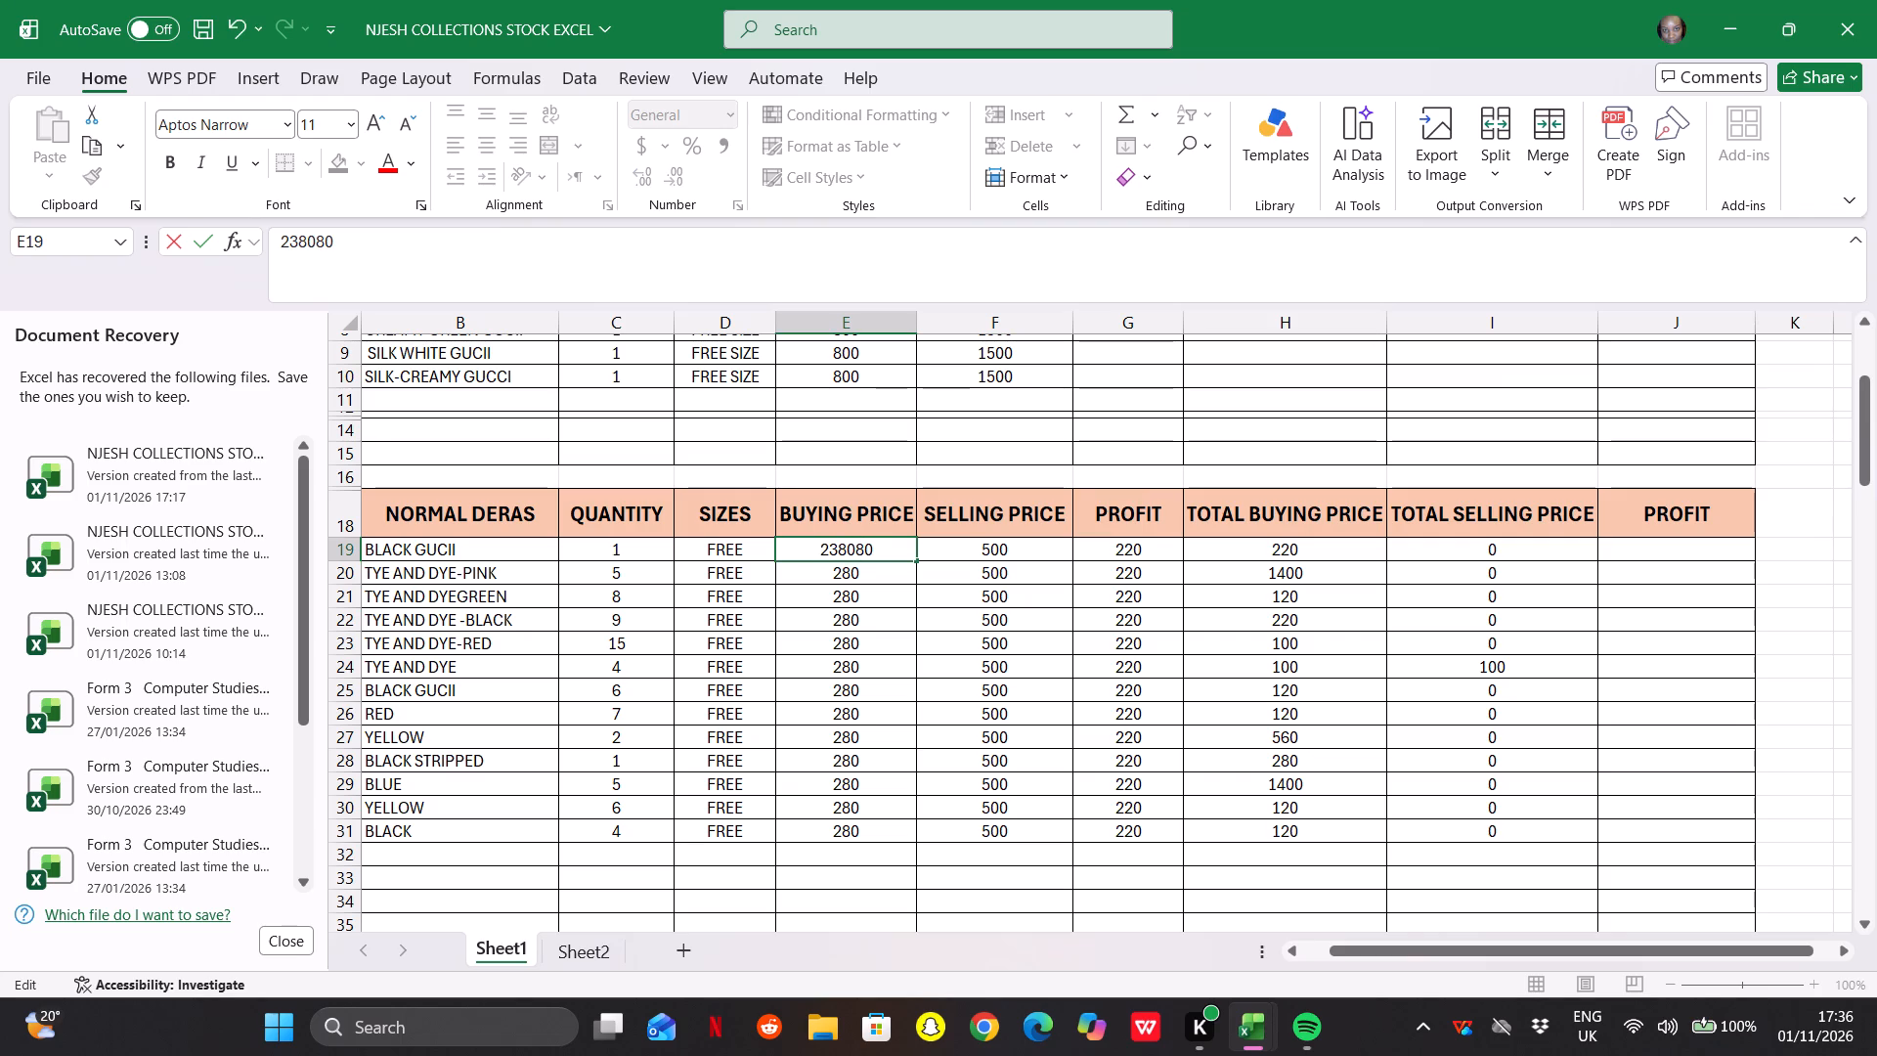
{"action": "left_click", "coordinate": [882, 553]}
{"action": "key", "text": "BackSpace"}
{"action": "key", "text": "BackSpace"}
{"action": "key", "text": "Left"}
{"action": "key", "text": "Left"}
{"action": "key", "text": "Left"}
{"action": "key", "text": "BackSpace"}
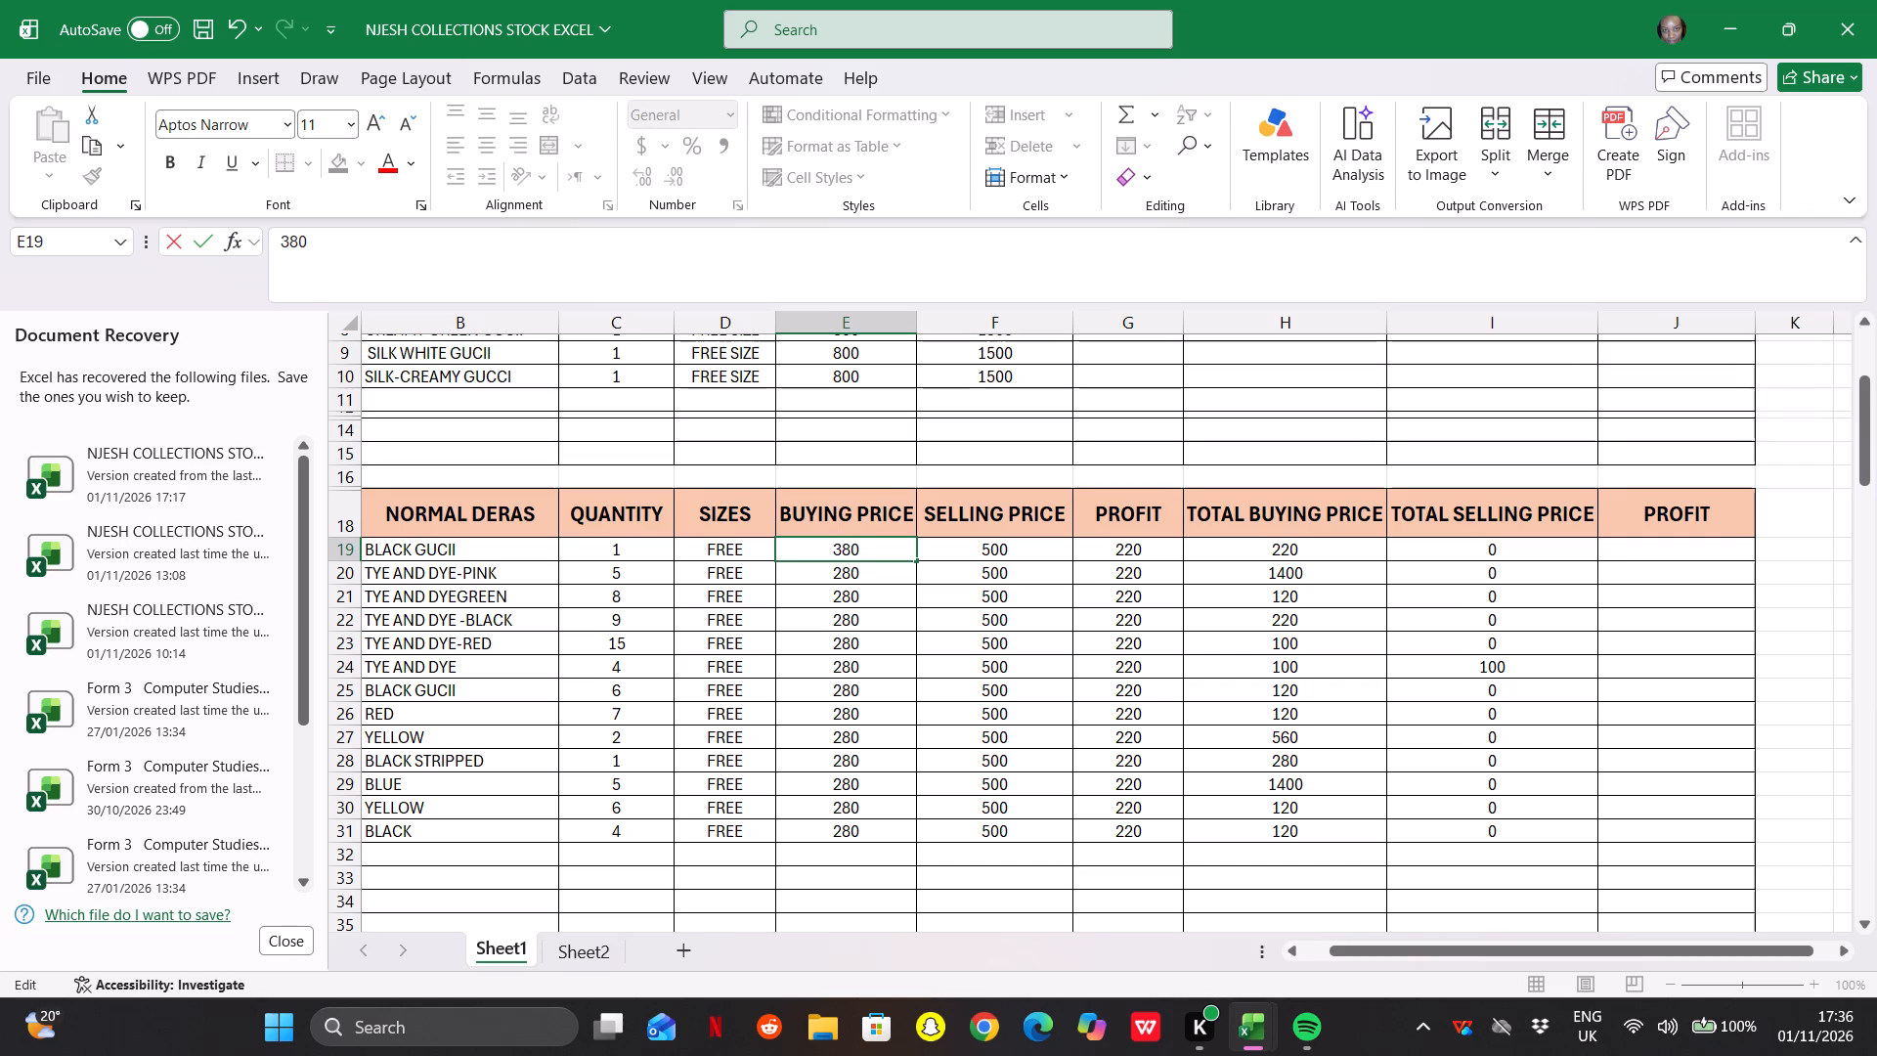
{"action": "left_click_drag", "start_coordinate": [916, 558], "coordinate": [901, 843]}
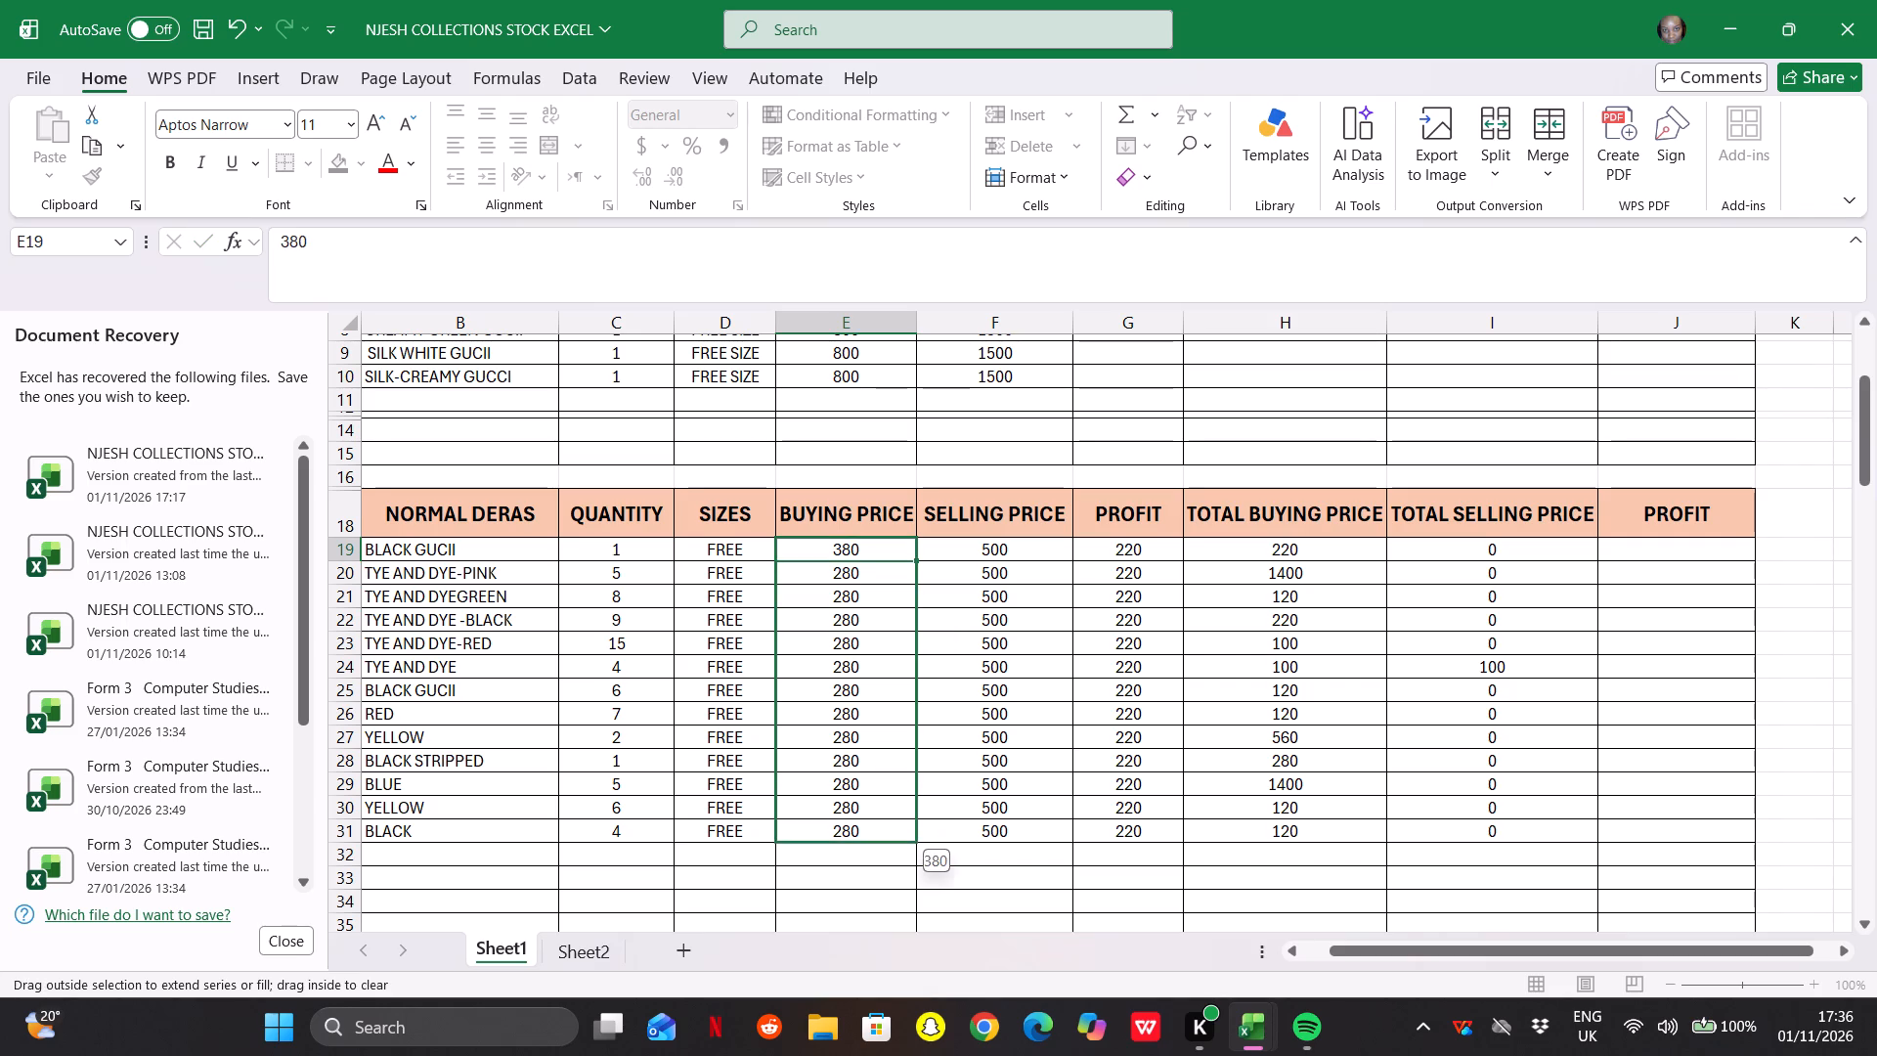
{"action": "left_click_drag", "start_coordinate": [901, 843], "coordinate": [901, 851]}
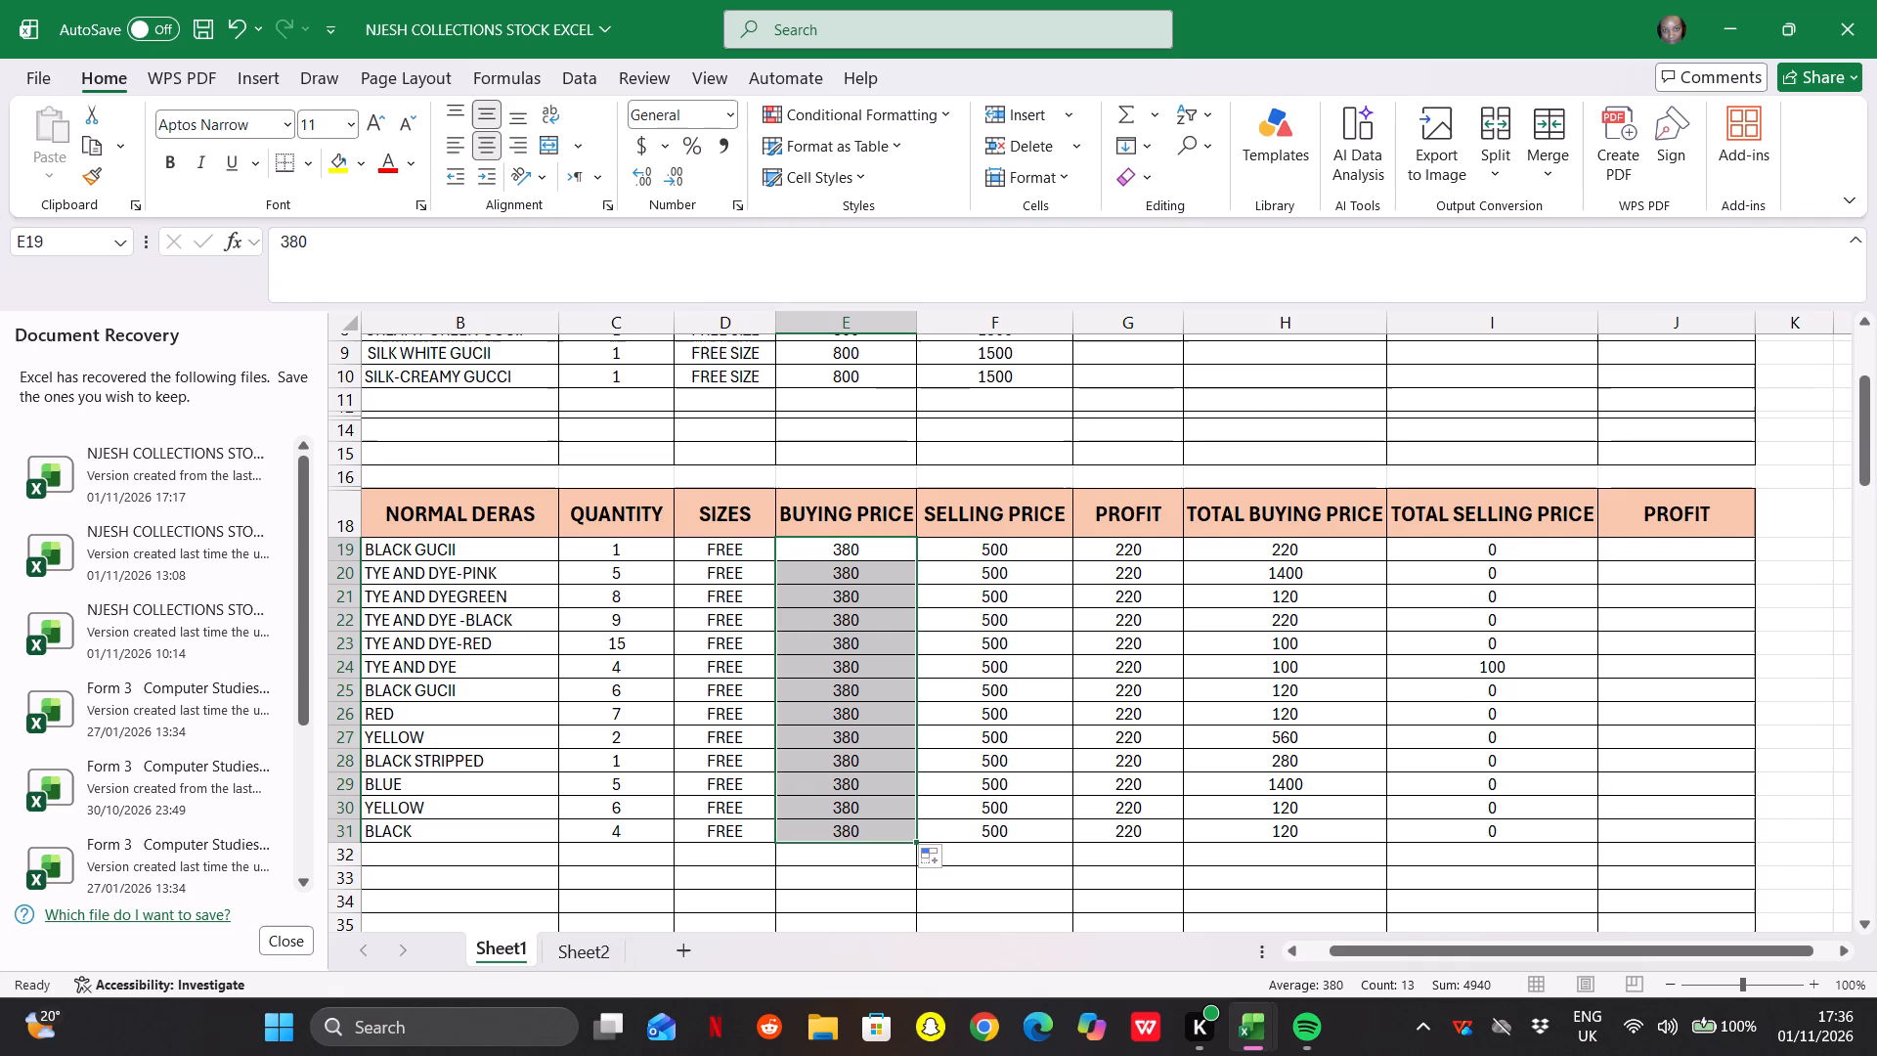
Add a YELLOW STRIPPED item in row 32, below BLACK, with a QUANTITY of 1.
{"action": "left_click", "coordinate": [465, 850]}
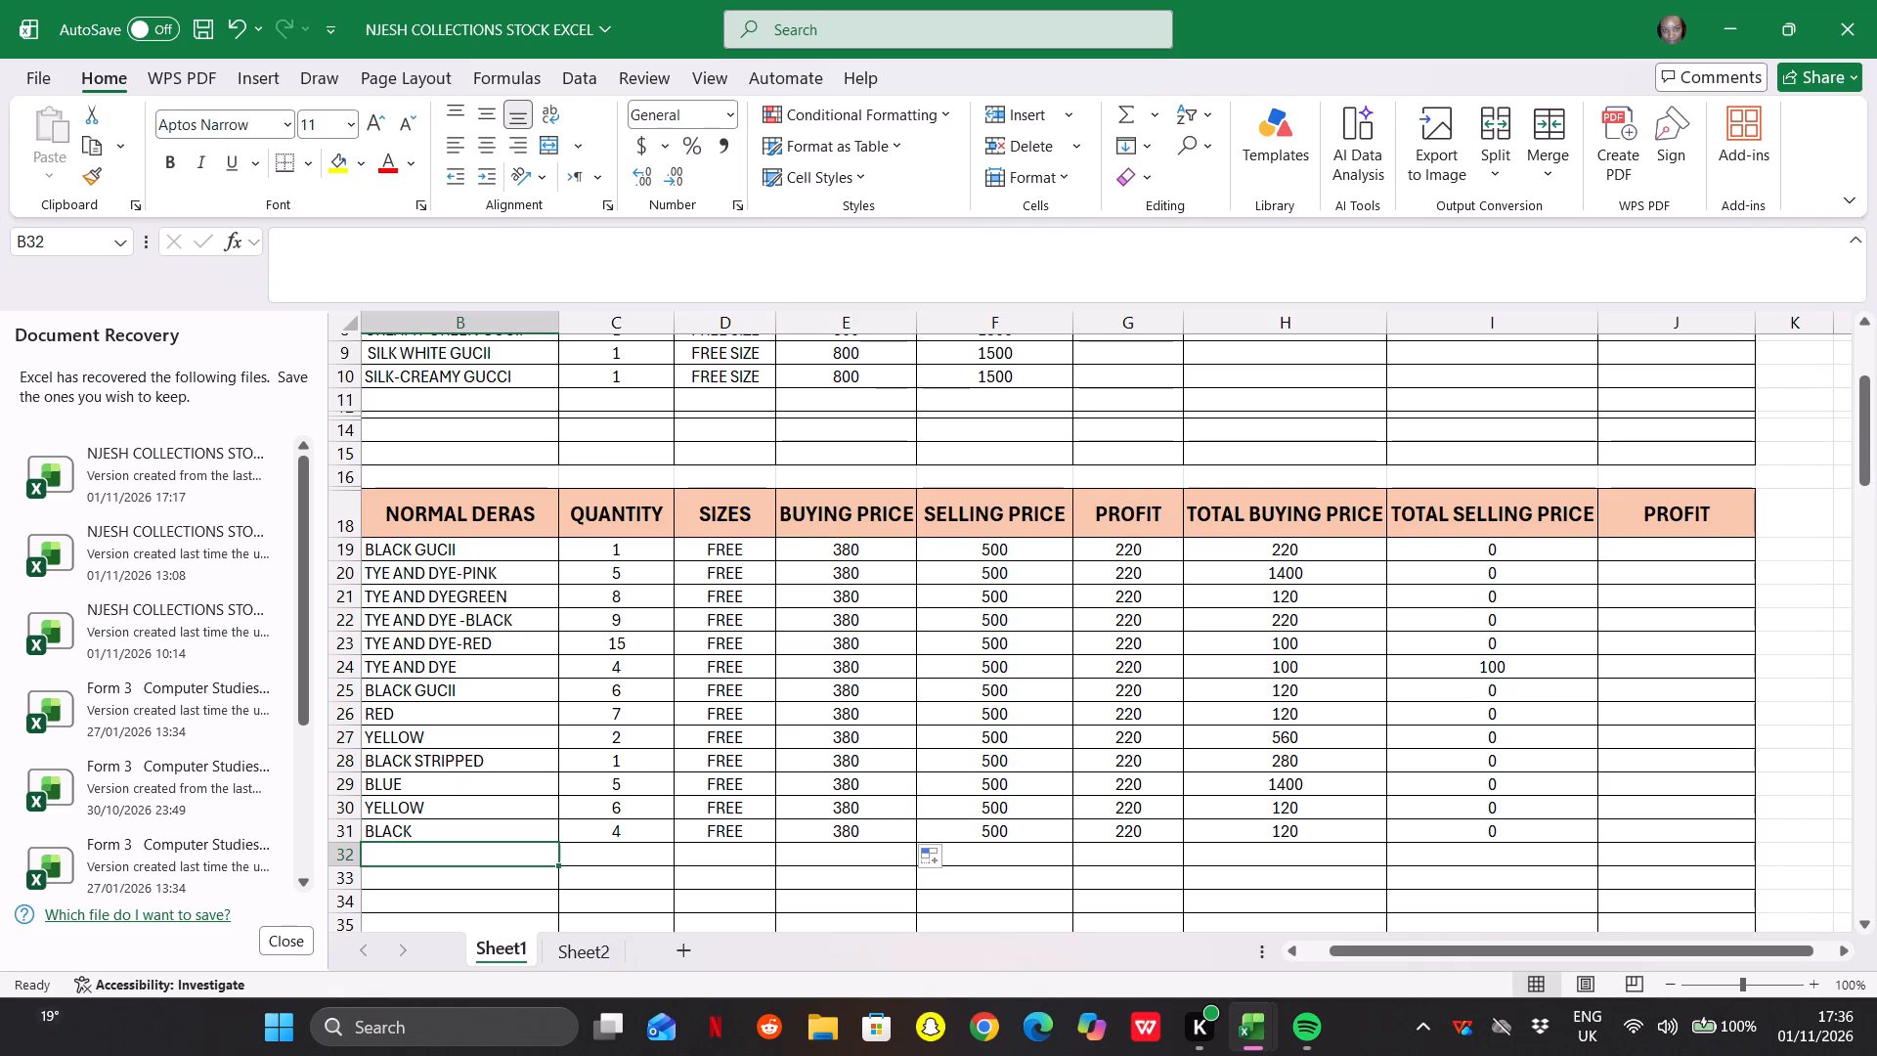
{"action": "type", "text": "YELLO"}
{"action": "key", "text": "space"}
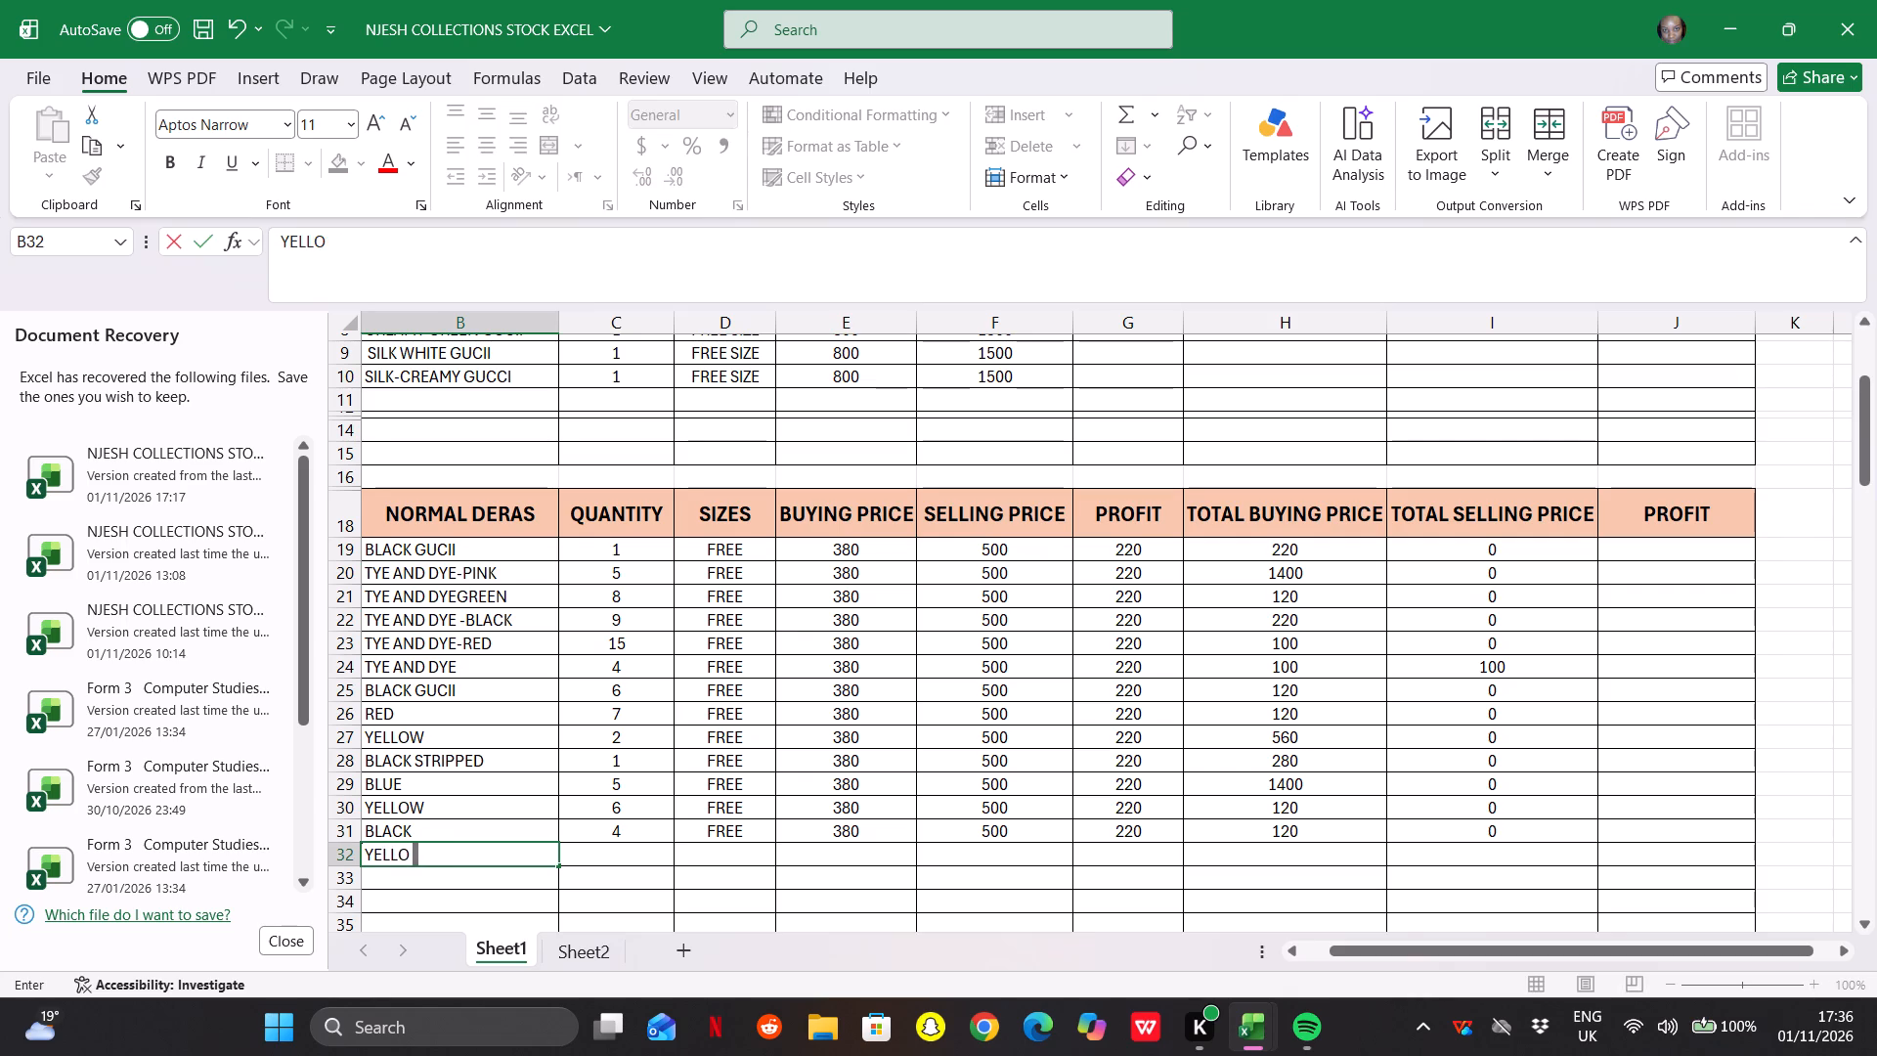
{"action": "type", "text": "SR"}
{"action": "key", "text": "BackSpace"}
{"action": "type", "text": "TRIPPED"}
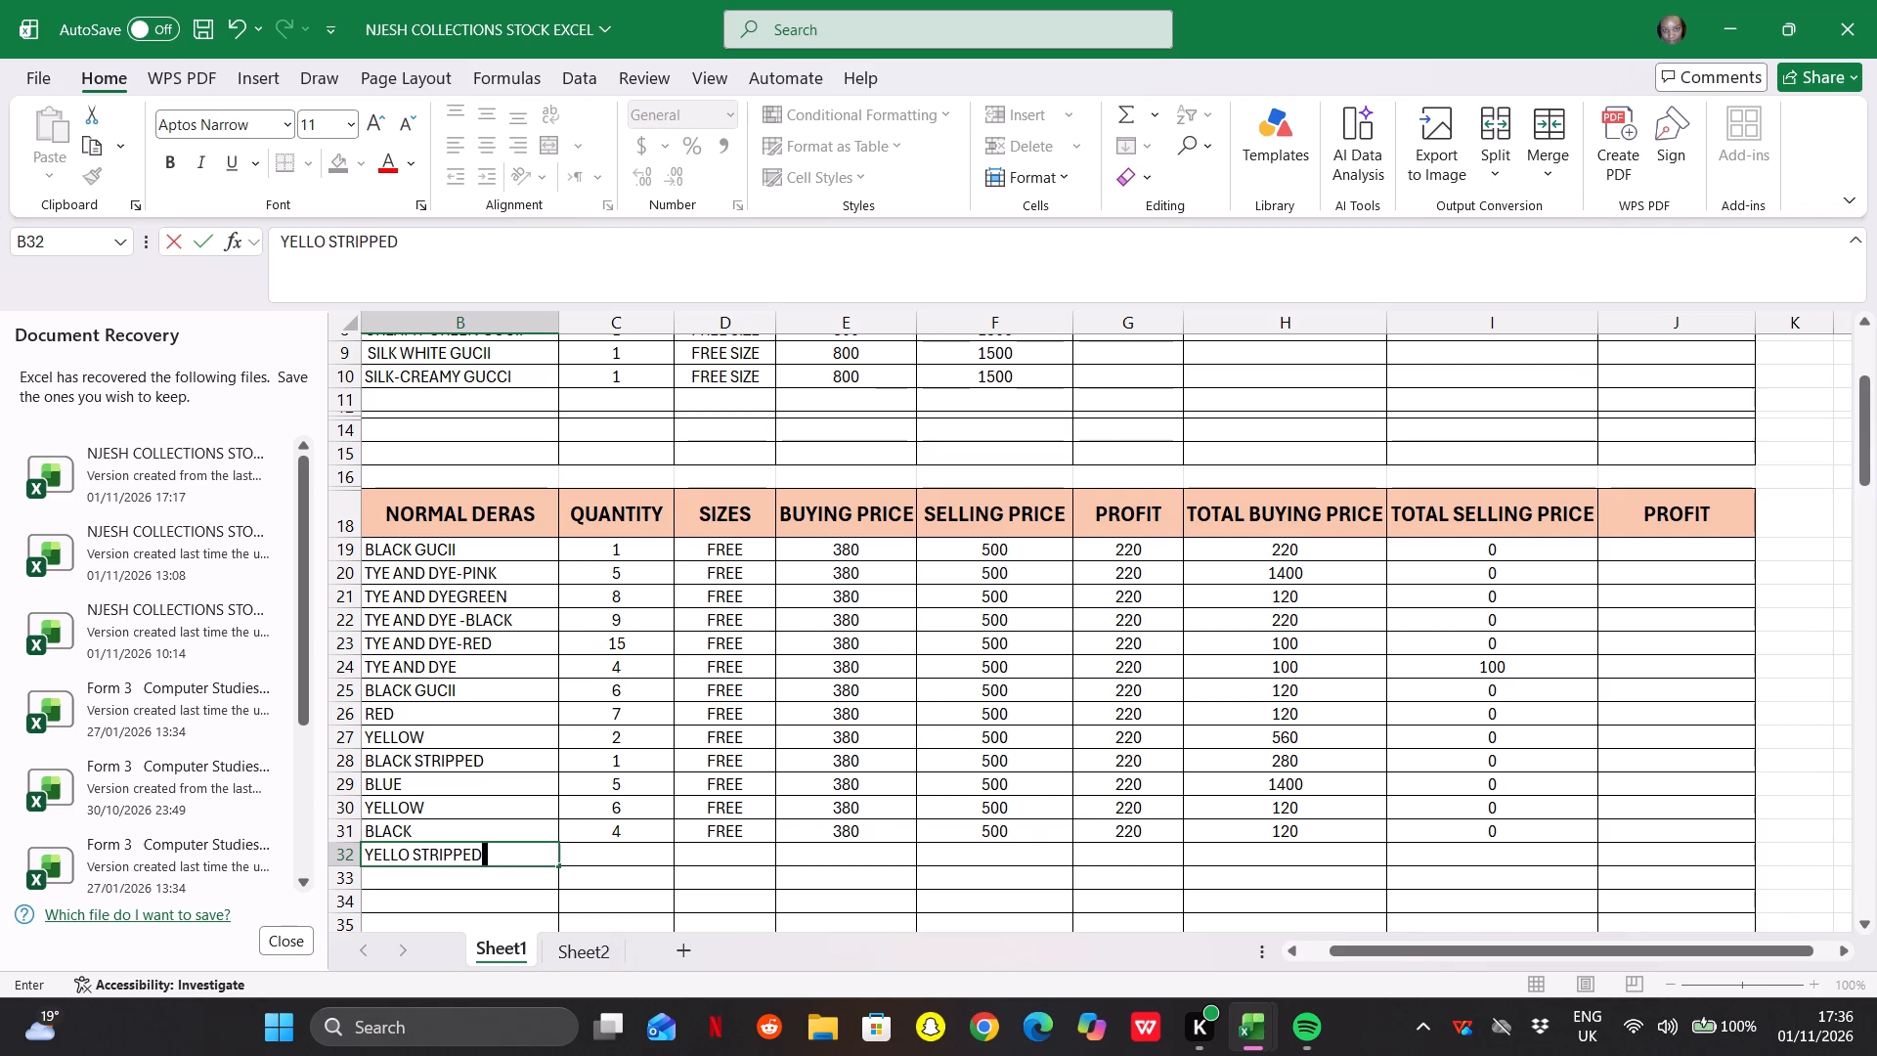
{"action": "left_click", "coordinate": [415, 848]}
{"action": "key", "text": "BackSpace"}
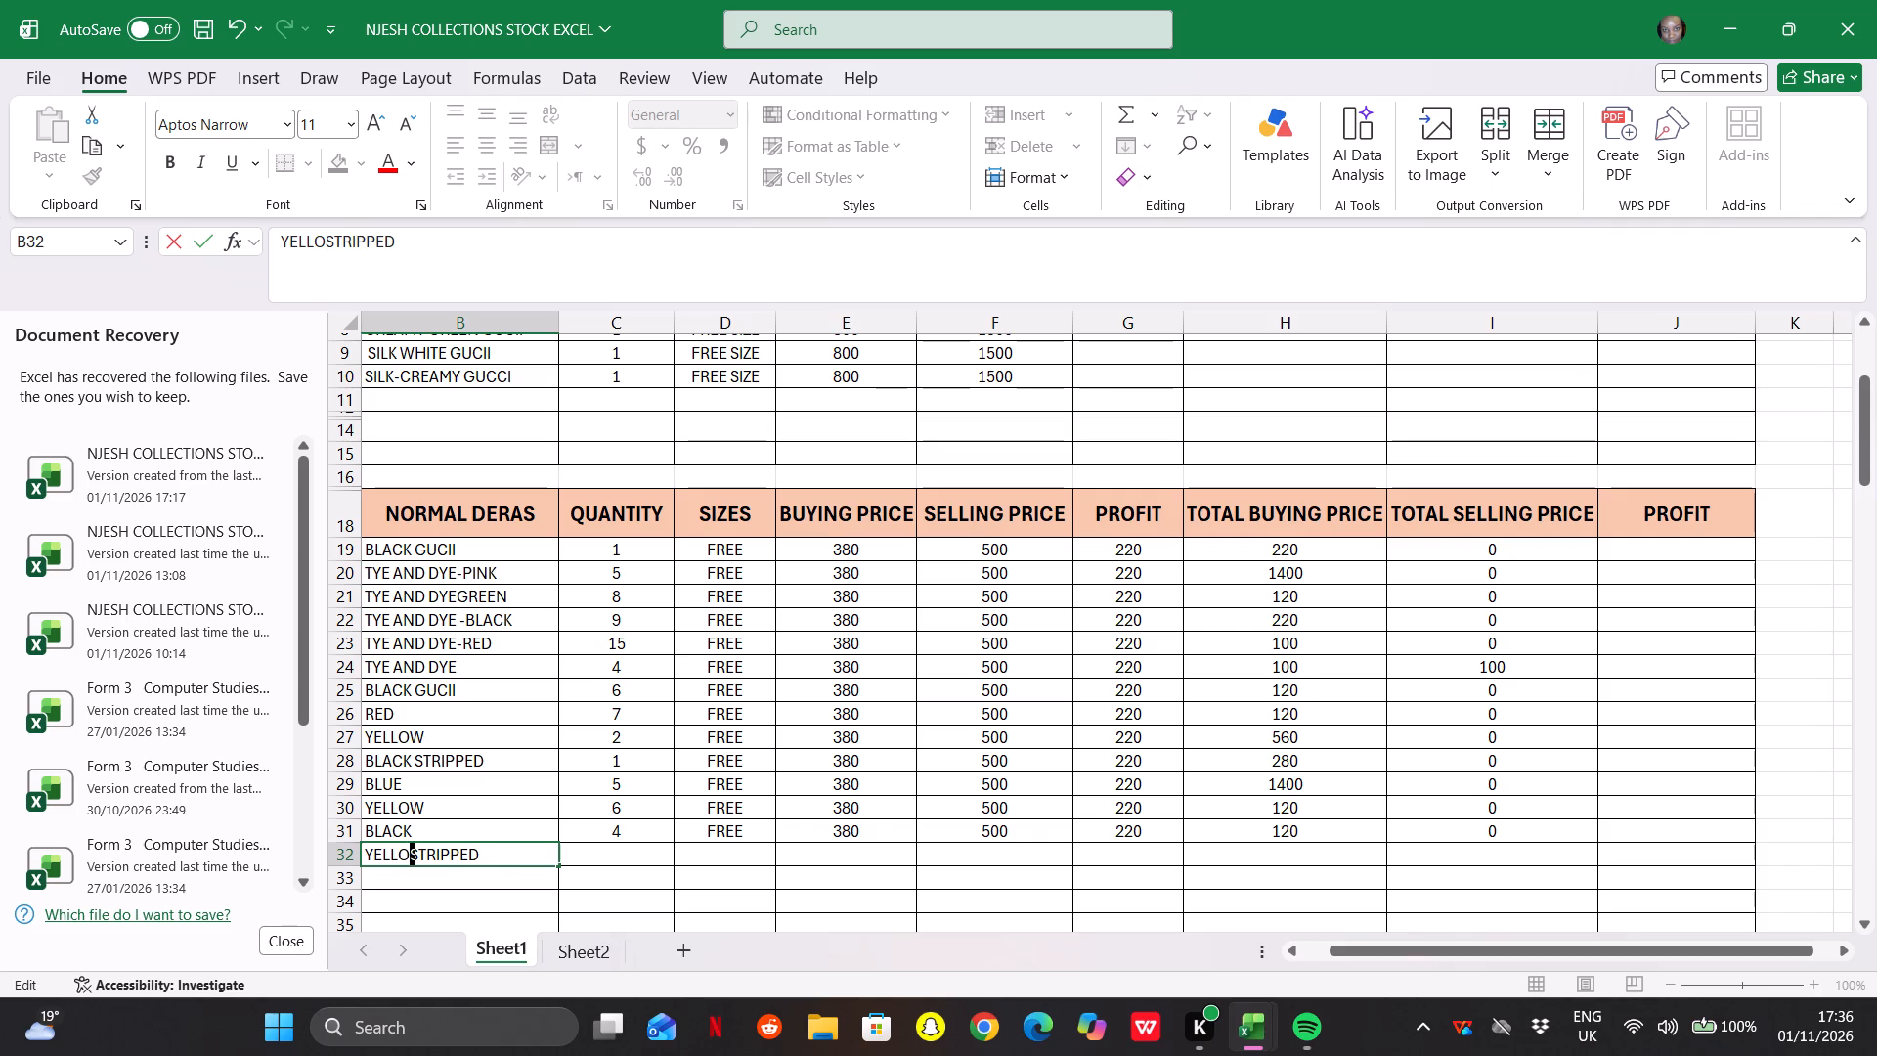
{"action": "type", "text": "W"}
{"action": "key", "text": "space"}
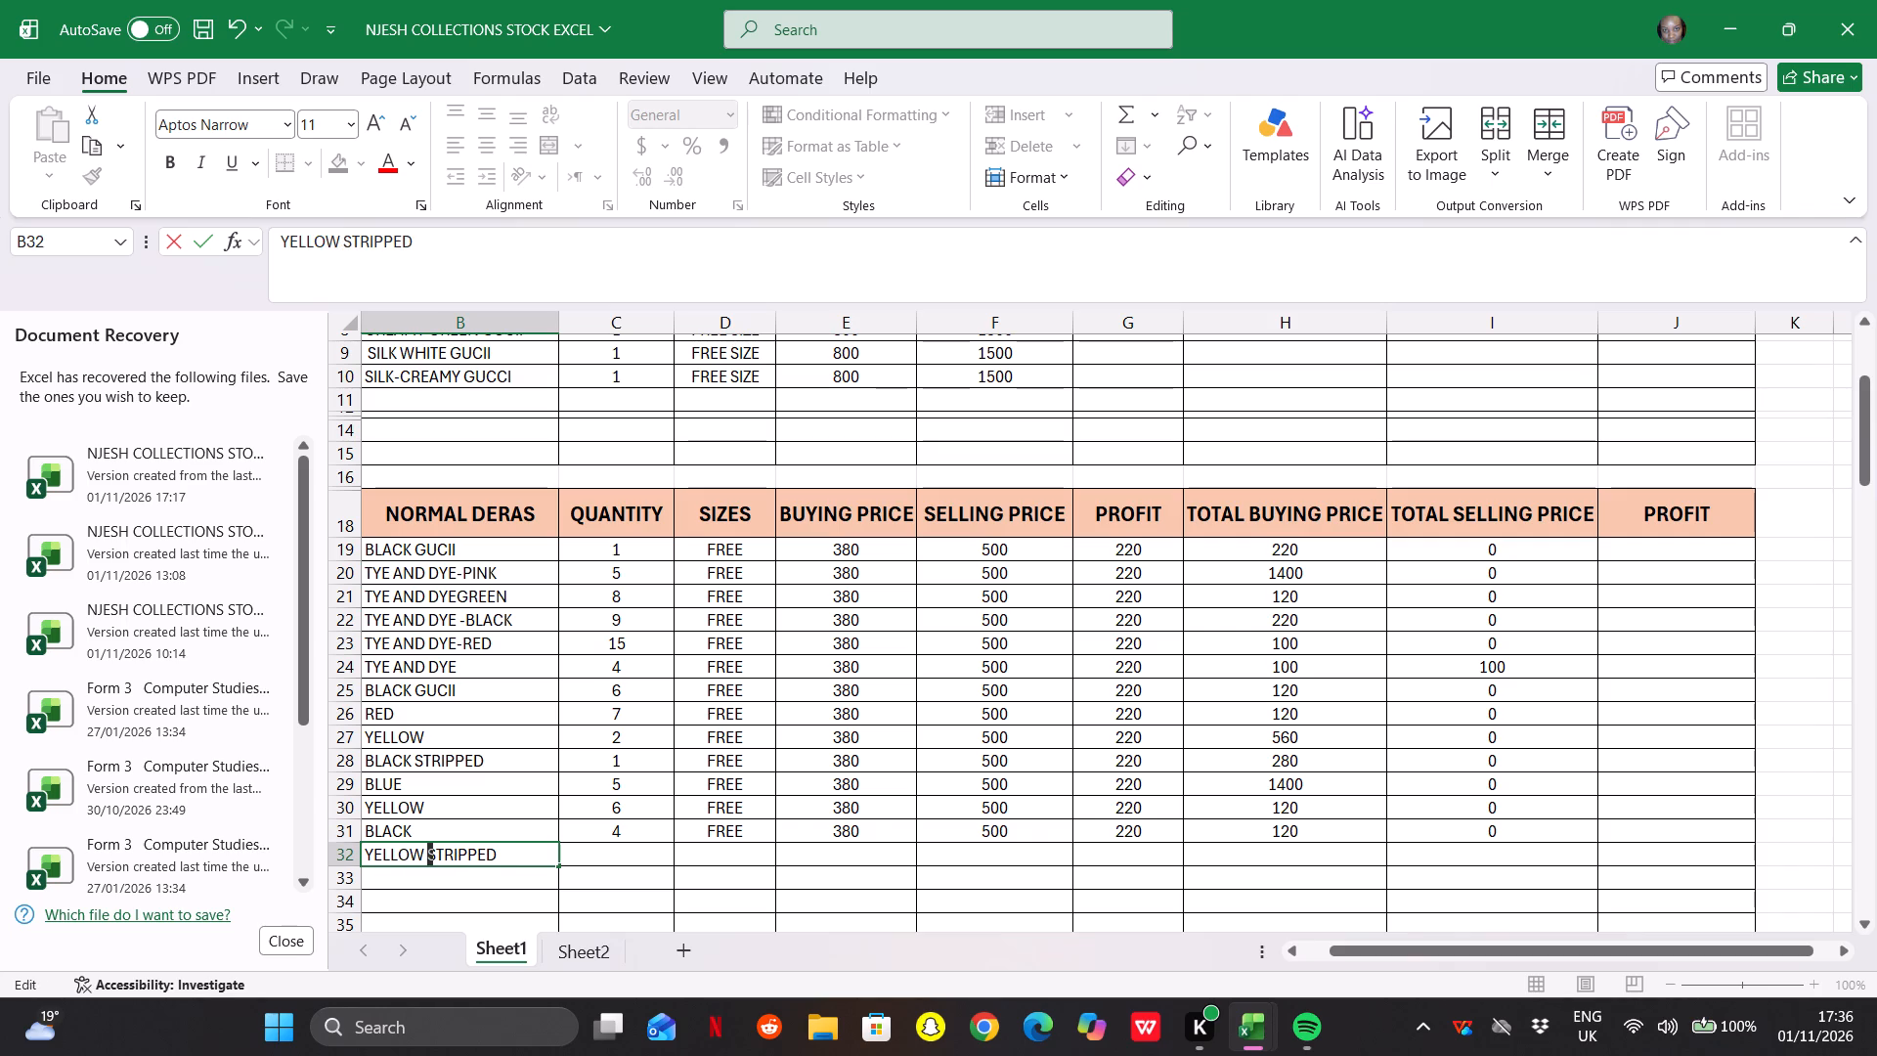
{"action": "left_click", "coordinate": [633, 849]}
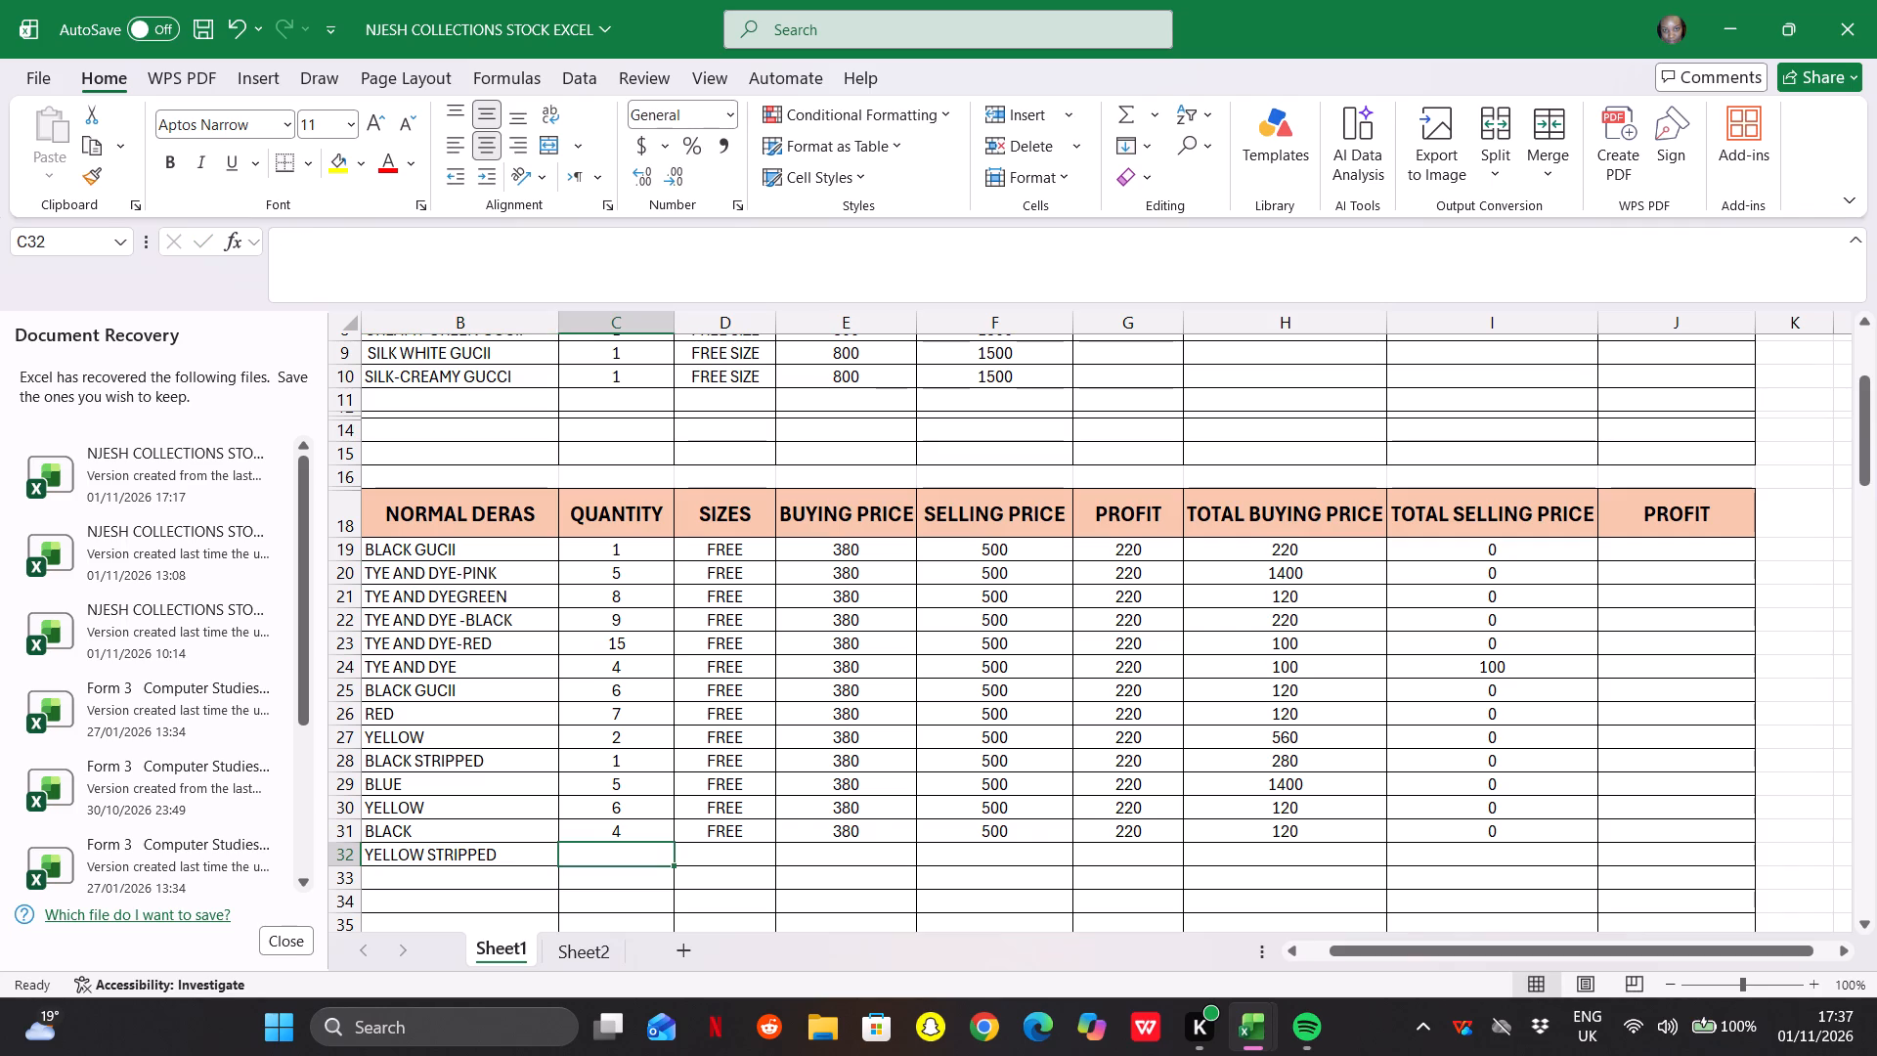
{"action": "key", "text": "1"}
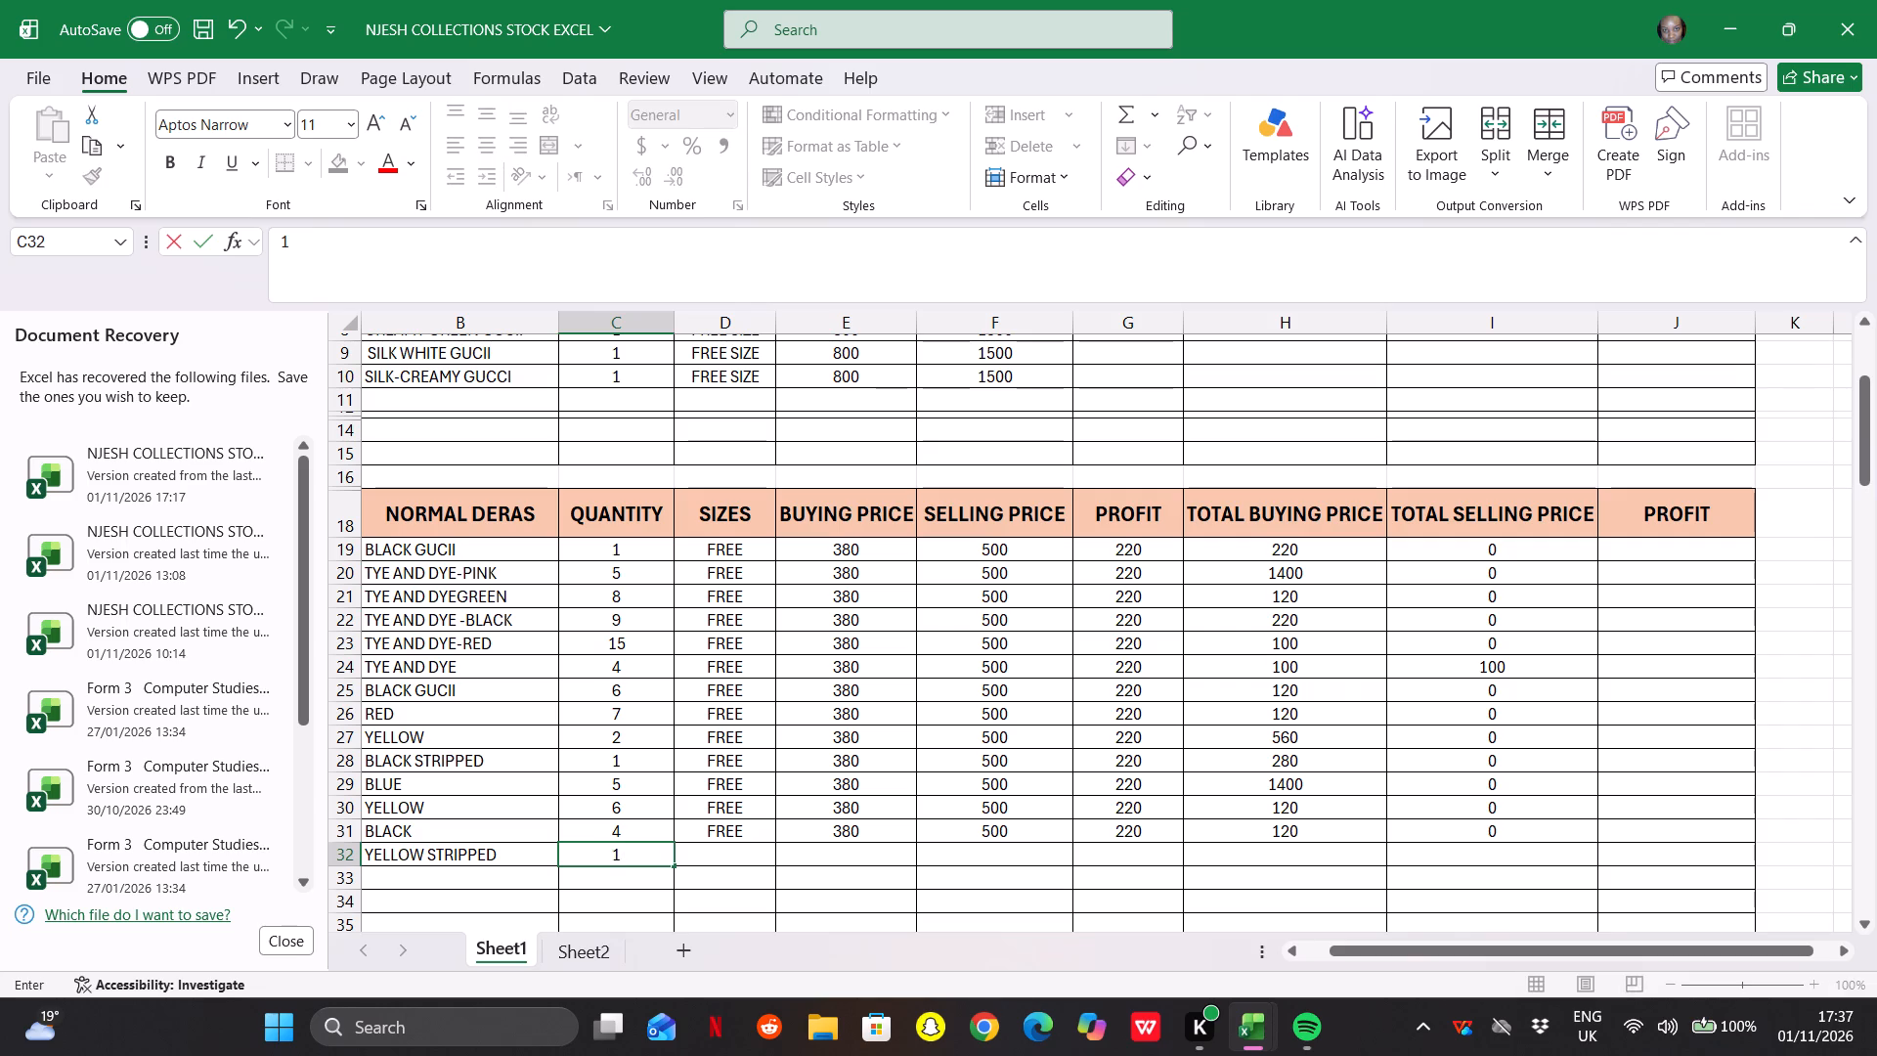
Change the QUANTITY of YELLOW in C27 to 1 and of BLACK STRIPPED in C28 to 4.
{"action": "left_click", "coordinate": [620, 733]}
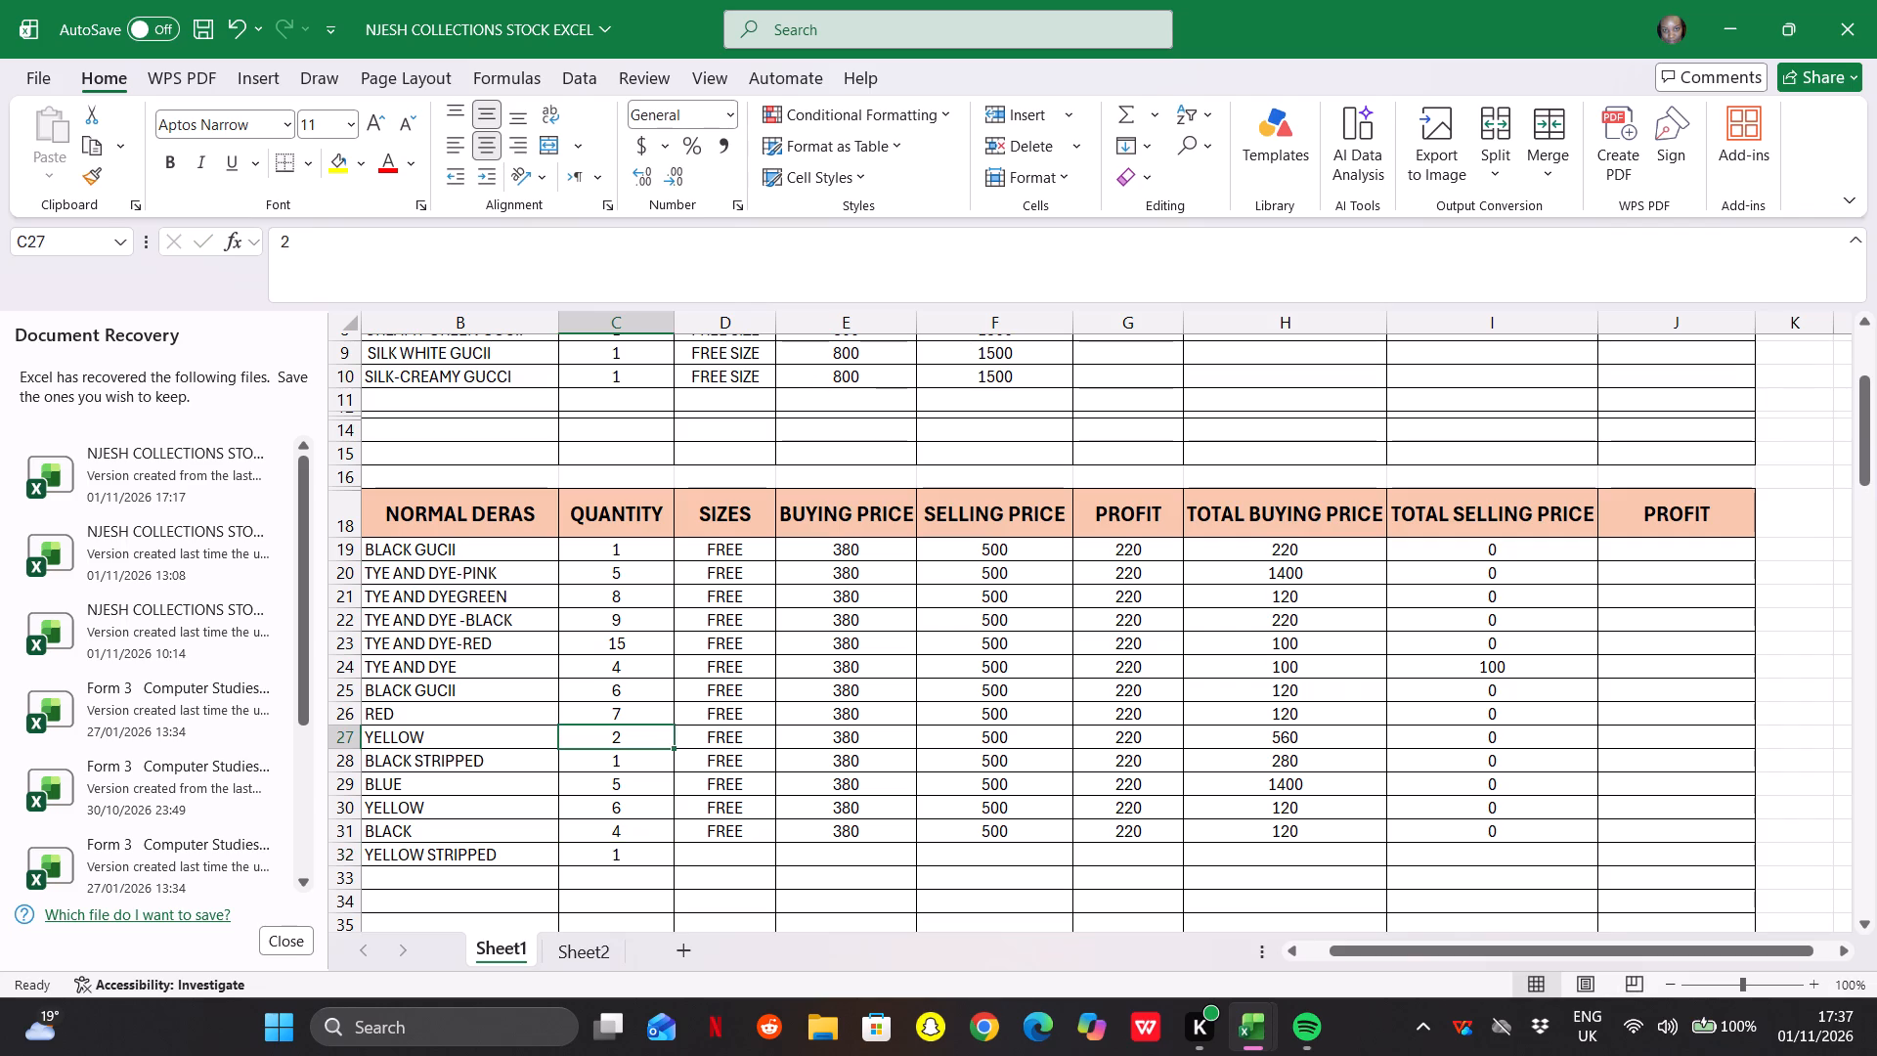
{"action": "key", "text": "1"}
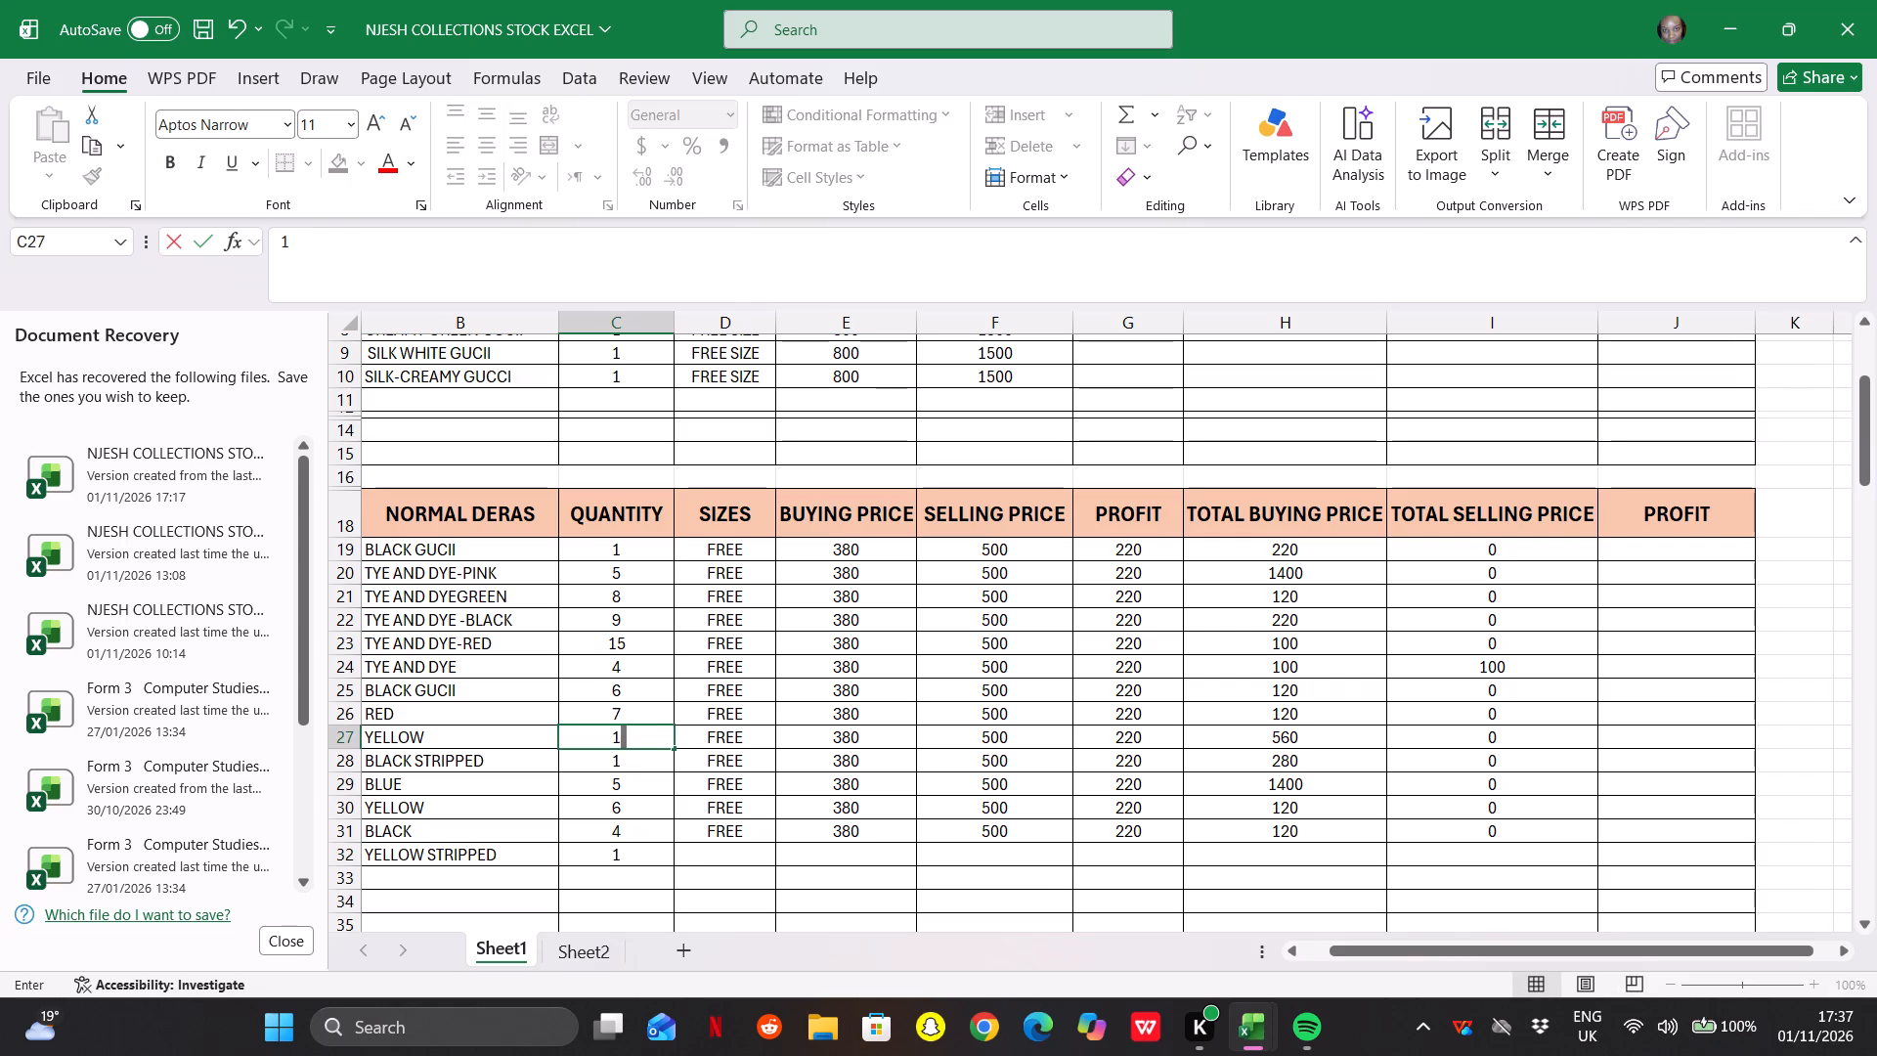
{"action": "left_click", "coordinate": [624, 760]}
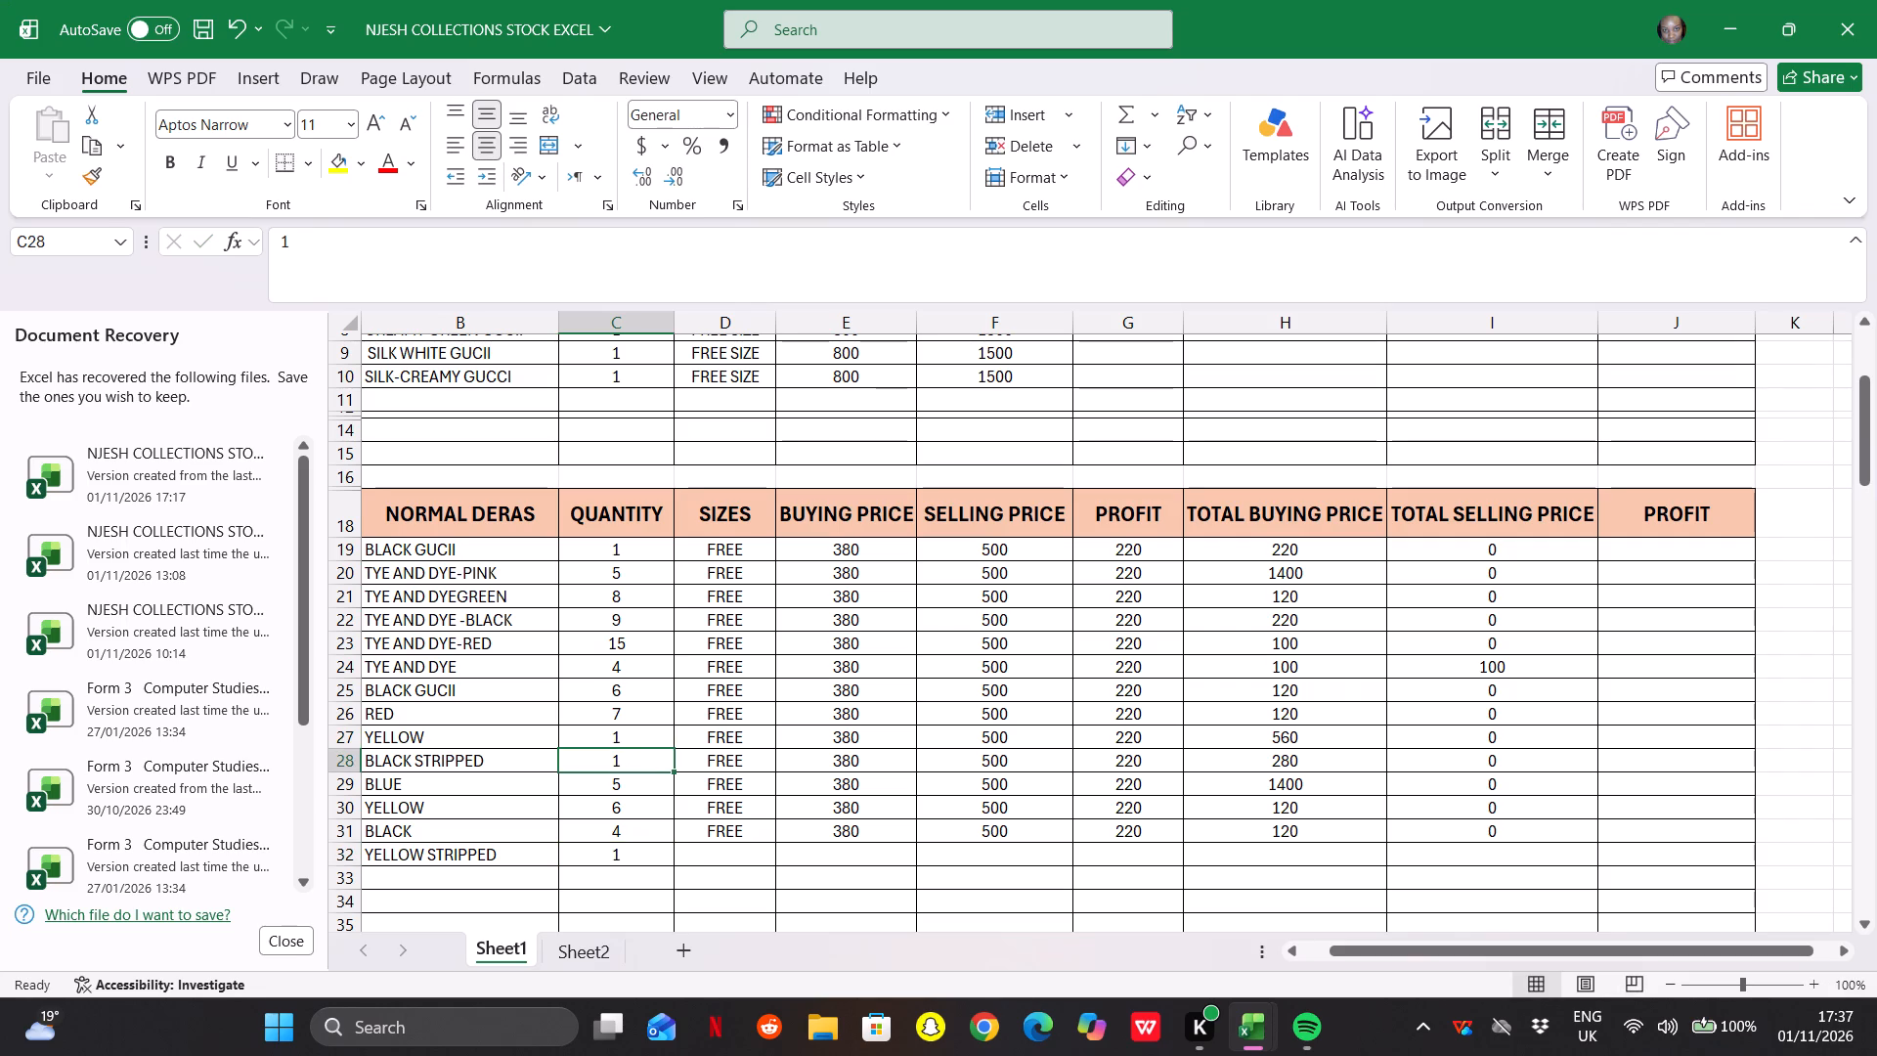
{"action": "key", "text": "4"}
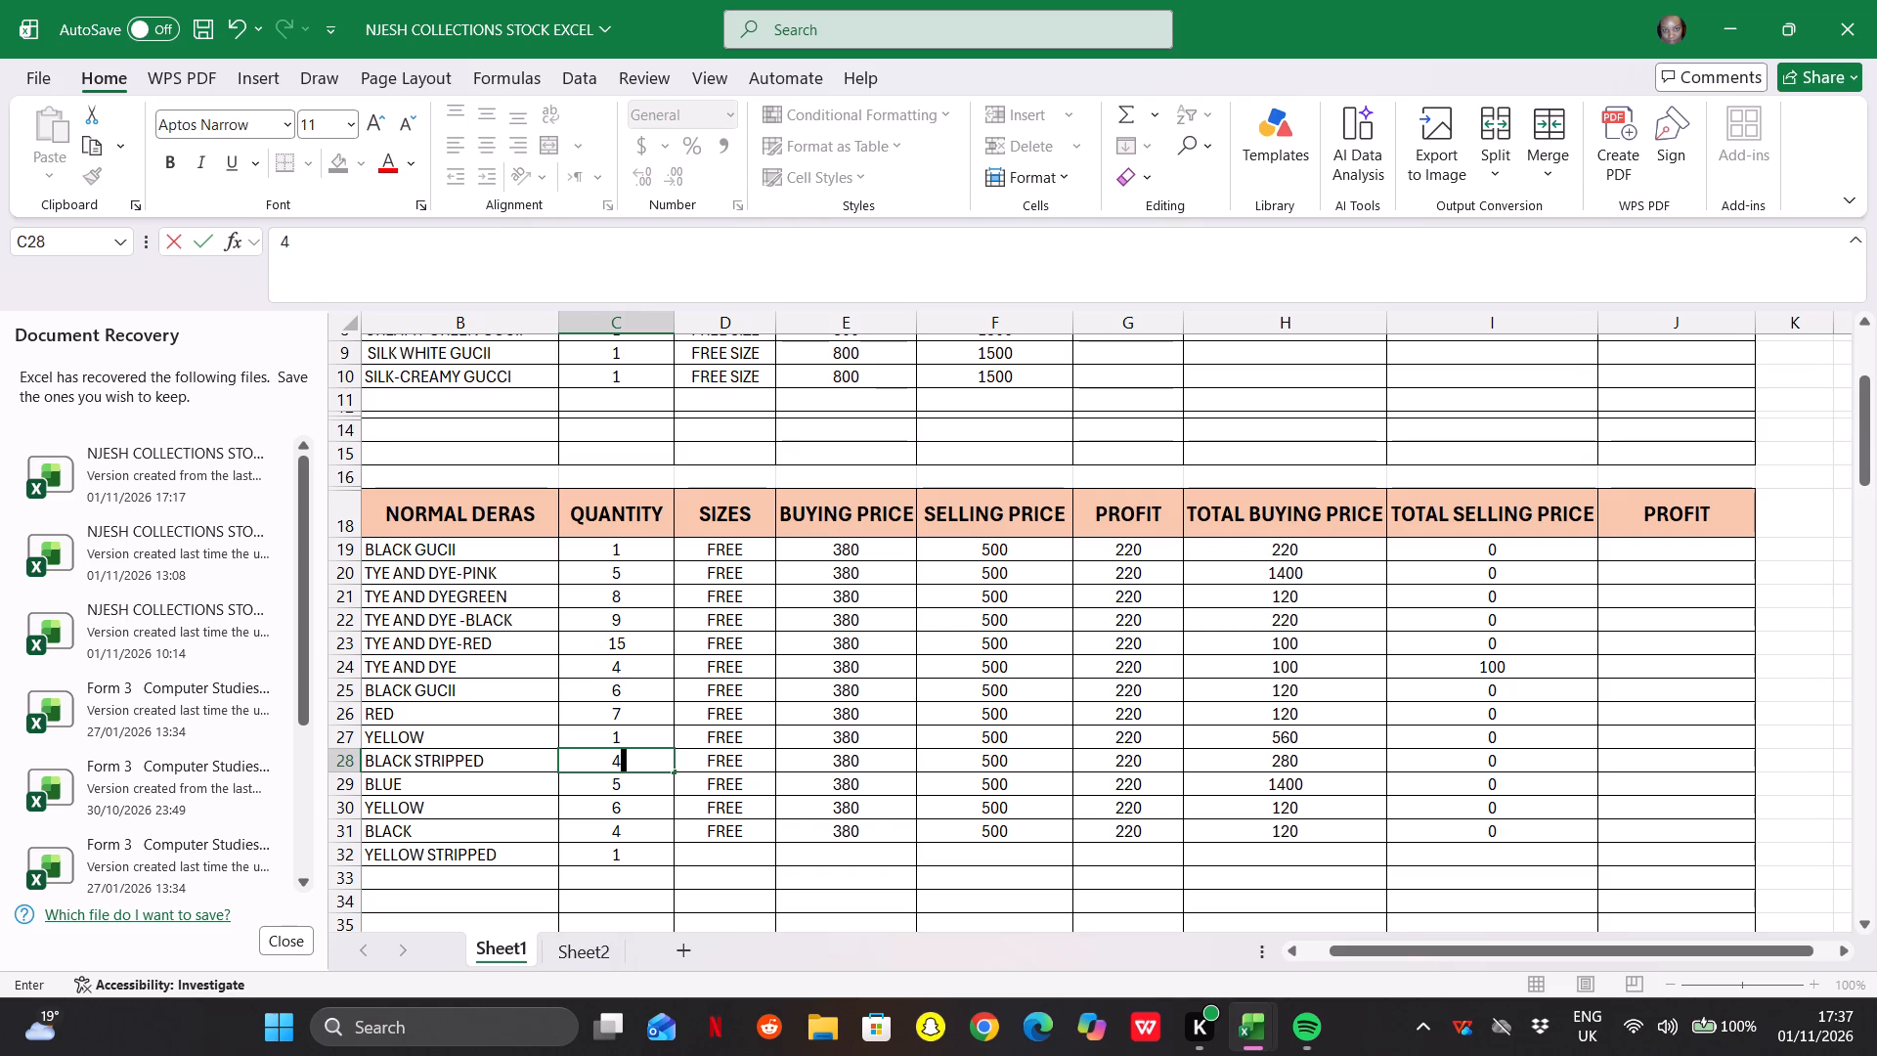
Complete the YELLOW STRIPPED row with size FREE, BUYING PRICE 380 and SELLING PRICE 500.
{"action": "left_click", "coordinate": [727, 858]}
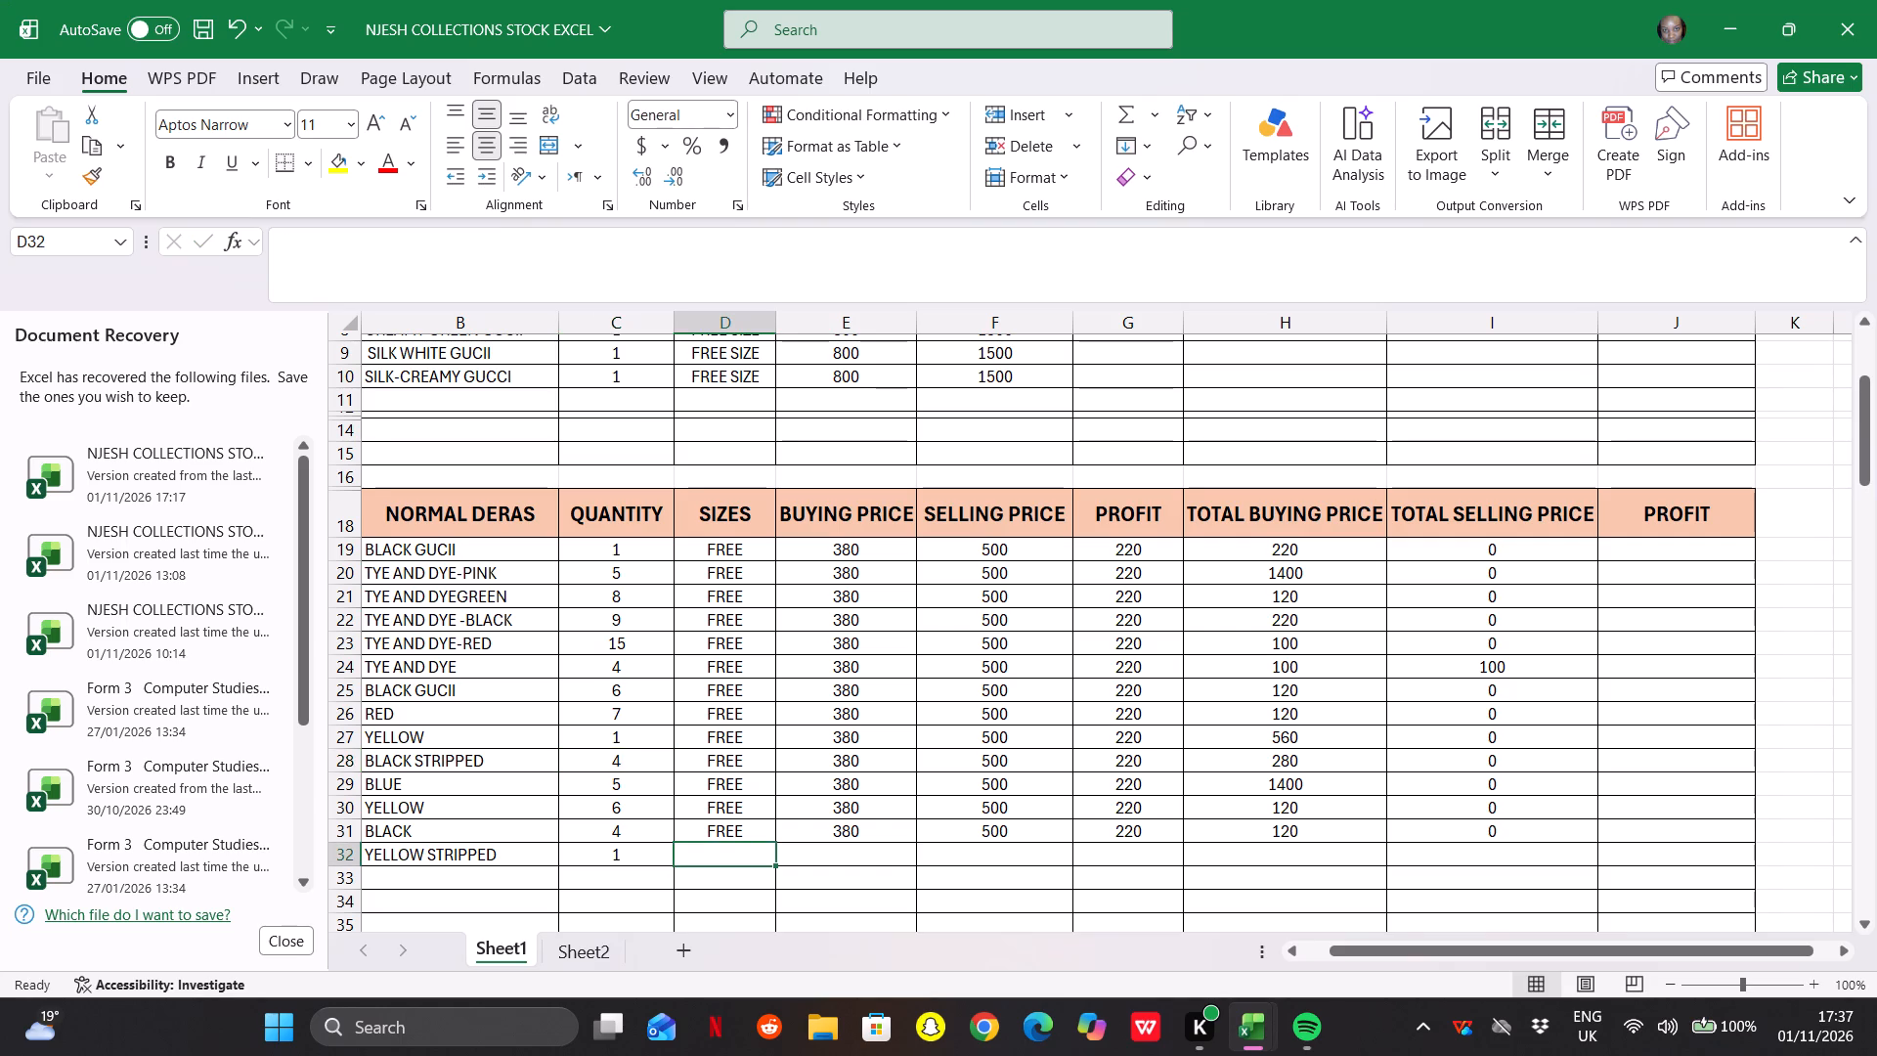
{"action": "key", "text": "f"}
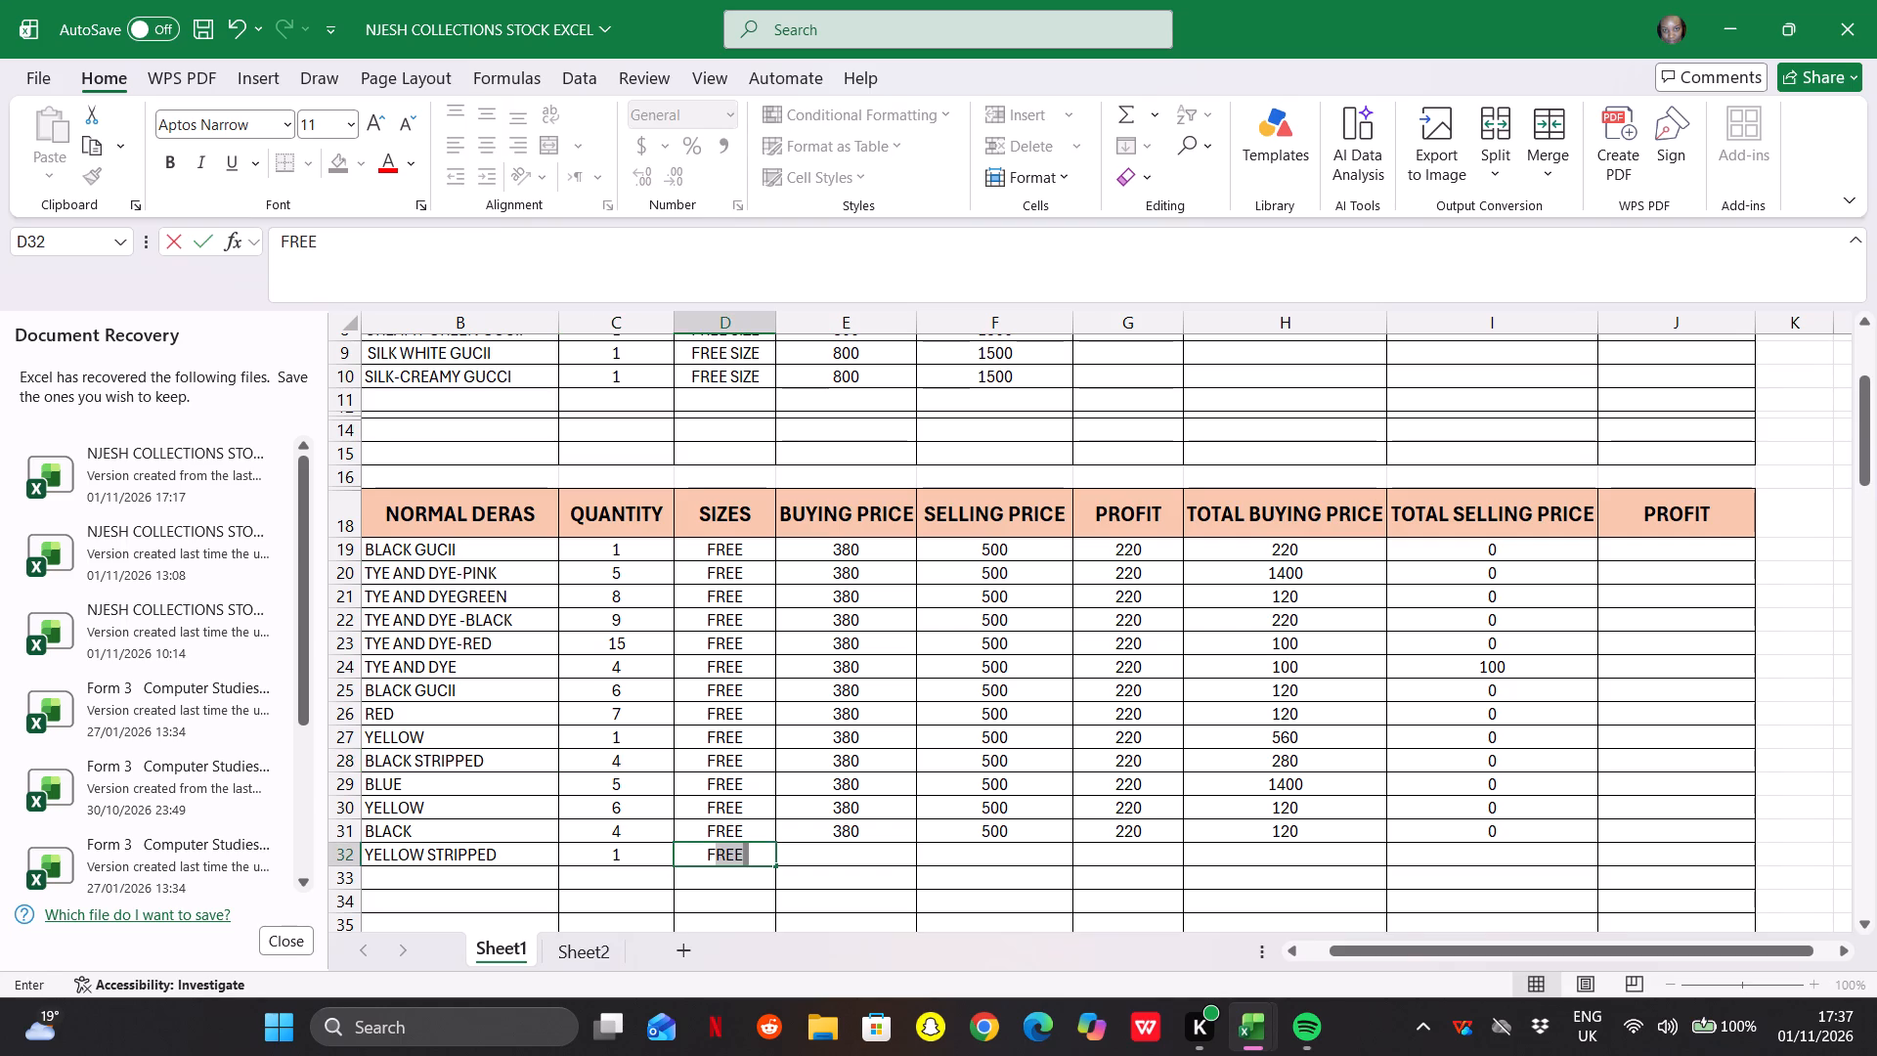
{"action": "left_click", "coordinate": [827, 852]}
{"action": "key", "text": "3"}
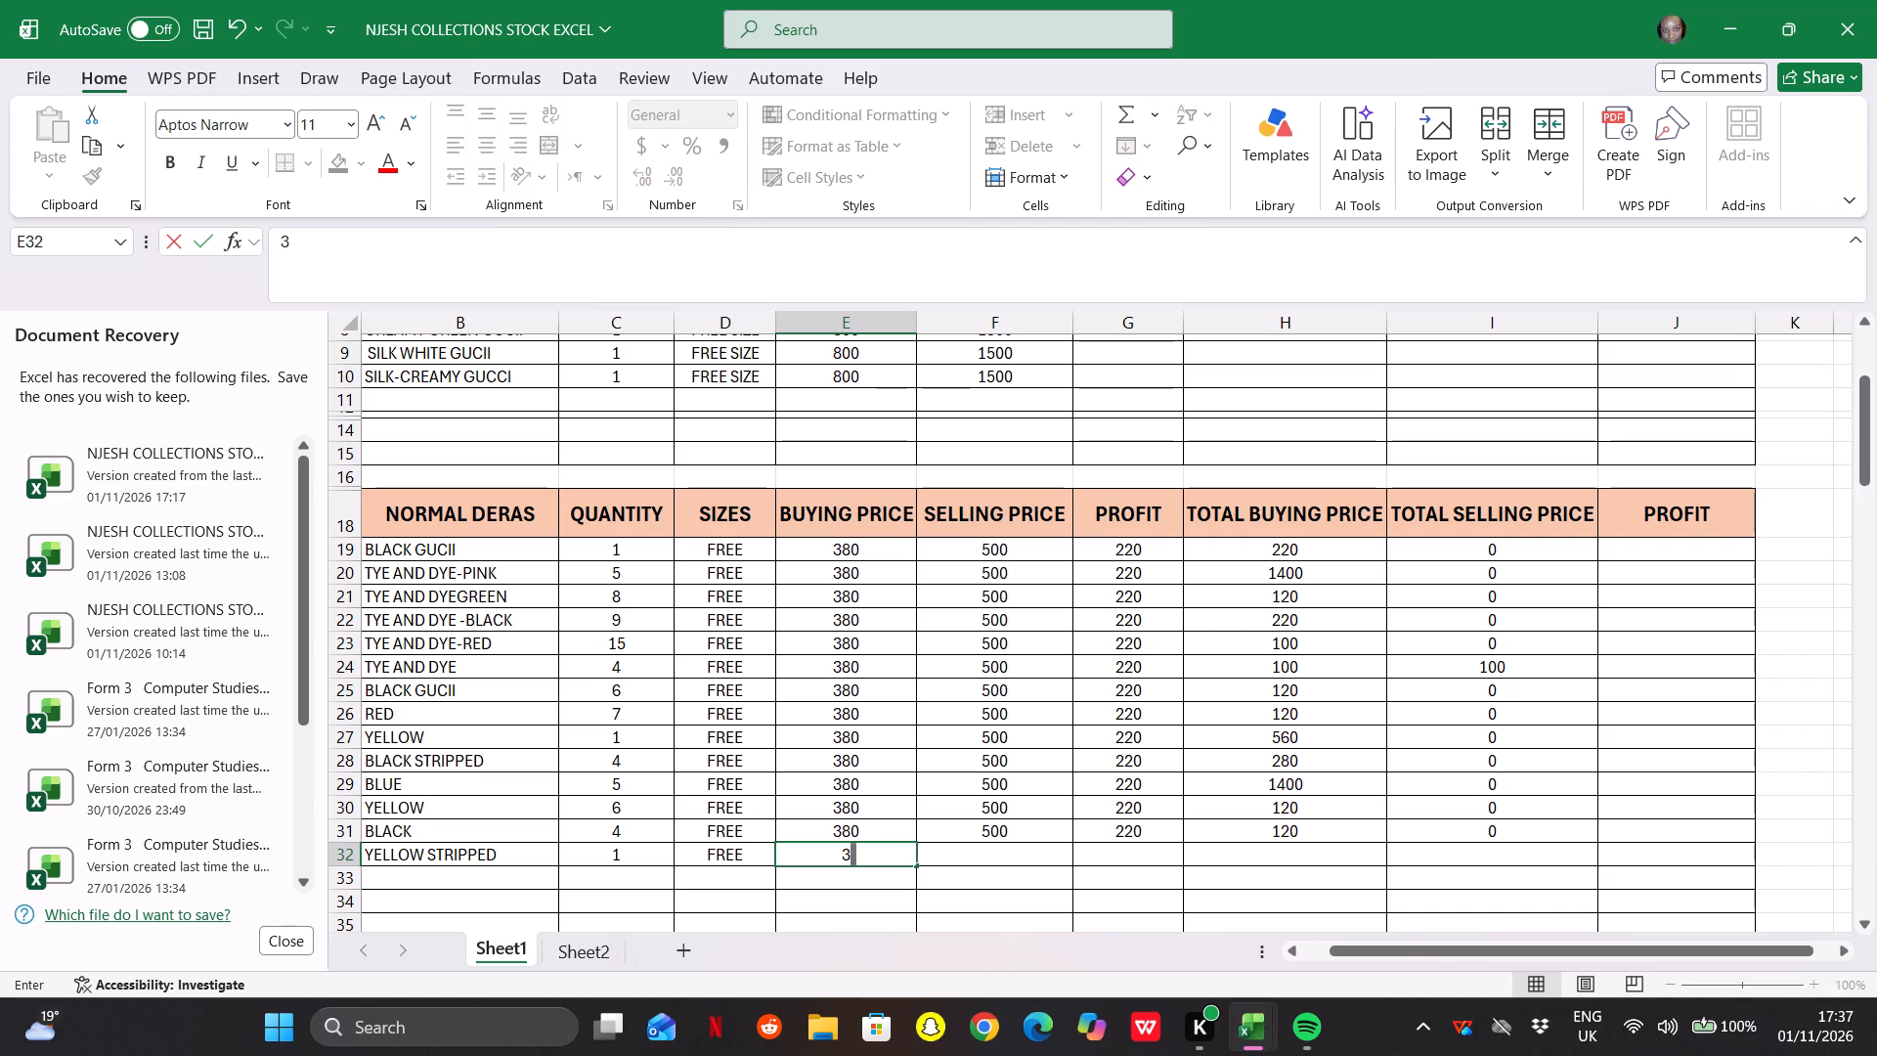
{"action": "type", "text": "80"}
{"action": "left_click", "coordinate": [969, 848]}
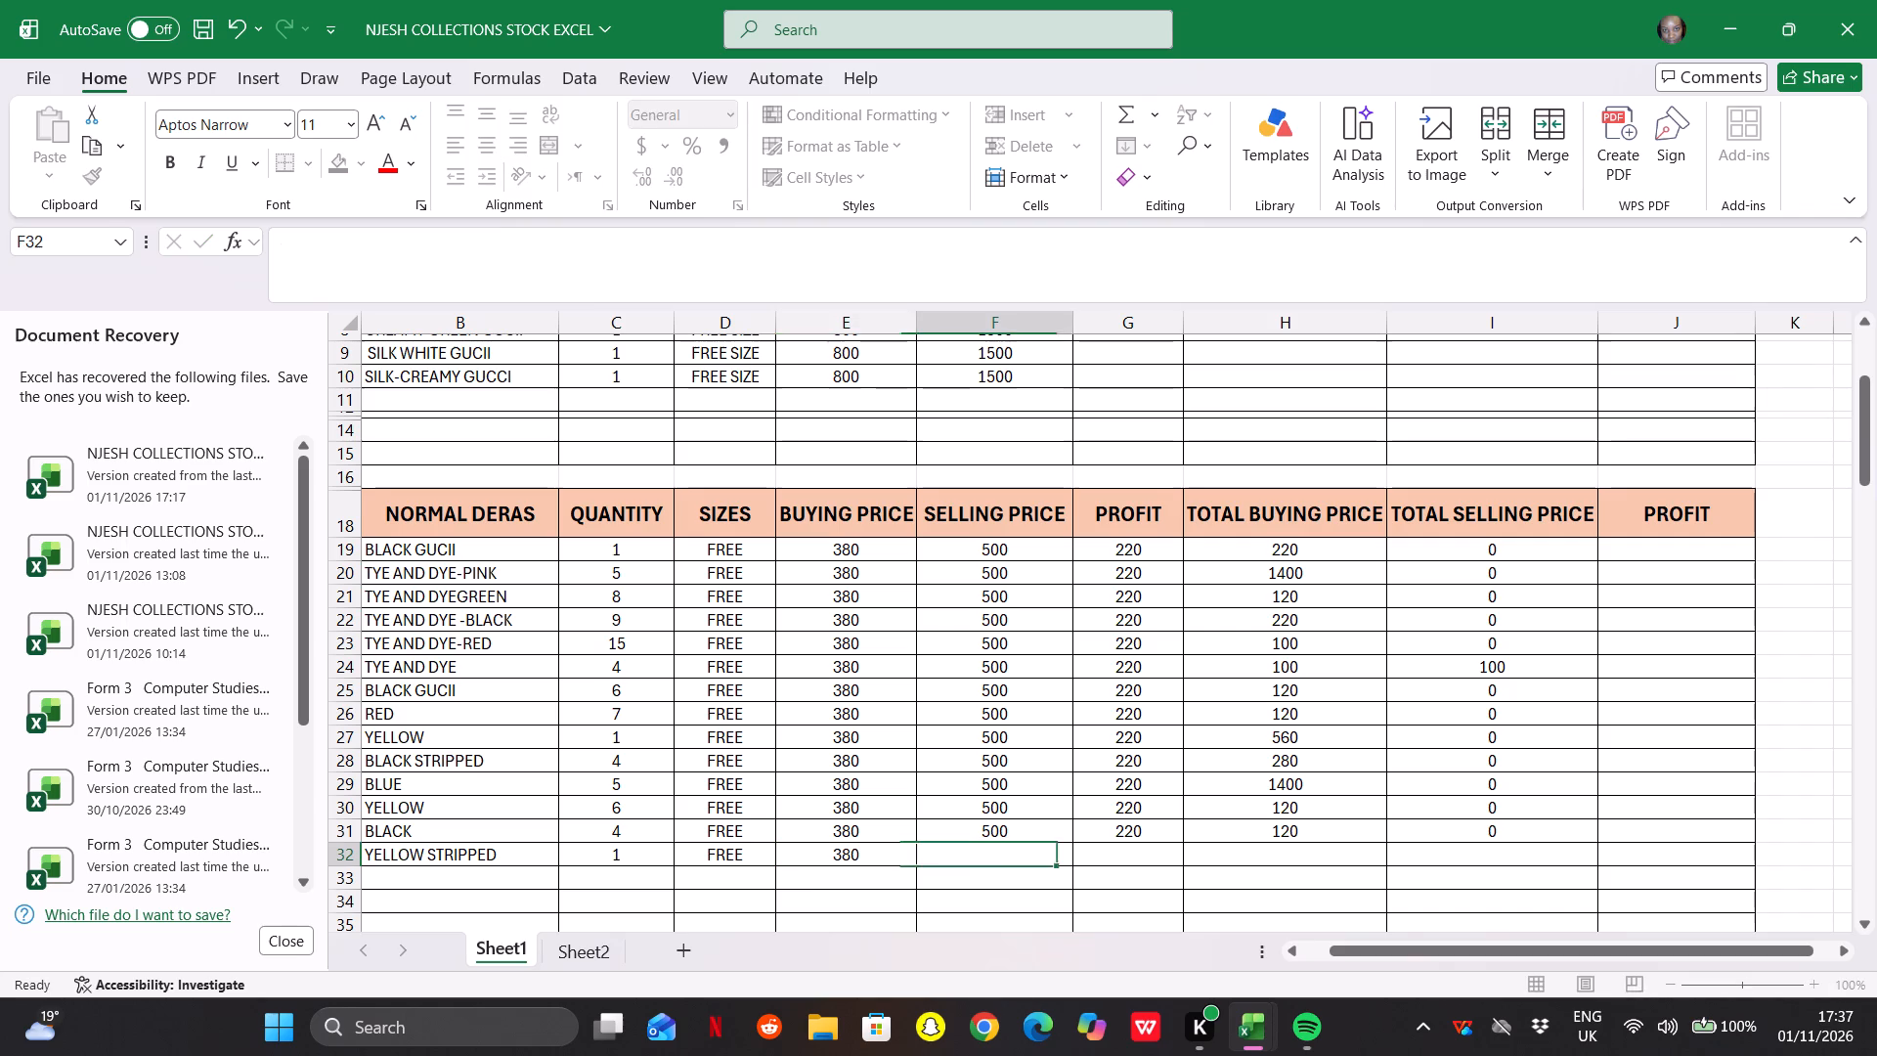
{"action": "type", "text": "500"}
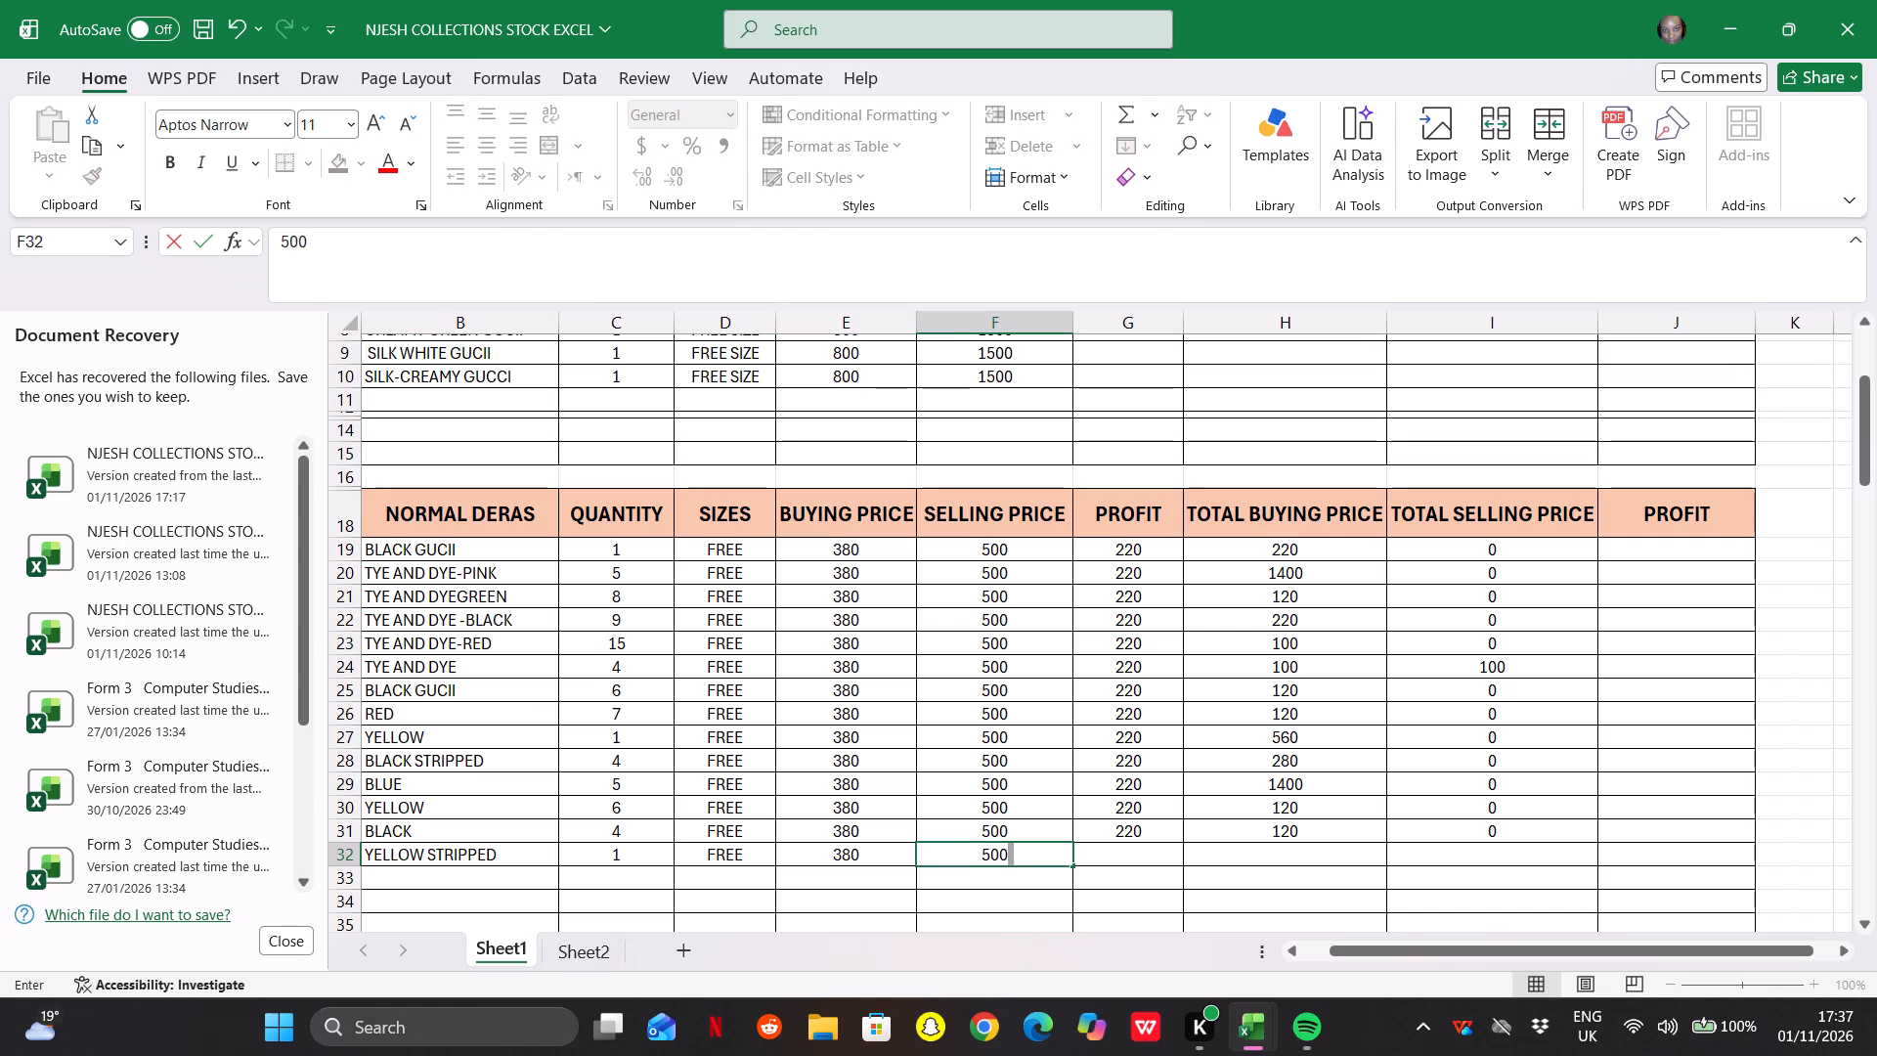
Set the PROFIT of the first BLACK GUCII in G19 to 120 and fill it down to BLACK STRIPPED in G28.
{"action": "left_click", "coordinate": [1149, 864]}
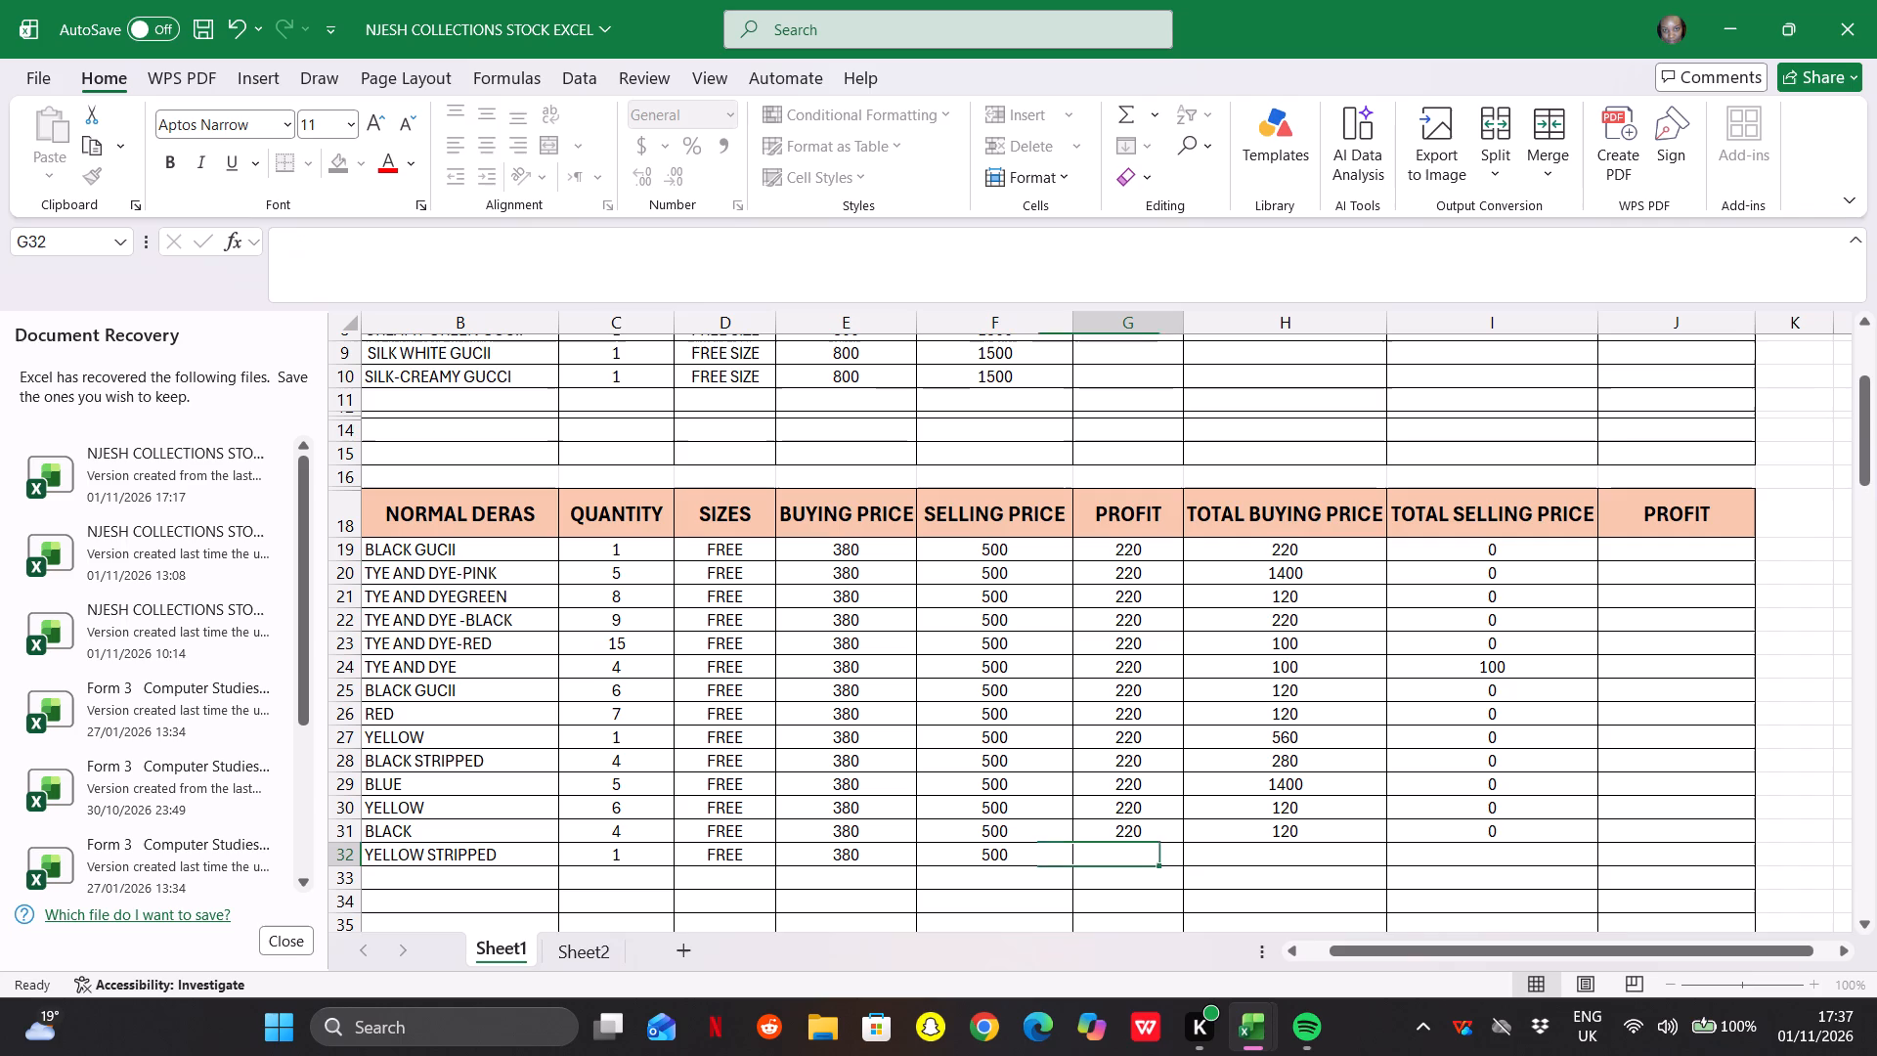
{"action": "left_click", "coordinate": [1139, 554]}
{"action": "type", "text": "12"}
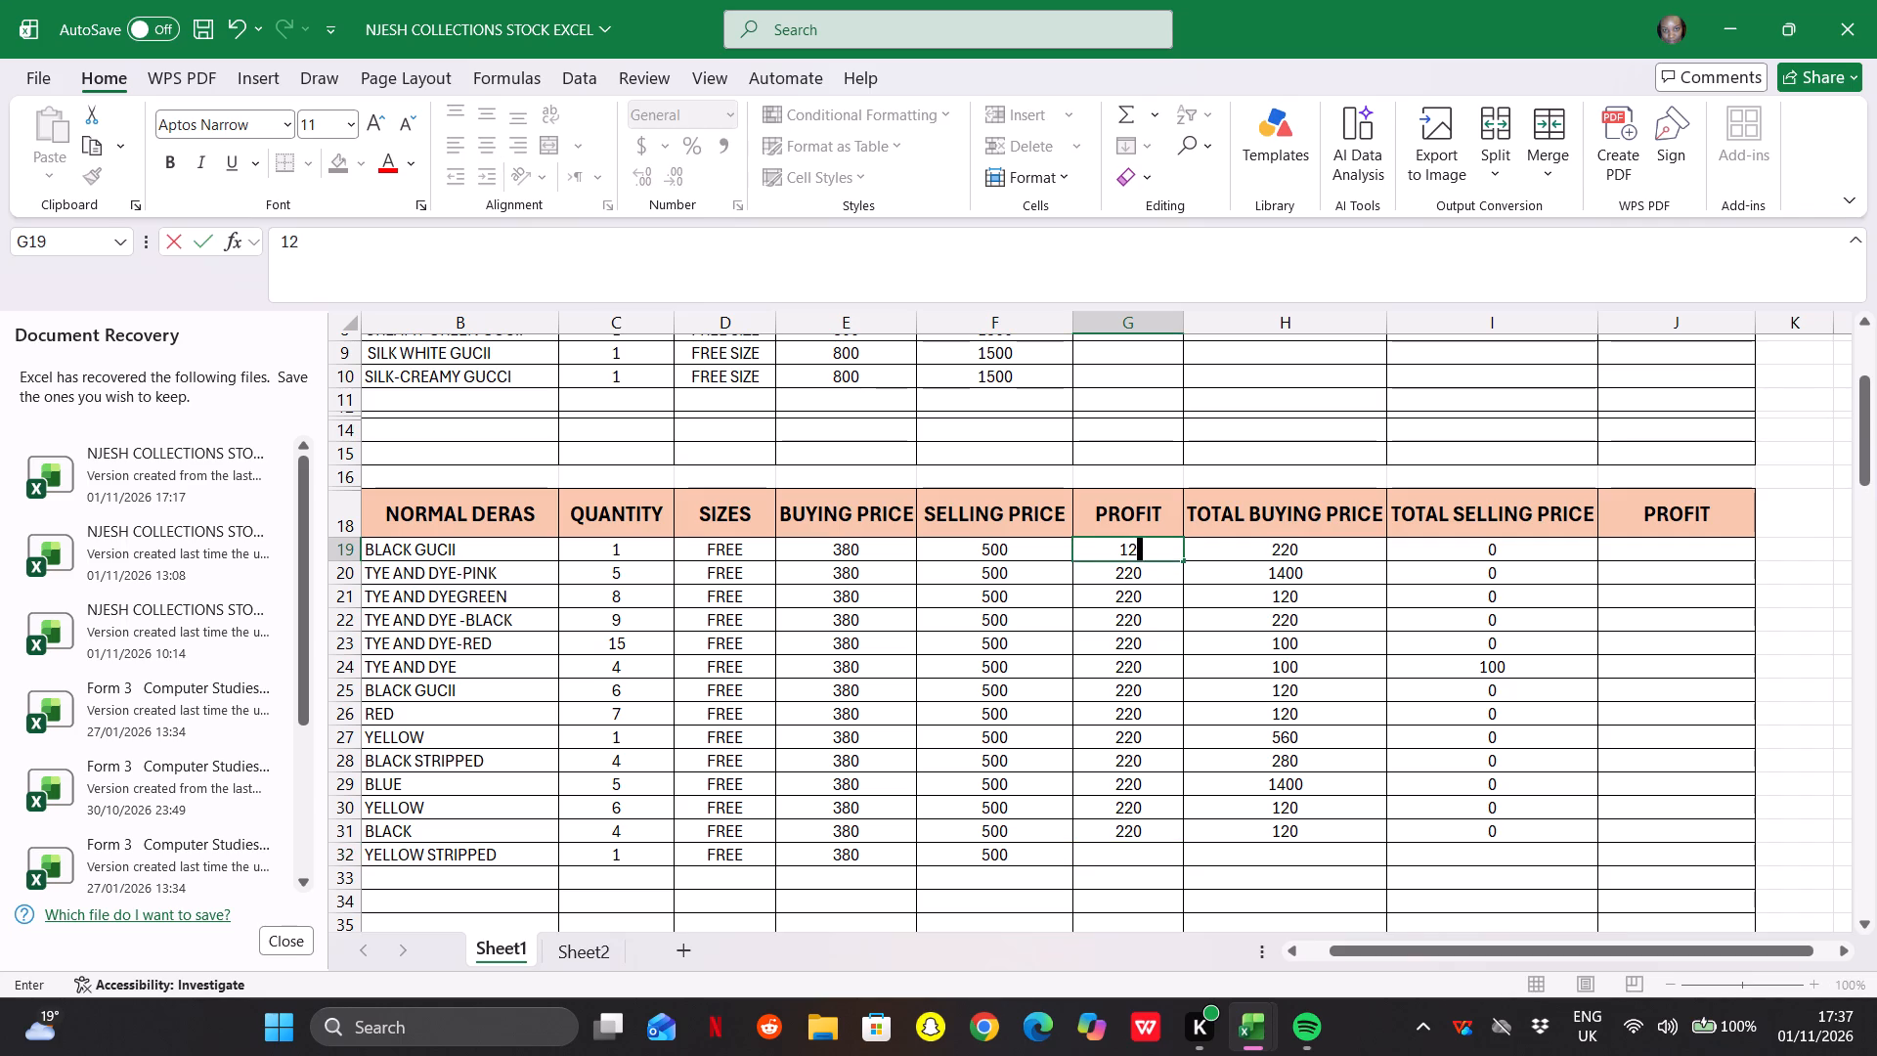
{"action": "key", "text": "0"}
{"action": "left_click_drag", "start_coordinate": [1247, 610], "coordinate": [1168, 550]}
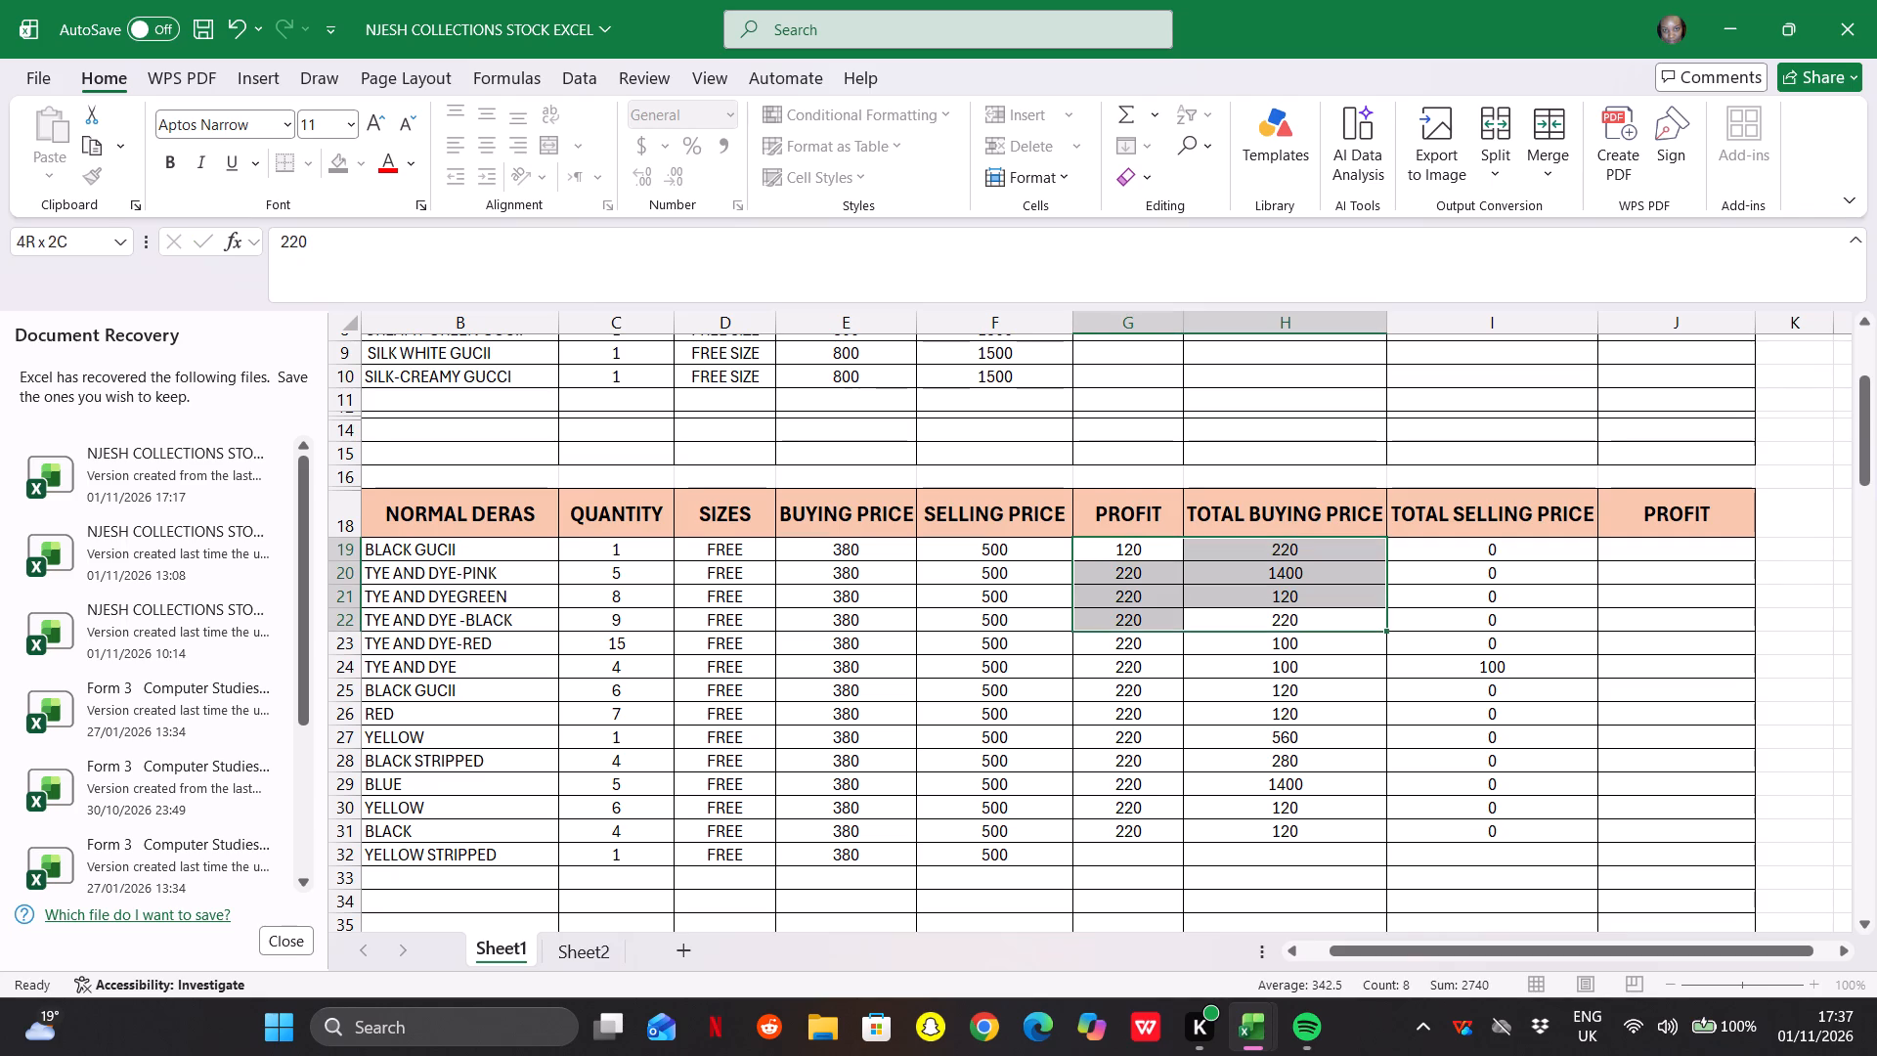
{"action": "left_click_drag", "start_coordinate": [1168, 550], "coordinate": [1178, 550]}
{"action": "left_click", "coordinate": [1178, 550]}
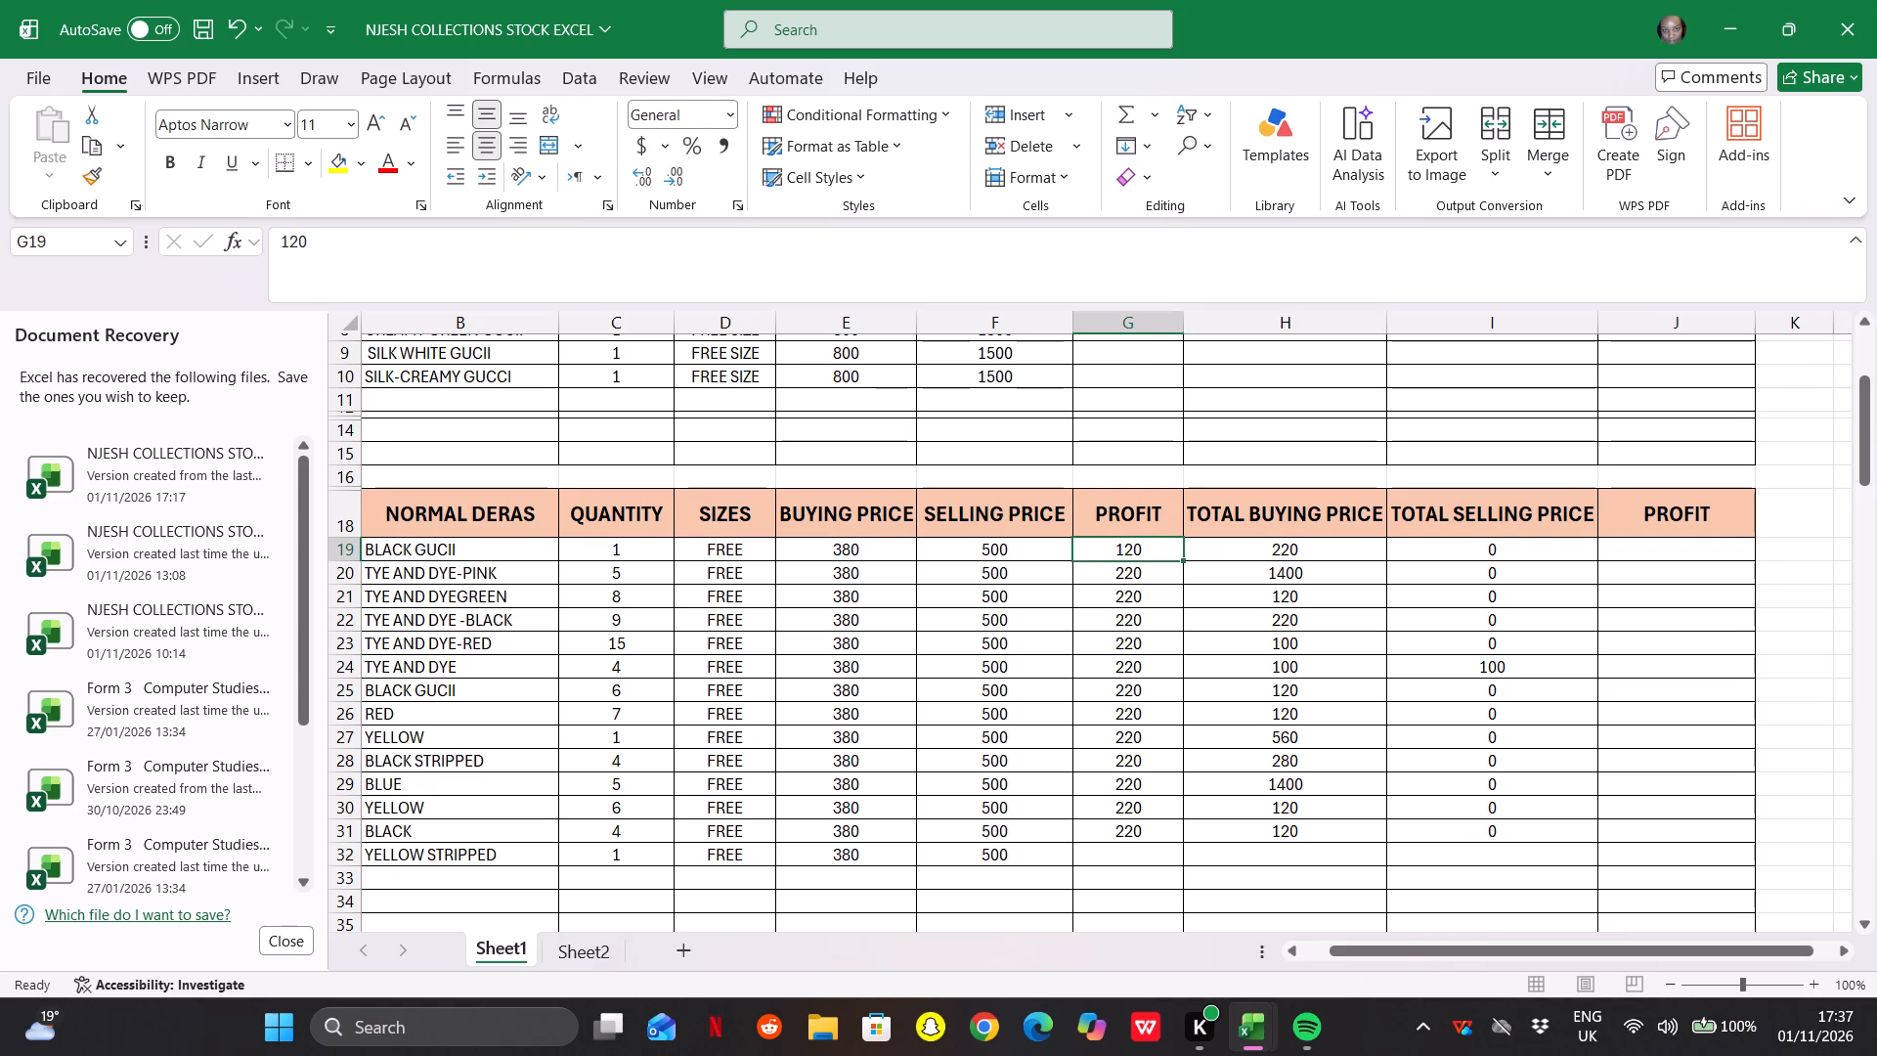
{"action": "left_click_drag", "start_coordinate": [1181, 558], "coordinate": [1181, 565]}
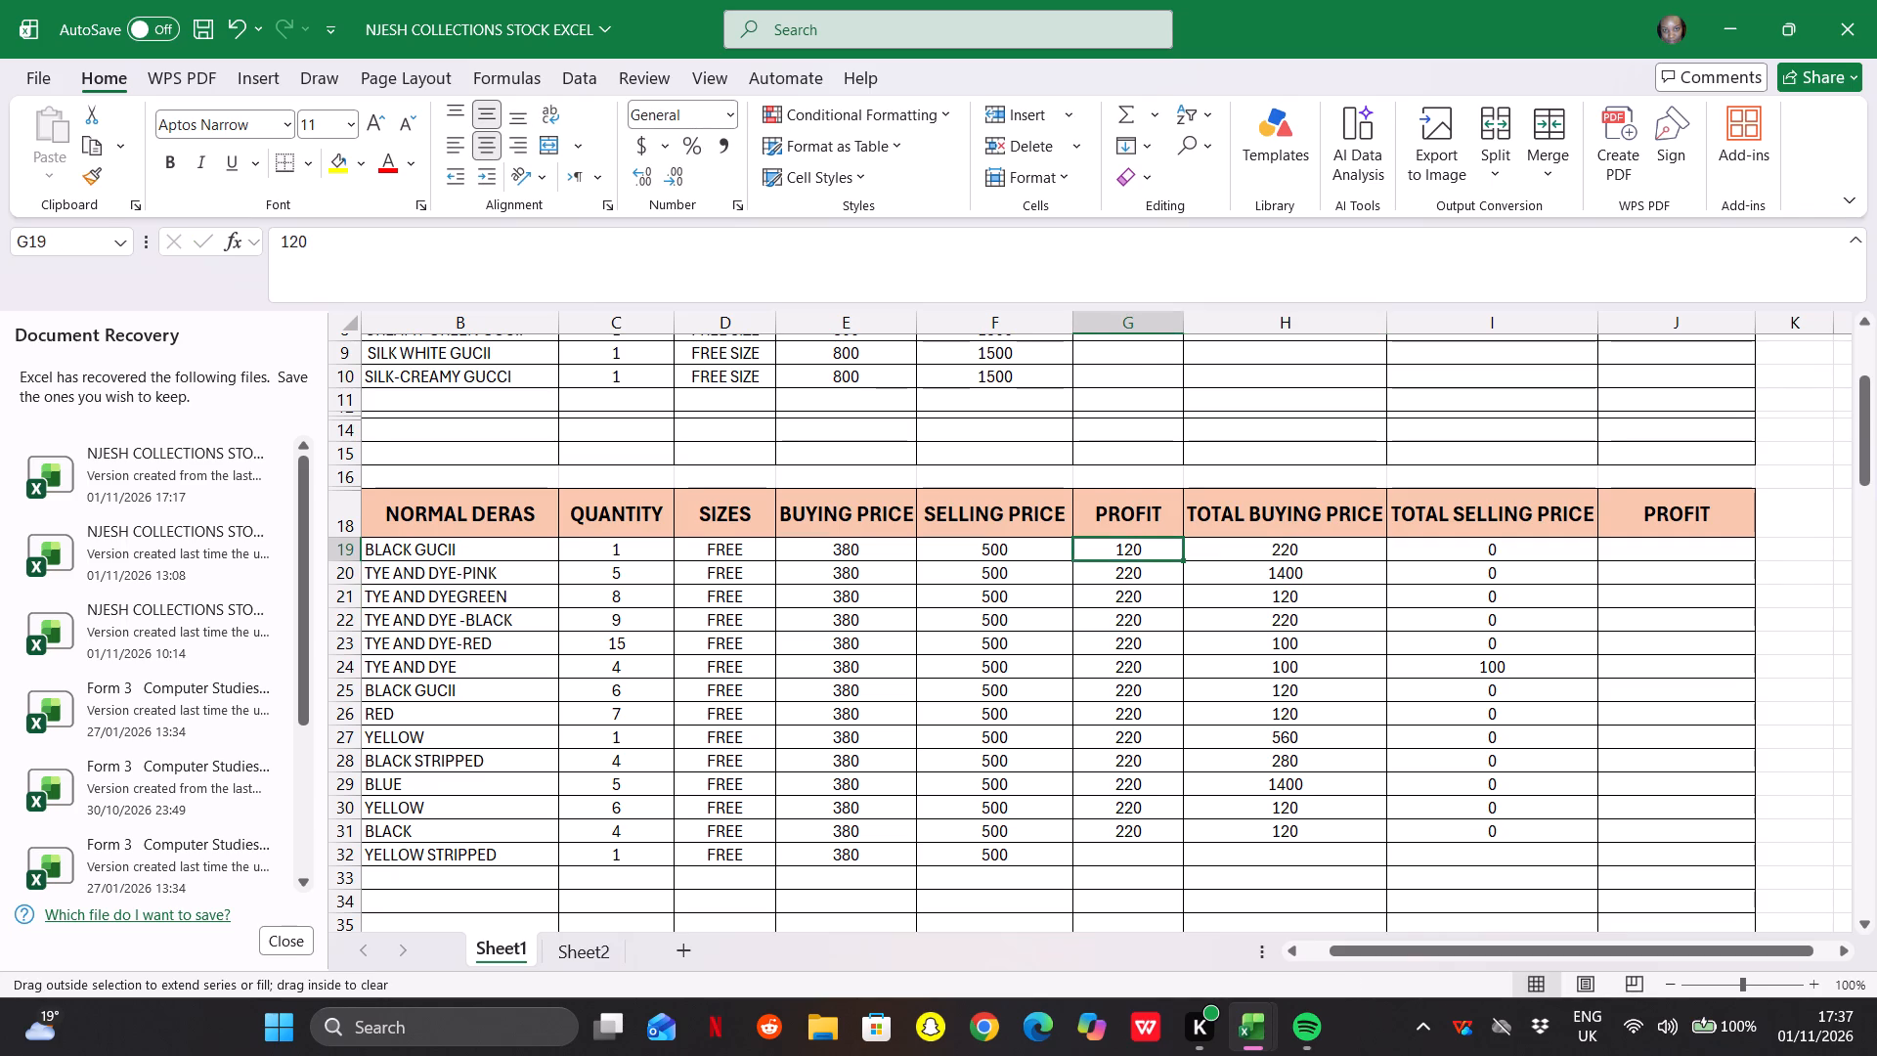
{"action": "left_click_drag", "start_coordinate": [1181, 565], "coordinate": [1182, 576]}
{"action": "left_click_drag", "start_coordinate": [1182, 576], "coordinate": [1182, 599]}
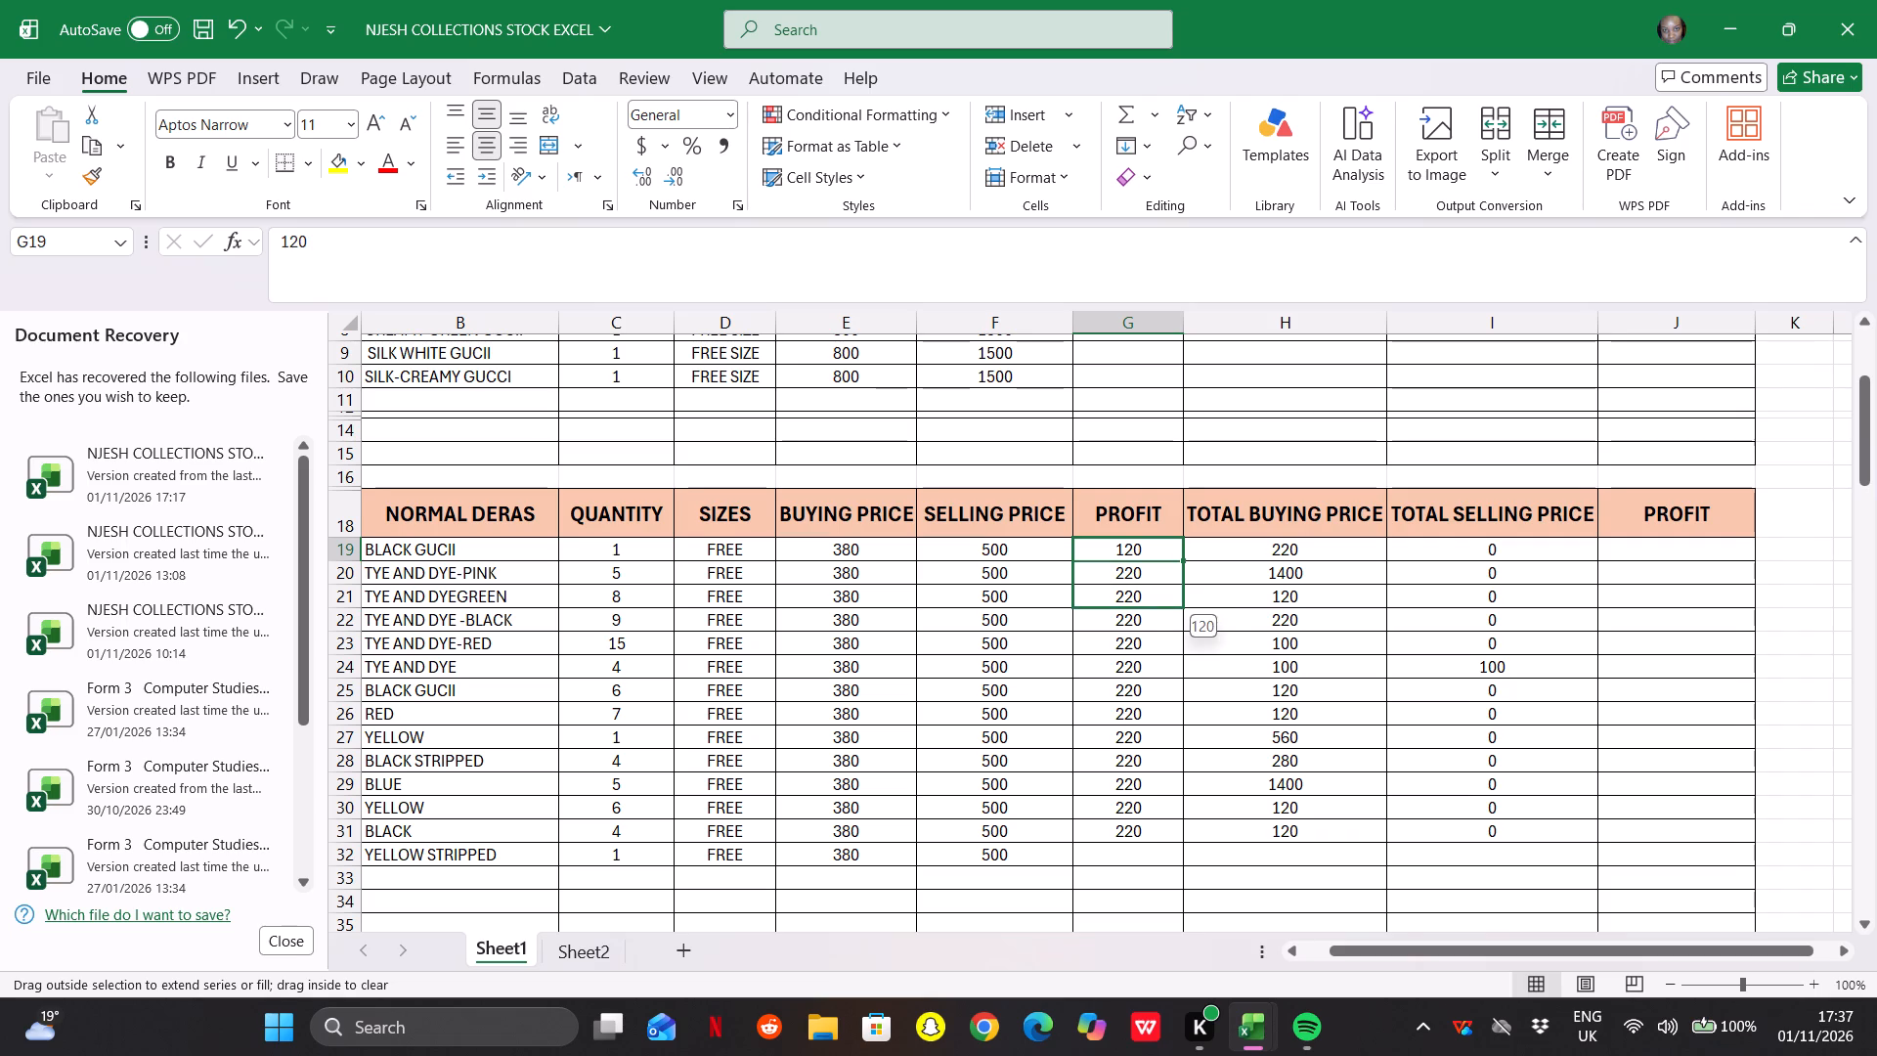
{"action": "left_click_drag", "start_coordinate": [1182, 599], "coordinate": [1182, 605]}
{"action": "left_click_drag", "start_coordinate": [1182, 605], "coordinate": [1182, 618]}
{"action": "left_click_drag", "start_coordinate": [1182, 618], "coordinate": [1181, 626]}
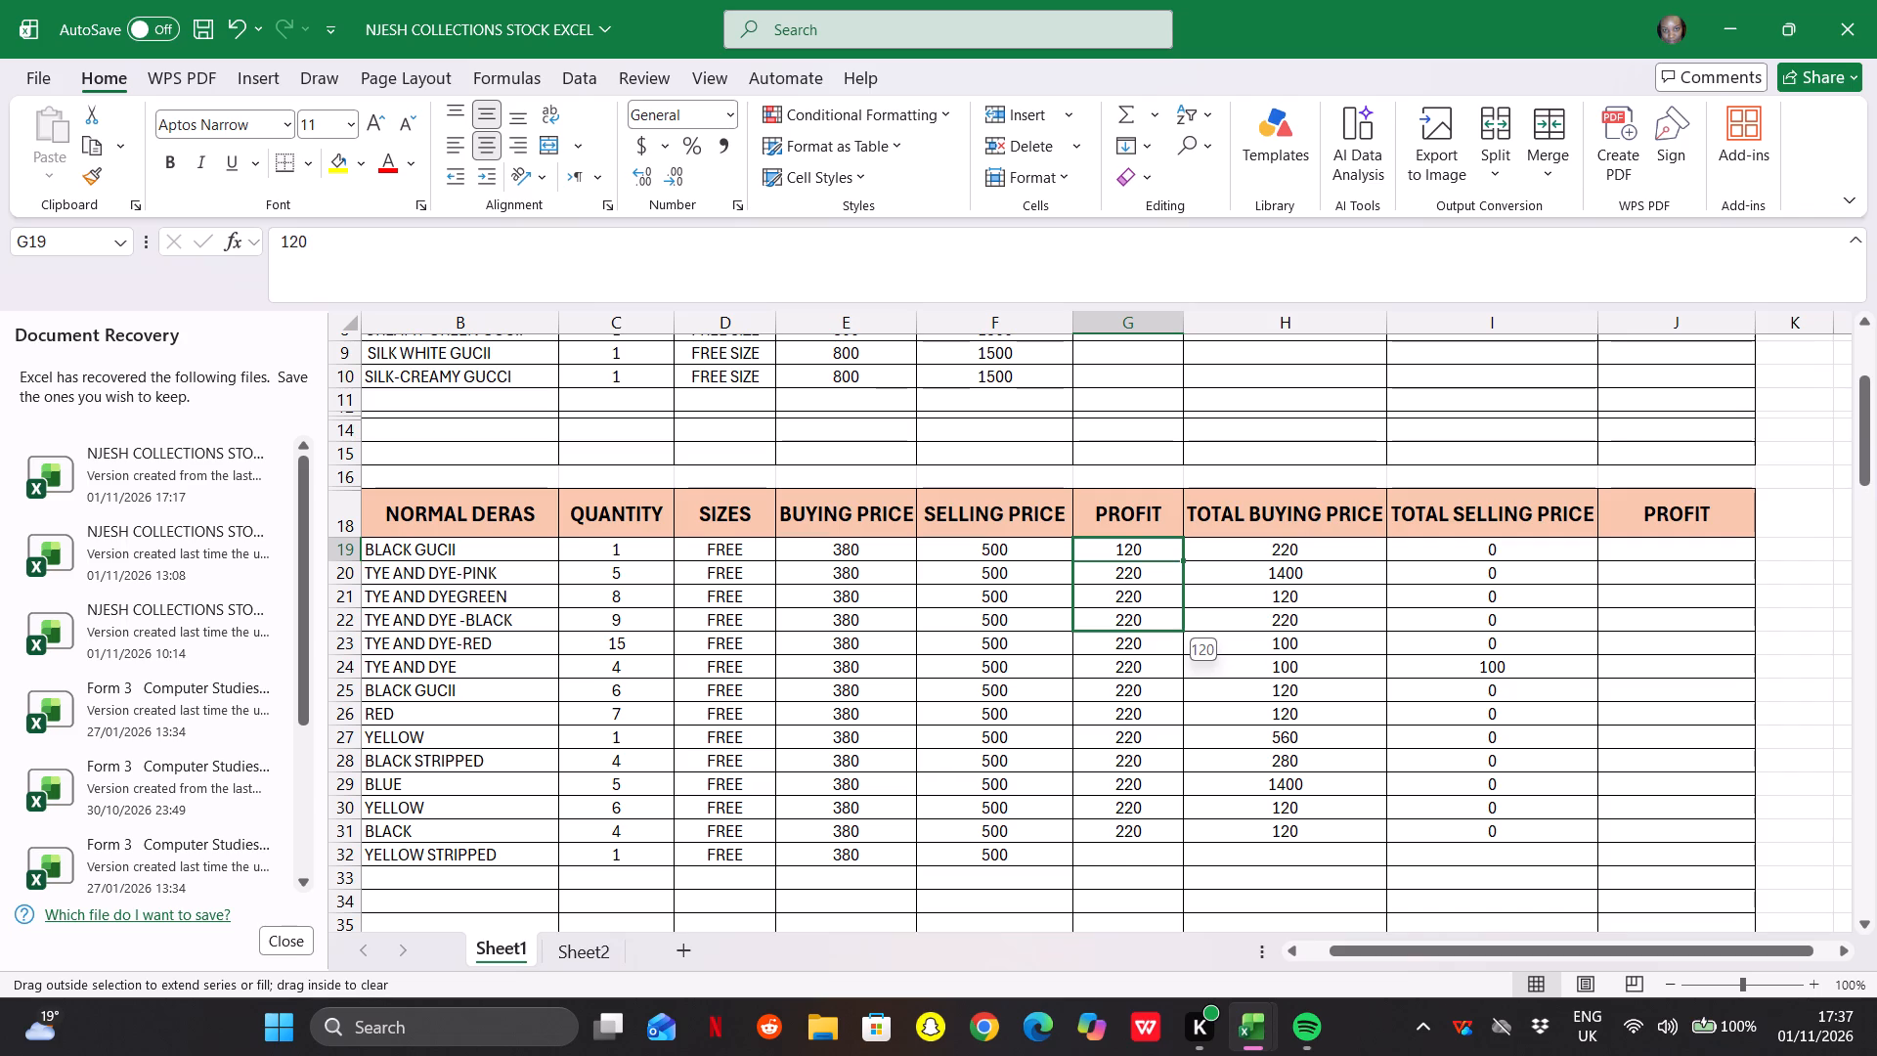
{"action": "left_click_drag", "start_coordinate": [1181, 626], "coordinate": [1178, 640]}
{"action": "left_click_drag", "start_coordinate": [1178, 640], "coordinate": [1178, 645]}
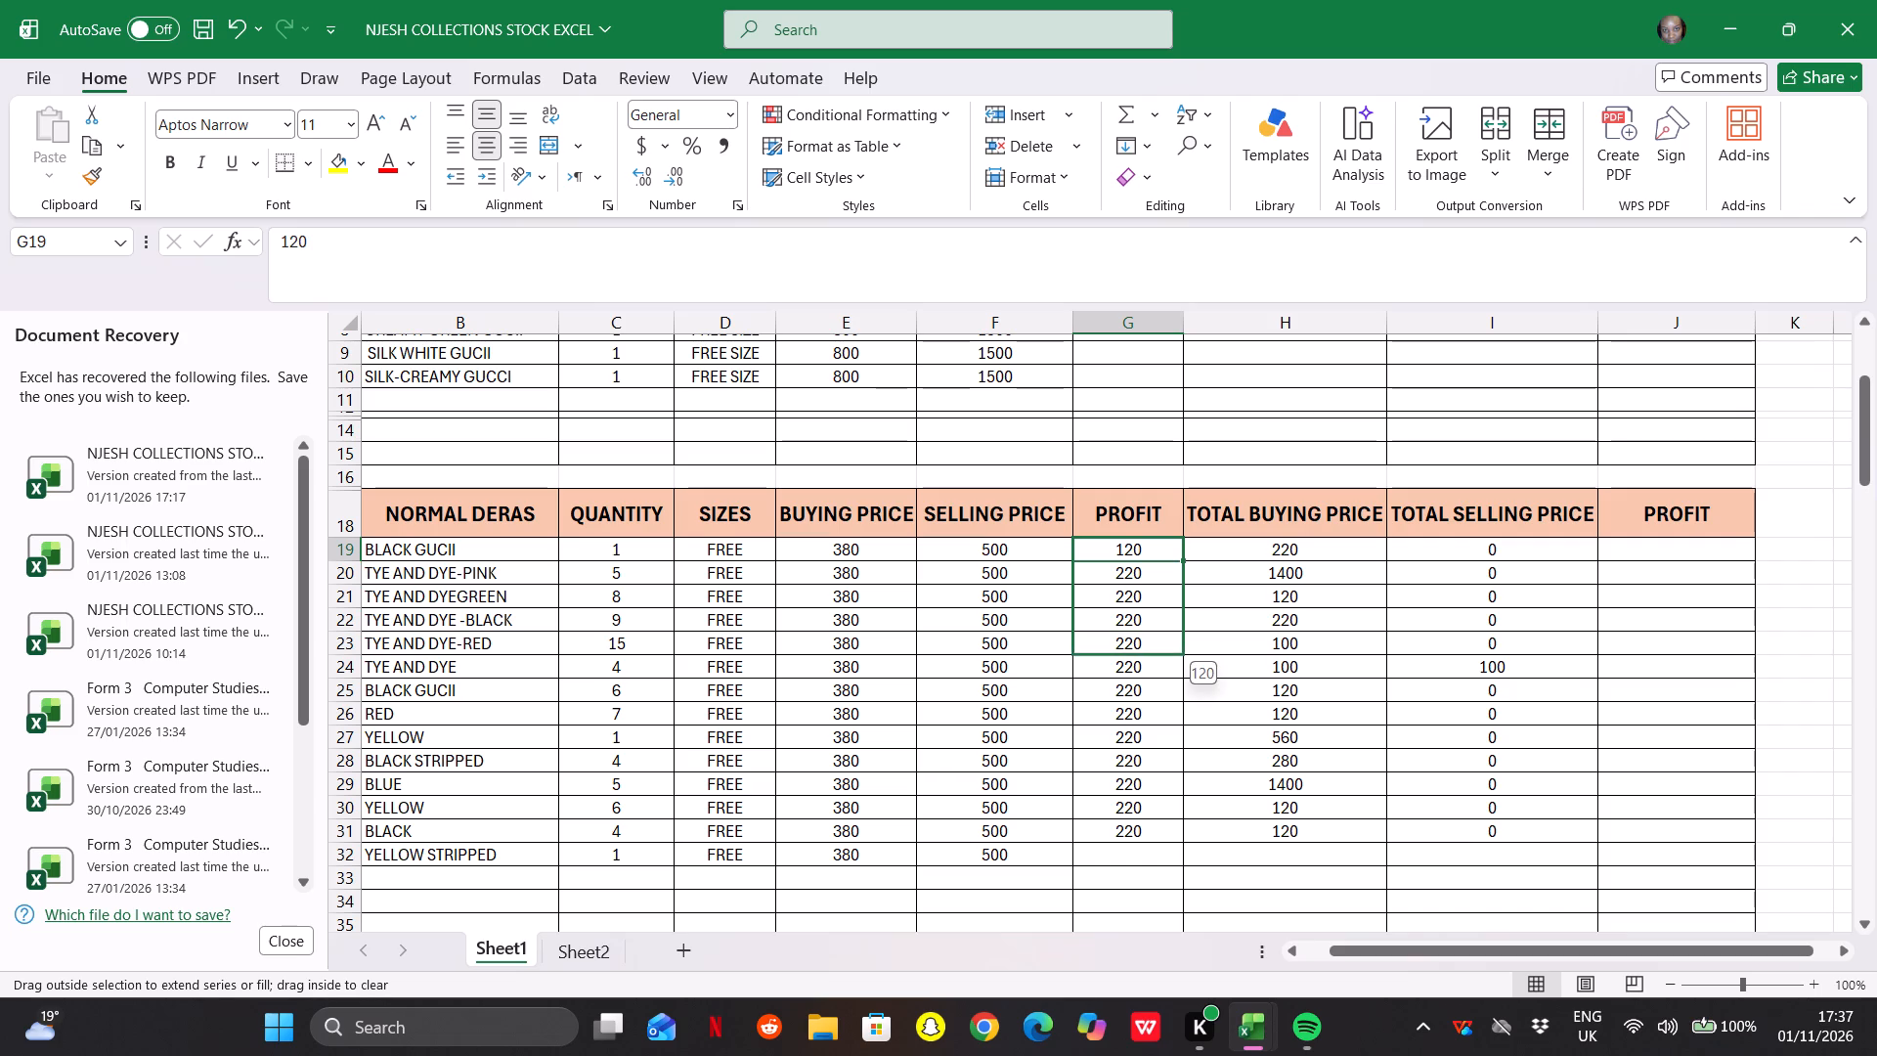
{"action": "left_click_drag", "start_coordinate": [1178, 645], "coordinate": [1178, 659]}
{"action": "left_click_drag", "start_coordinate": [1178, 659], "coordinate": [1180, 672]}
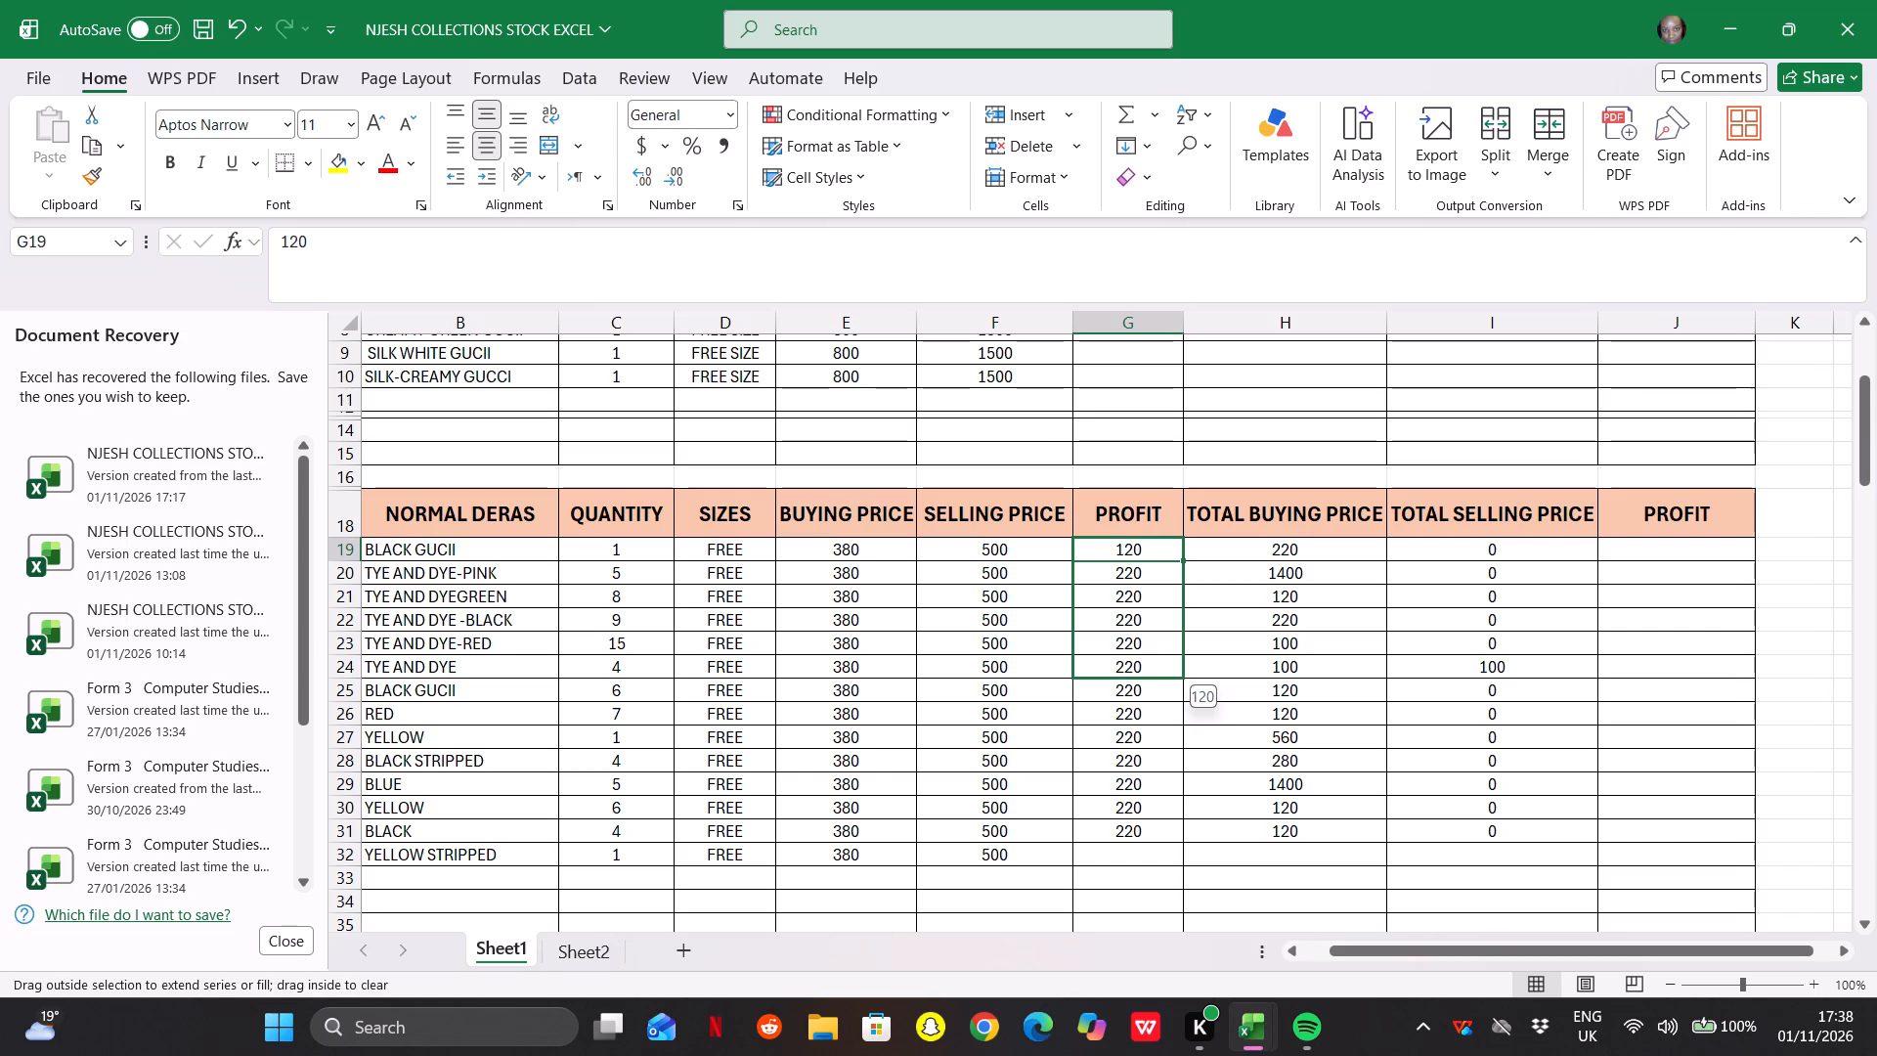
{"action": "left_click_drag", "start_coordinate": [1180, 672], "coordinate": [1180, 682]}
{"action": "left_click_drag", "start_coordinate": [1180, 682], "coordinate": [1182, 697]}
{"action": "left_click_drag", "start_coordinate": [1182, 697], "coordinate": [1182, 718]}
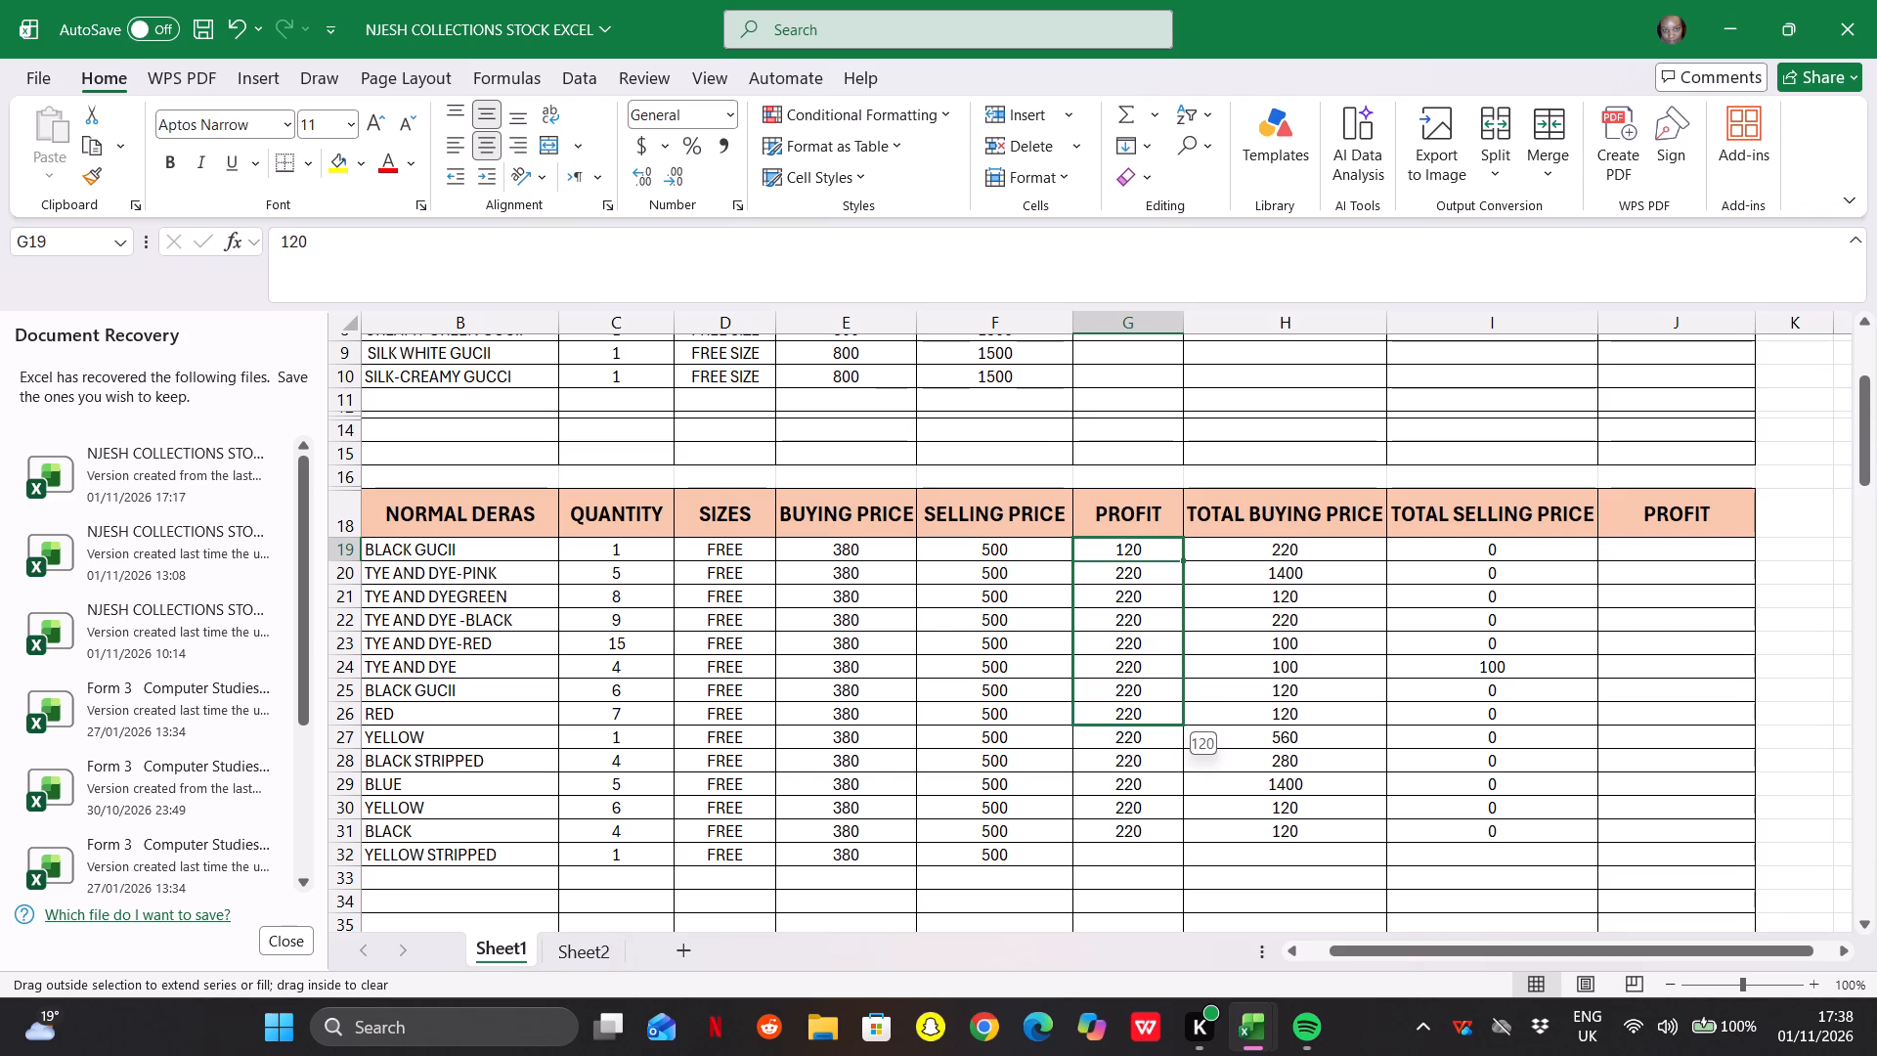
{"action": "left_click_drag", "start_coordinate": [1182, 718], "coordinate": [1182, 748]}
{"action": "left_click_drag", "start_coordinate": [1182, 748], "coordinate": [1181, 775]}
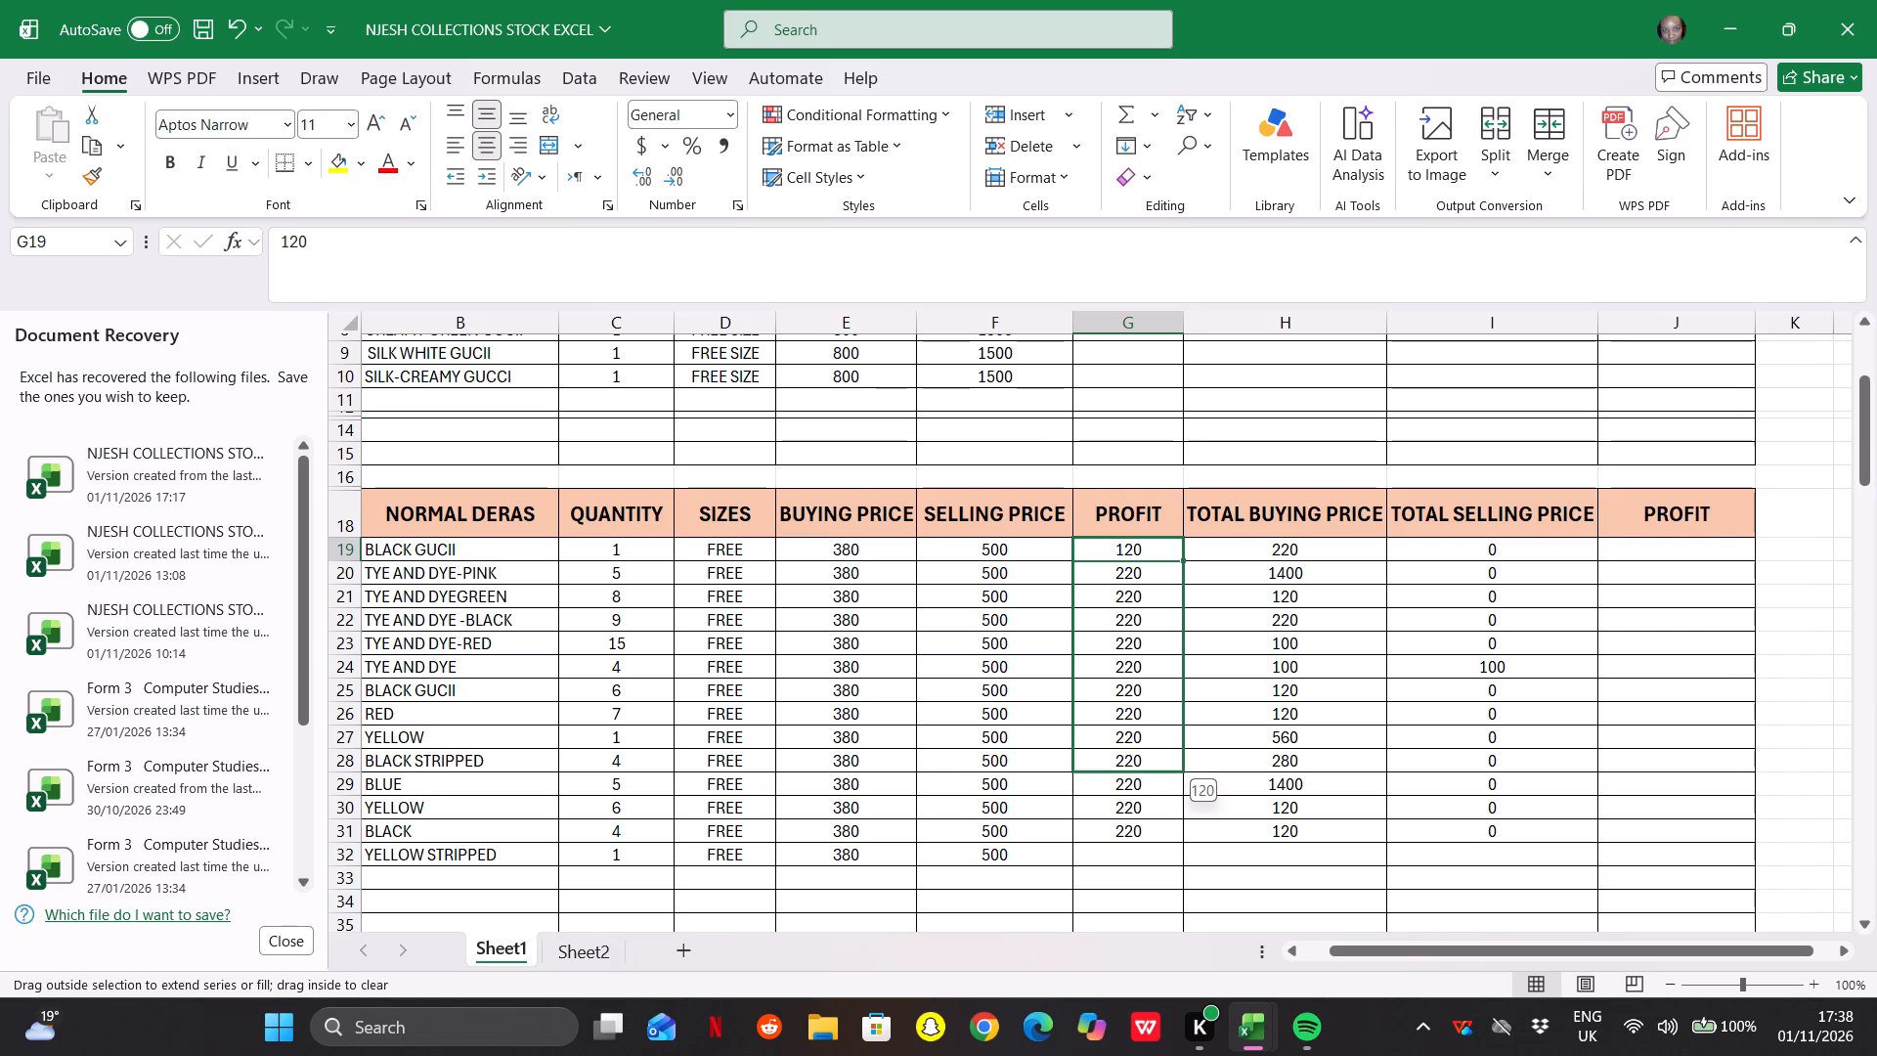
{"action": "left_click_drag", "start_coordinate": [1181, 775], "coordinate": [1181, 780]}
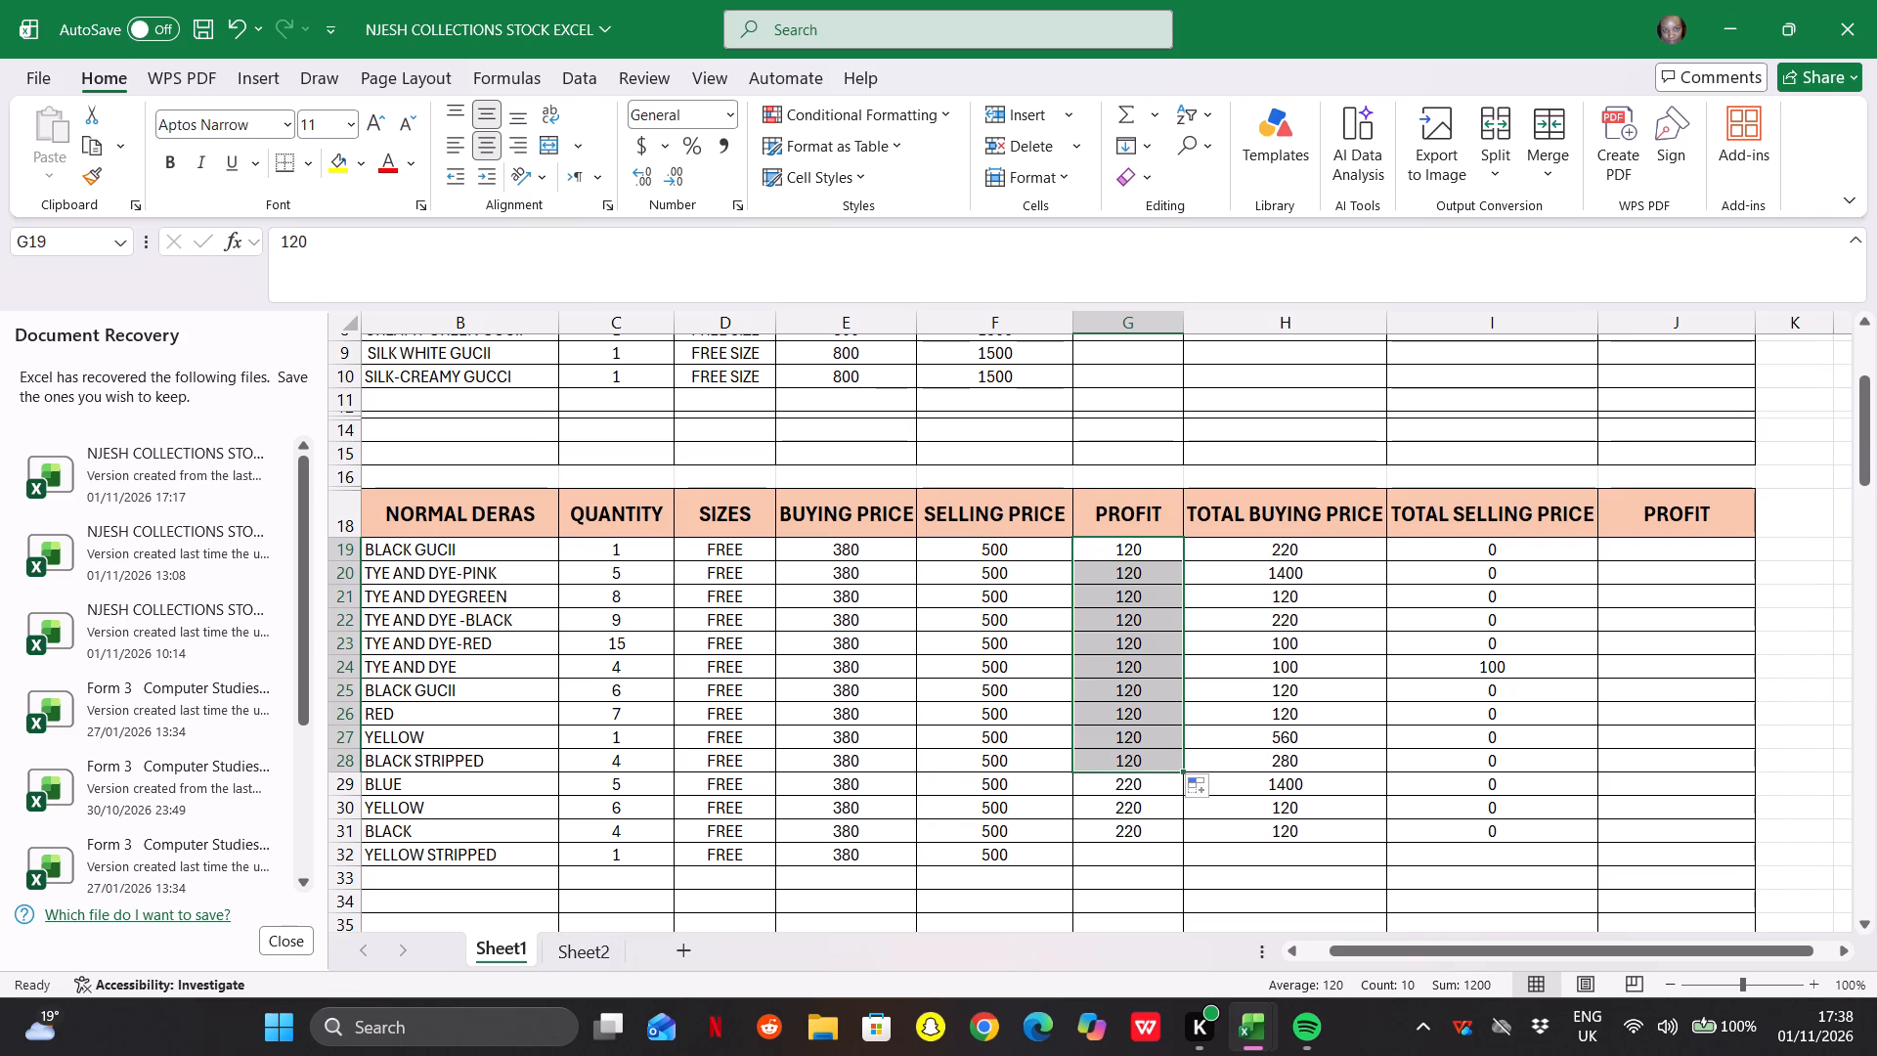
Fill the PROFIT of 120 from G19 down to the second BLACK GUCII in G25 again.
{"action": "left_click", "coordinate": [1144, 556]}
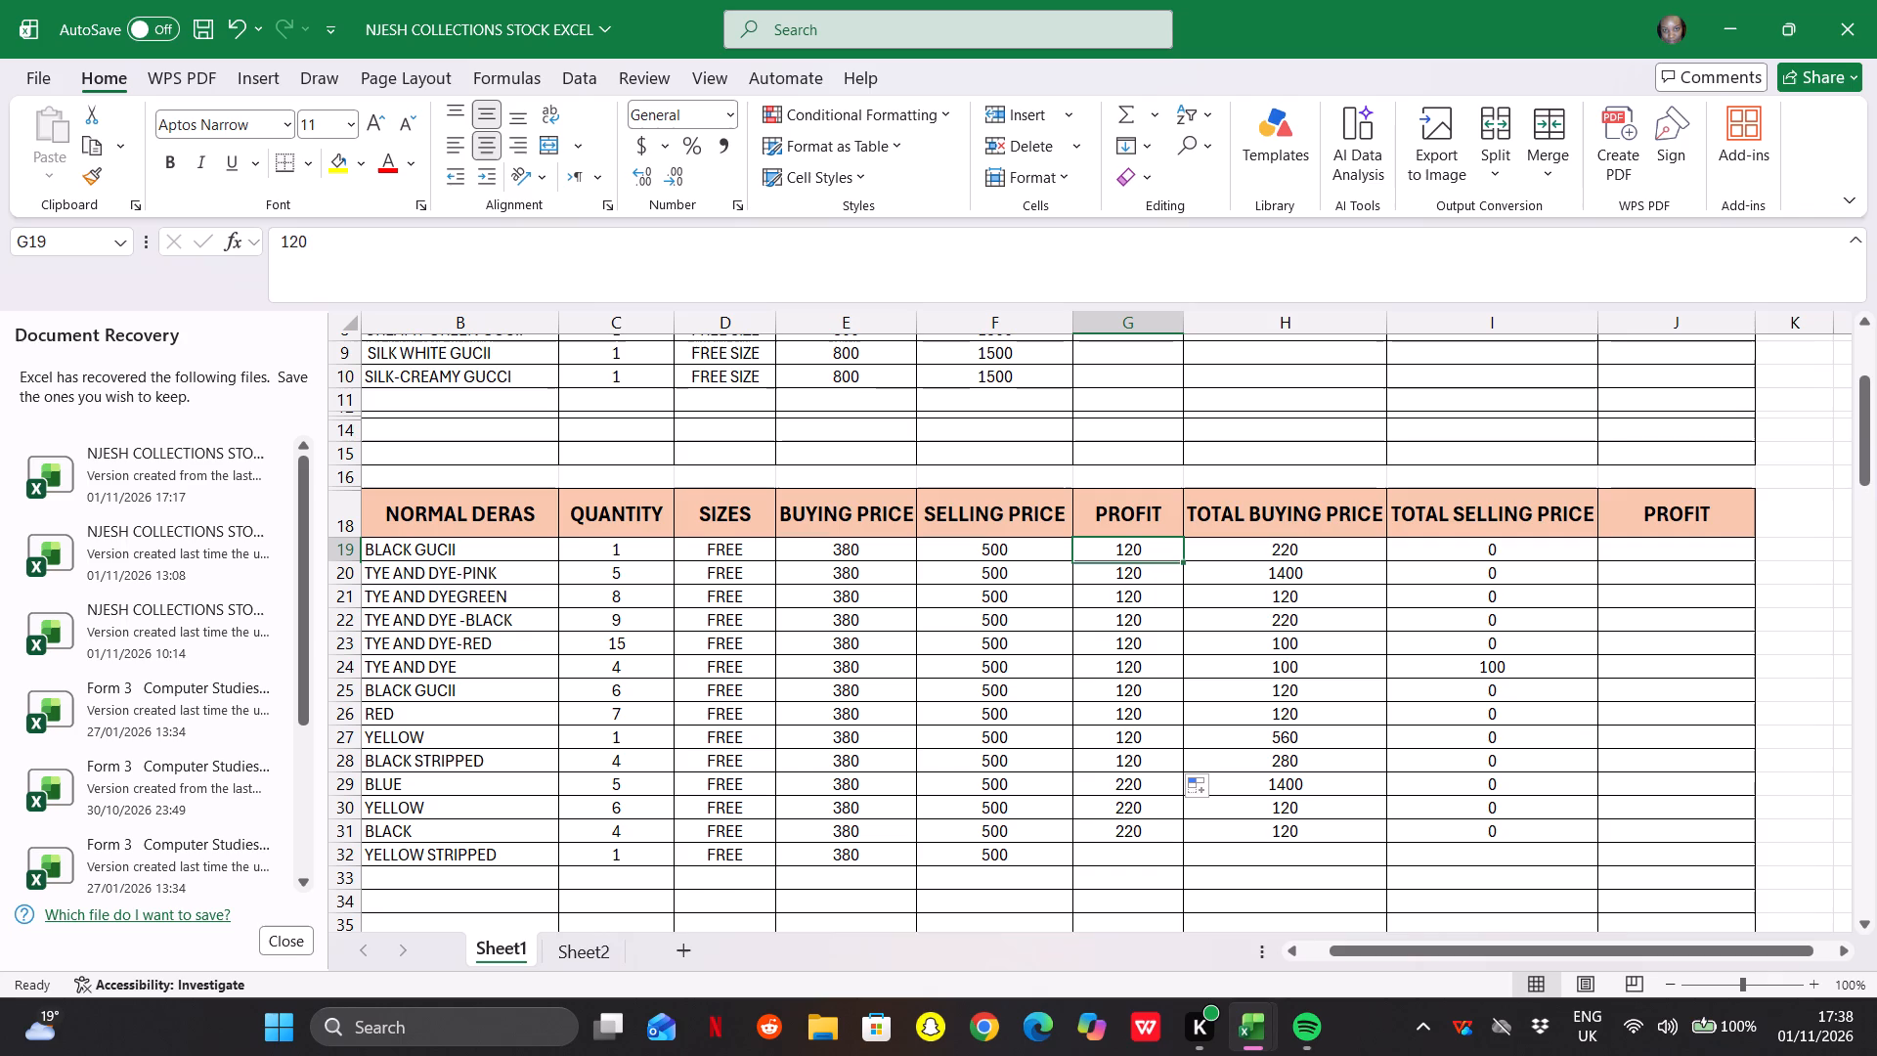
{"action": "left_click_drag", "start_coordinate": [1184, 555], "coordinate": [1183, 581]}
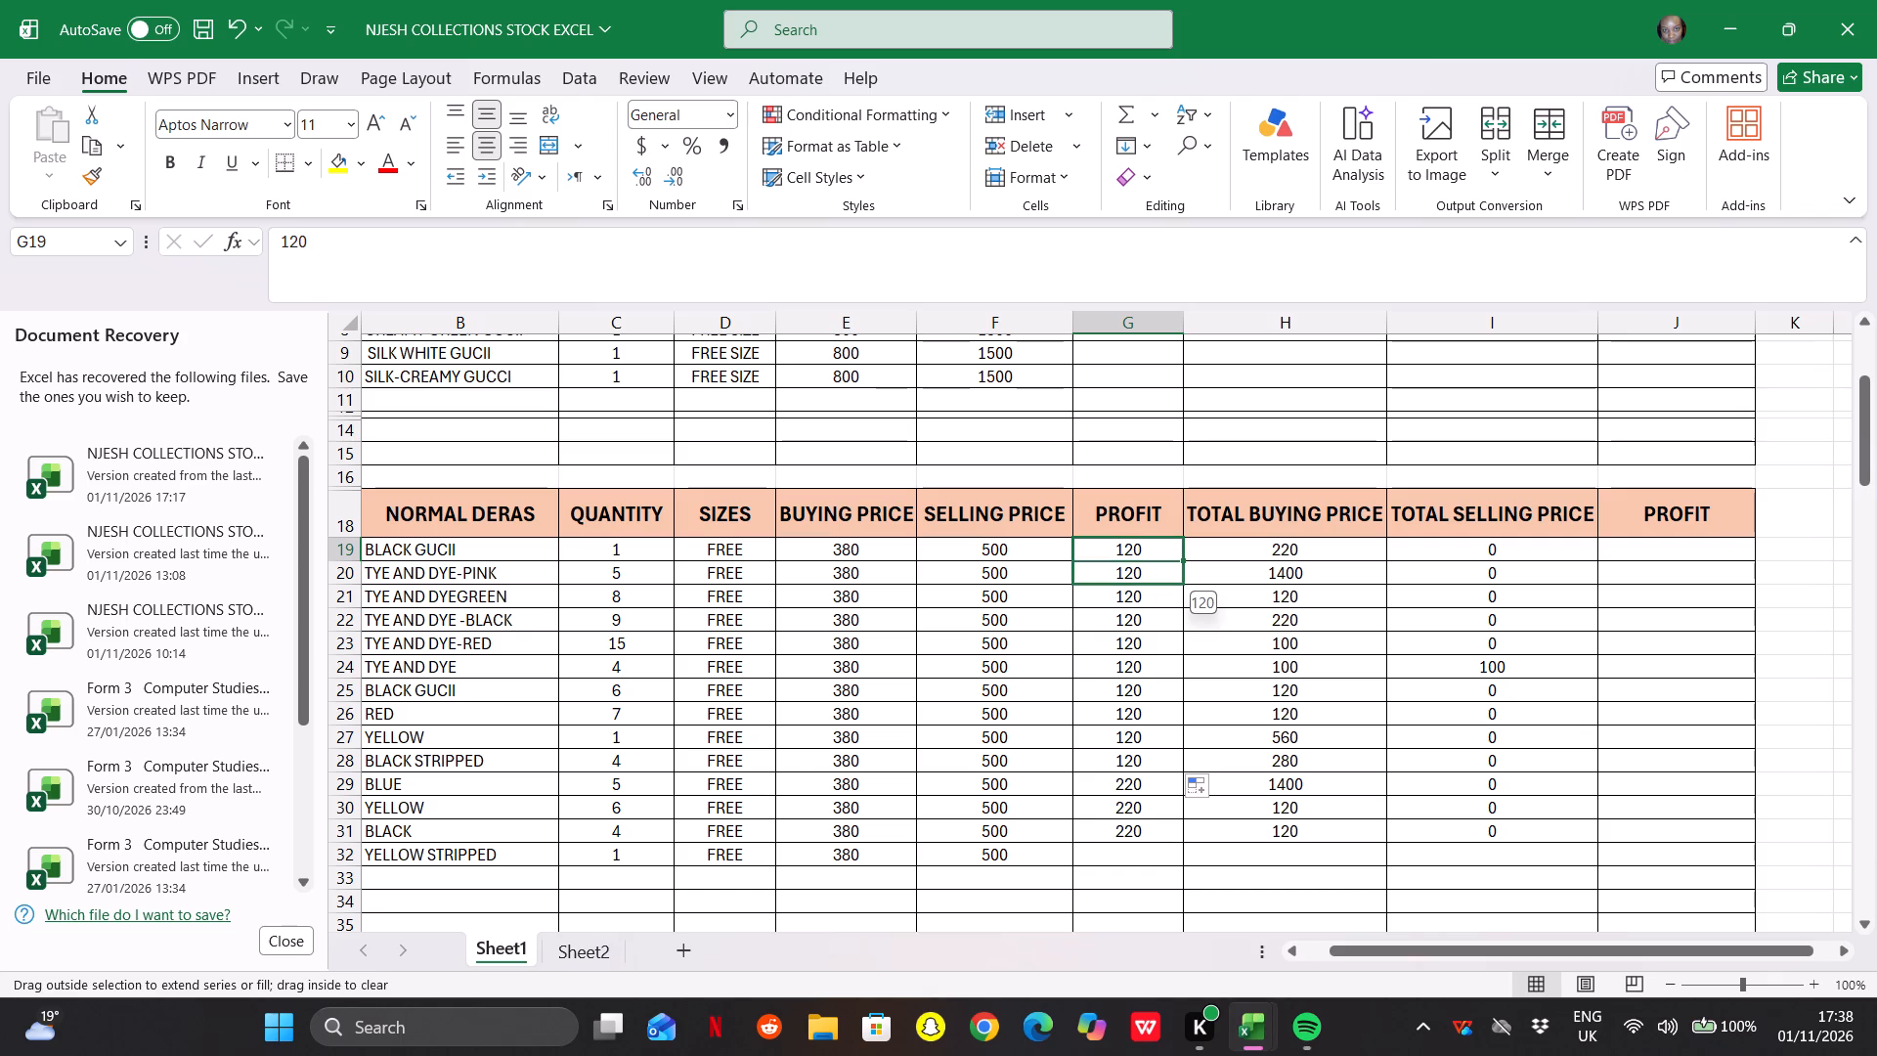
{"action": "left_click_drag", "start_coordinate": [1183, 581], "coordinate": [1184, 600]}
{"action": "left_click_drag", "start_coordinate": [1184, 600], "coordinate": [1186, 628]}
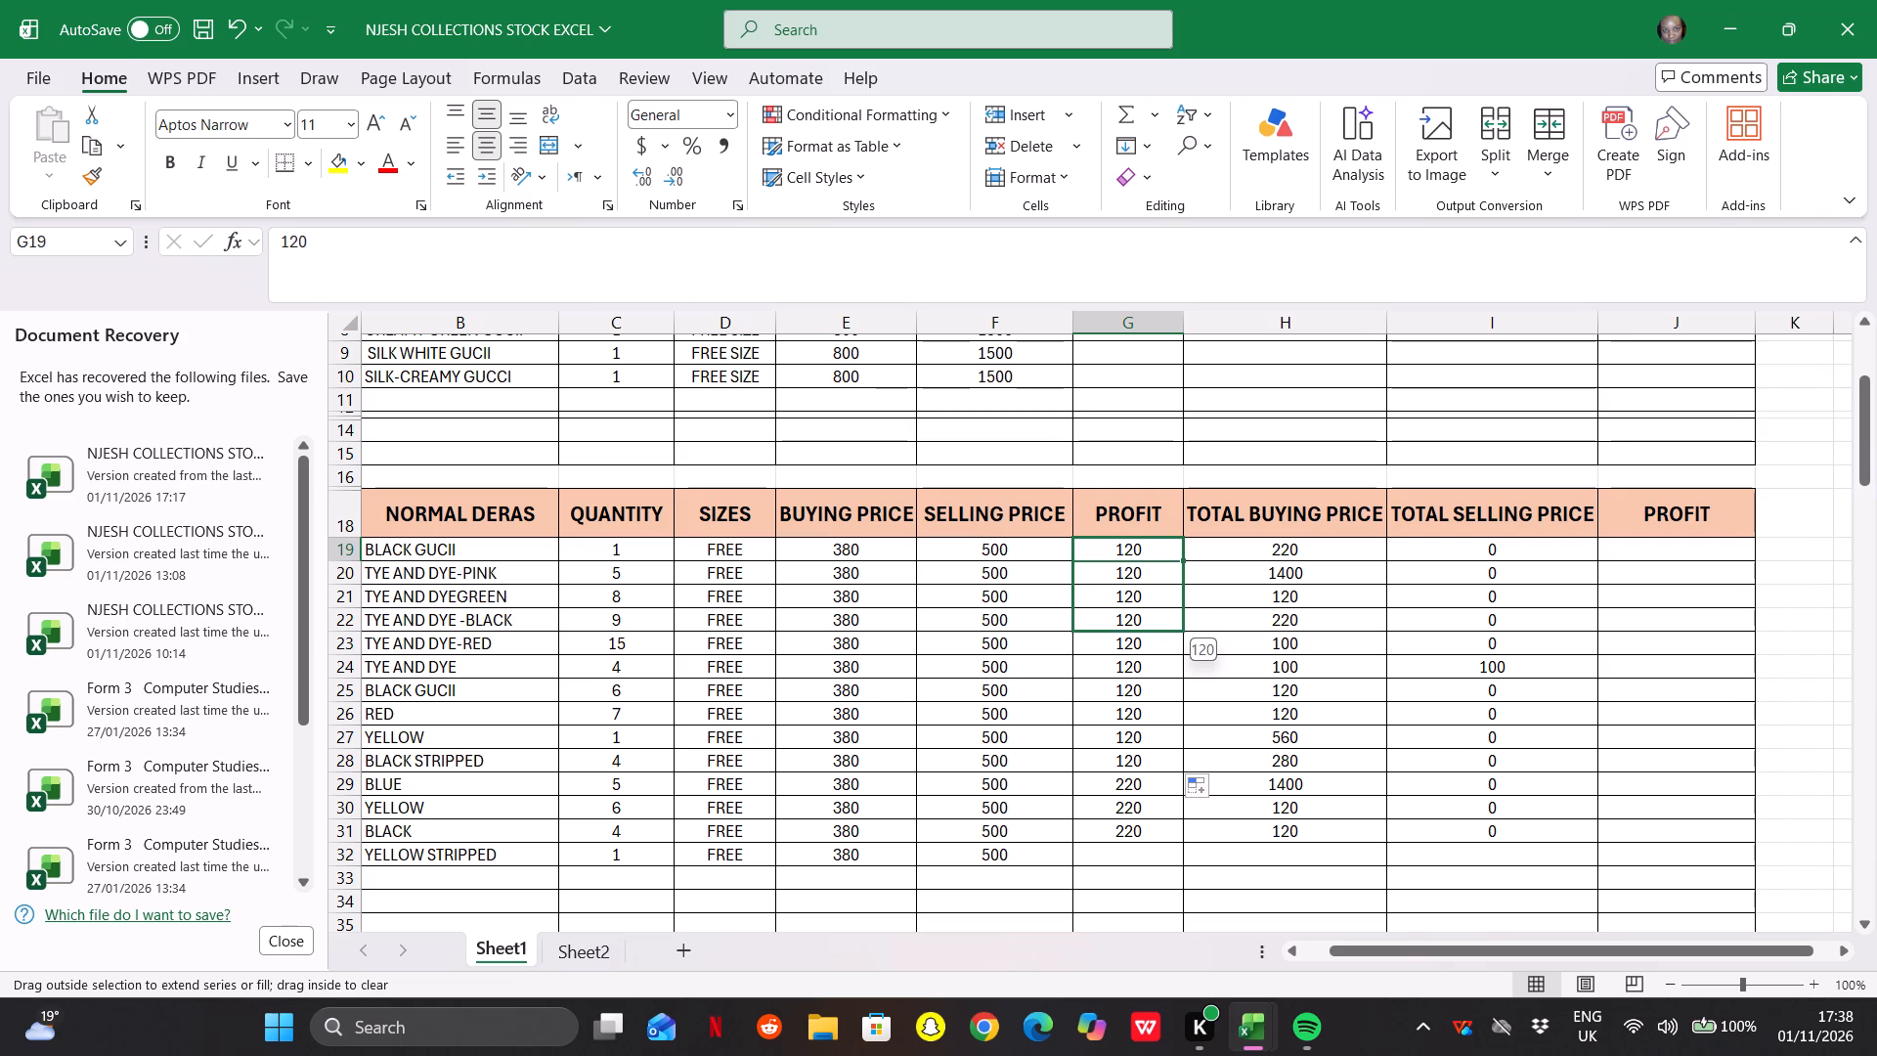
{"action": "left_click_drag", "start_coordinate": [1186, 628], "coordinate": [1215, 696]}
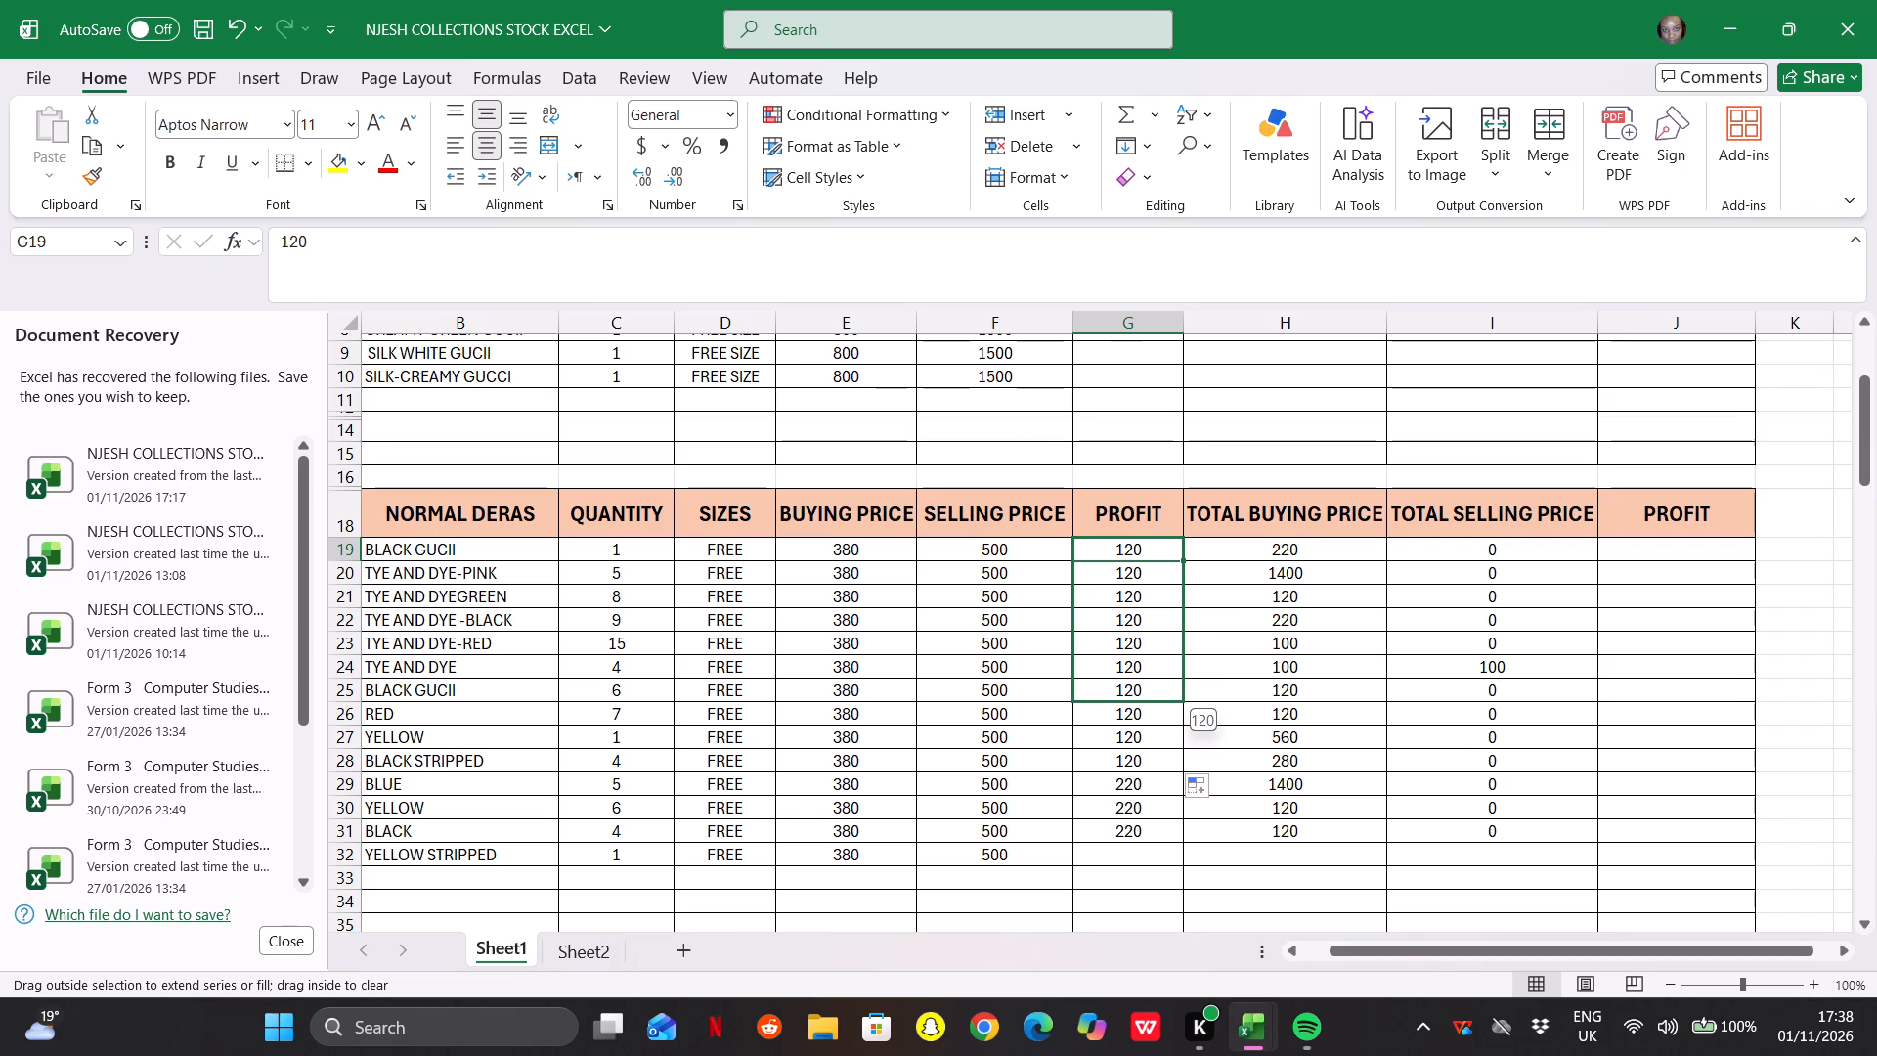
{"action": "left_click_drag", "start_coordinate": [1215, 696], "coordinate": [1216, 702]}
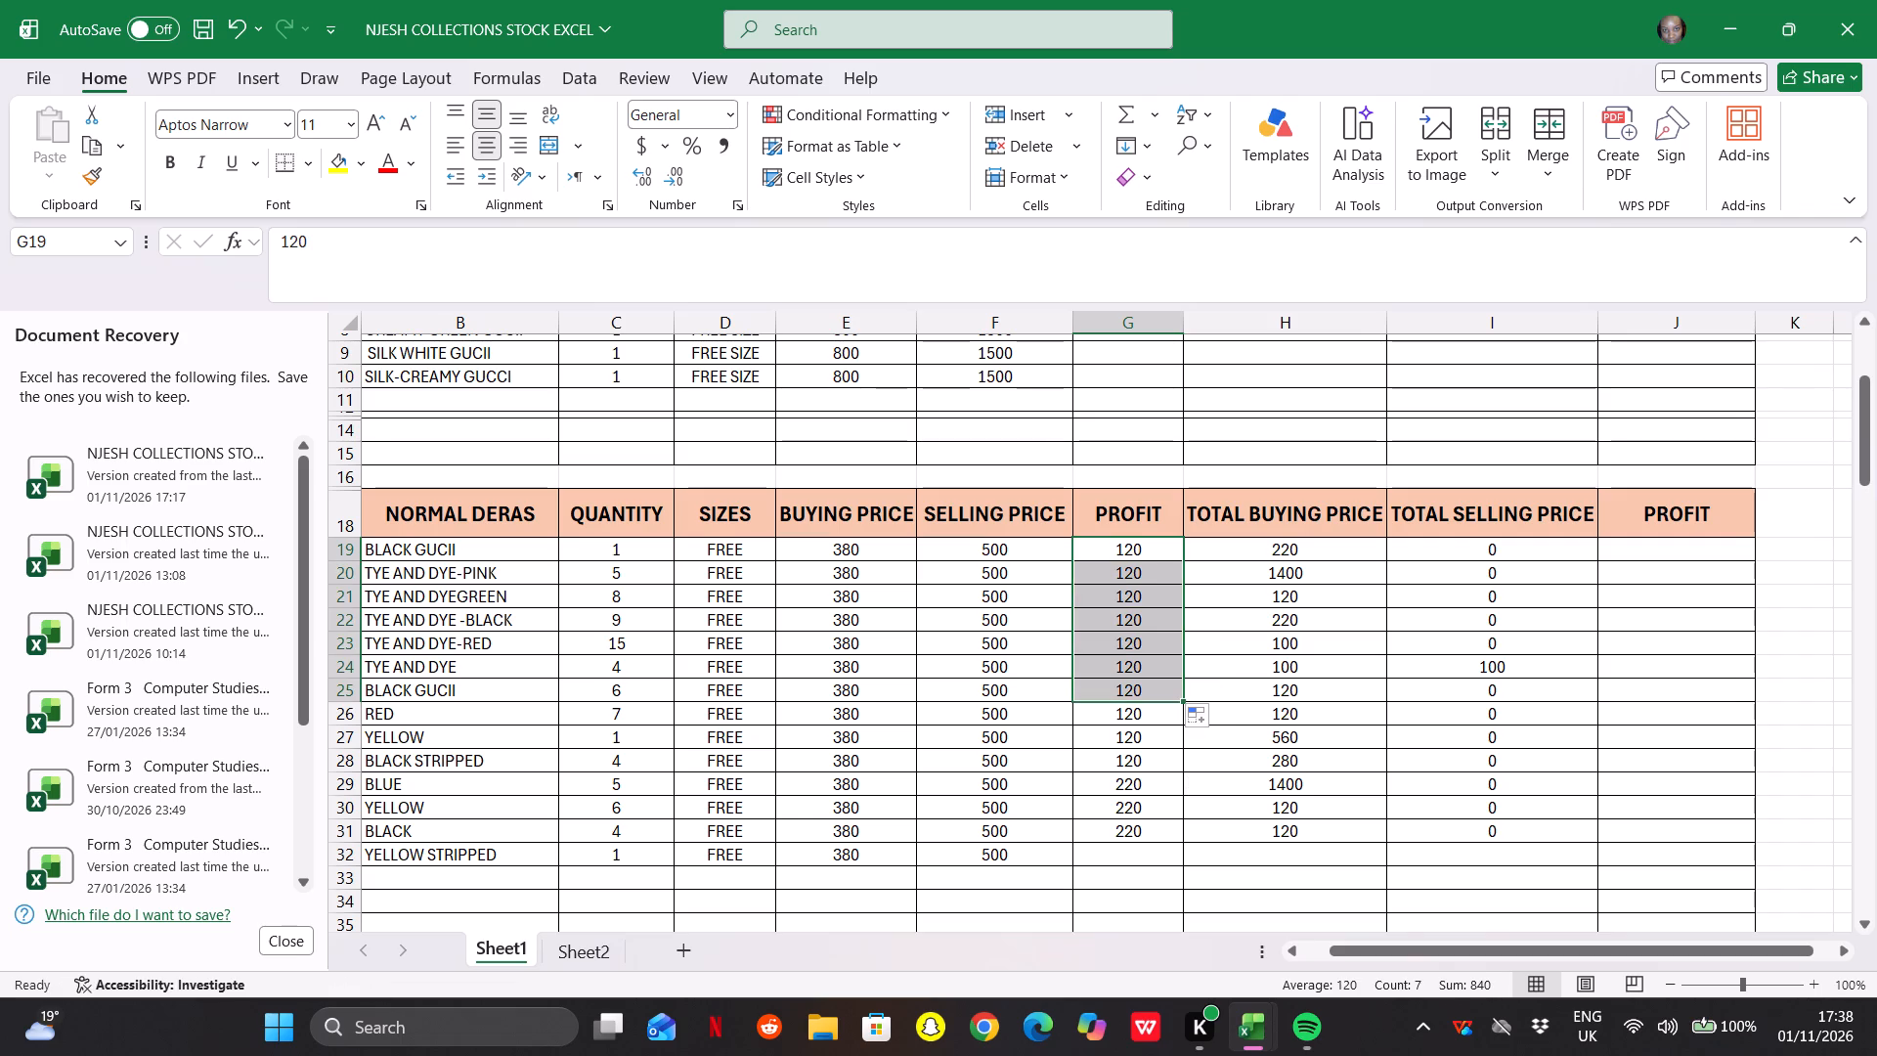
Fill the PROFIT of 120 from G19 down through the YELLOW STRIPPED row in G32.
{"action": "left_click", "coordinate": [1134, 546]}
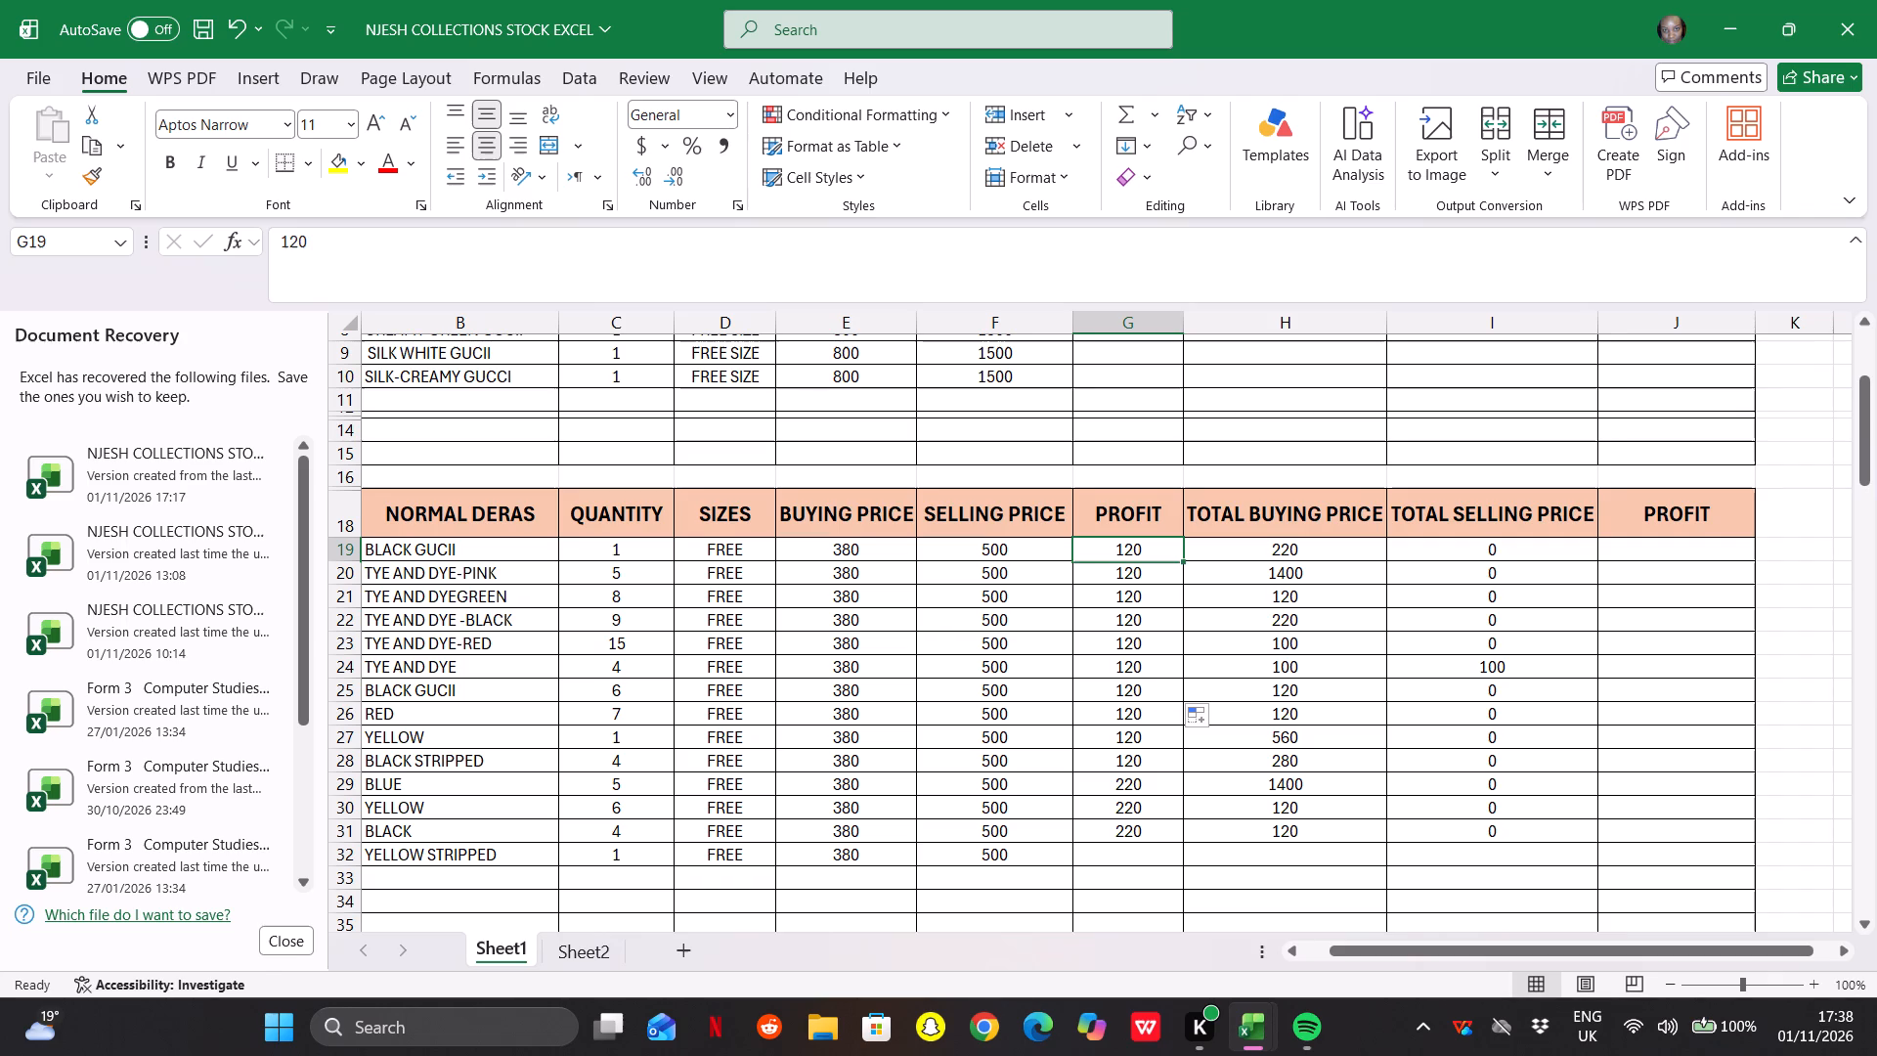
{"action": "left_click_drag", "start_coordinate": [1180, 557], "coordinate": [1190, 630]}
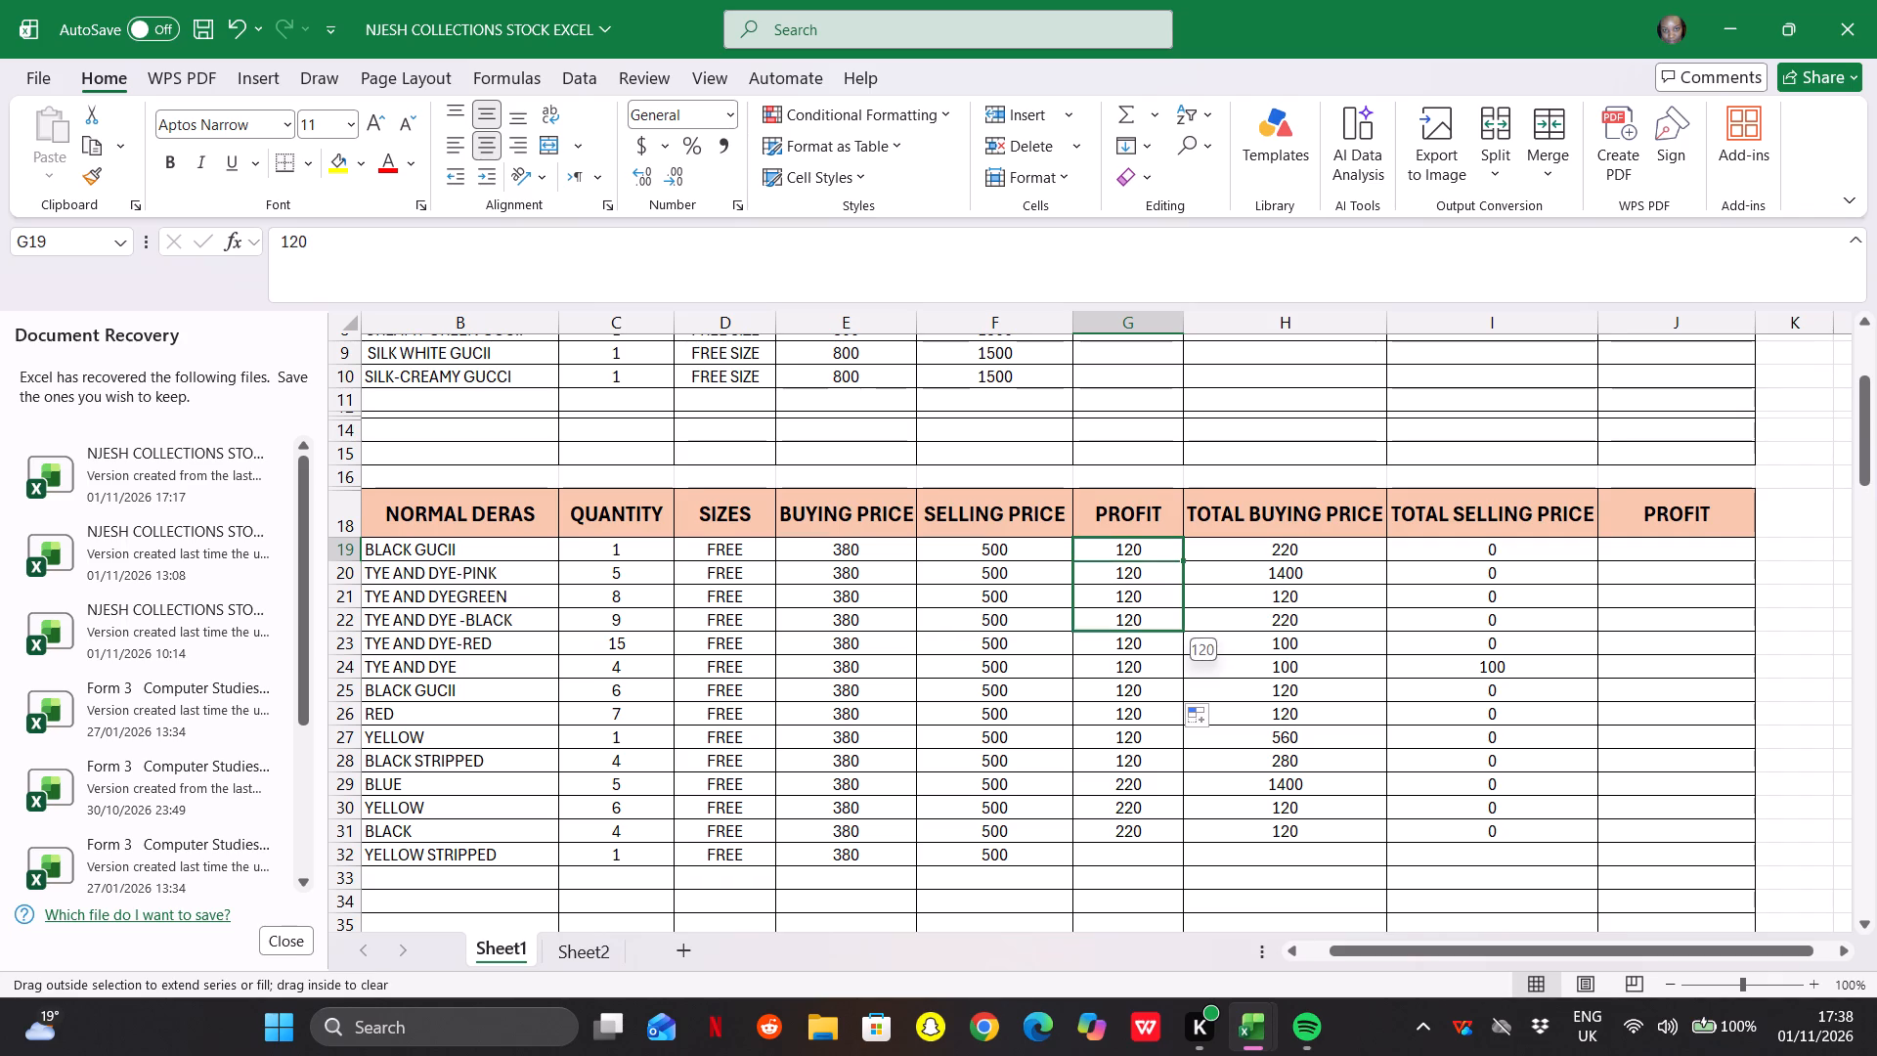
{"action": "left_click_drag", "start_coordinate": [1190, 630], "coordinate": [1192, 857]}
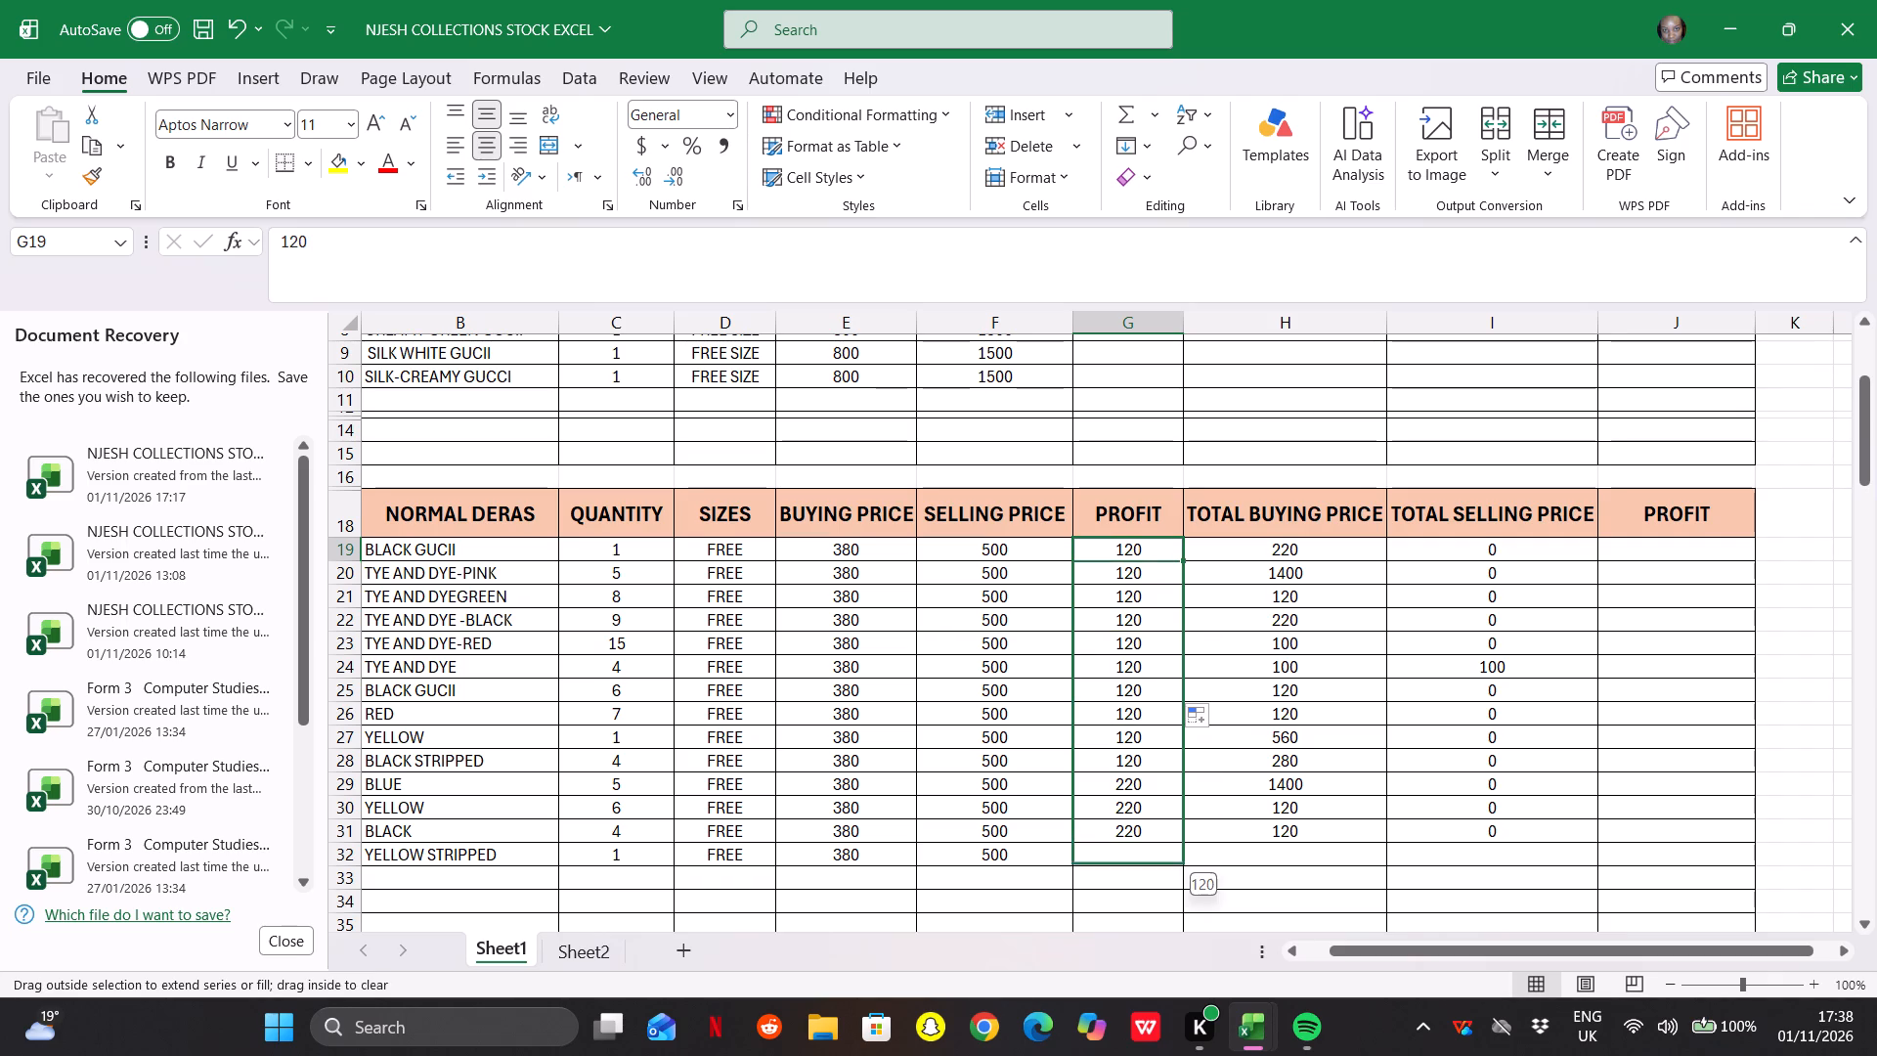
{"action": "left_click_drag", "start_coordinate": [1192, 857], "coordinate": [1192, 868]}
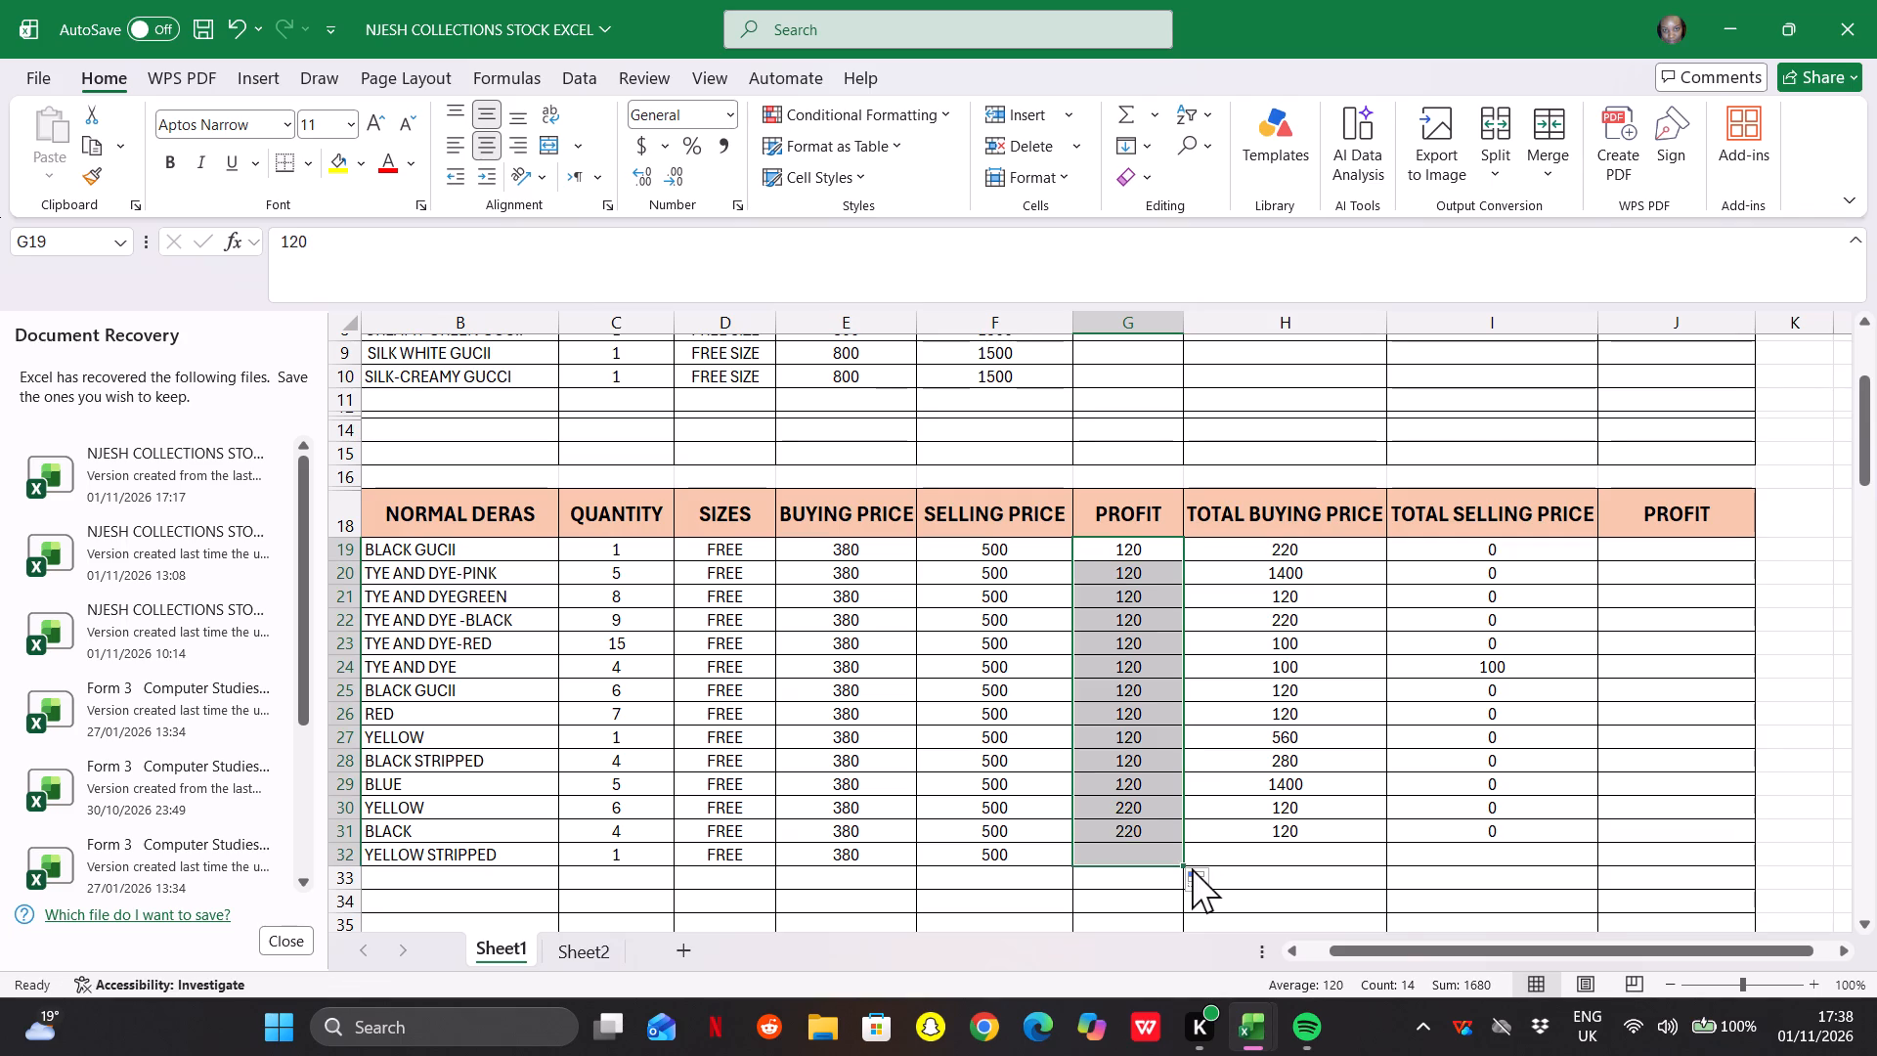
Save the stock workbook.
{"action": "left_click", "coordinate": [1310, 768]}
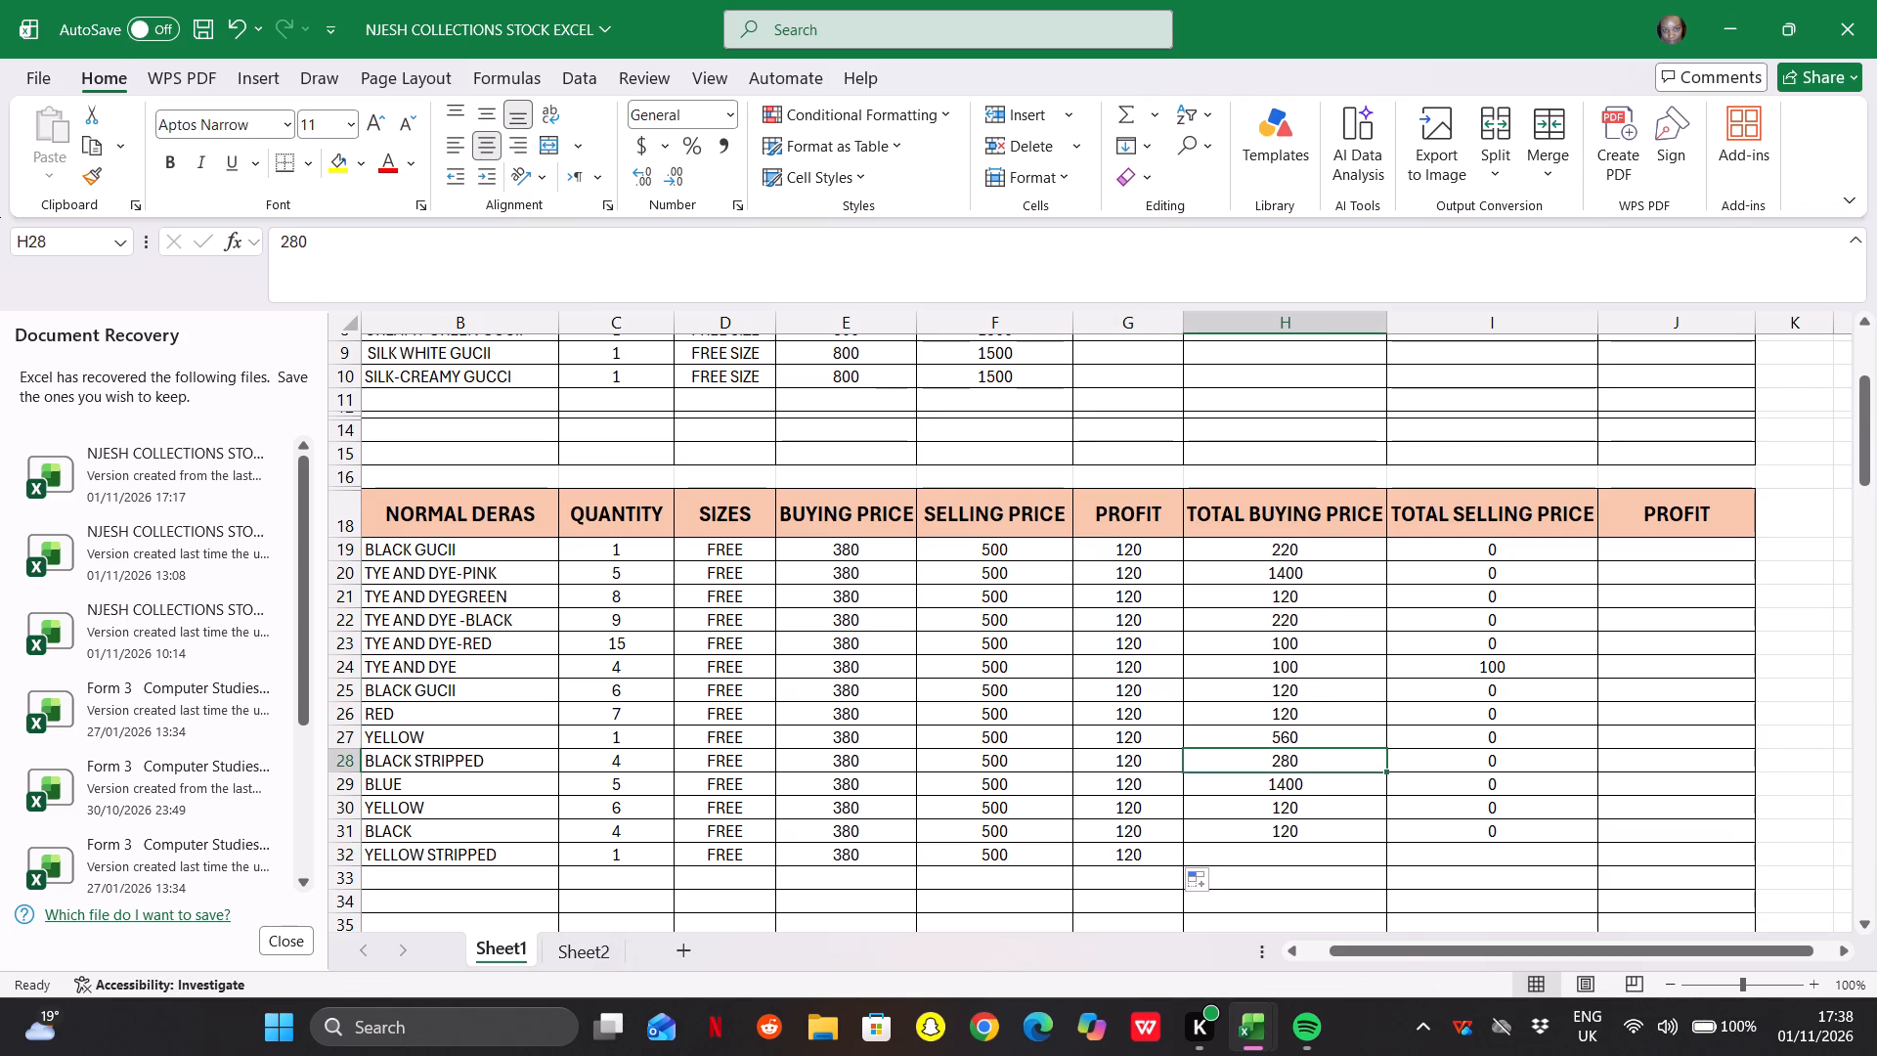
{"action": "key", "text": "ctrl+s"}
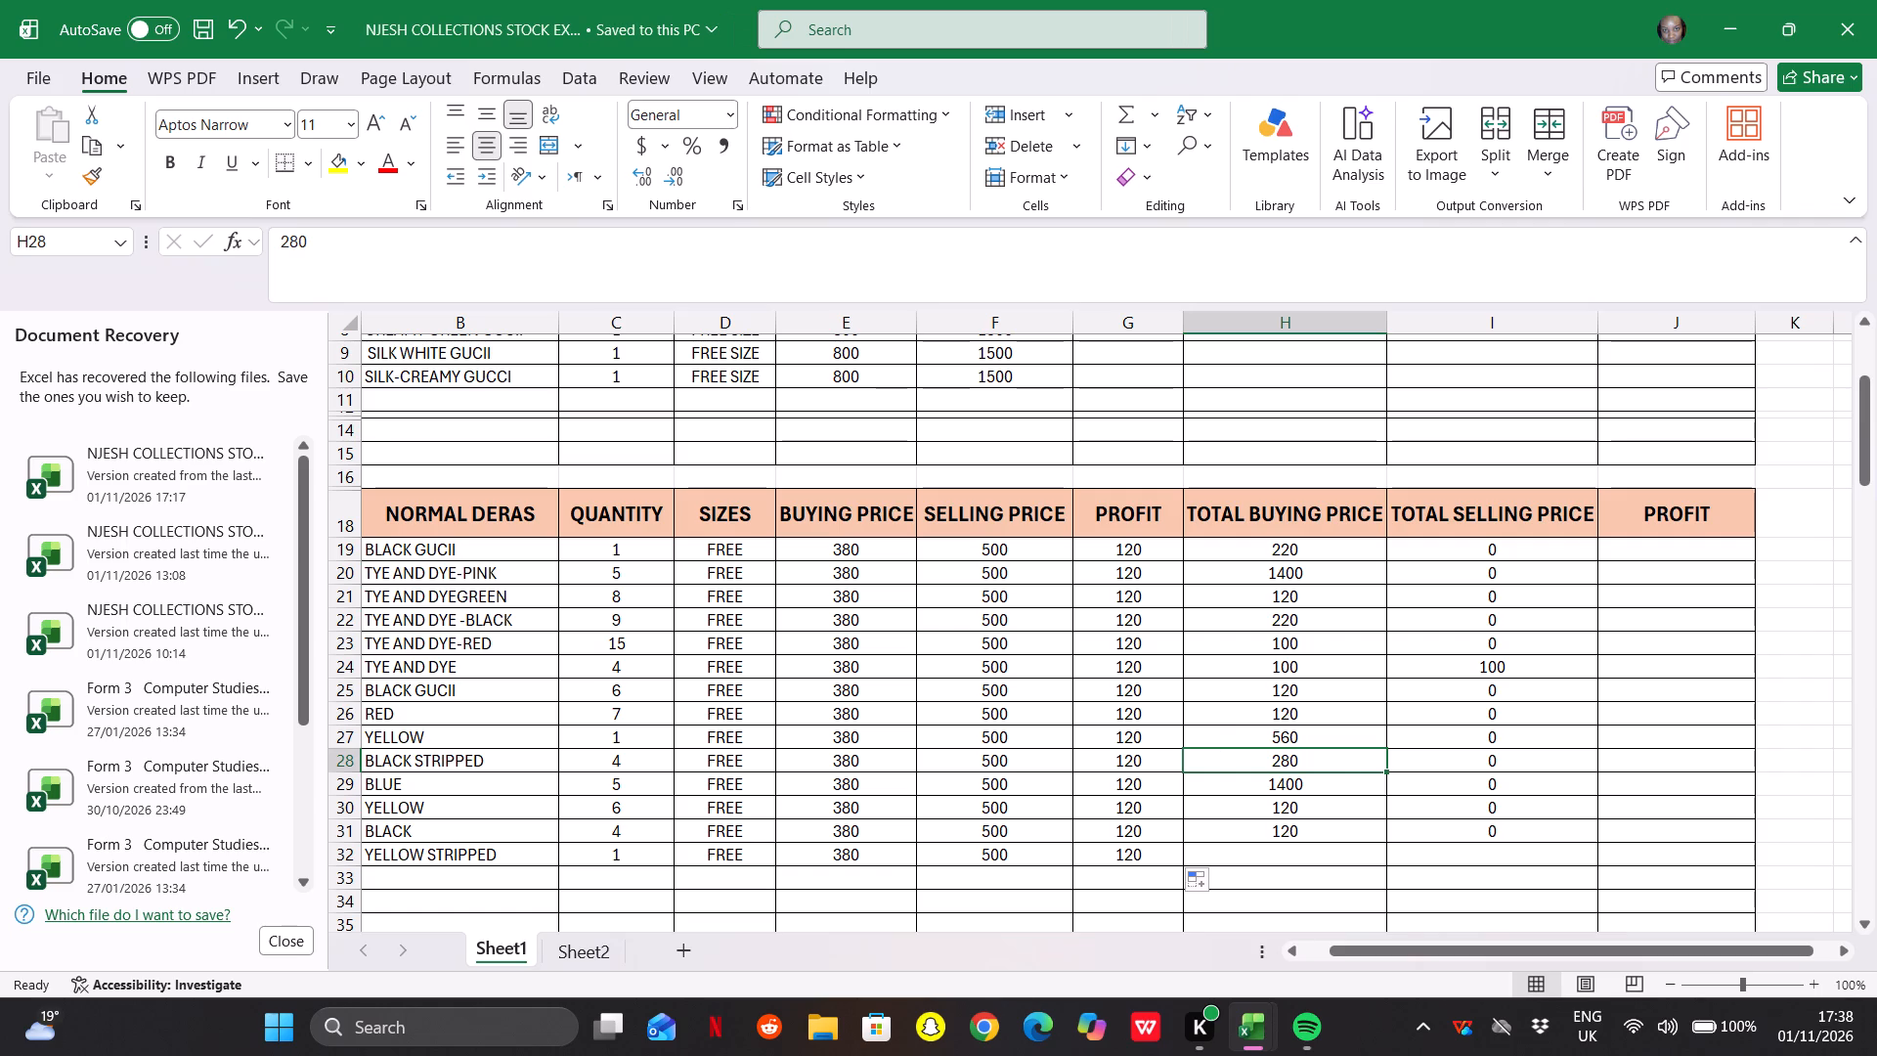
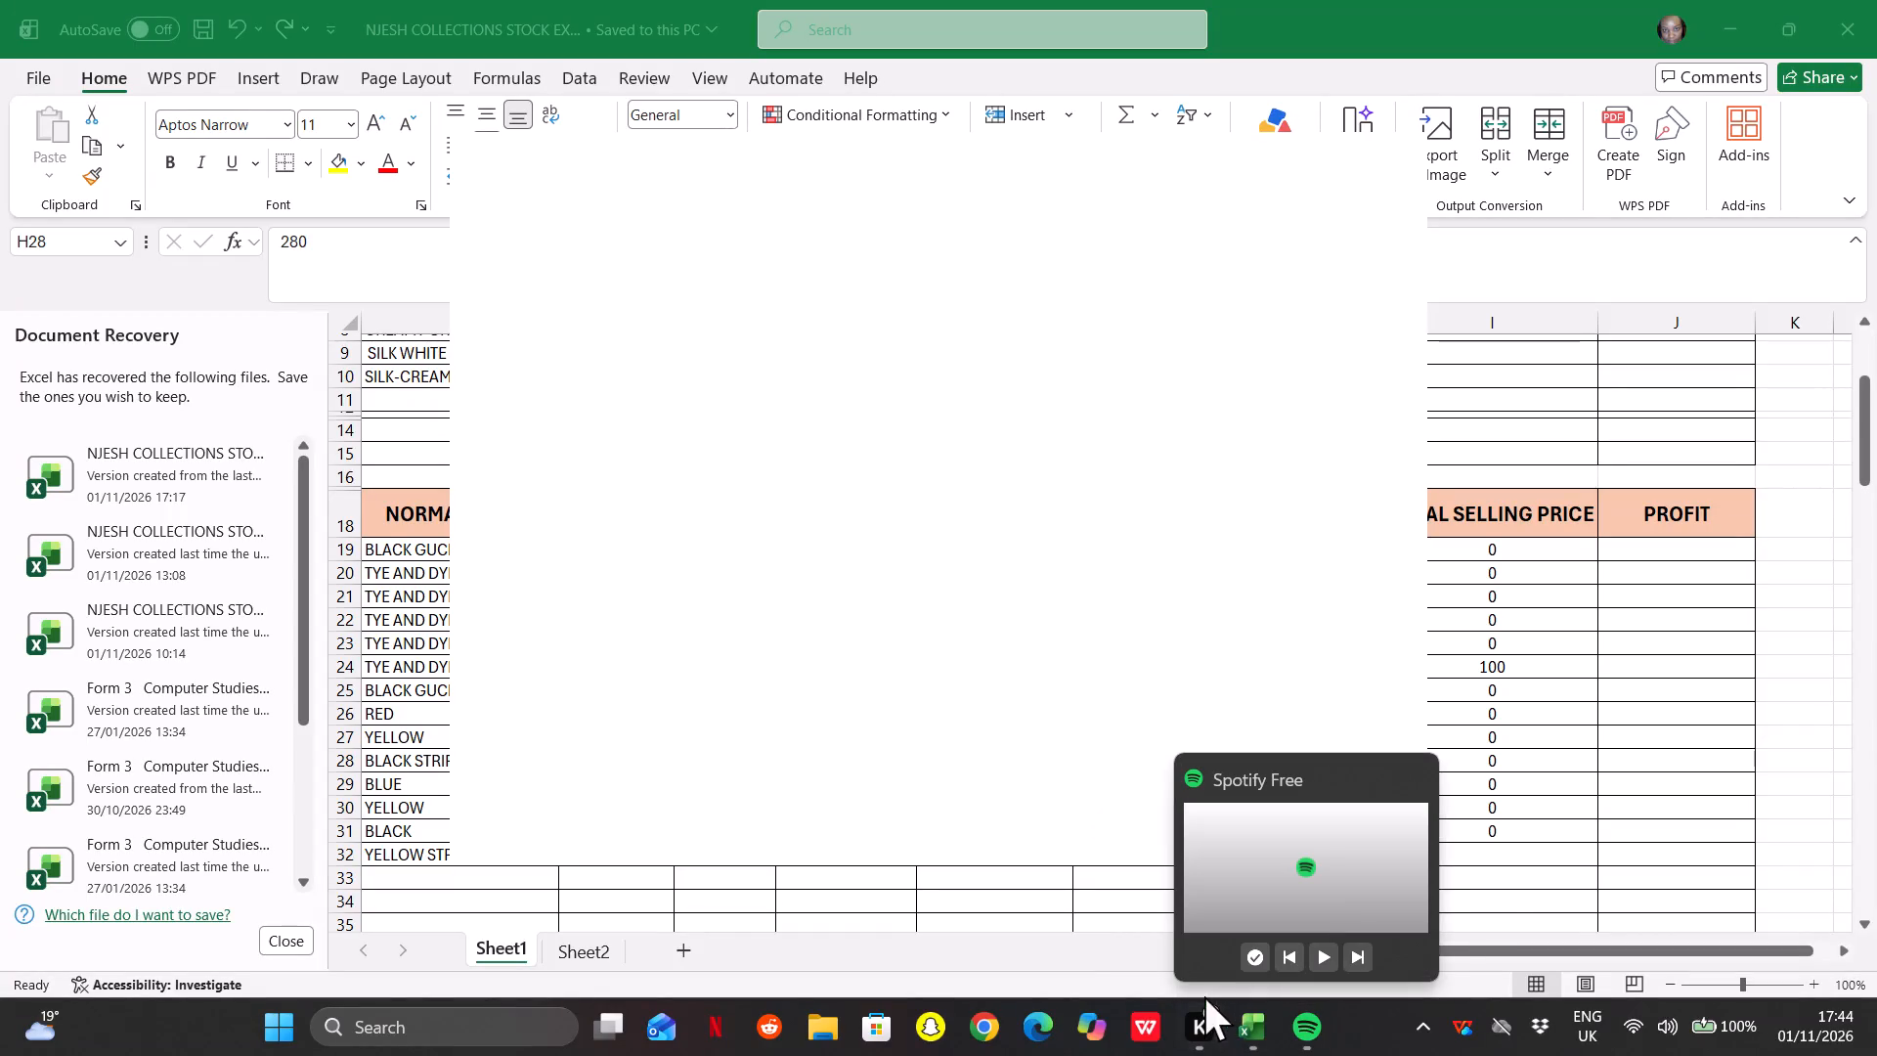
Switch back to the NJESH COLLECTIONS stock workbook in Excel.
{"action": "left_click", "coordinate": [1242, 1020]}
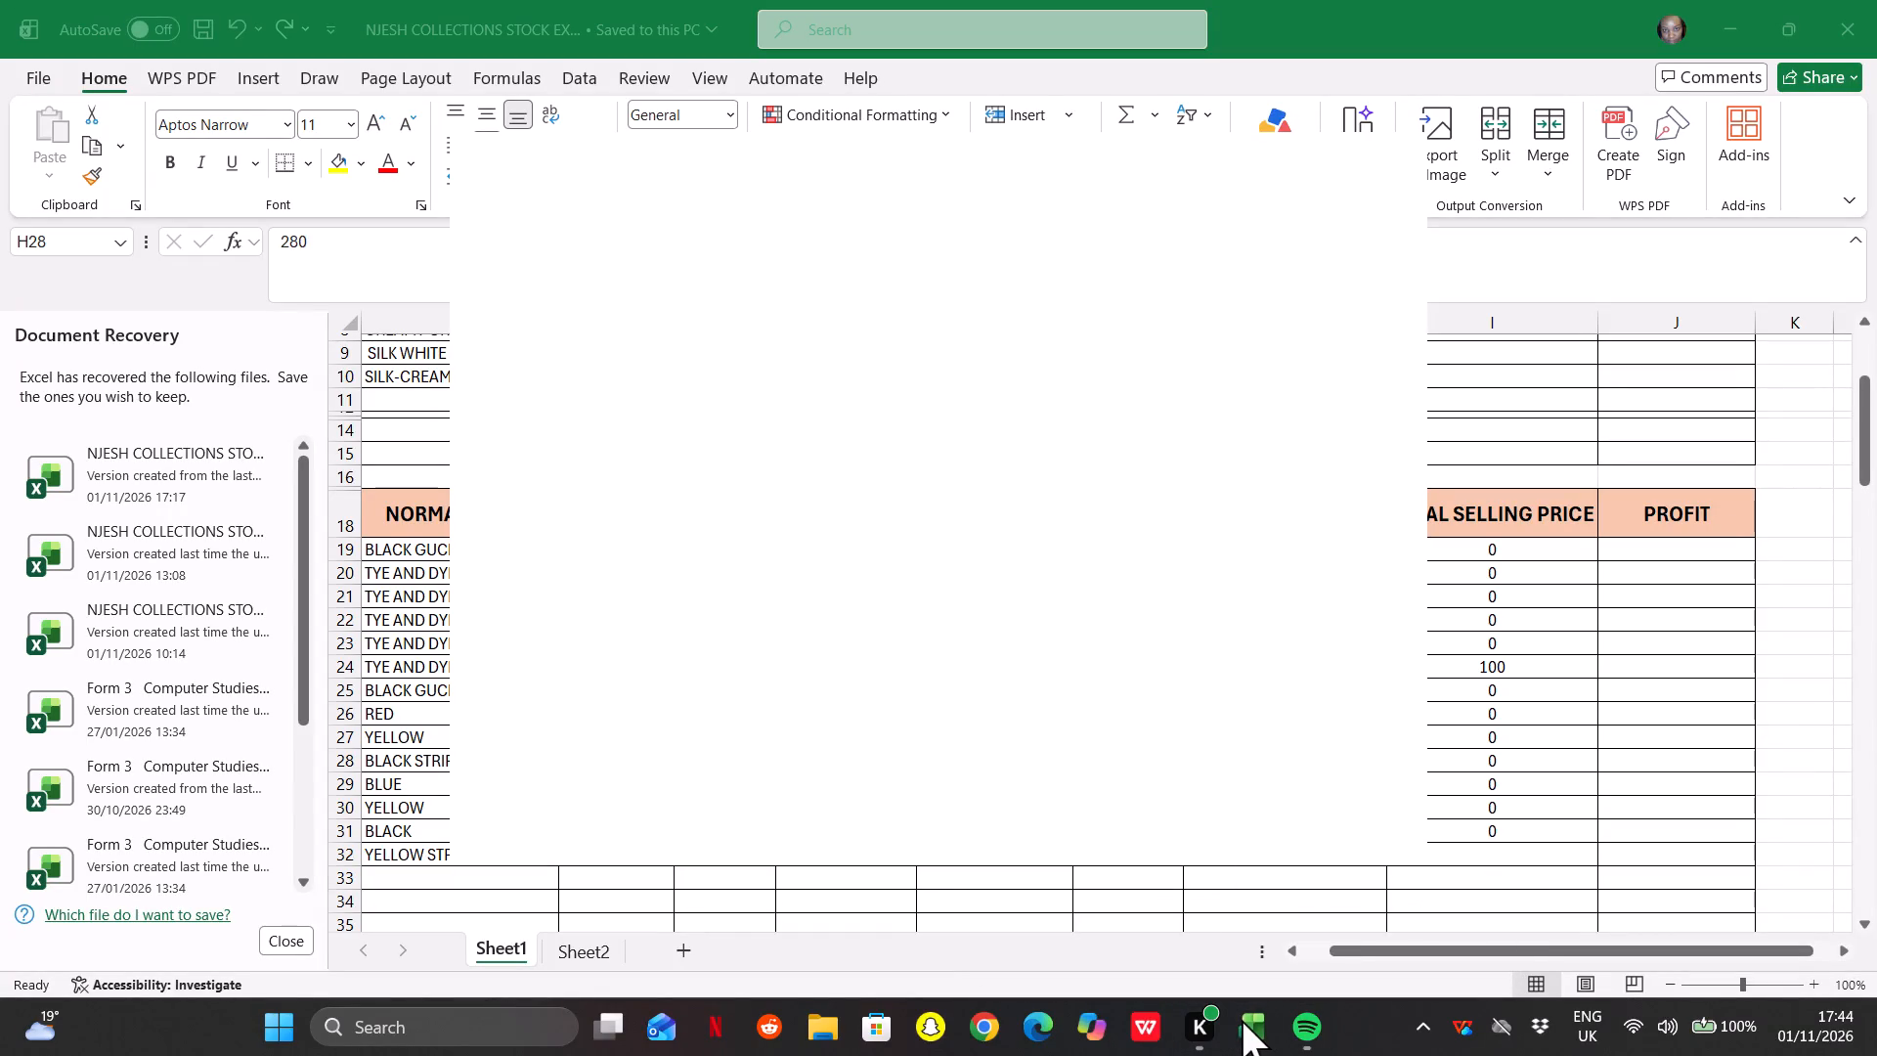
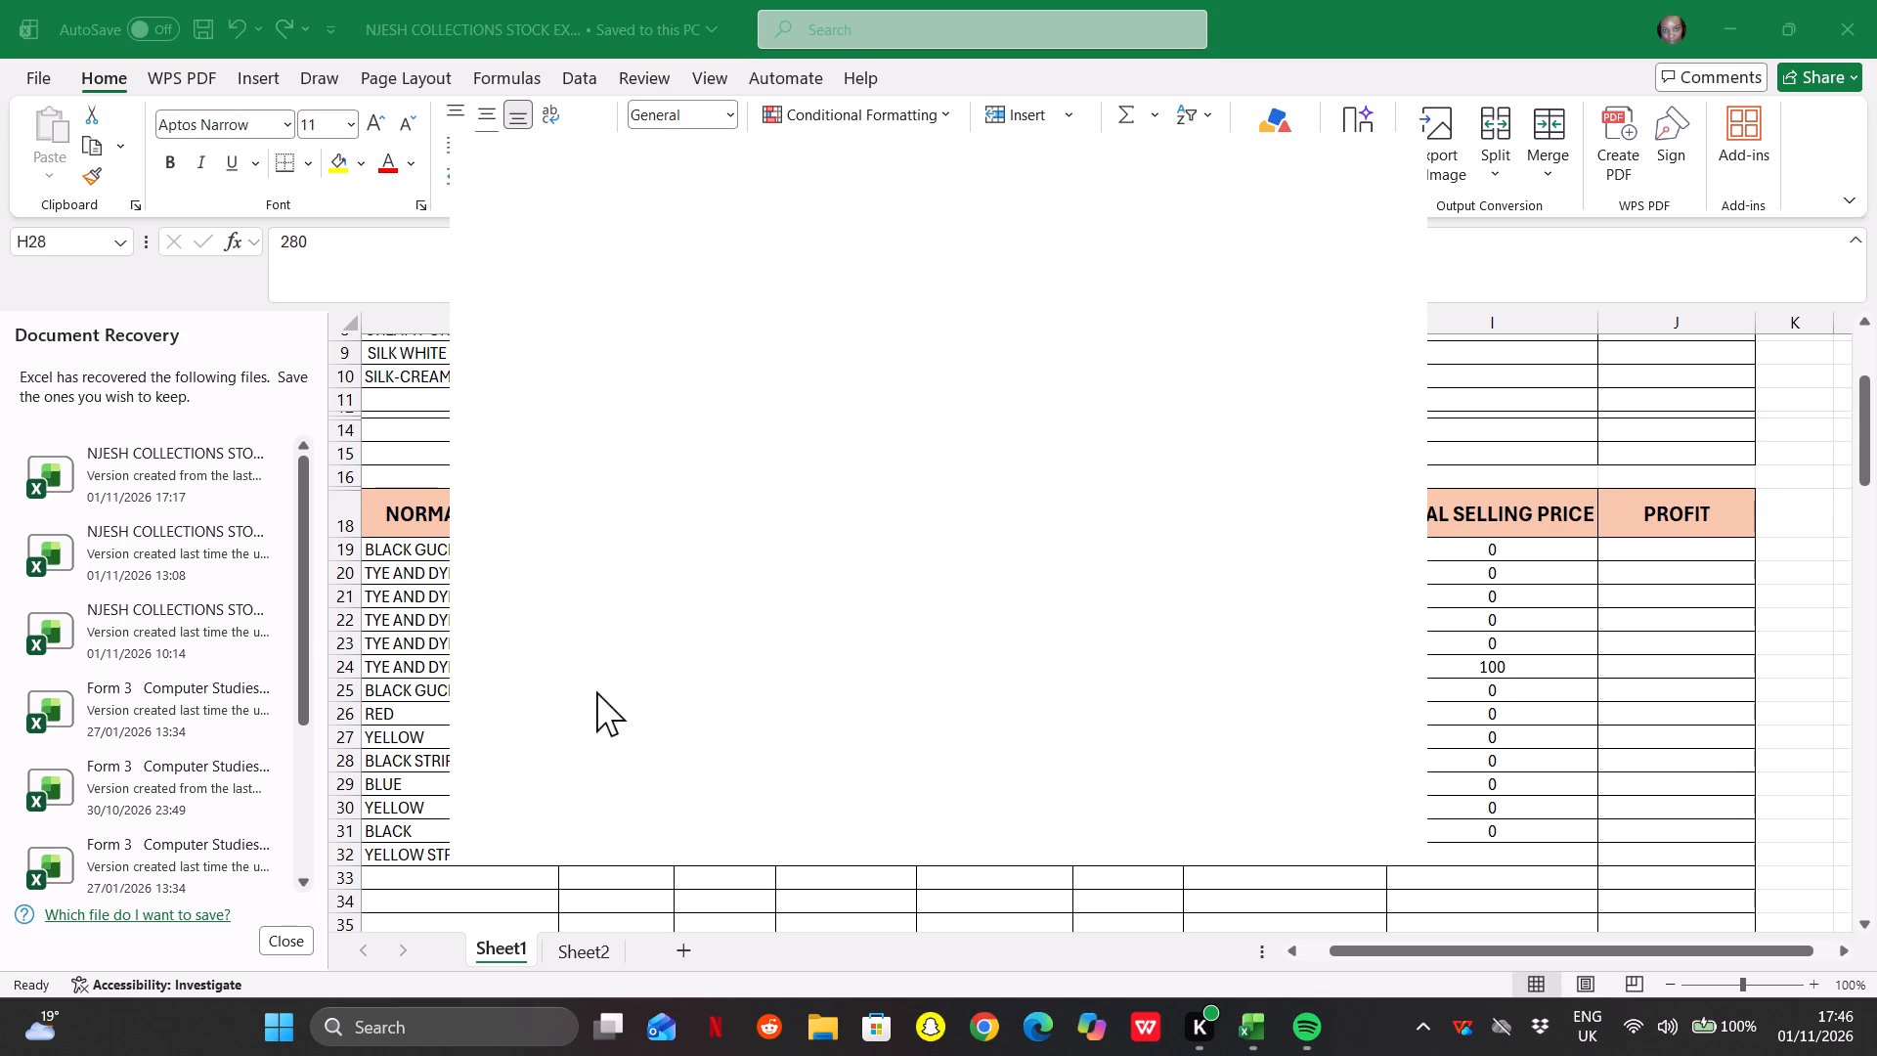
In the NORMAL DERAS table, enter total selling prices 120, 230 and 660 for rows 19 to 21, BLACK GUCII through TYE AND DYEGREEN.
{"action": "left_click", "coordinate": [389, 465]}
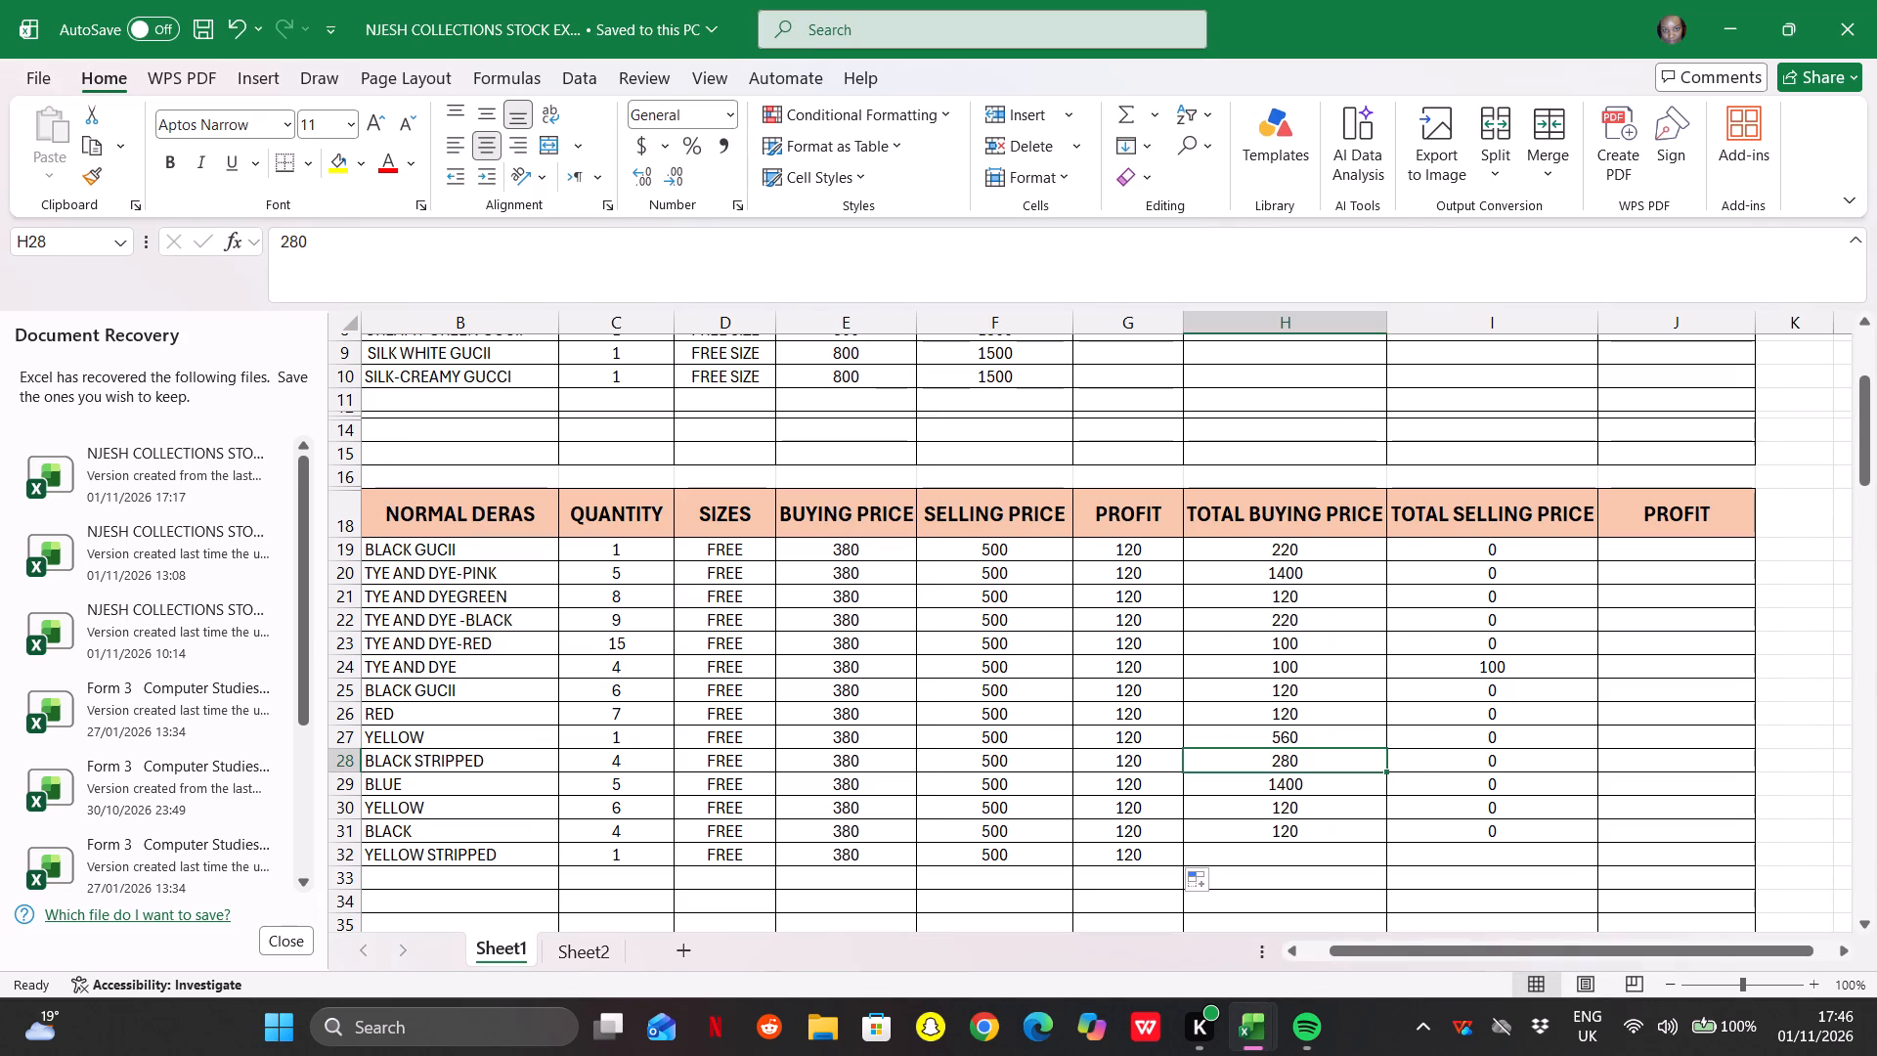
{"action": "left_click", "coordinate": [1511, 554]}
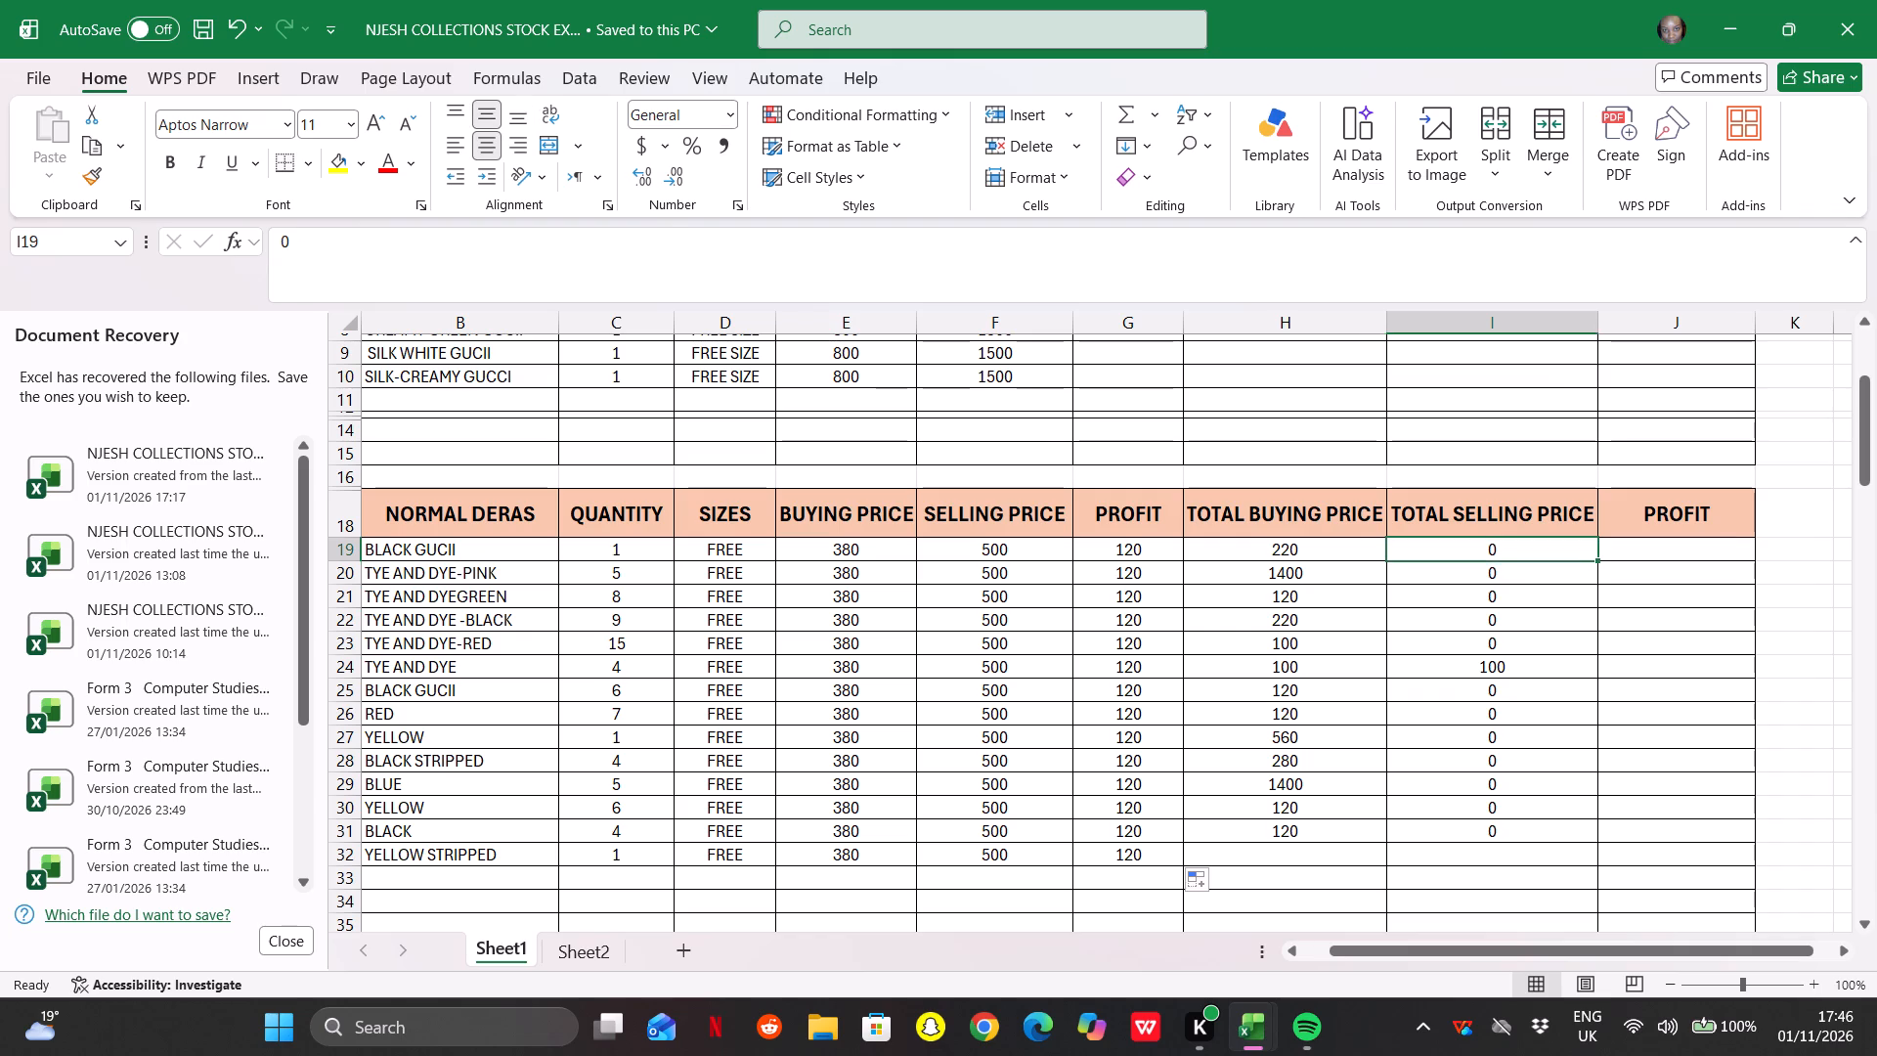
{"action": "type", "text": "12"}
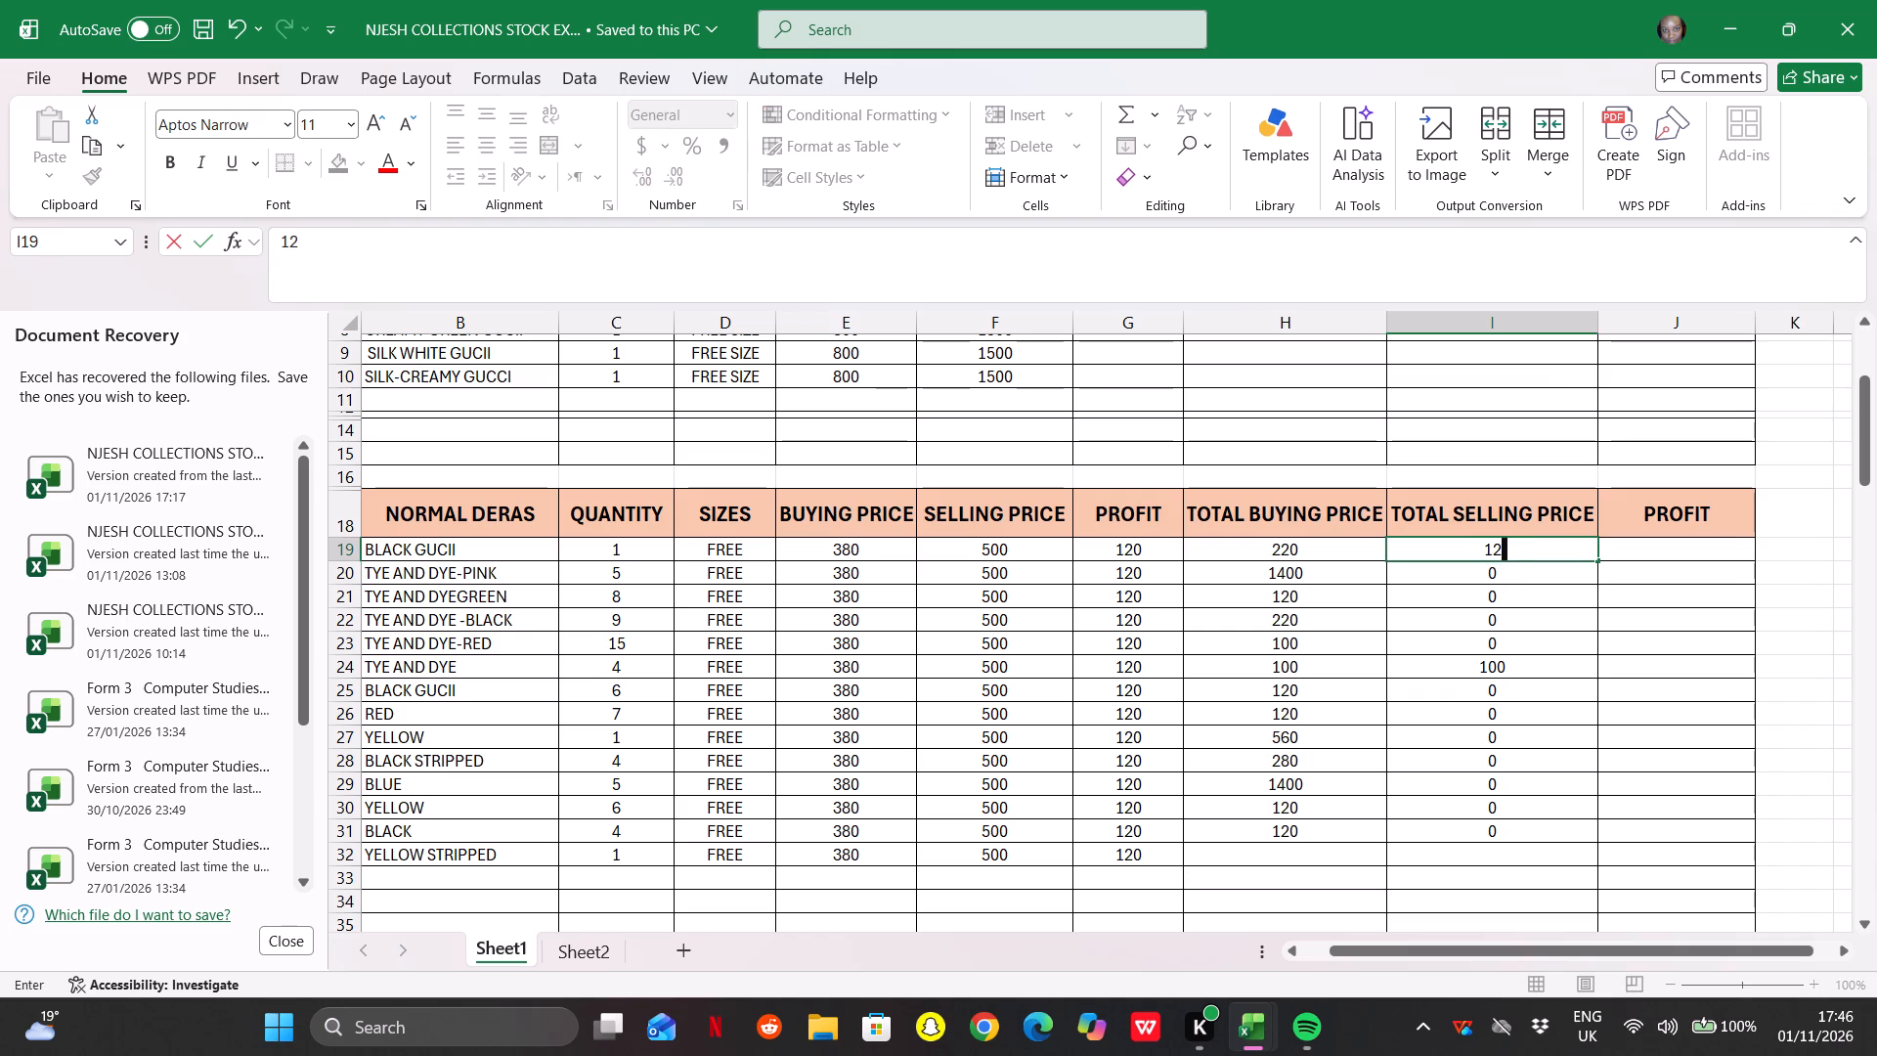
{"action": "key", "text": "0"}
{"action": "key", "text": "Down"}
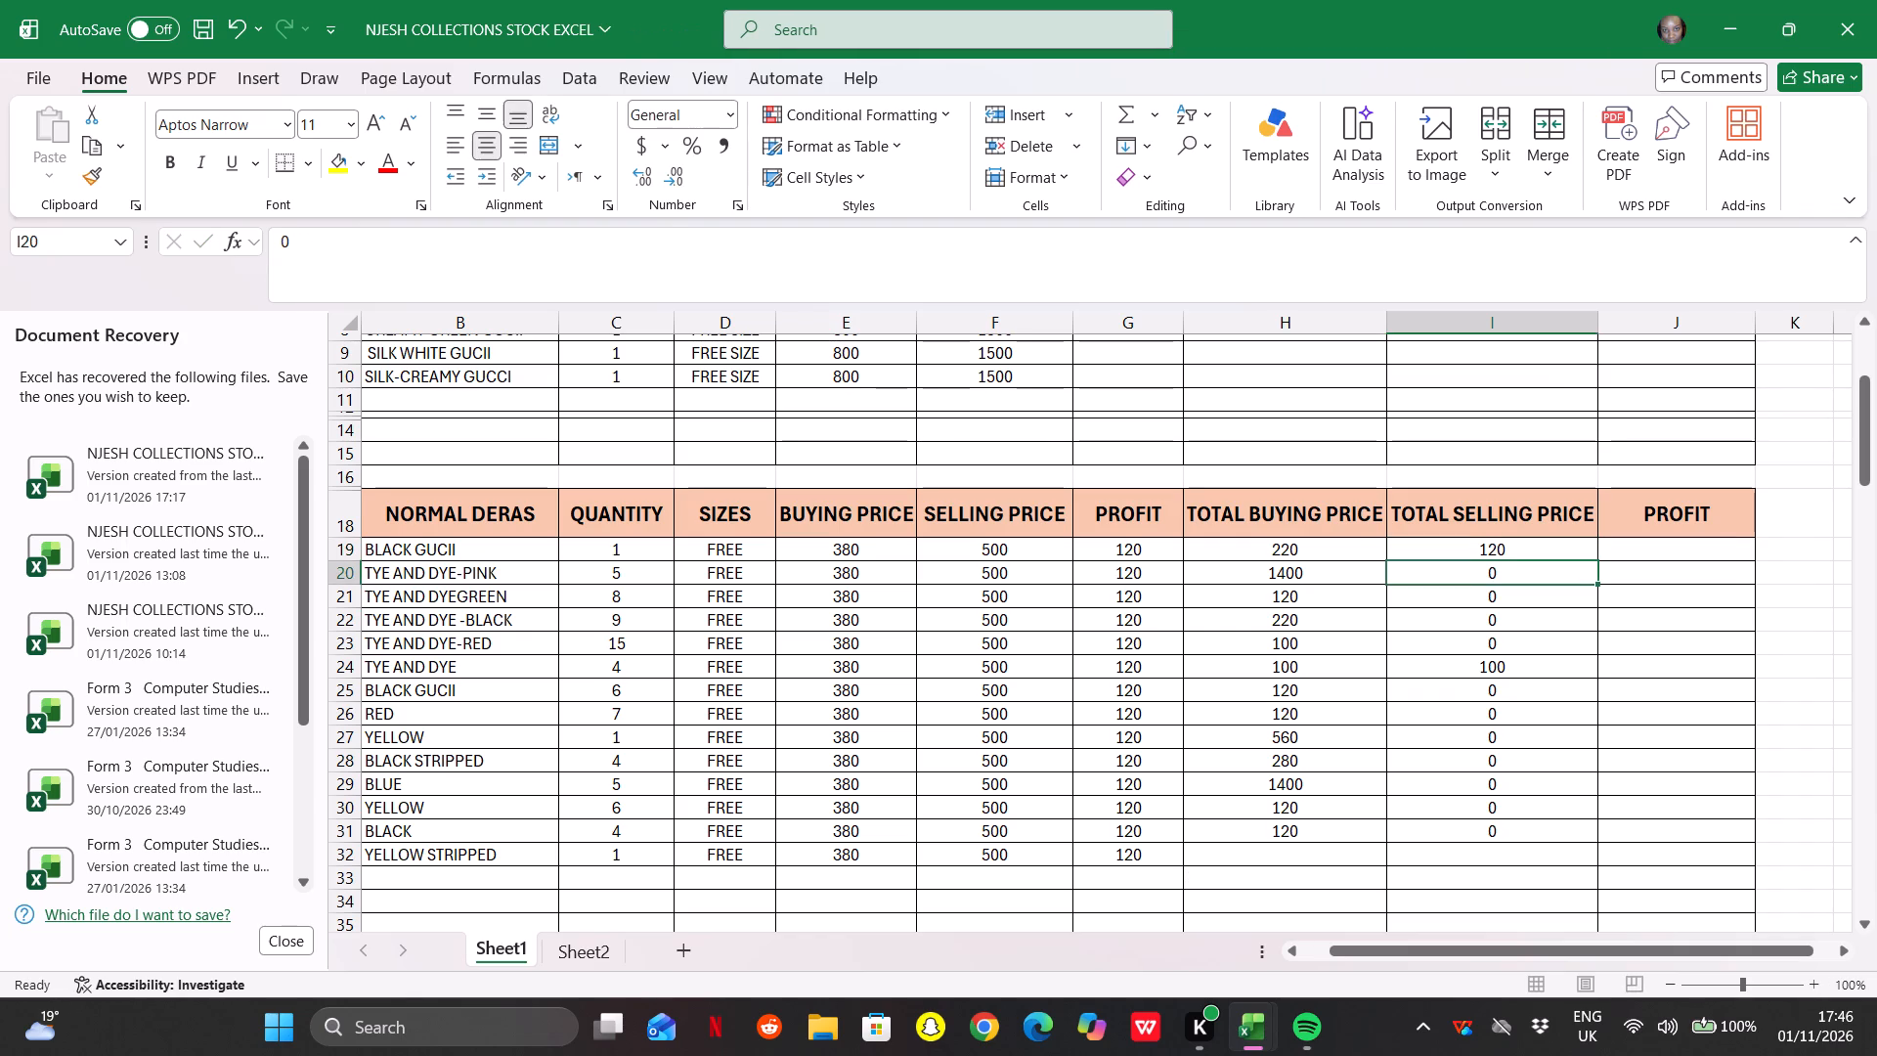
{"action": "key", "text": "2"}
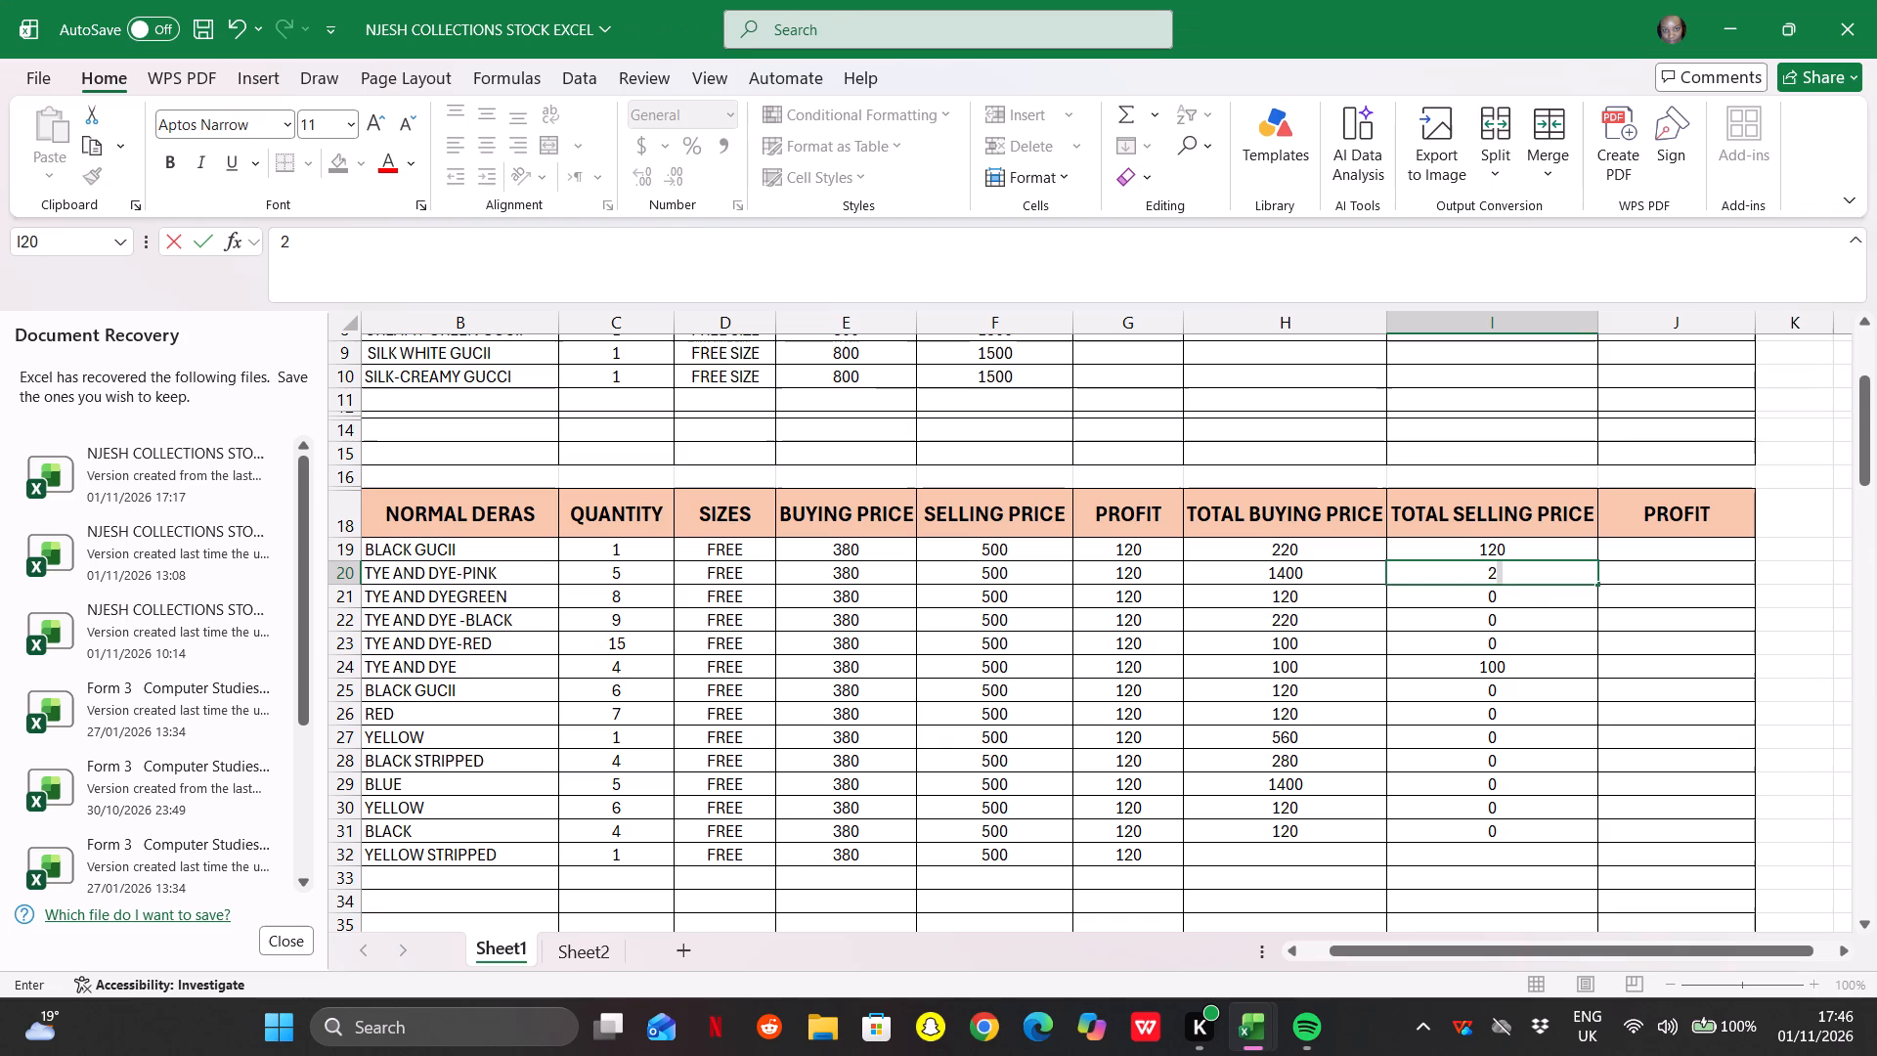
{"action": "key", "text": "3"}
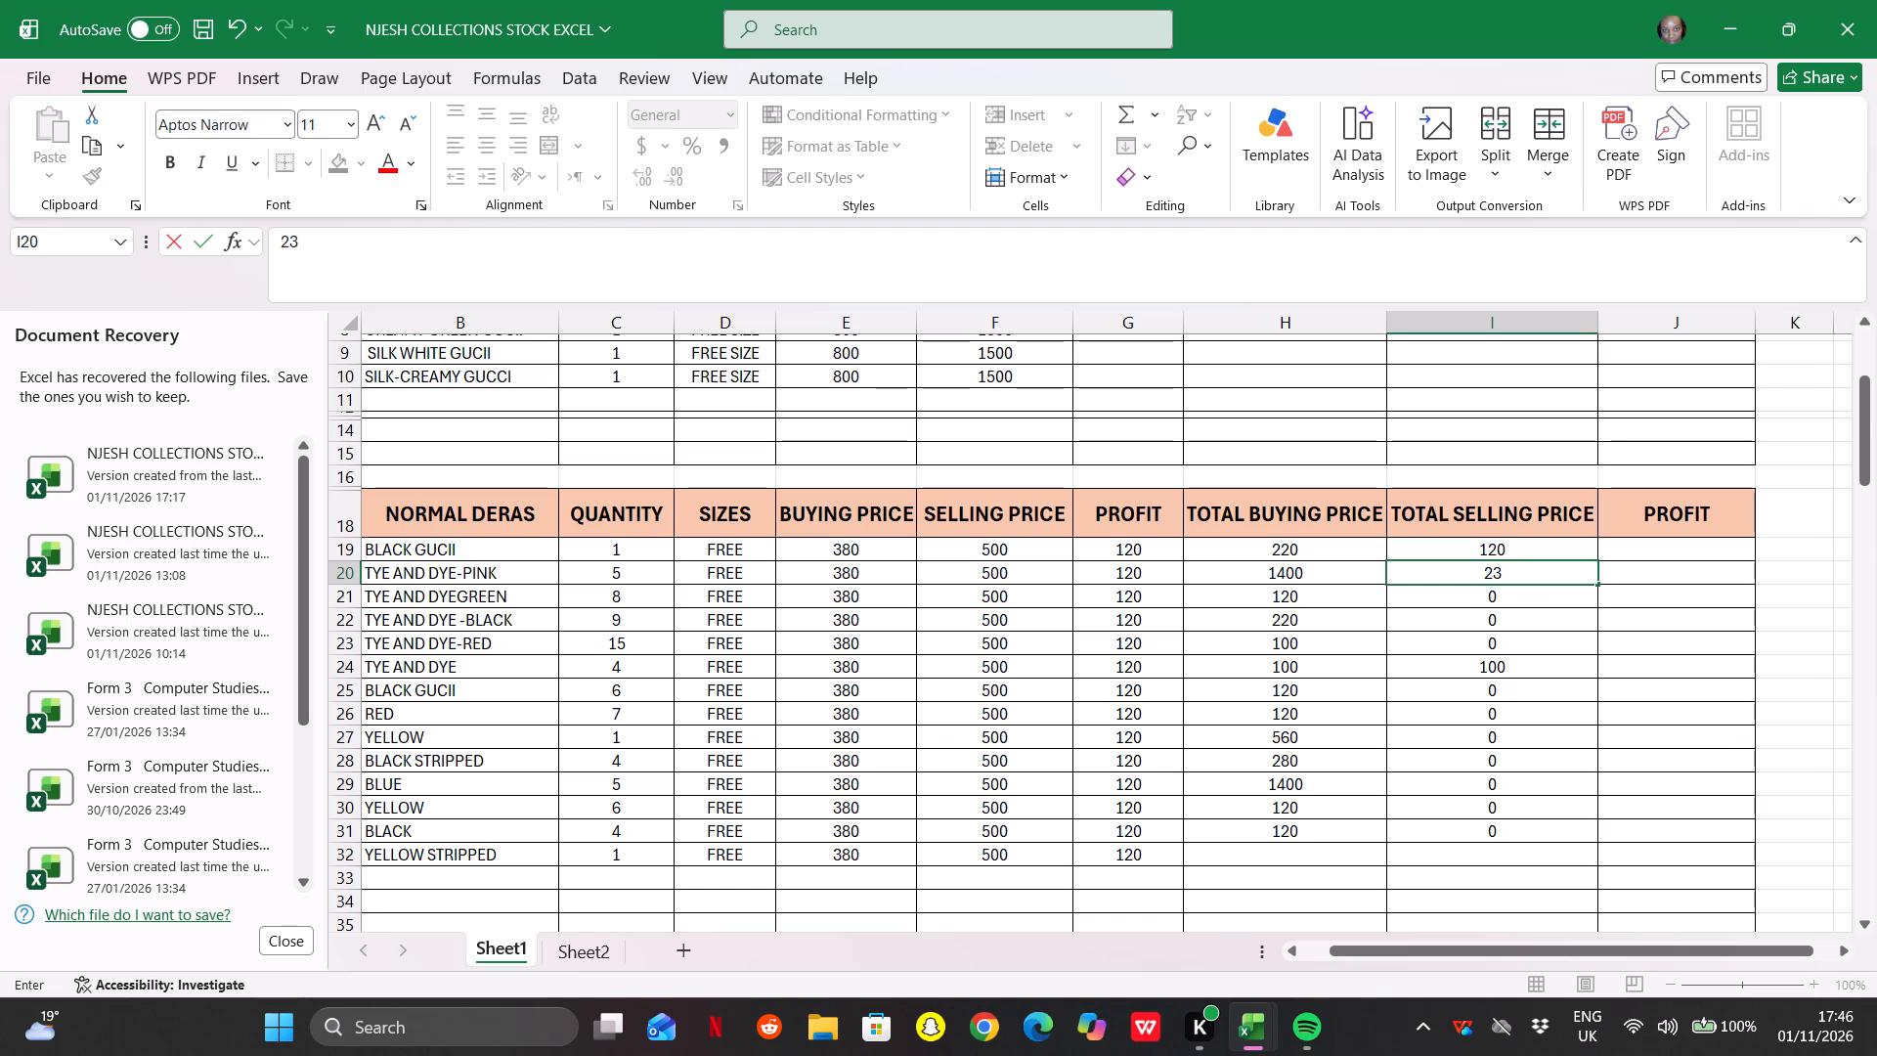
{"action": "key", "text": "0"}
{"action": "key", "text": "Down"}
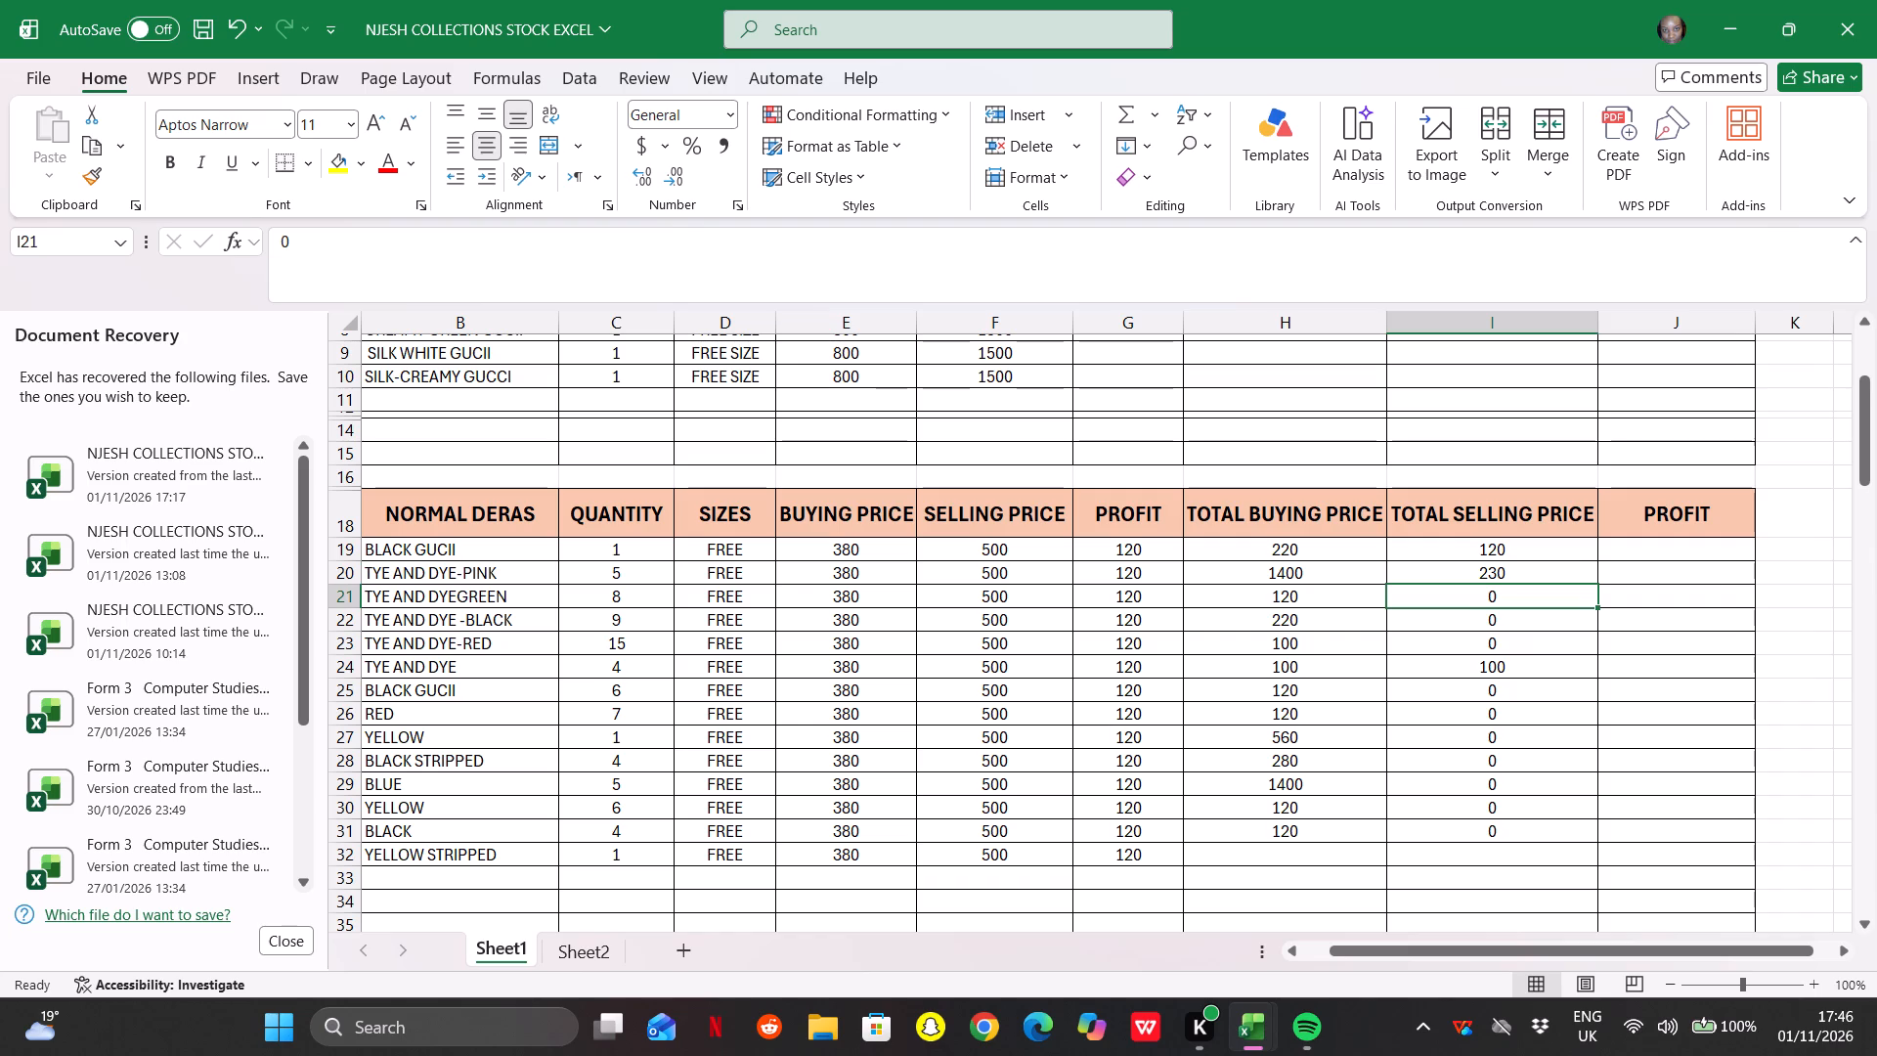
{"action": "key", "text": "6"}
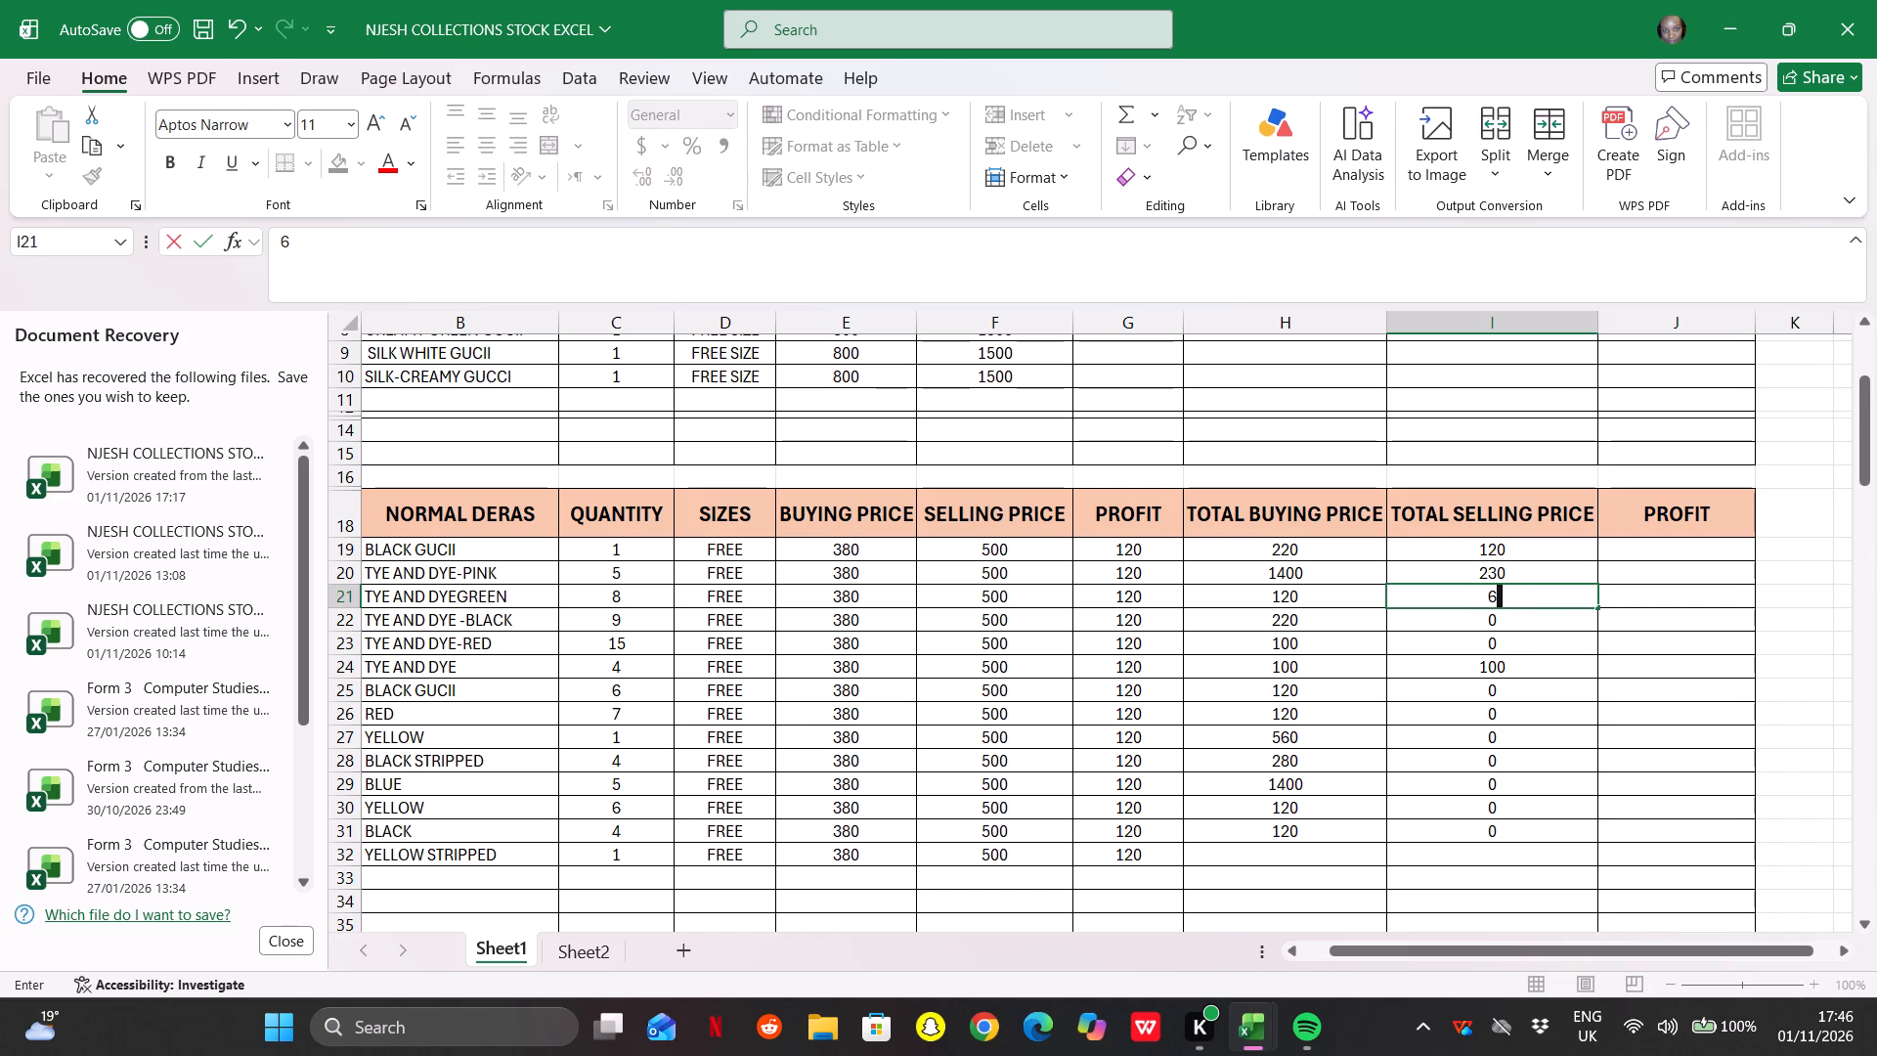
{"action": "key", "text": "6"}
{"action": "key", "text": "0"}
{"action": "key", "text": "Down"}
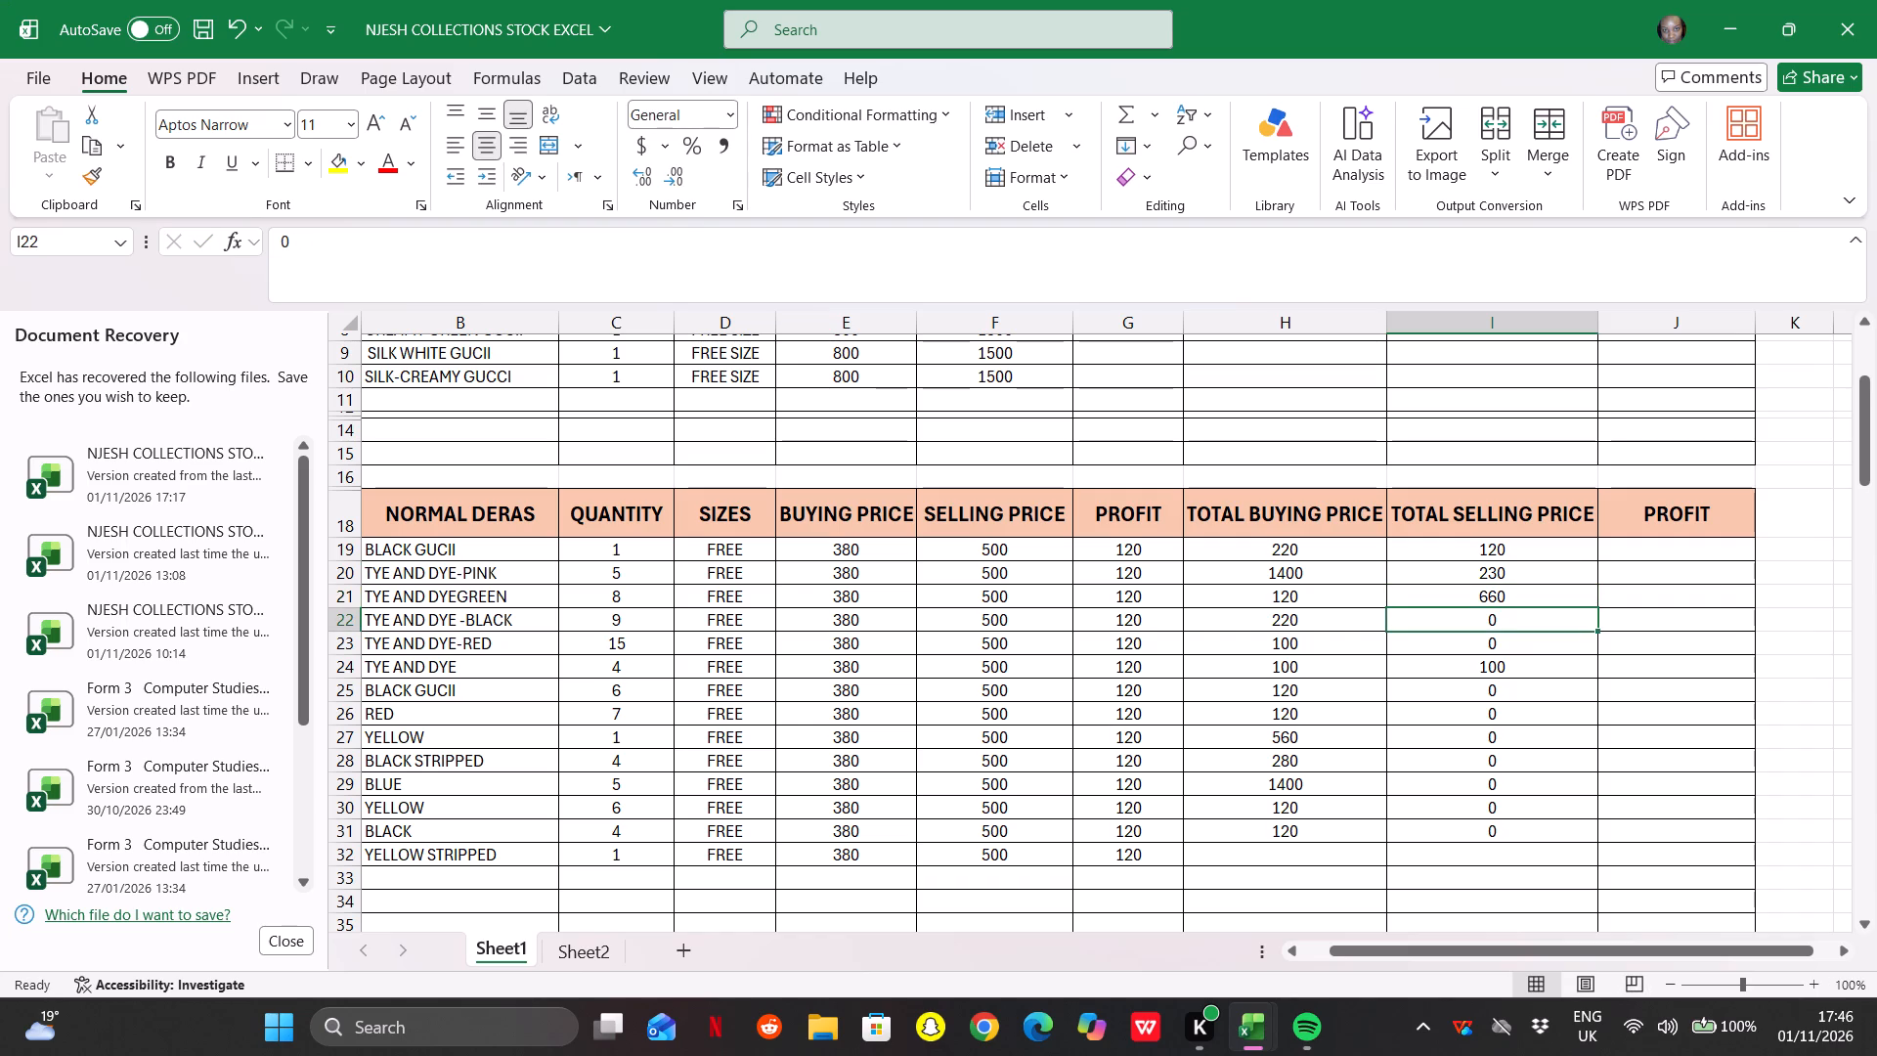
Enter total selling prices of 650 for TYE AND DYE-BLACK and 670 for TYE AND DYE-RED in rows 22 and 23.
{"action": "type", "text": "65"}
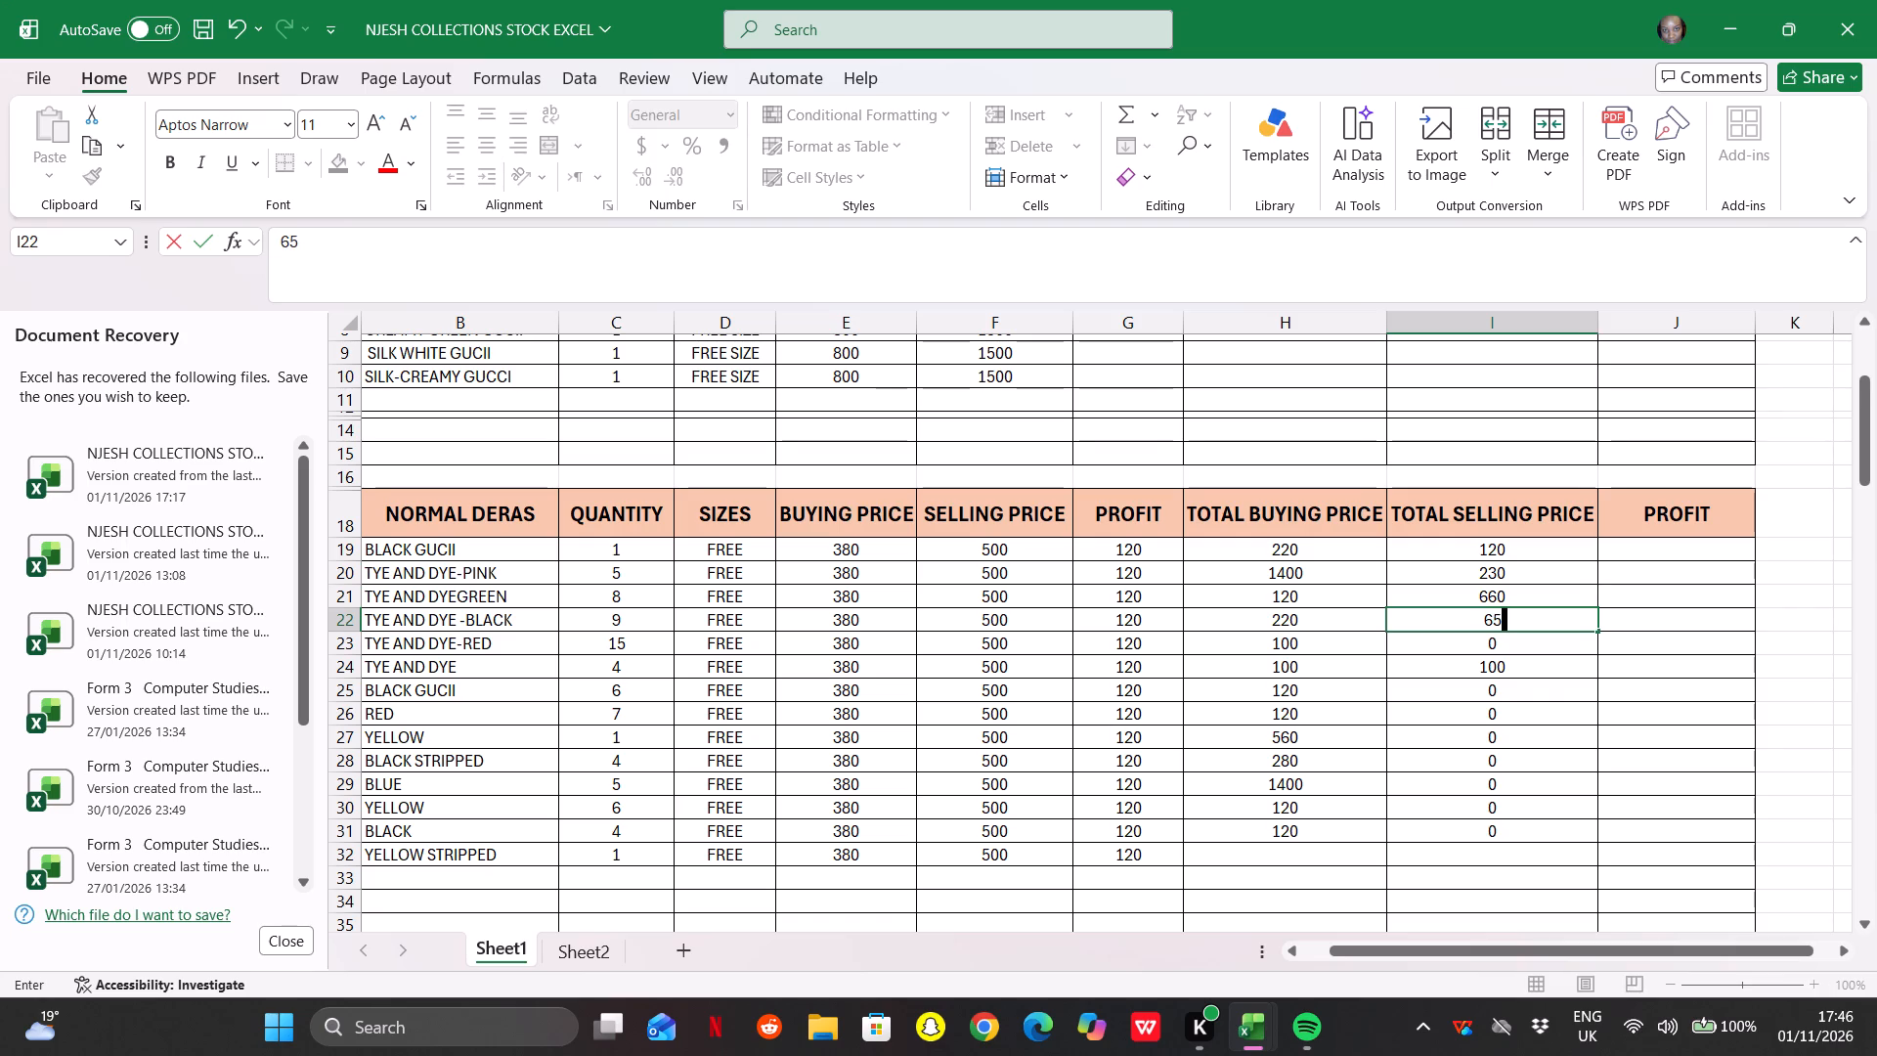
{"action": "key", "text": "0"}
{"action": "key", "text": "Down"}
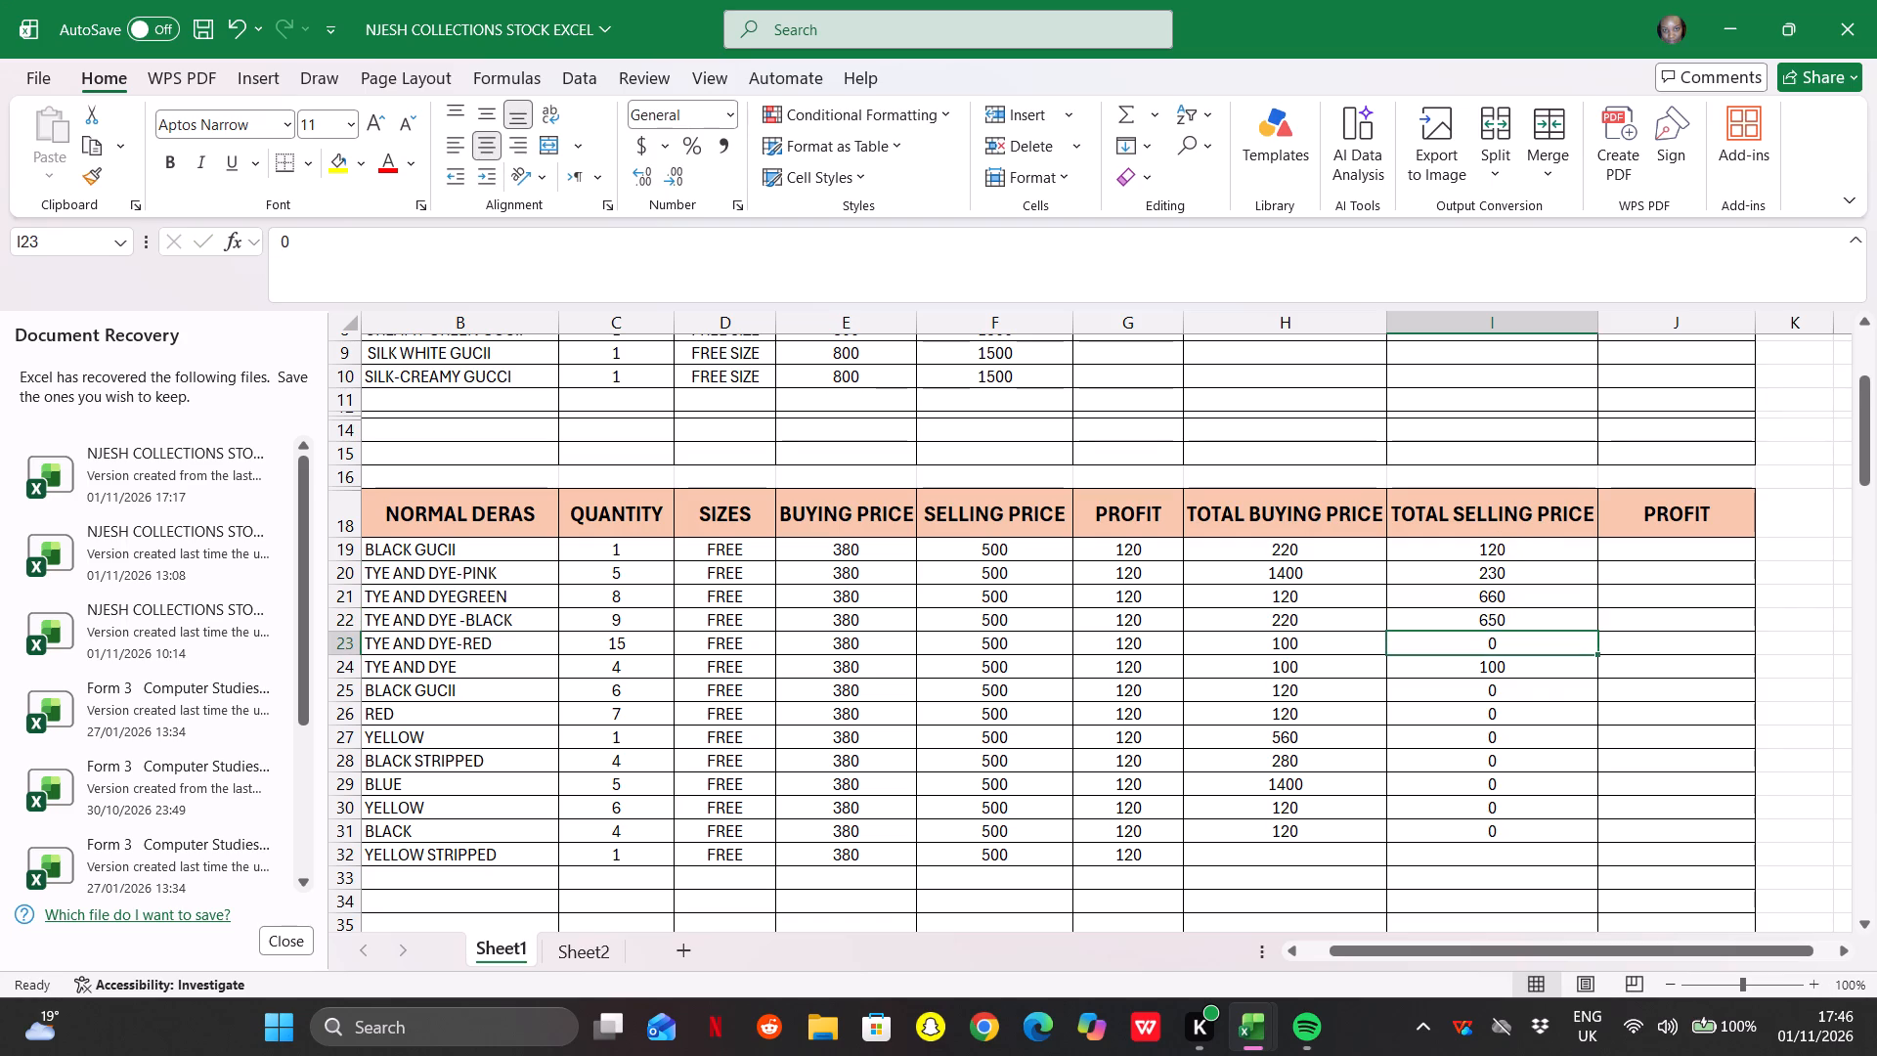
{"action": "type", "text": "67"}
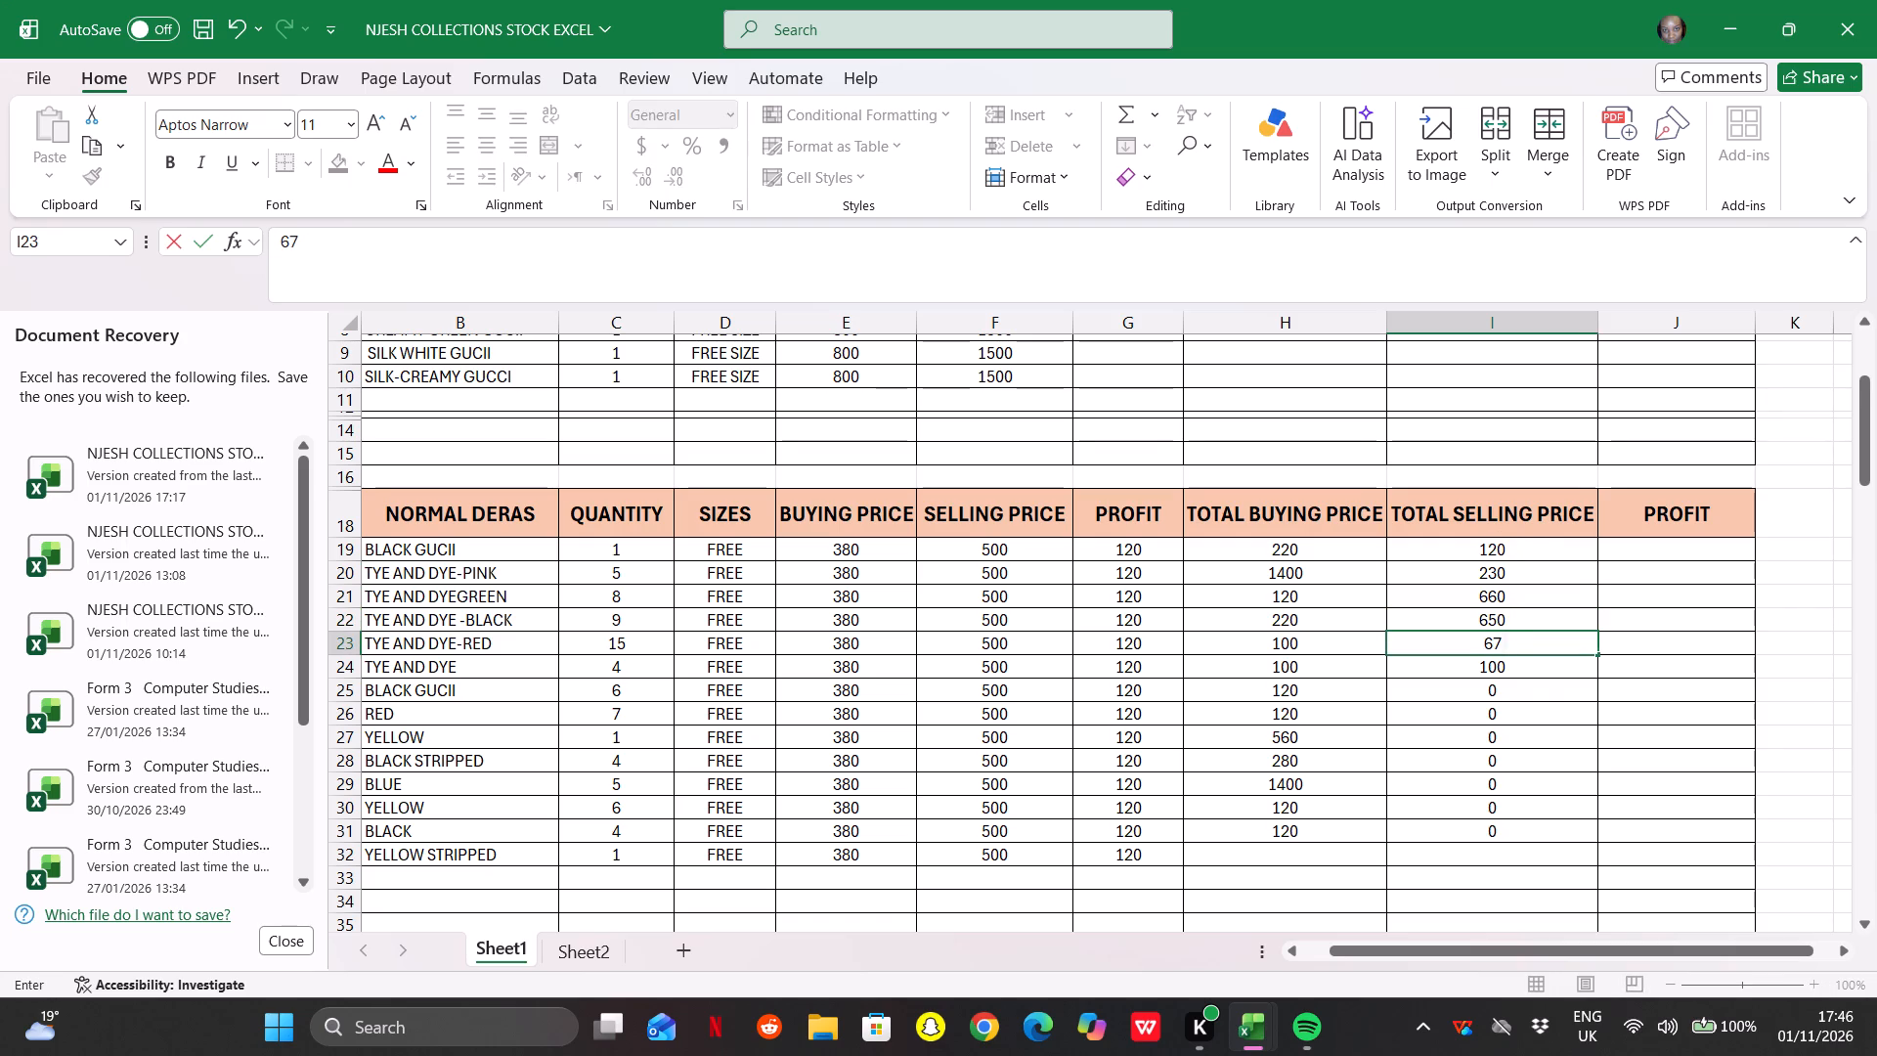
{"action": "key", "text": "0"}
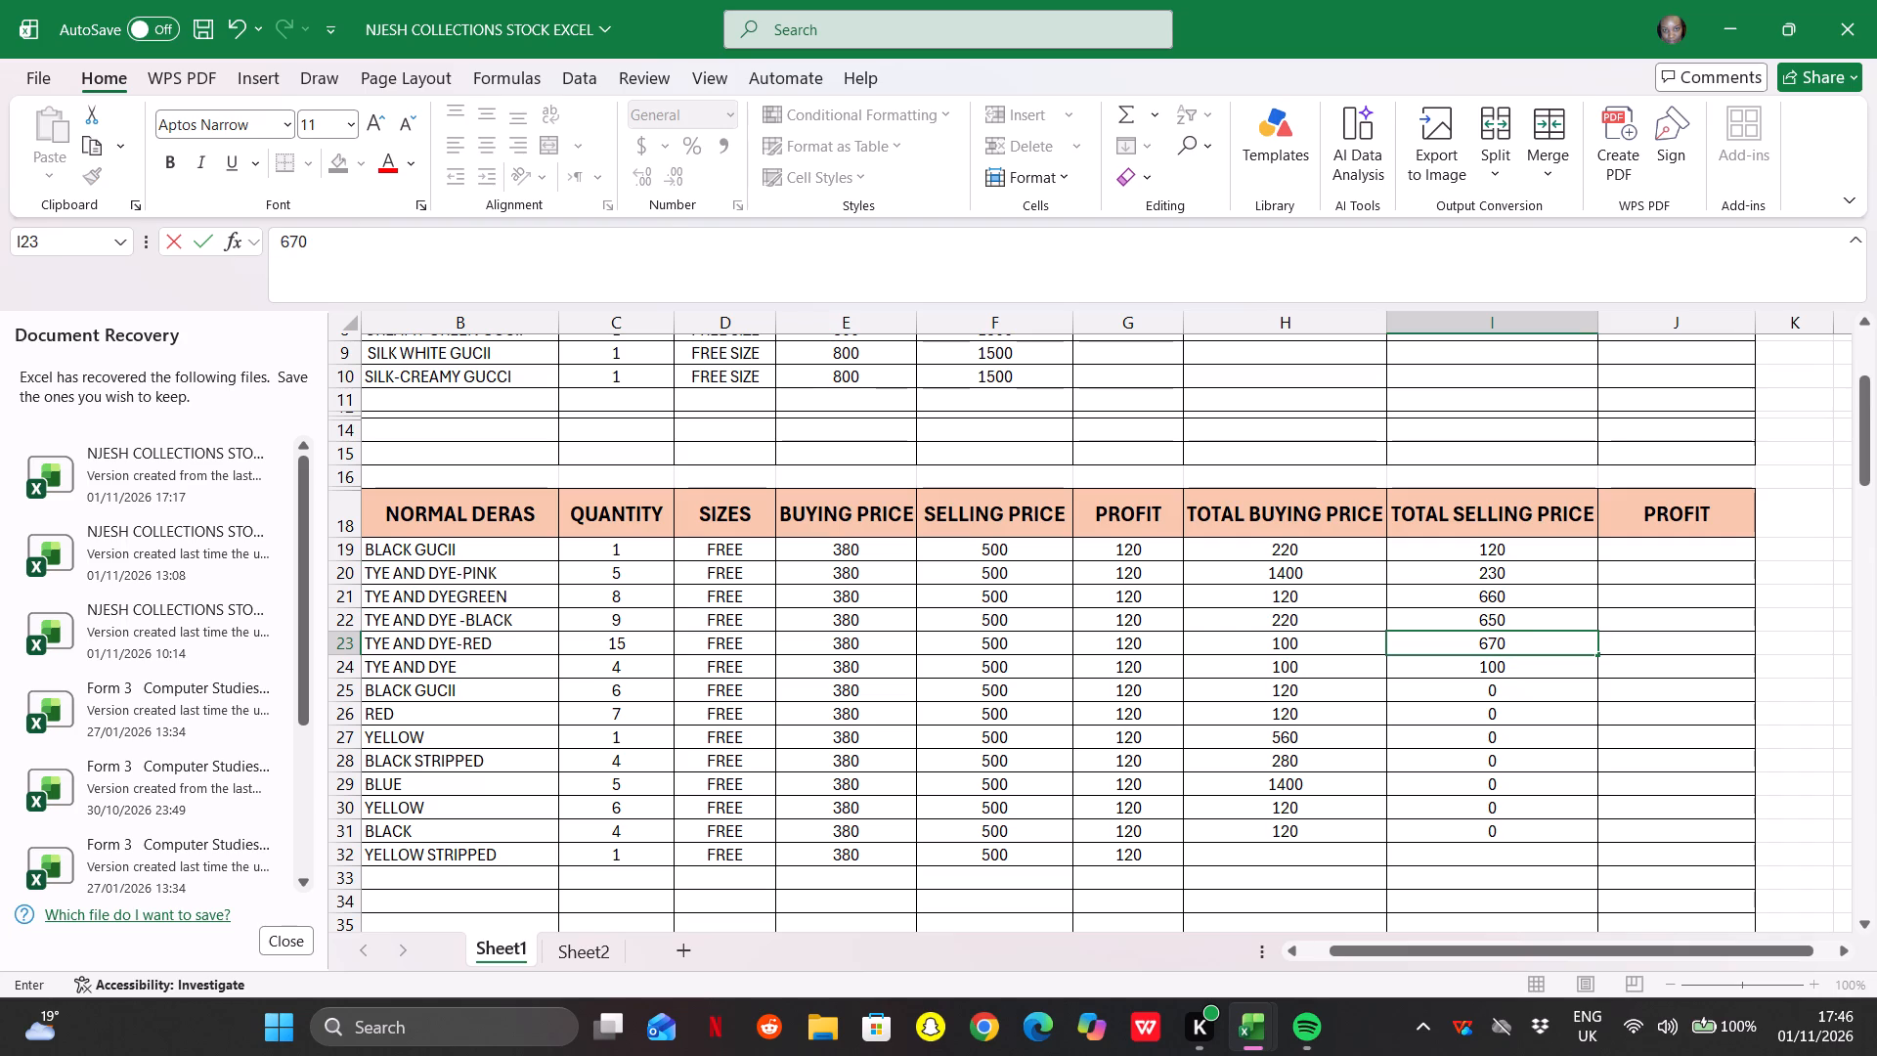
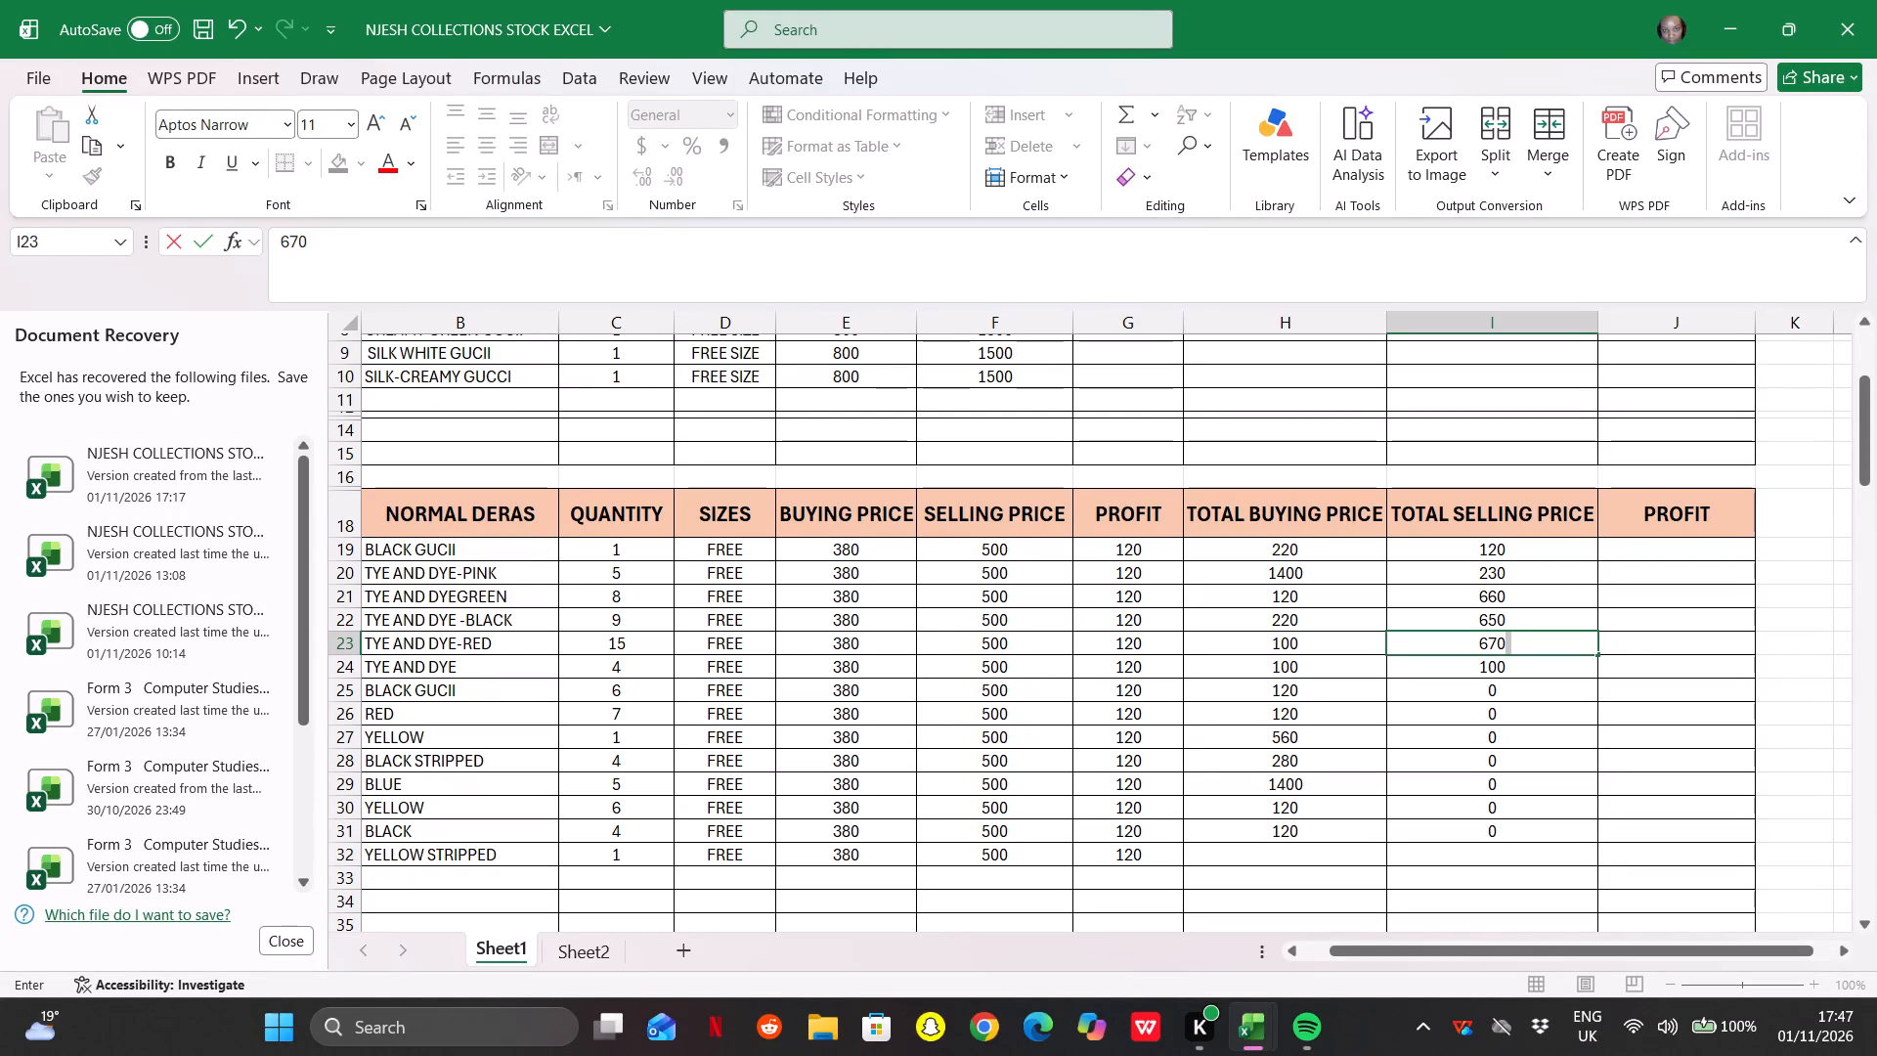
Replace the total buying price for BLACK GUCII in row 19 with a new value starting with 1.
{"action": "left_click", "coordinate": [1506, 553]}
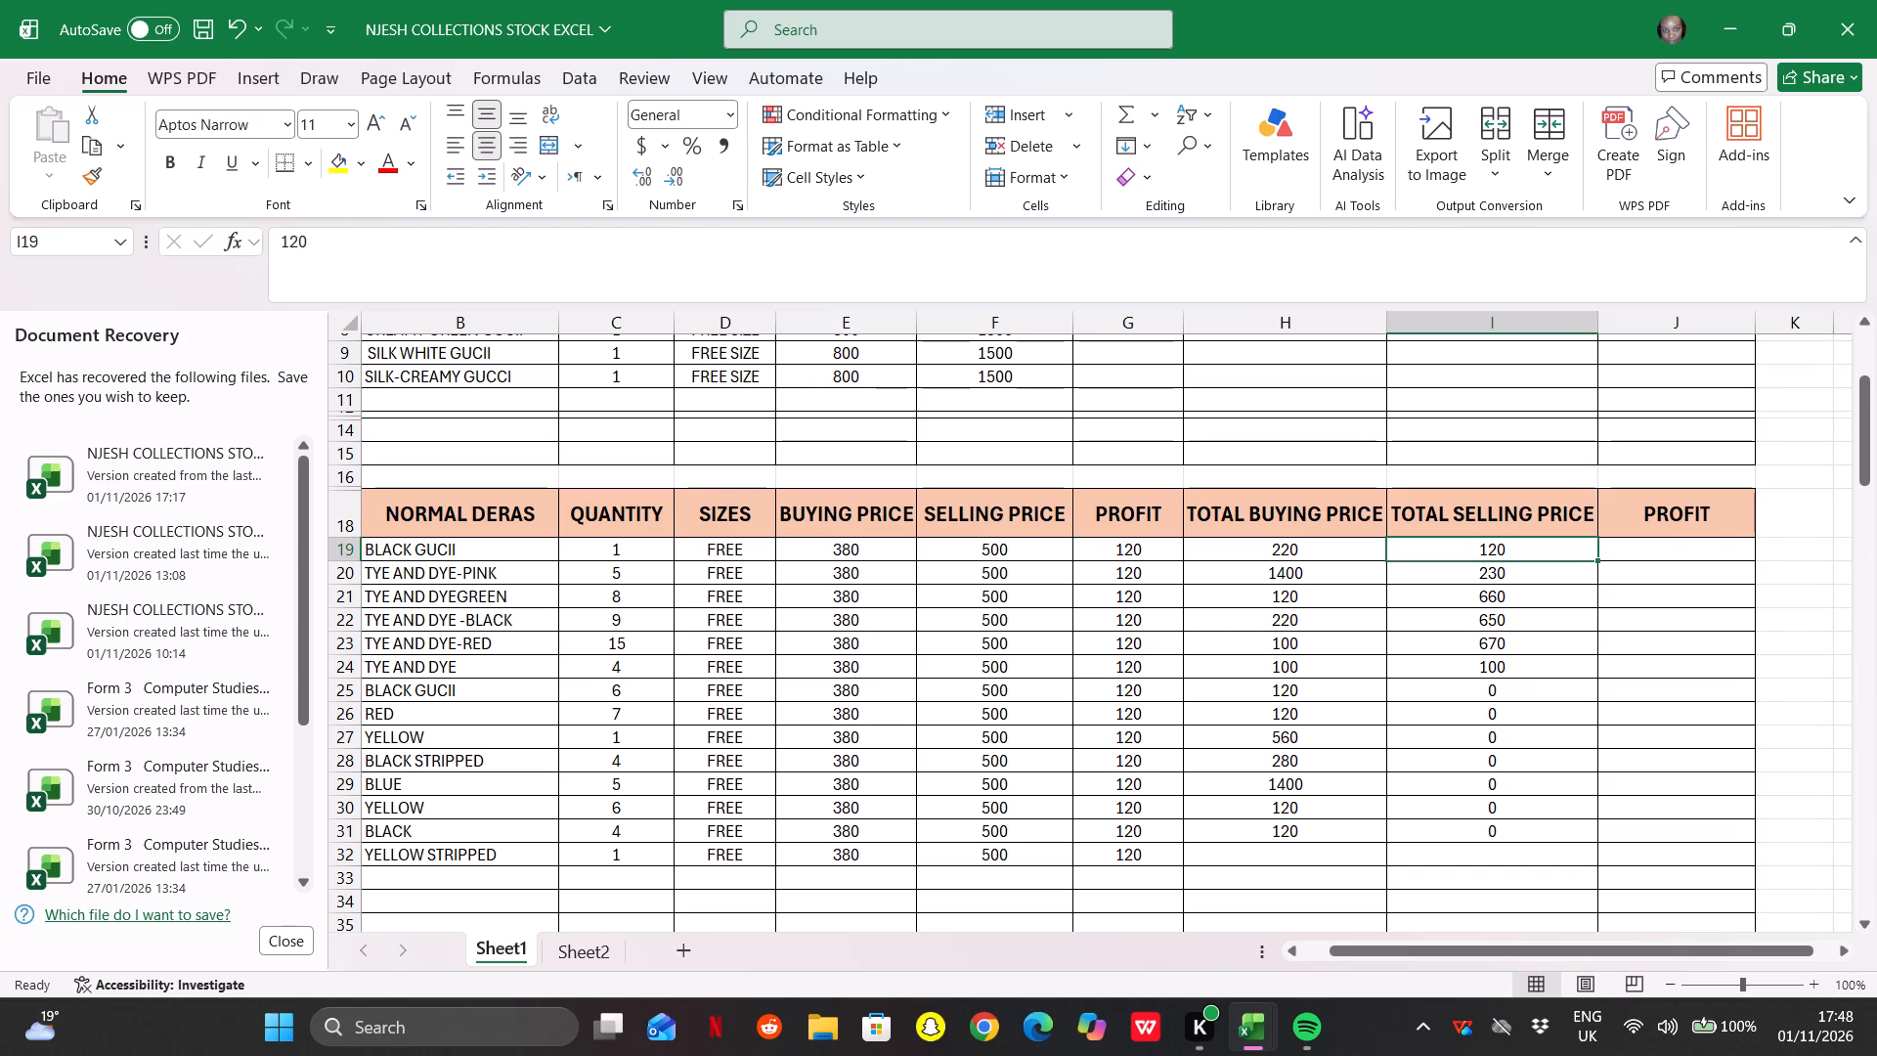
{"action": "left_click", "coordinate": [1226, 555]}
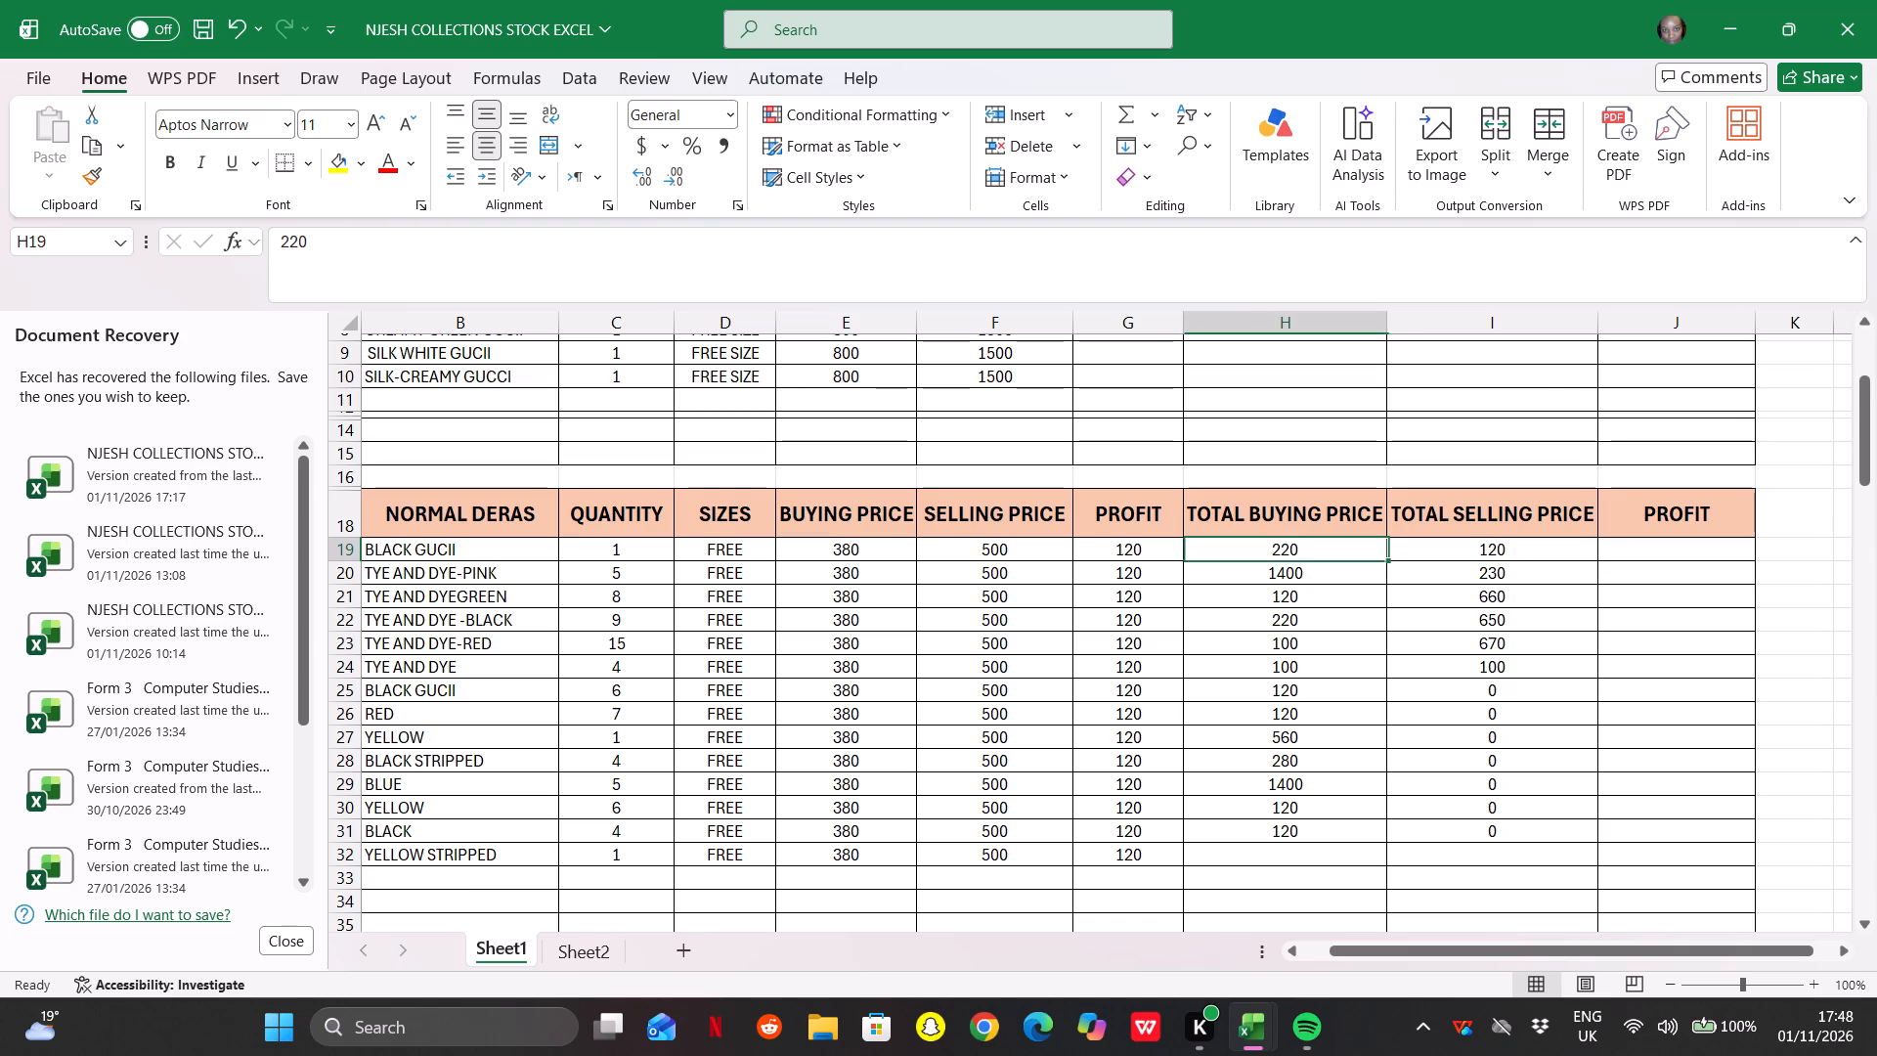
{"action": "key", "text": "1"}
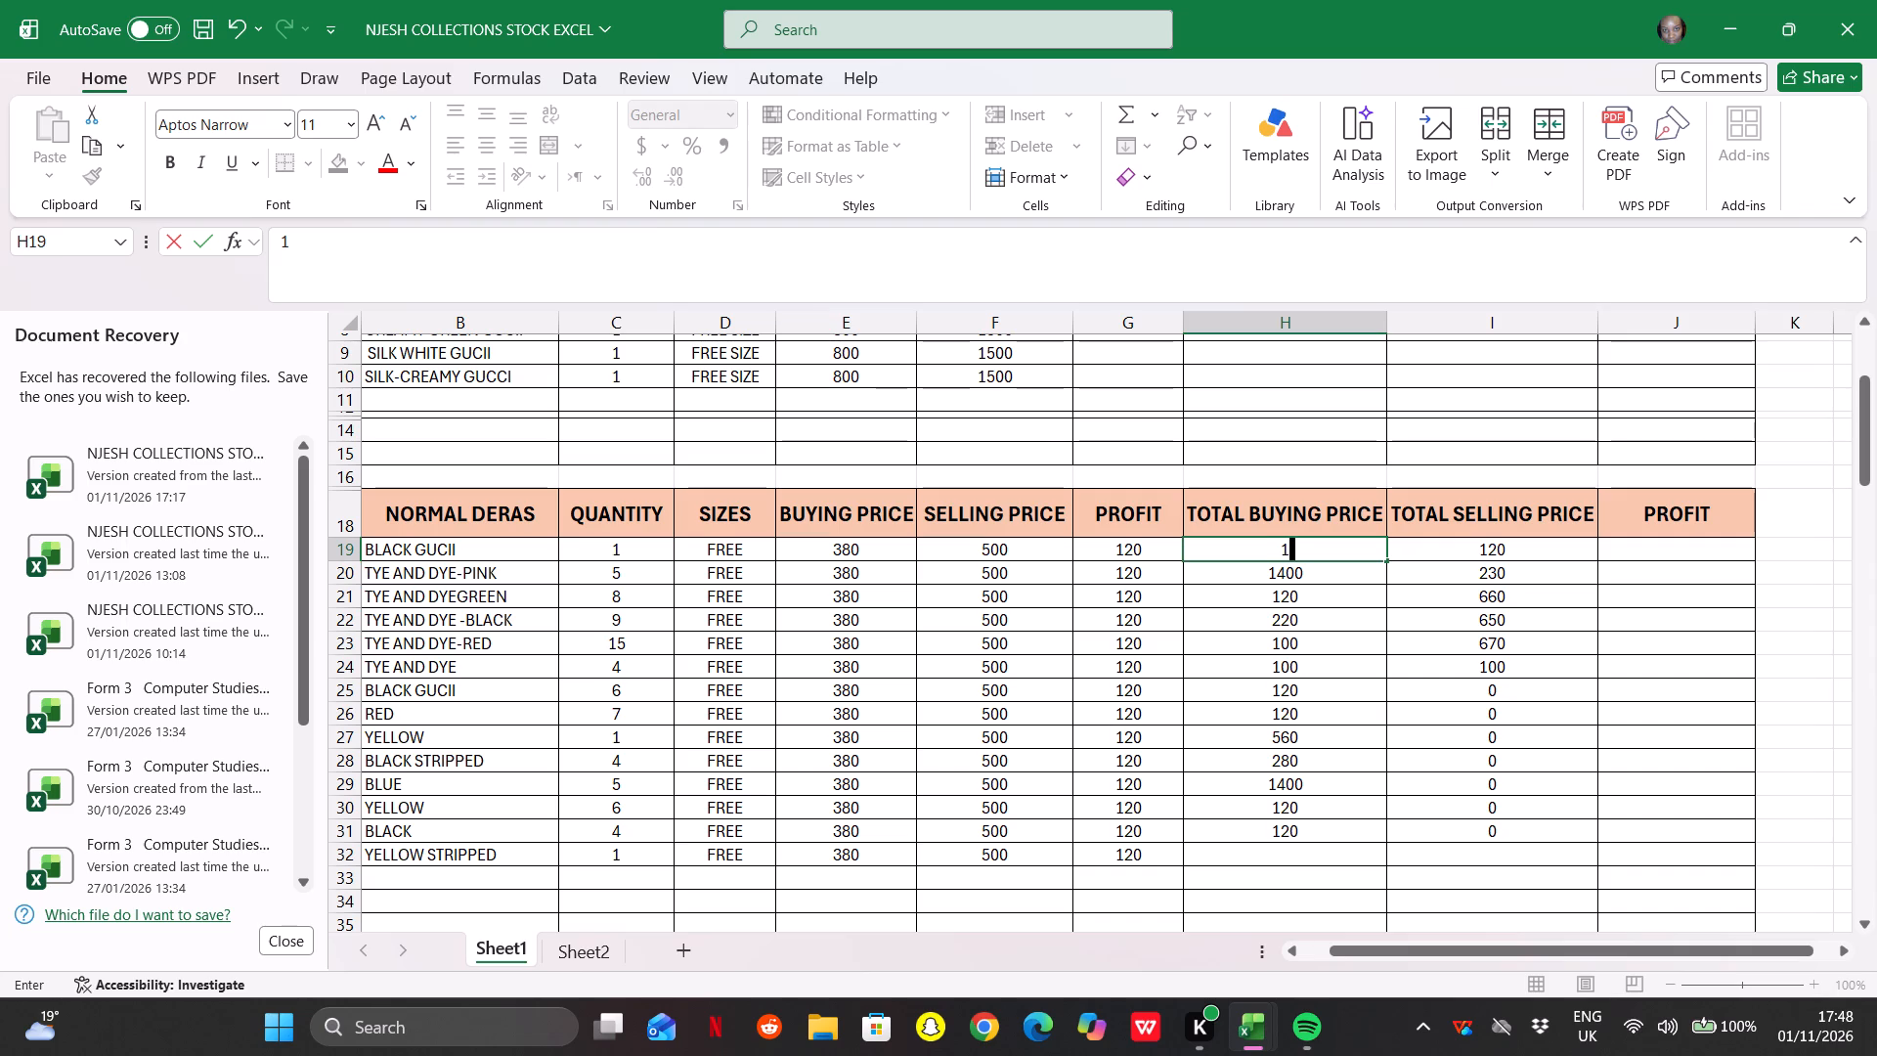
{"action": "key", "text": "comma"}
{"action": "key", "text": "BackSpace"}
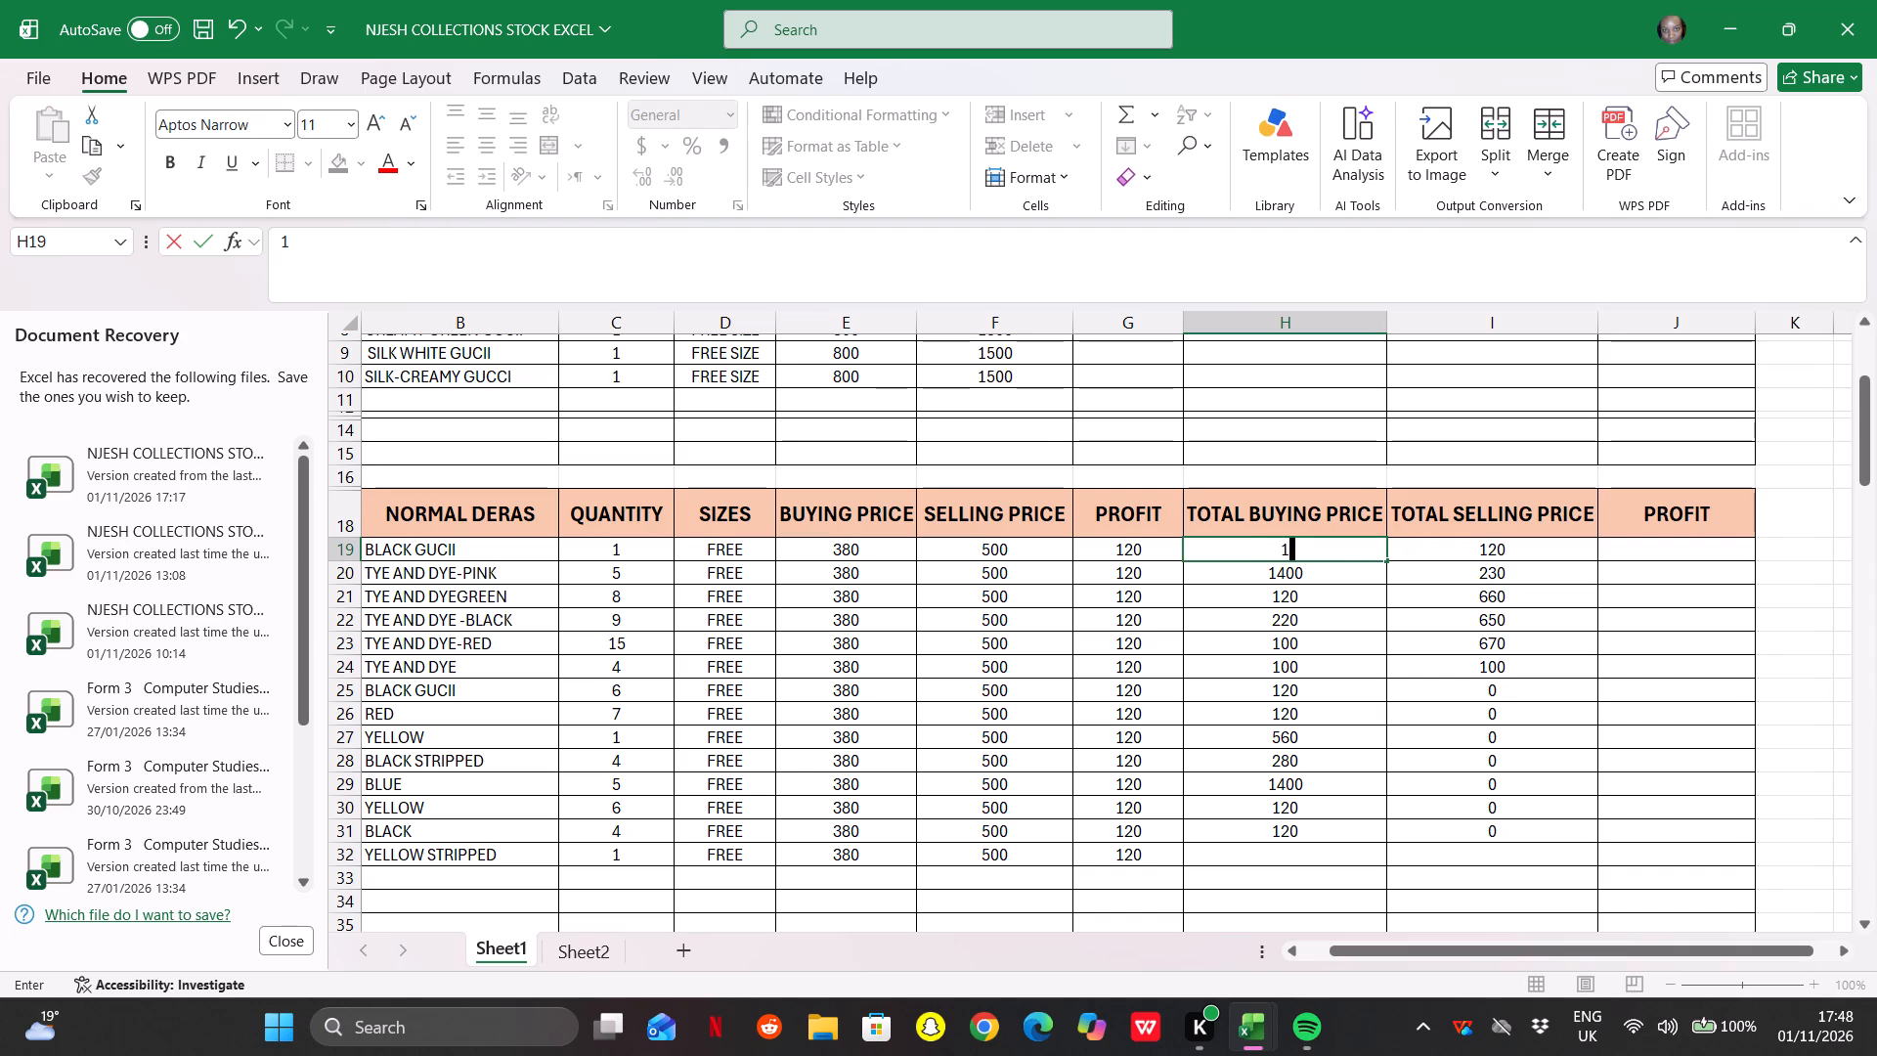
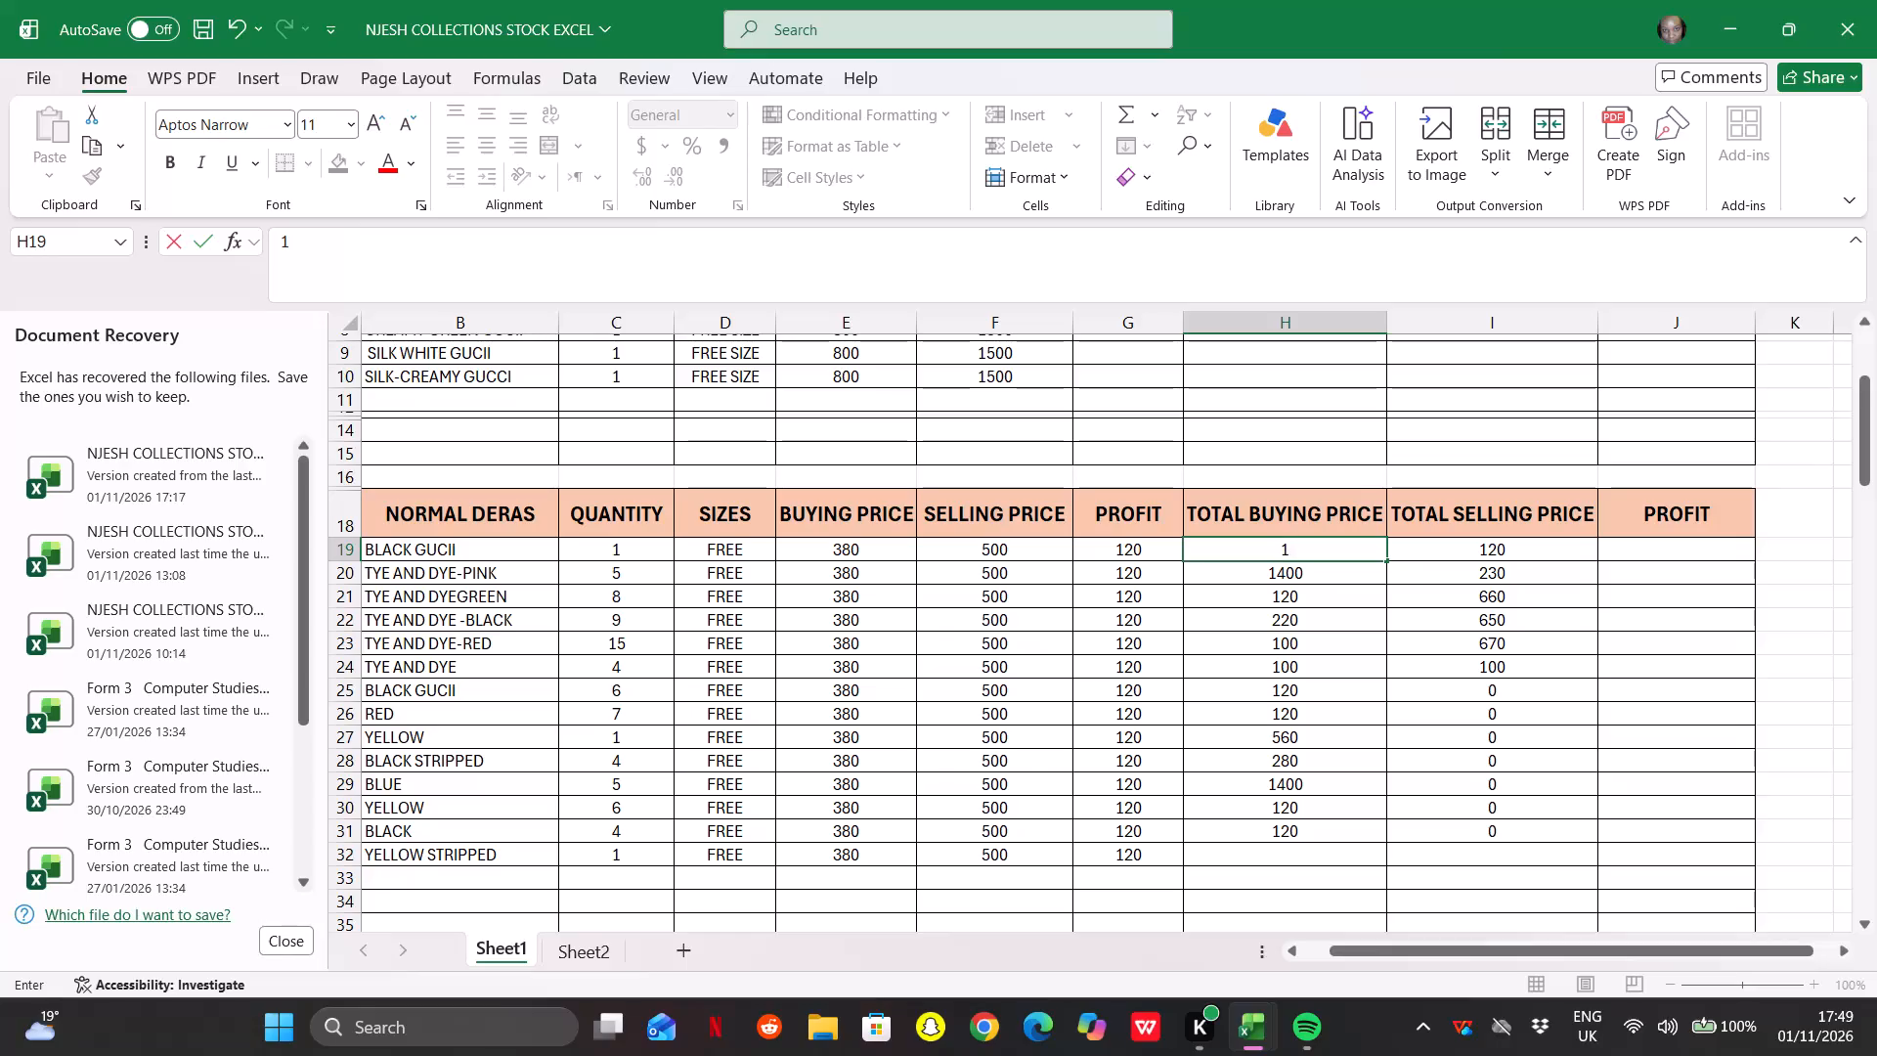
Complete the total buying price for BLACK GUCII in row 19 as 170 and set TYE AND DYE-PINK in row 20 to 220.
{"action": "key", "text": "7"}
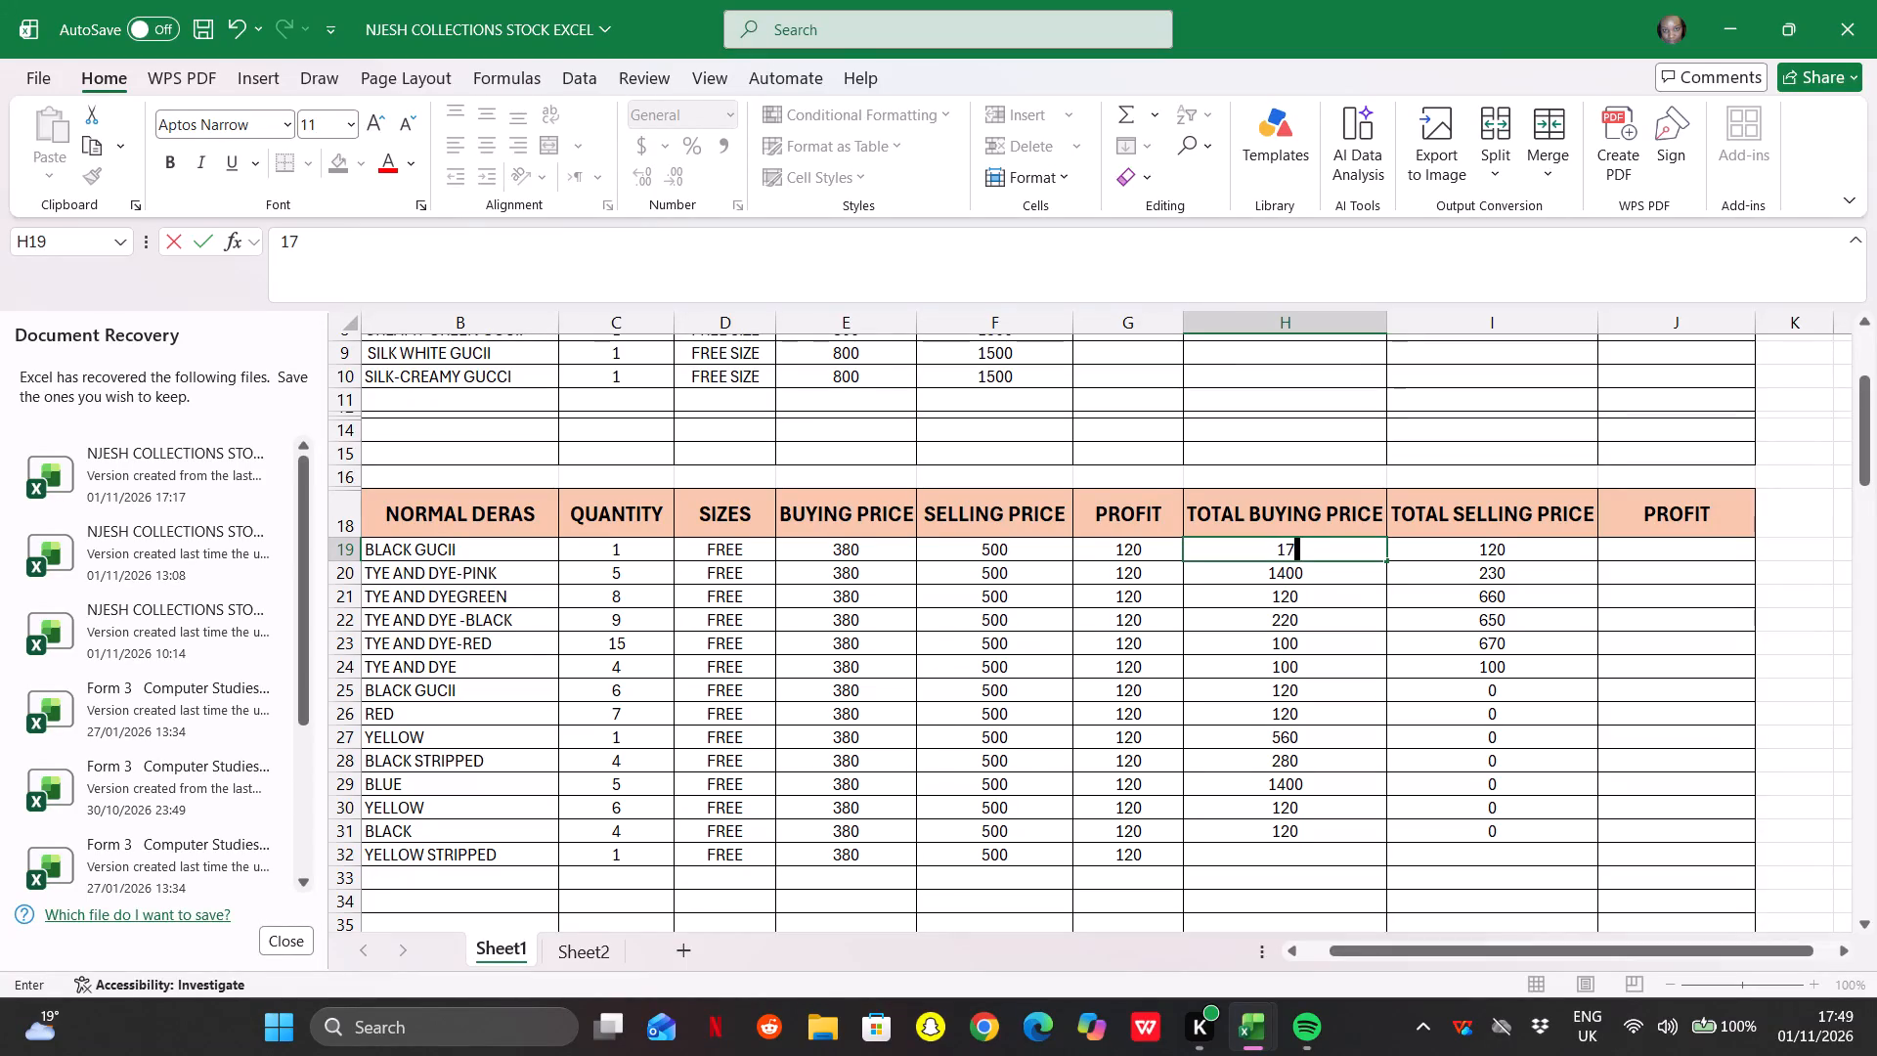
{"action": "key", "text": "0"}
{"action": "key", "text": "Down"}
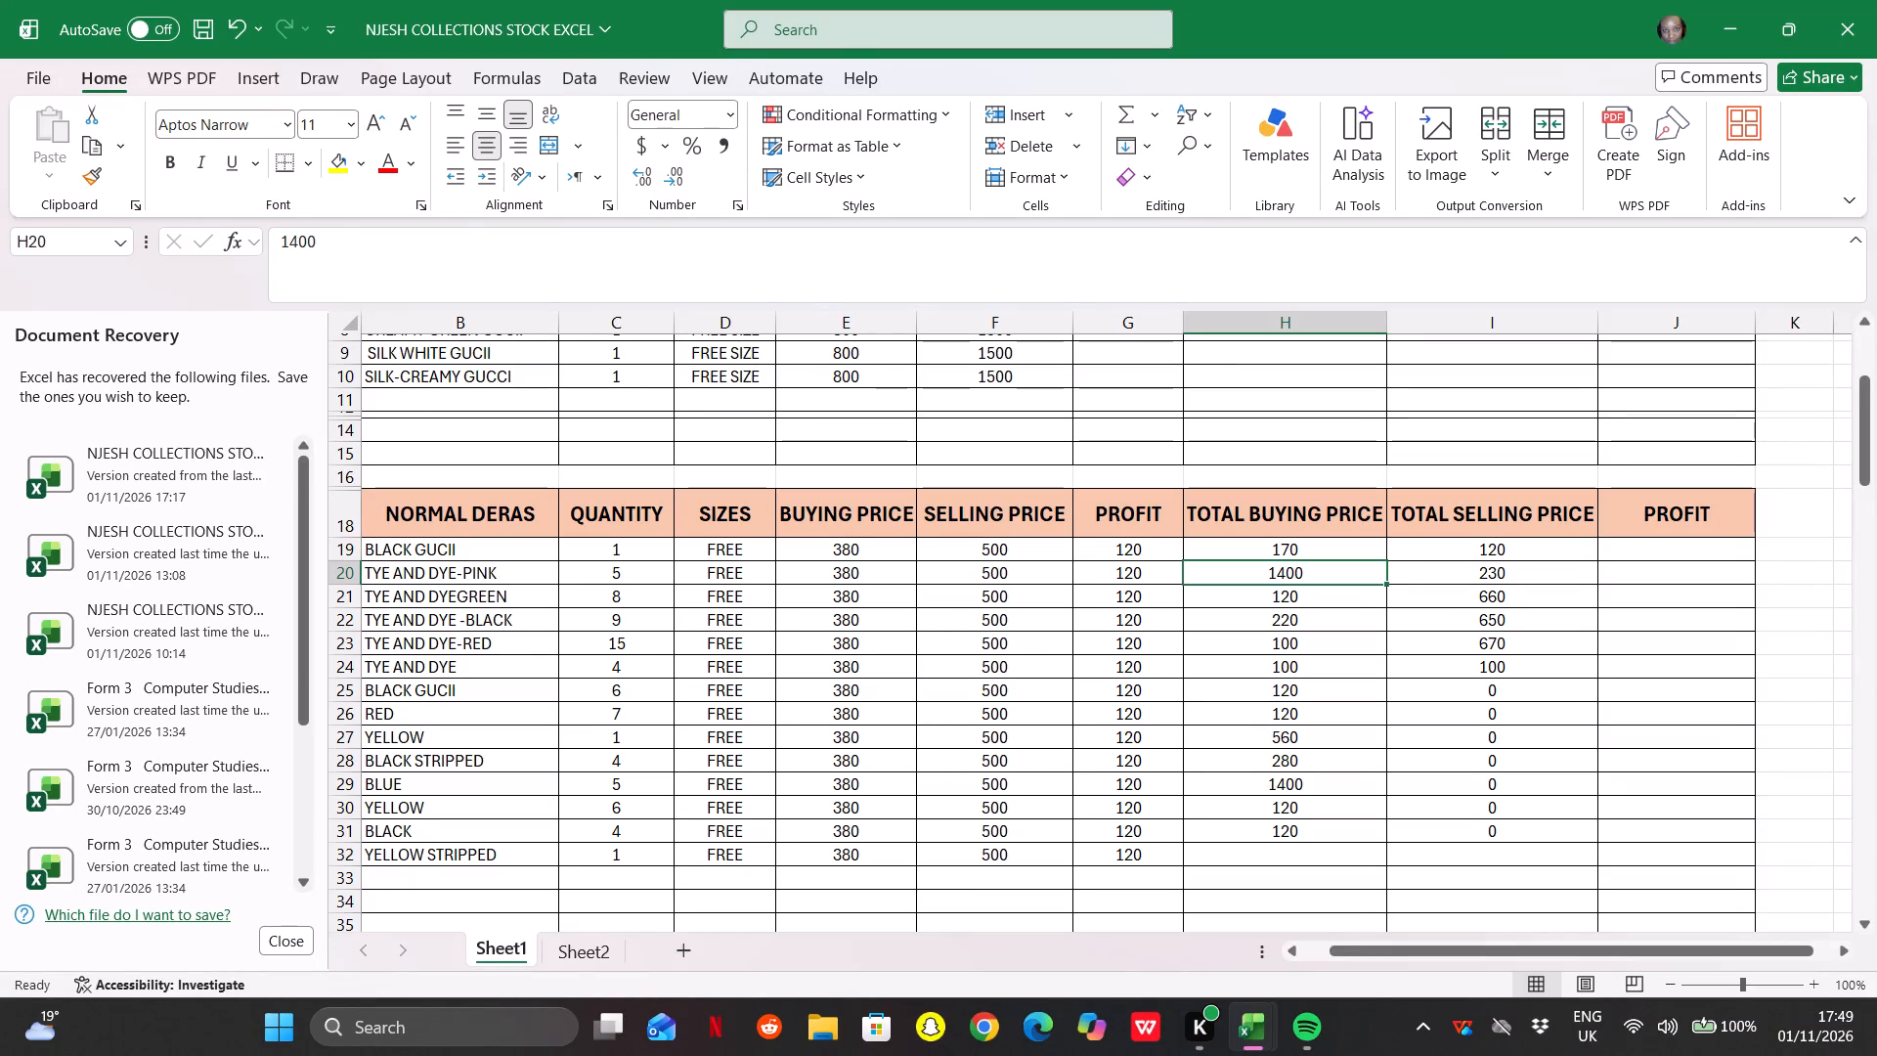
{"action": "type", "text": "22"}
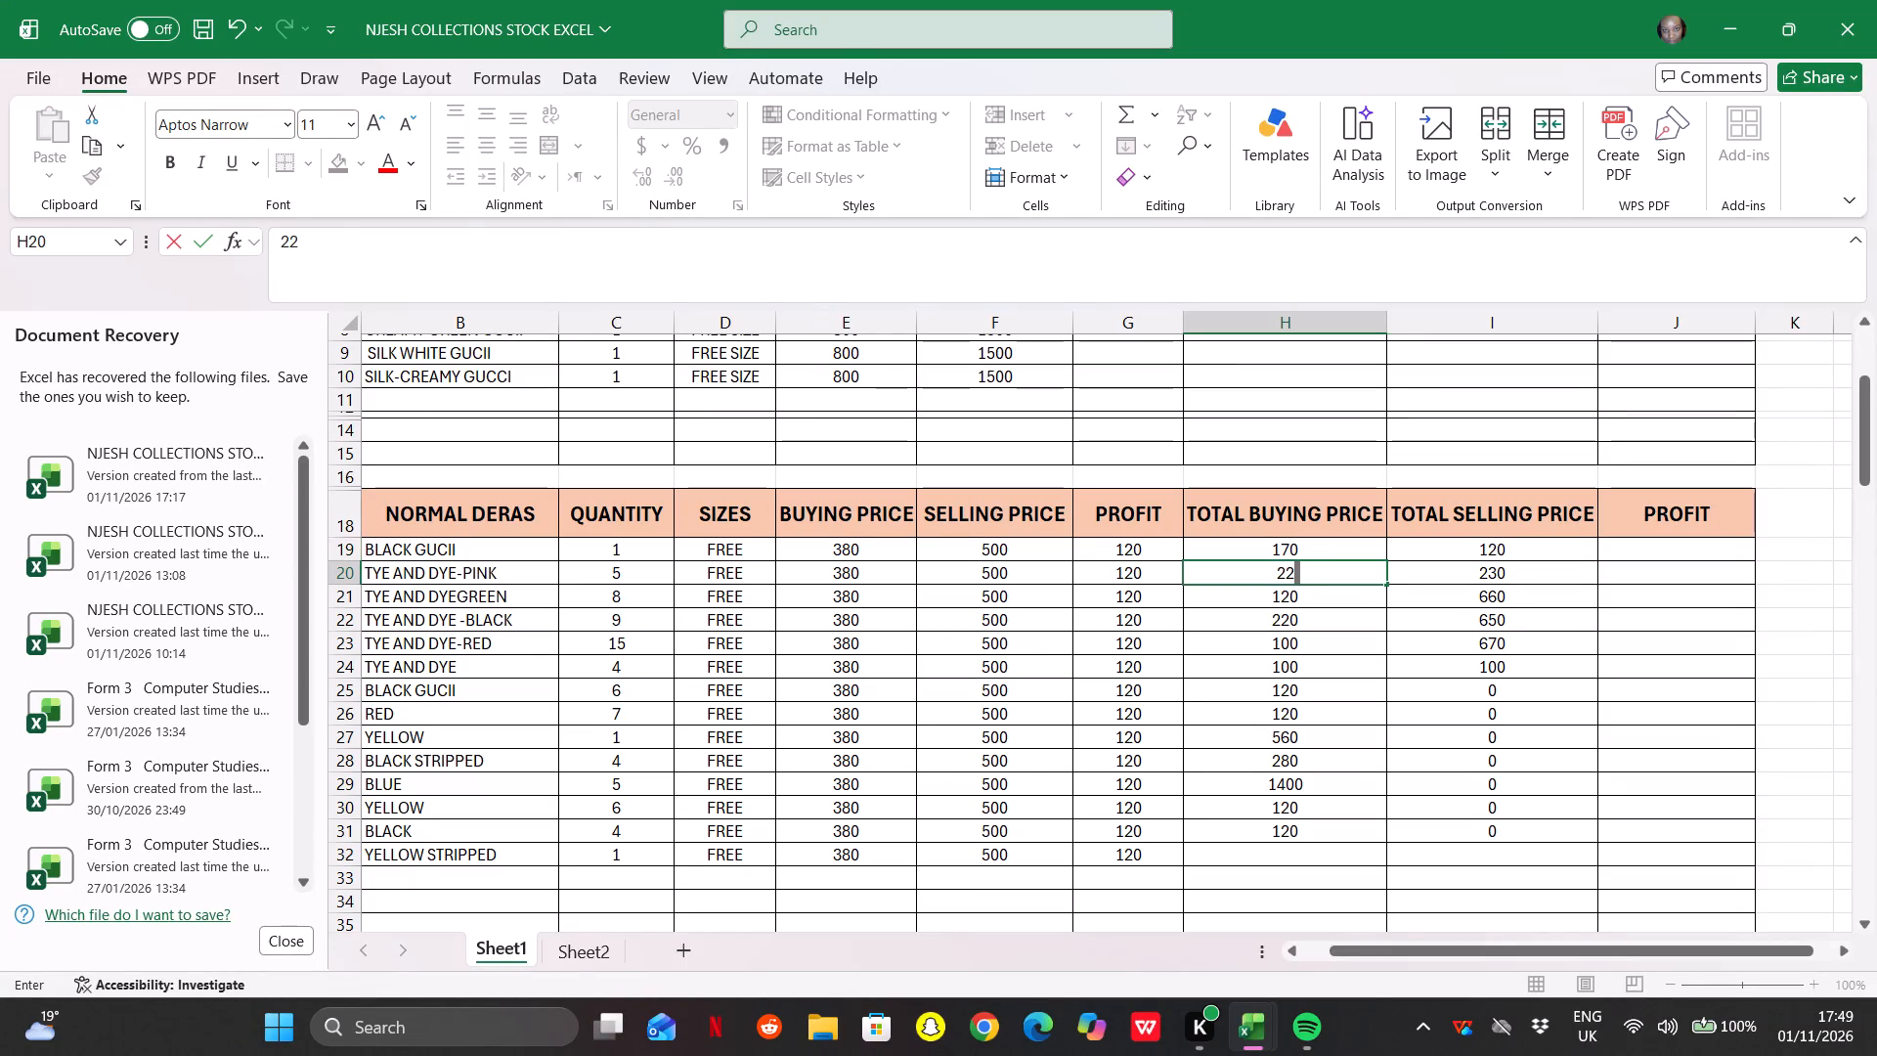
{"action": "key", "text": "0"}
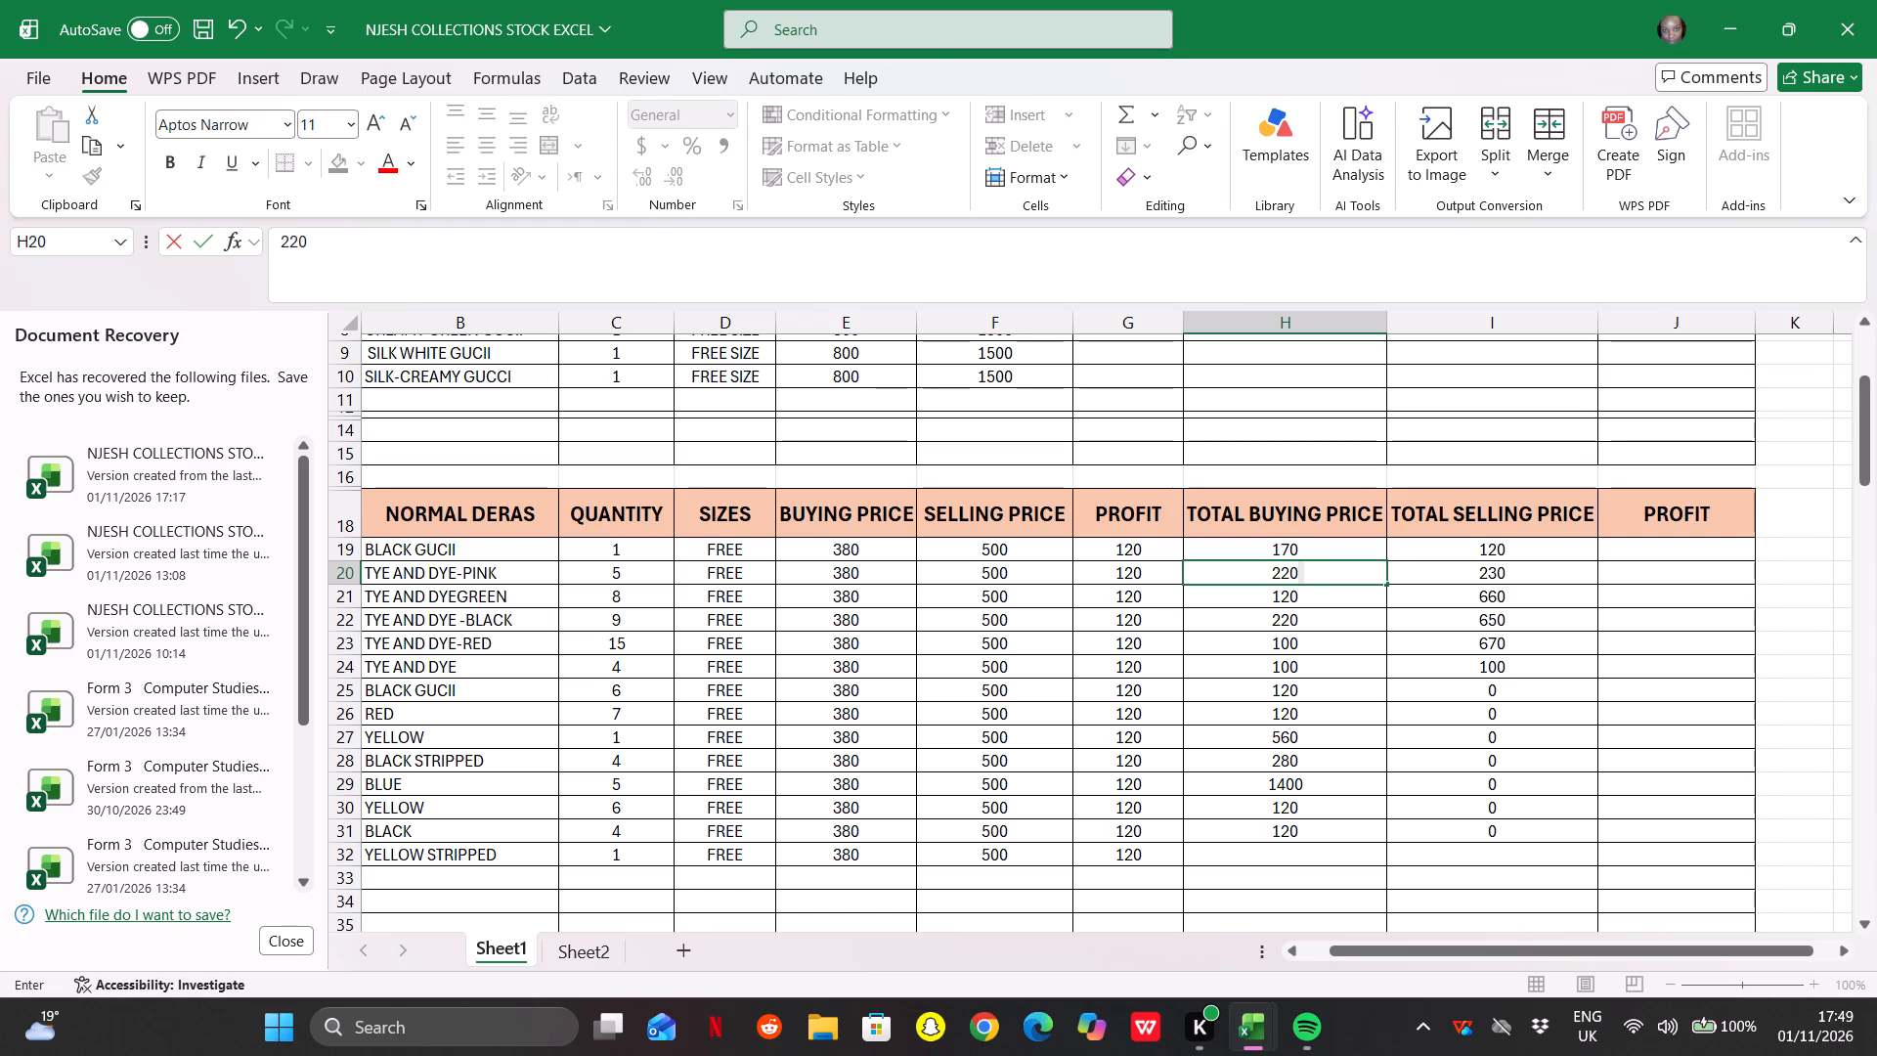
Set the total buying price to 440 for BLACK GUCII in row 25 and 340 for YELLOW in row 30.
{"action": "left_click", "coordinate": [1318, 680]}
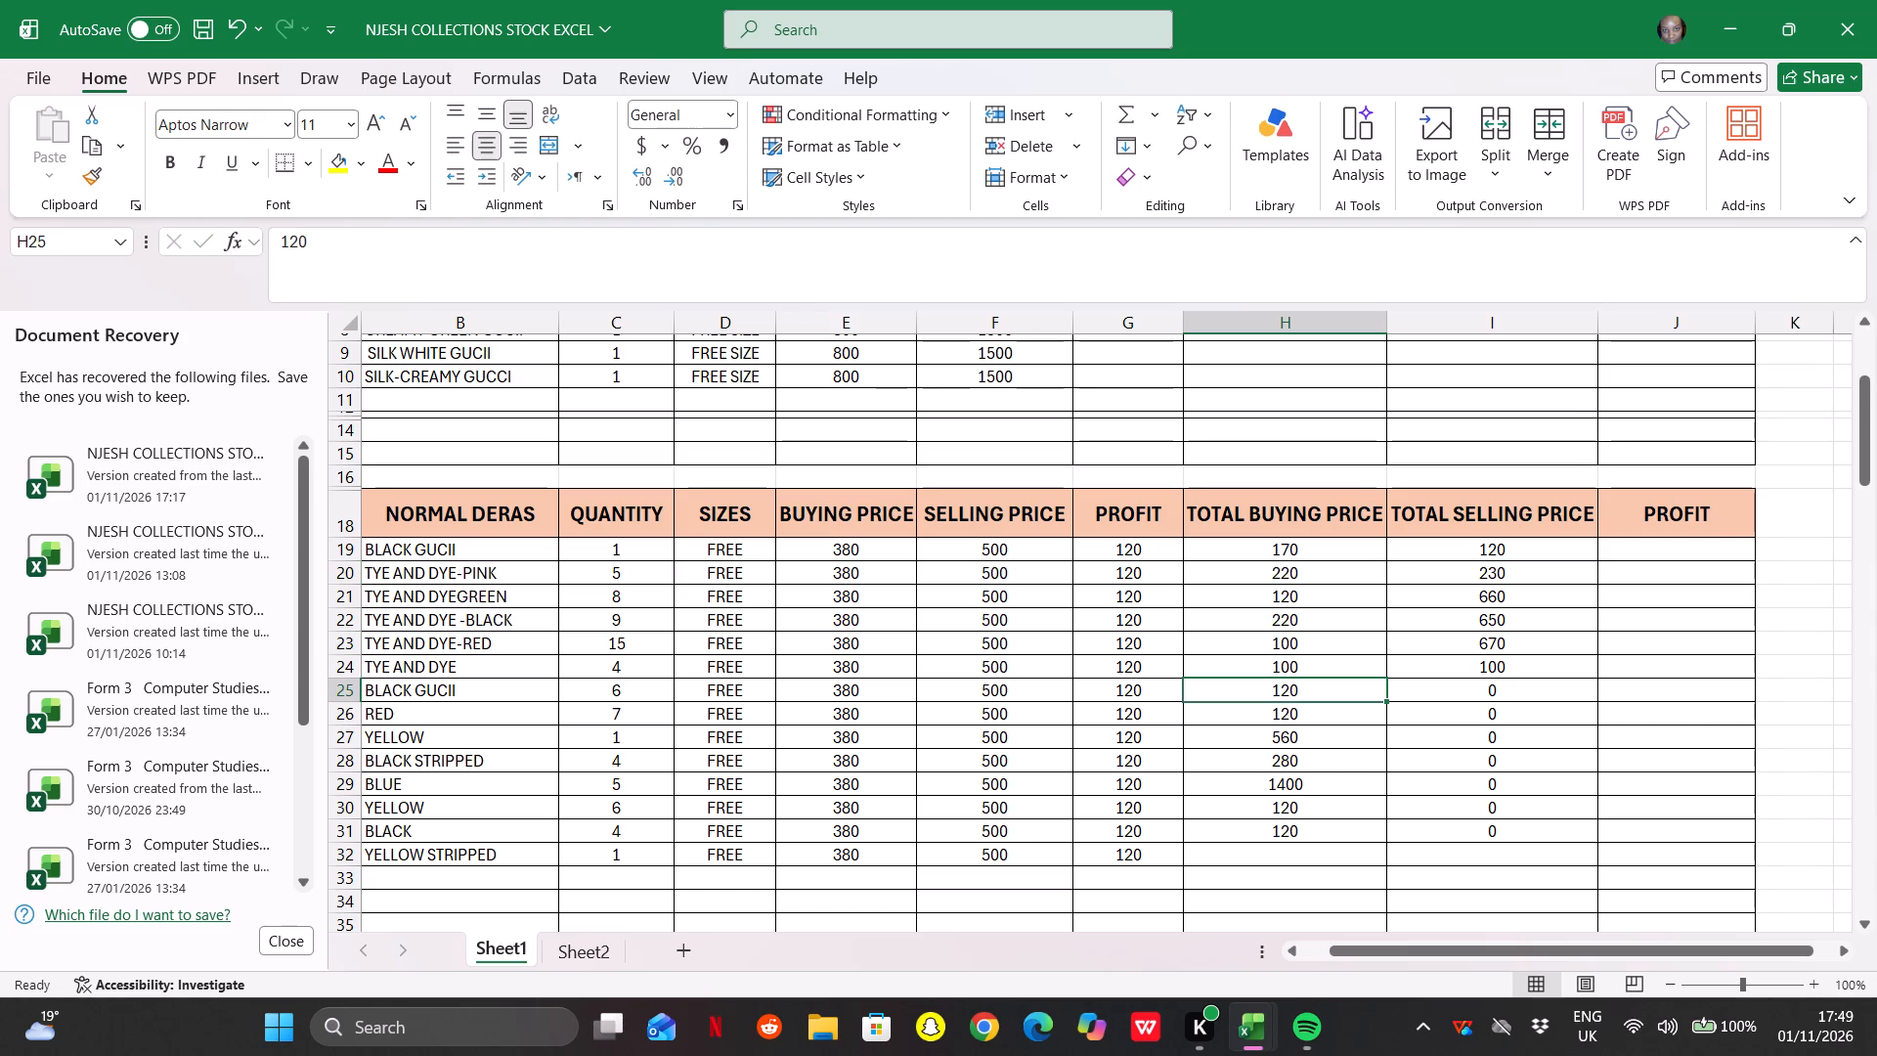
{"action": "type", "text": "44"}
{"action": "key", "text": "0"}
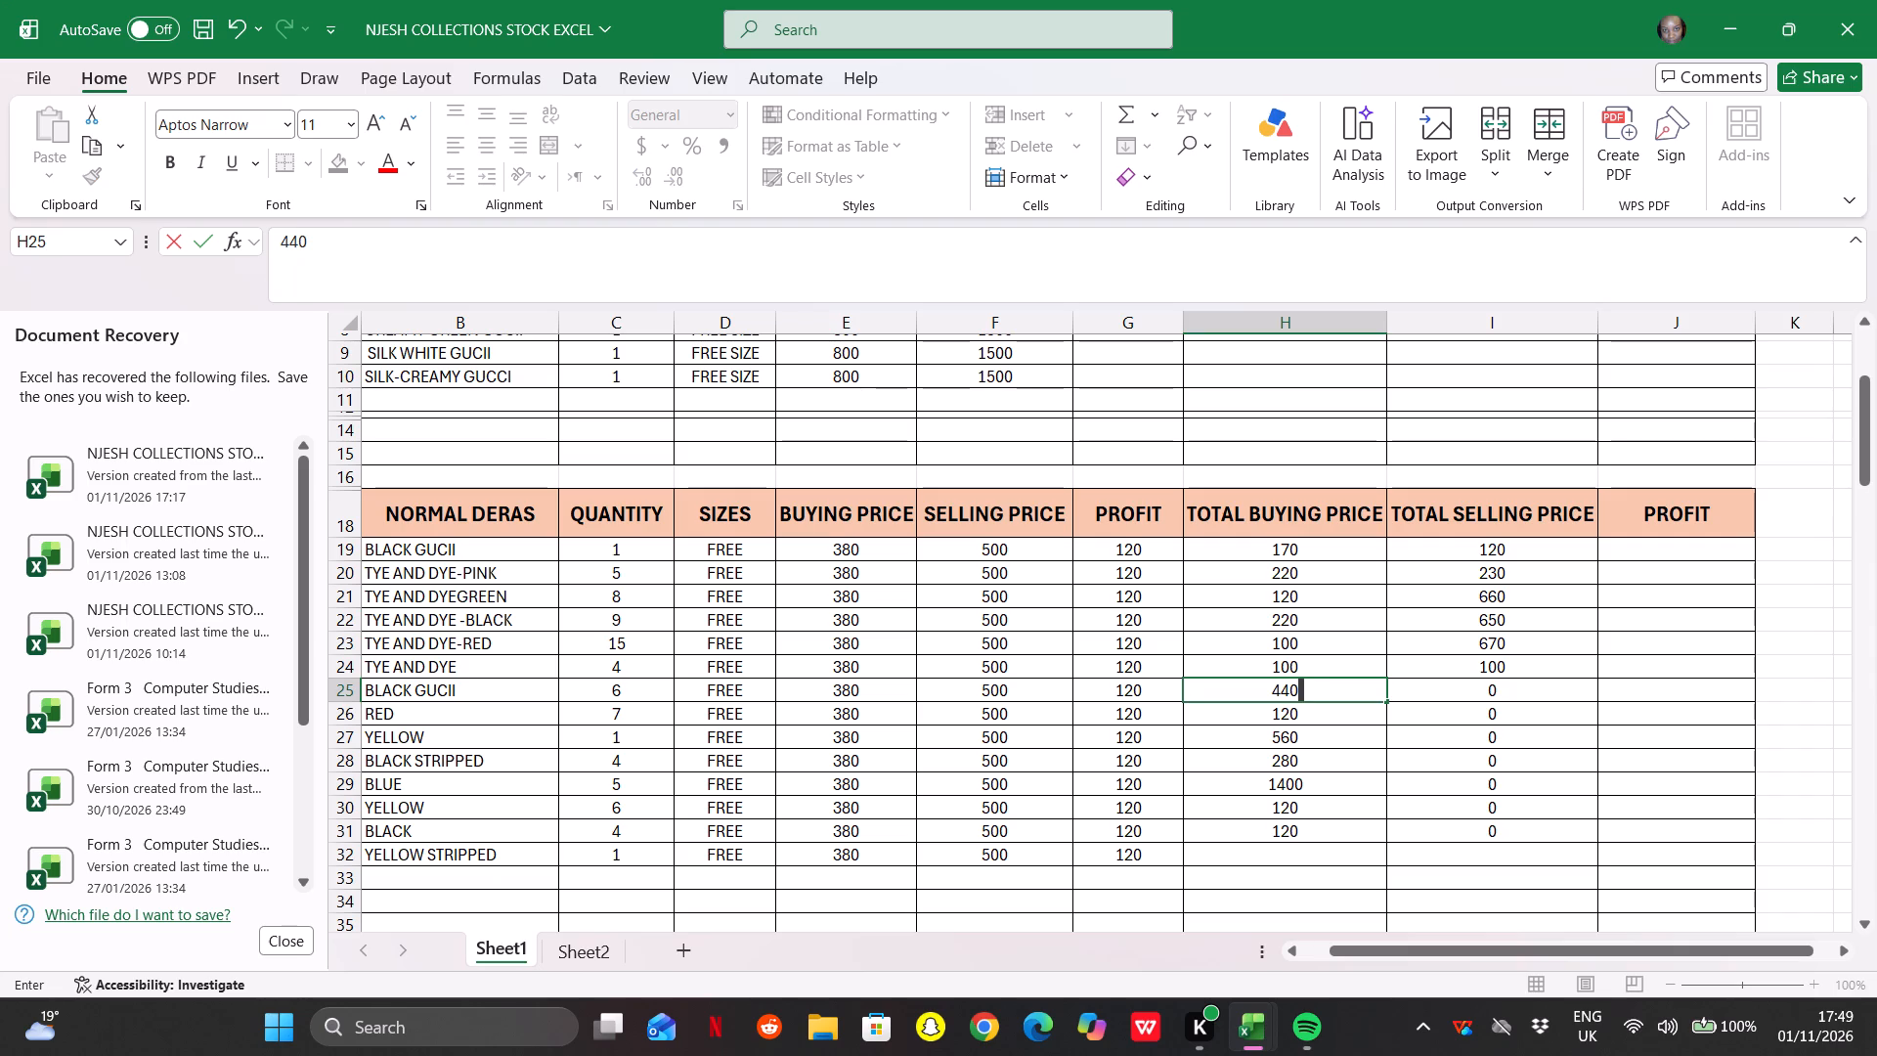
{"action": "left_click", "coordinate": [1322, 802]}
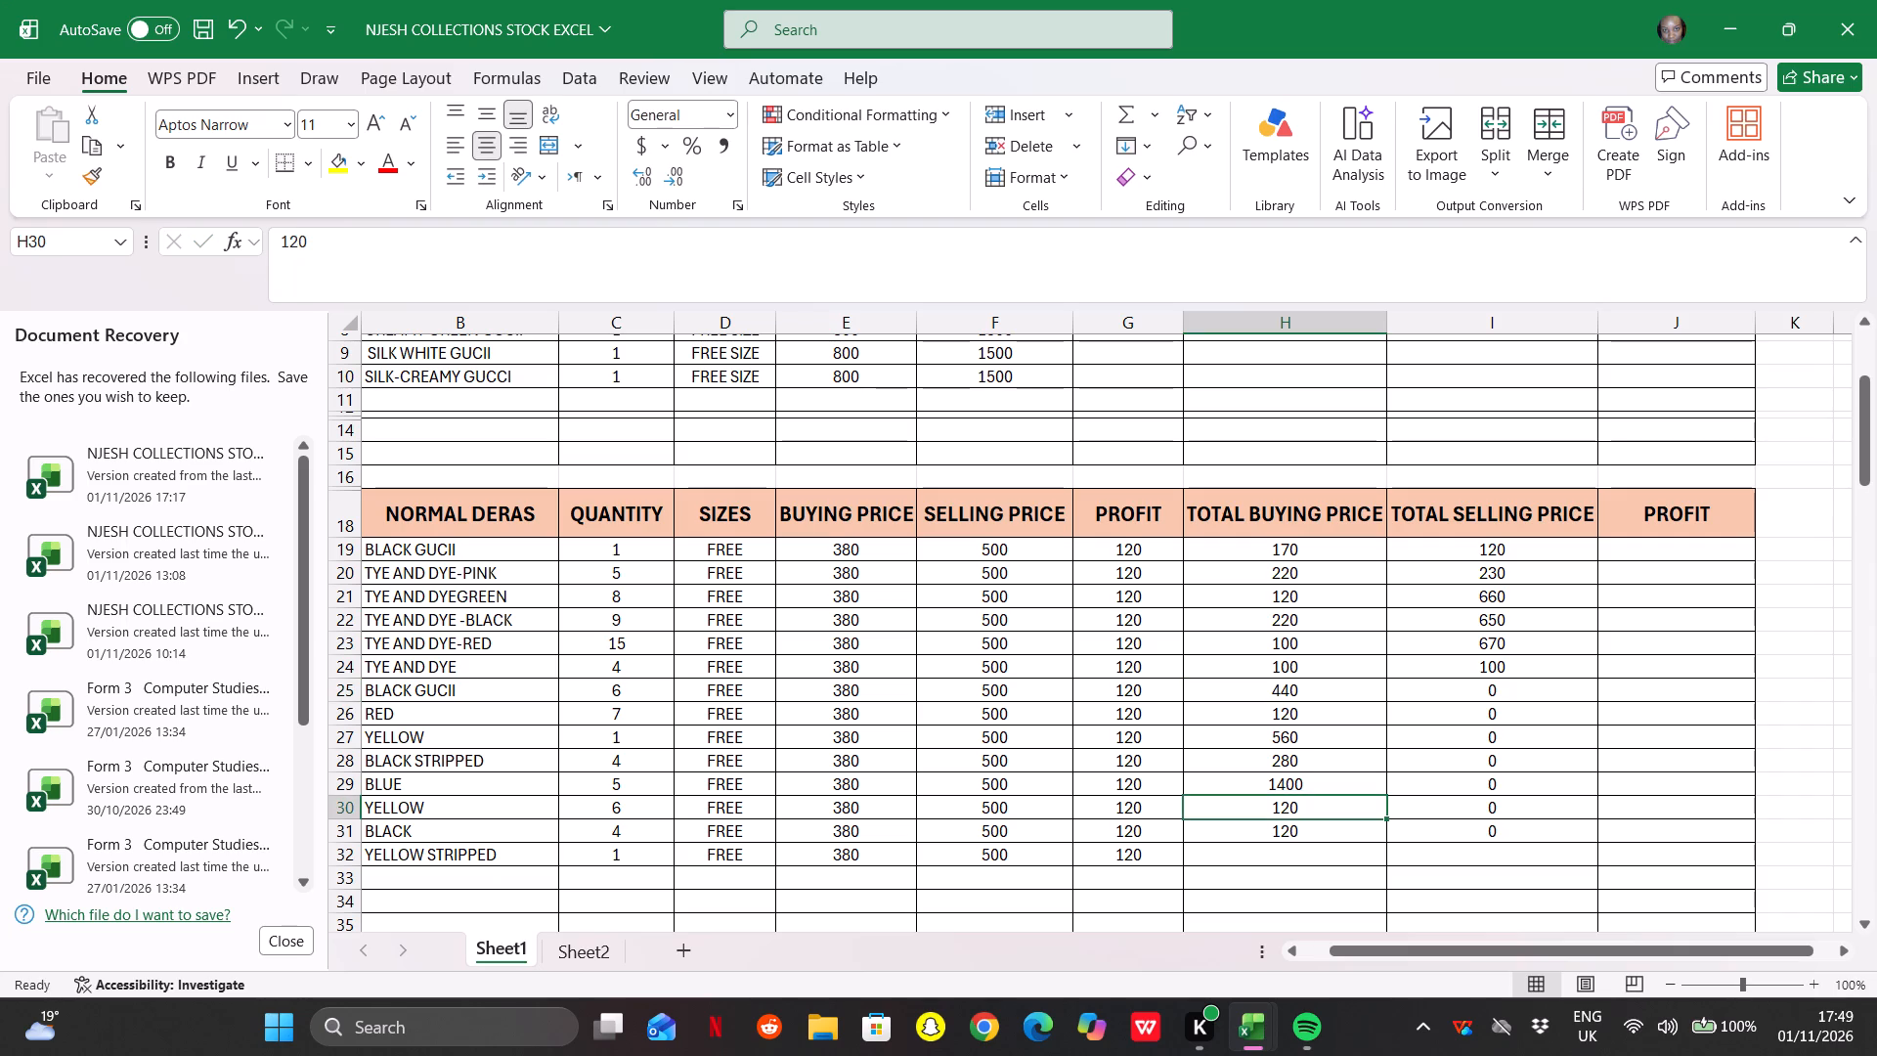
{"action": "type", "text": "340"}
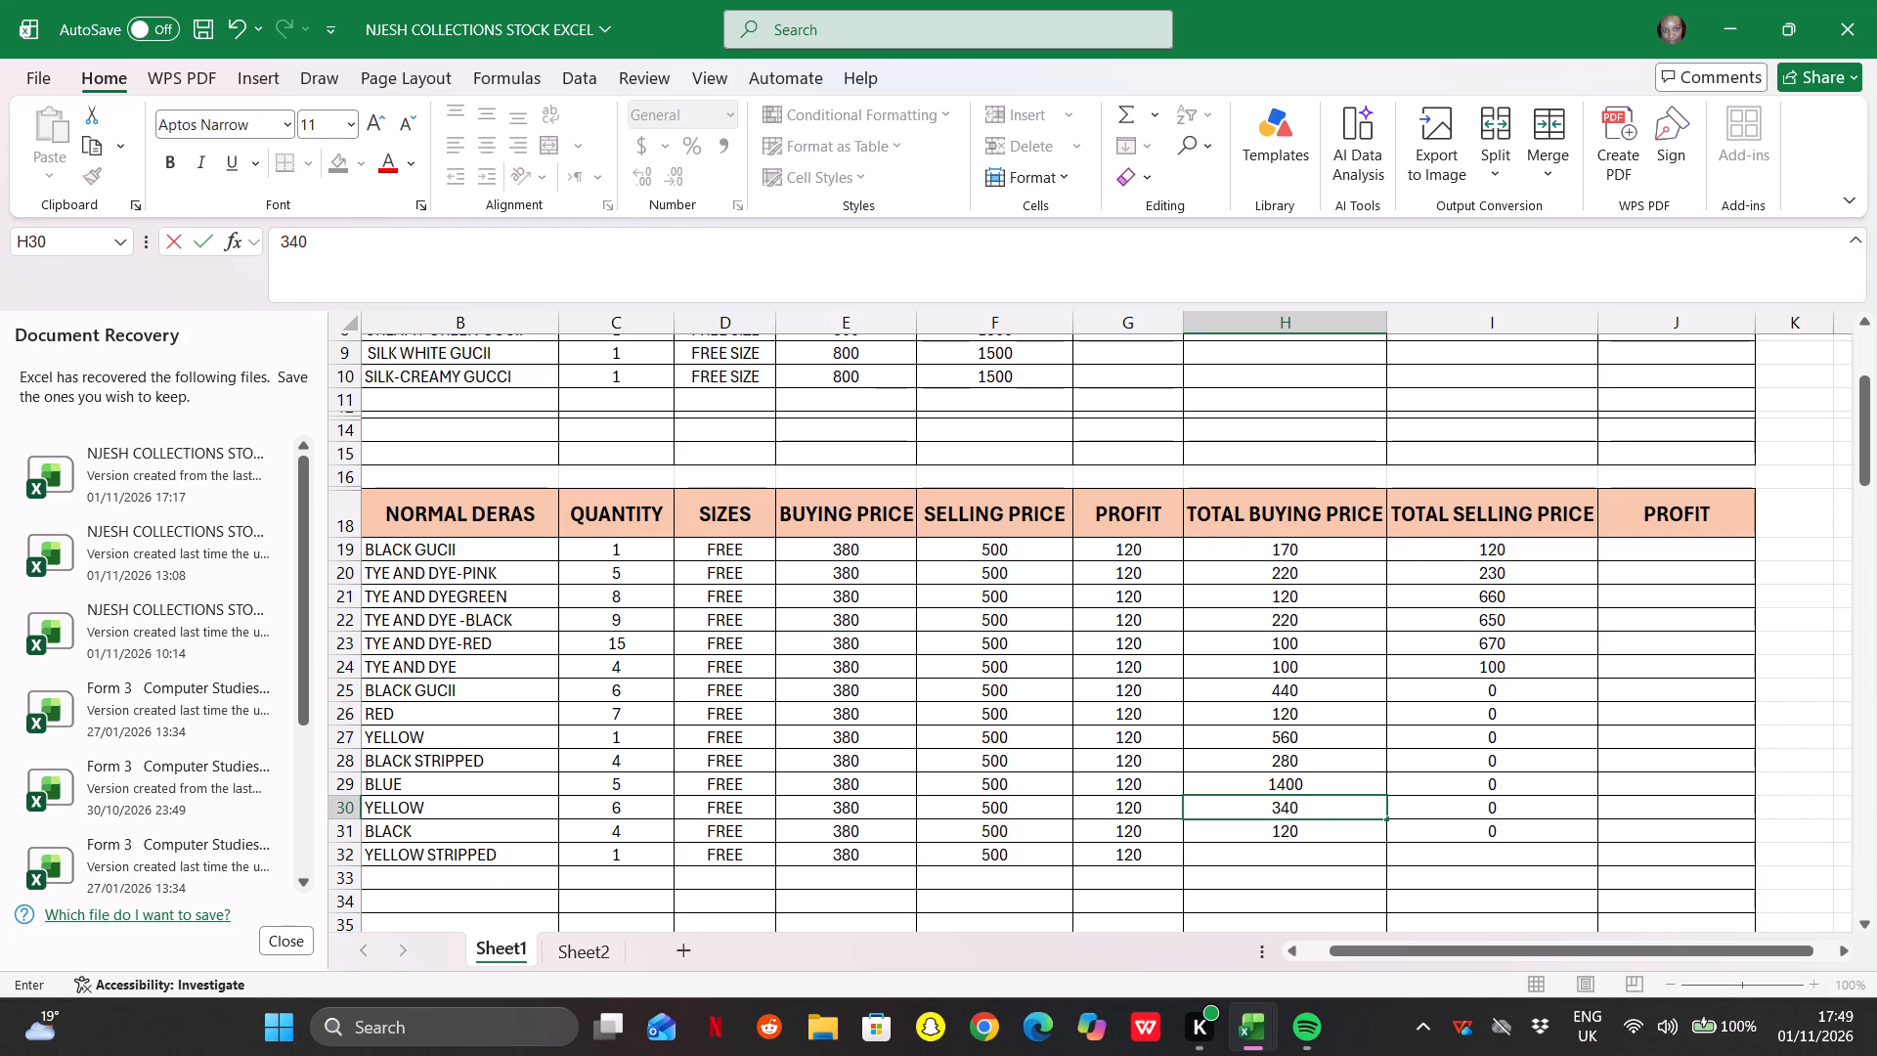
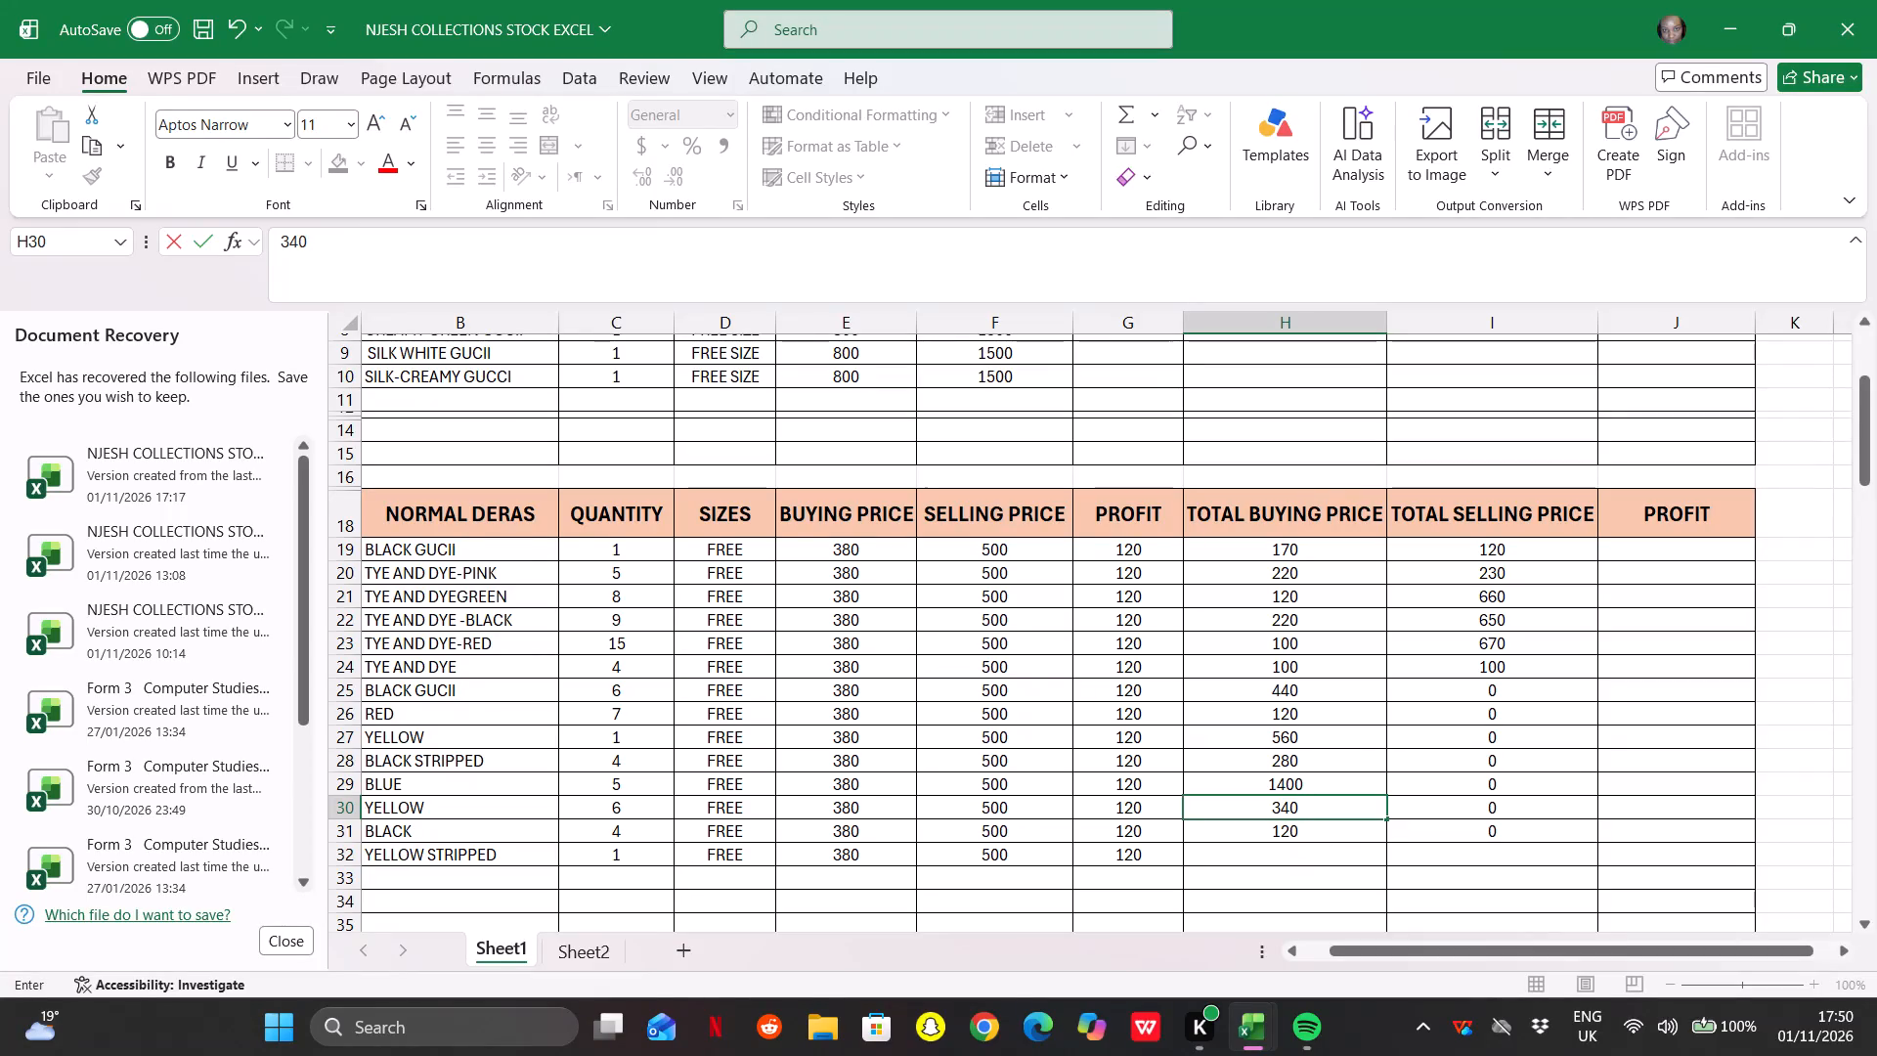
Set the total buying price to 560 for BLACK STRIPPED in row 28 and 480 for TYE AND DYE in row 24.
{"action": "left_click", "coordinate": [1314, 762]}
{"action": "type", "text": "56"}
{"action": "key", "text": "0"}
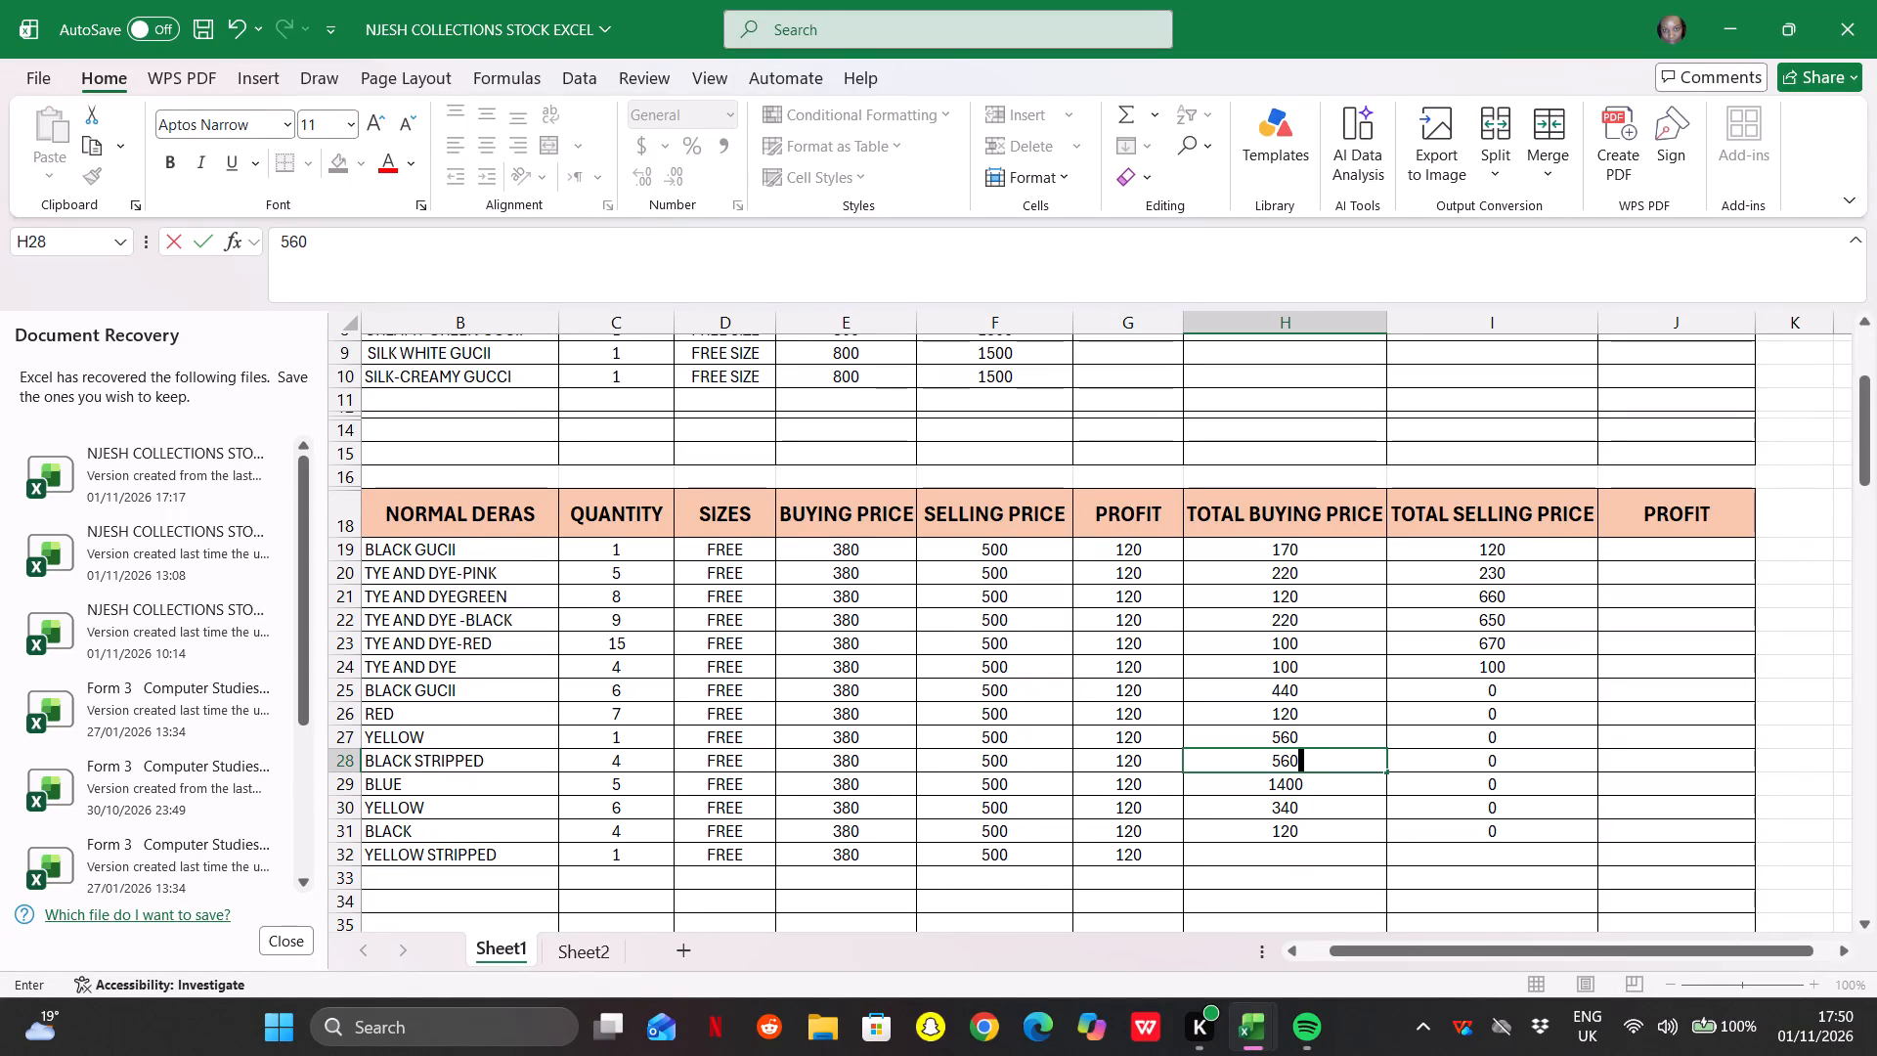
{"action": "left_click", "coordinate": [1337, 662]}
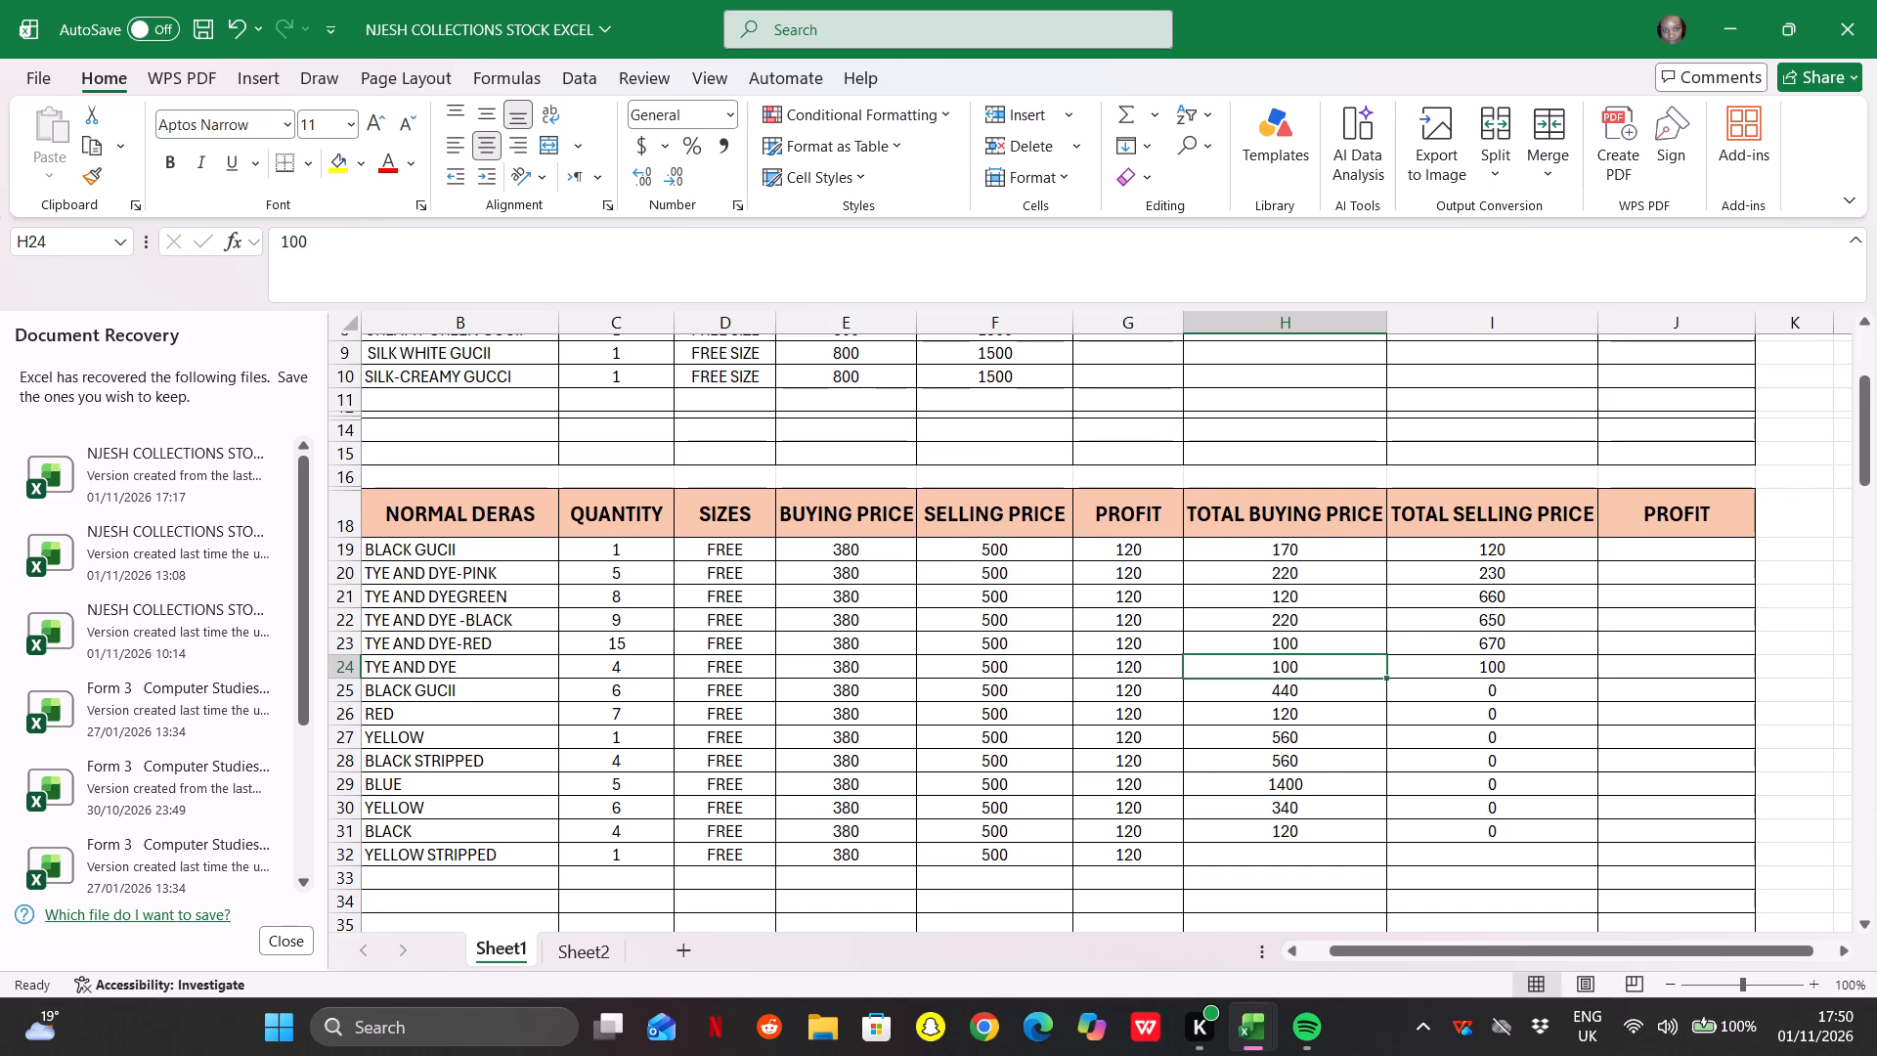
{"action": "key", "text": "4"}
{"action": "type", "text": "80"}
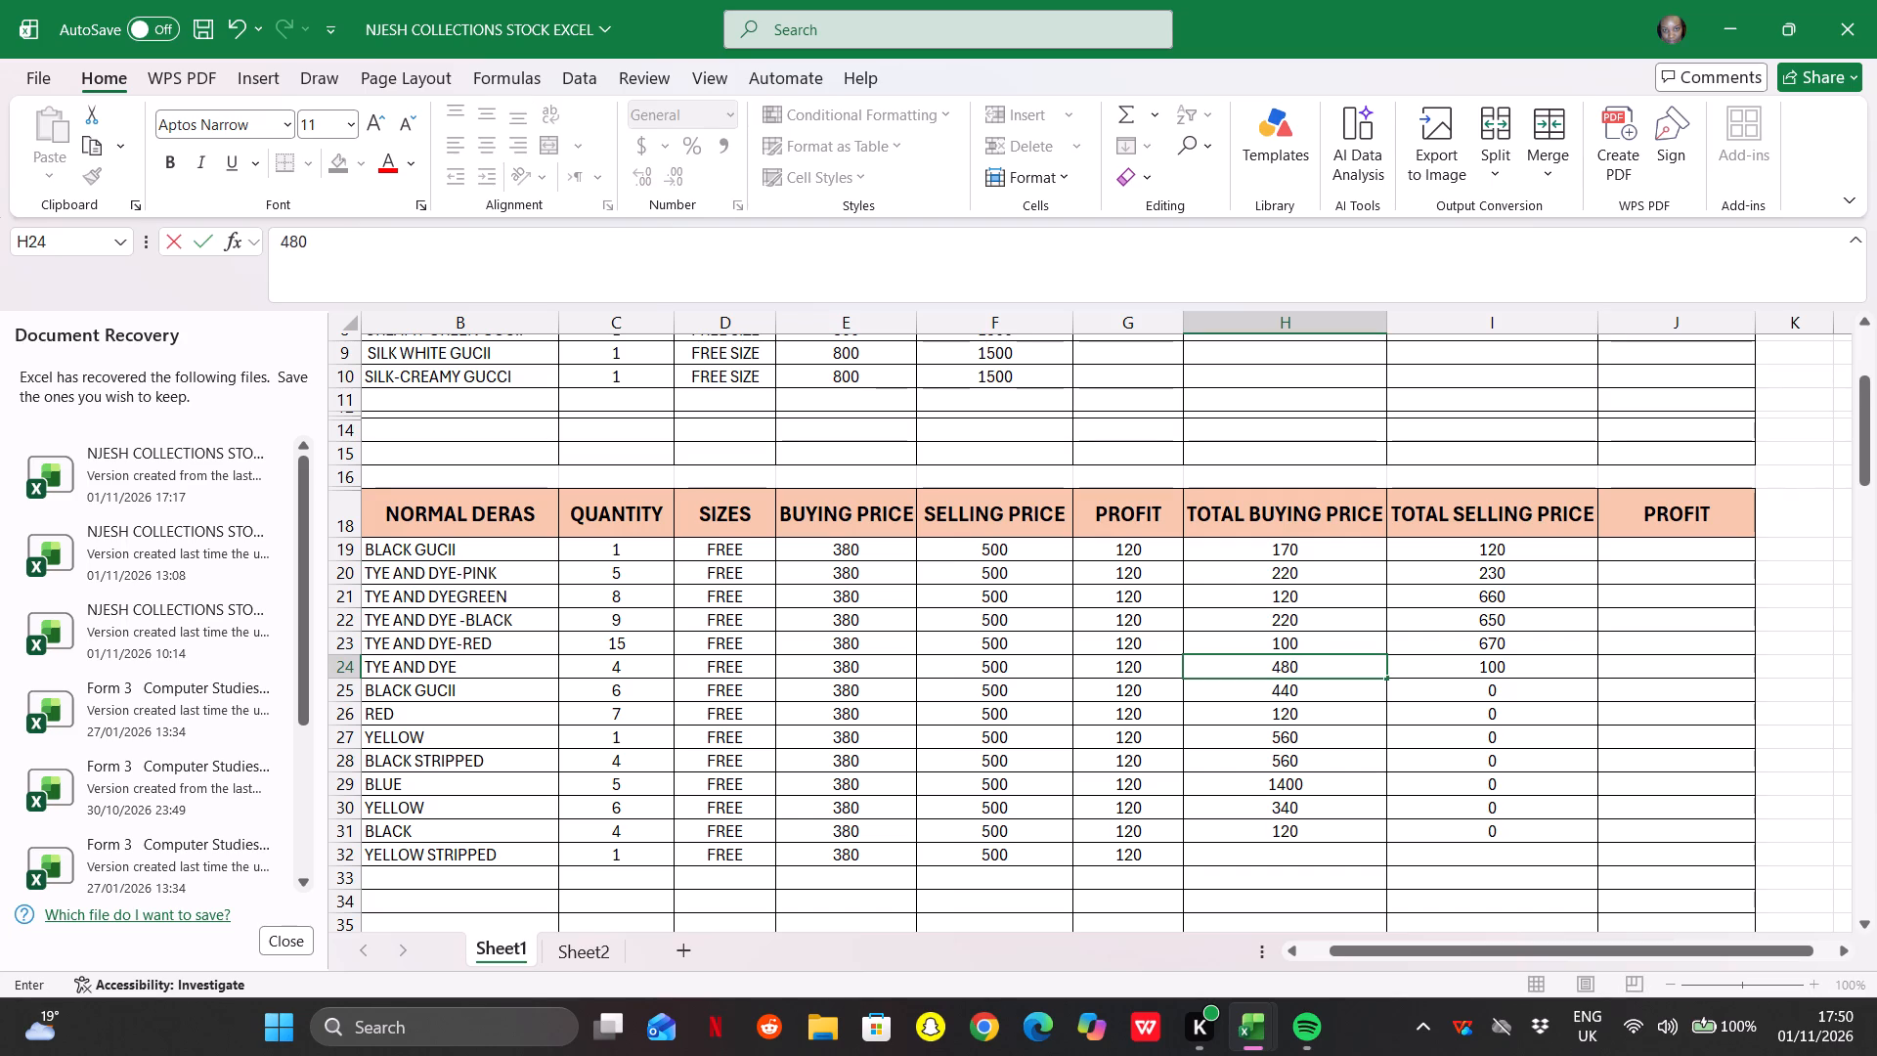
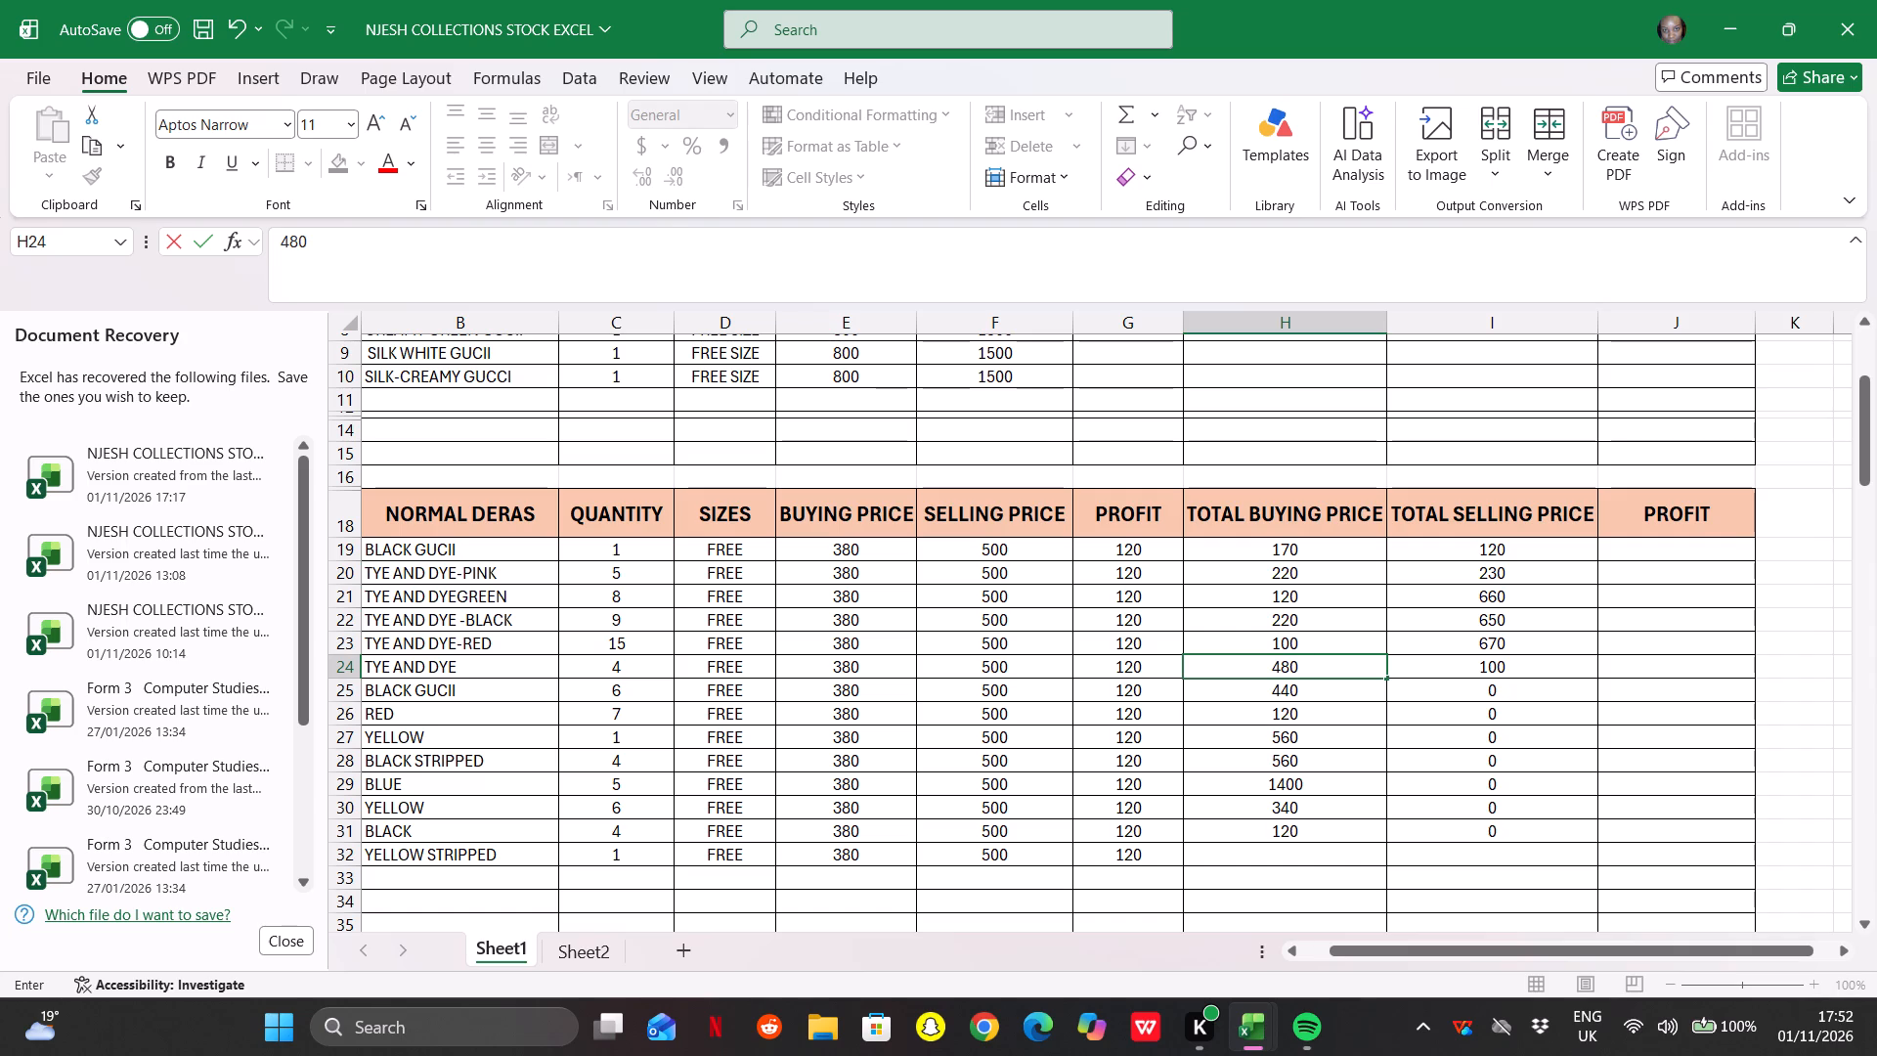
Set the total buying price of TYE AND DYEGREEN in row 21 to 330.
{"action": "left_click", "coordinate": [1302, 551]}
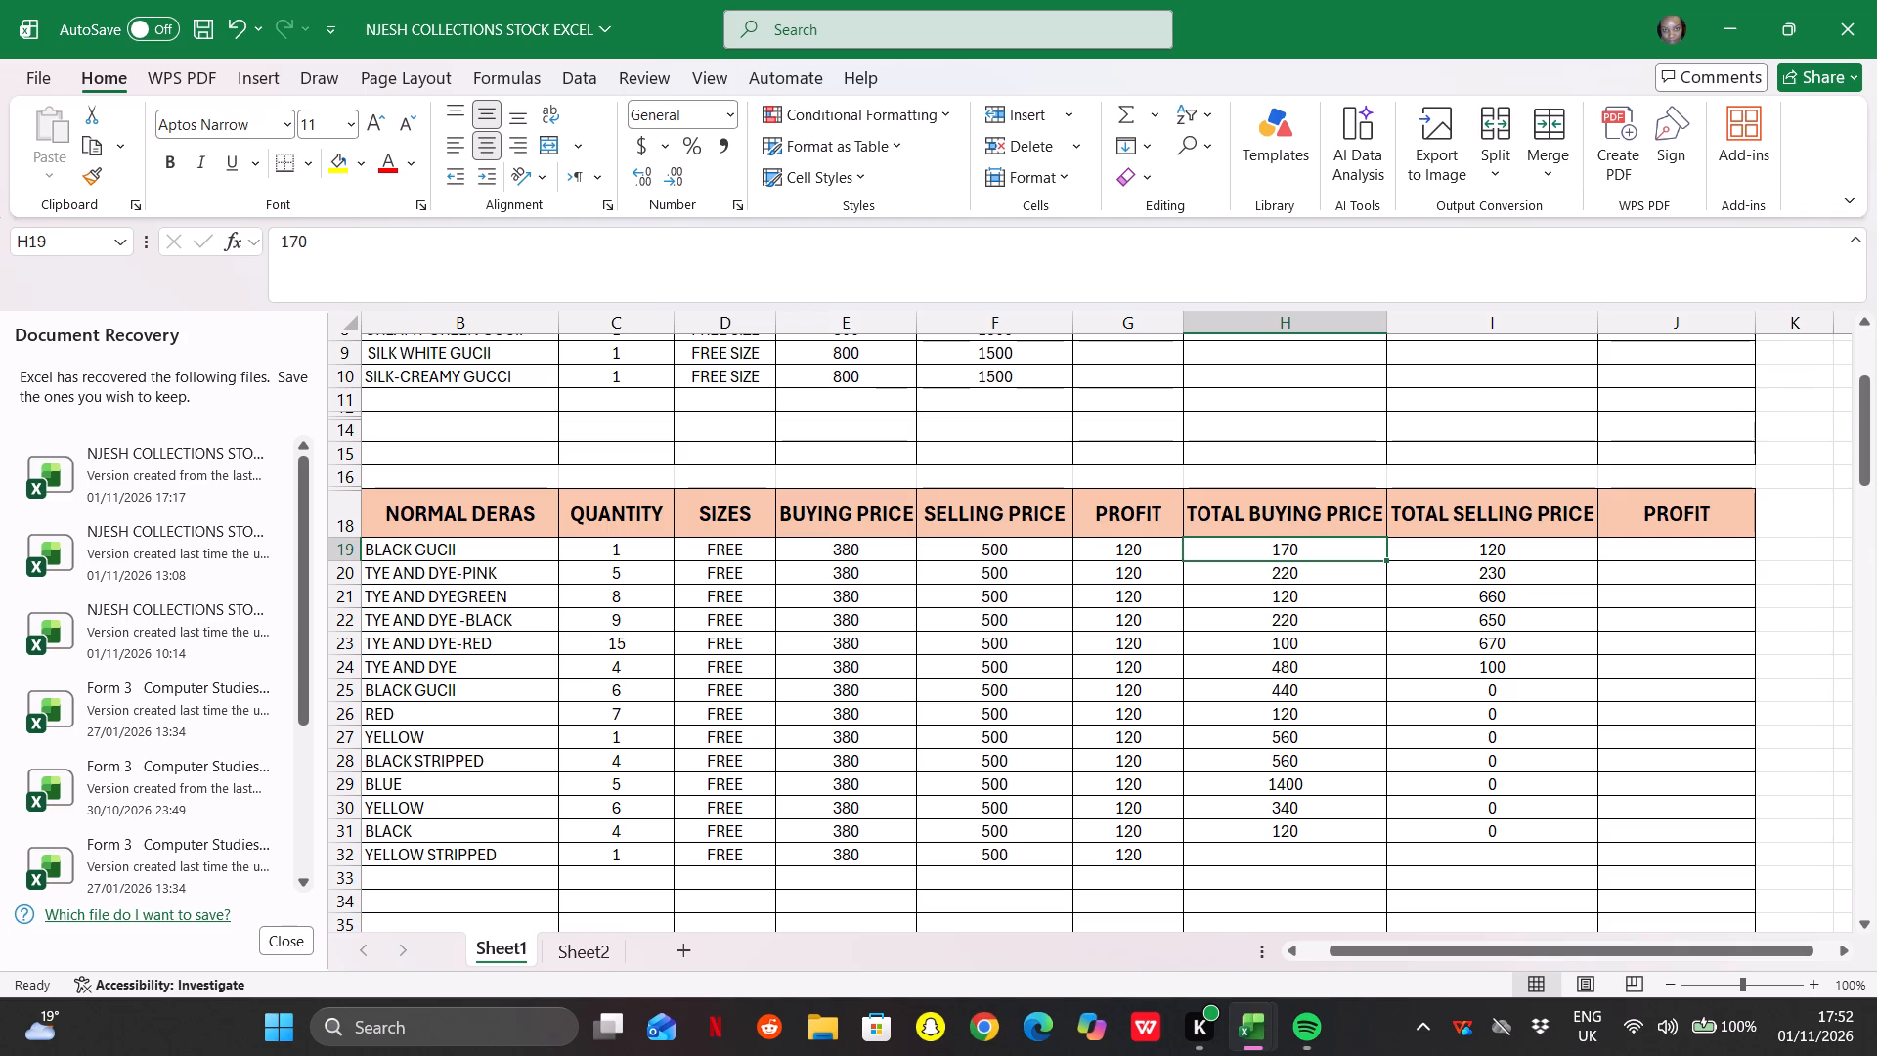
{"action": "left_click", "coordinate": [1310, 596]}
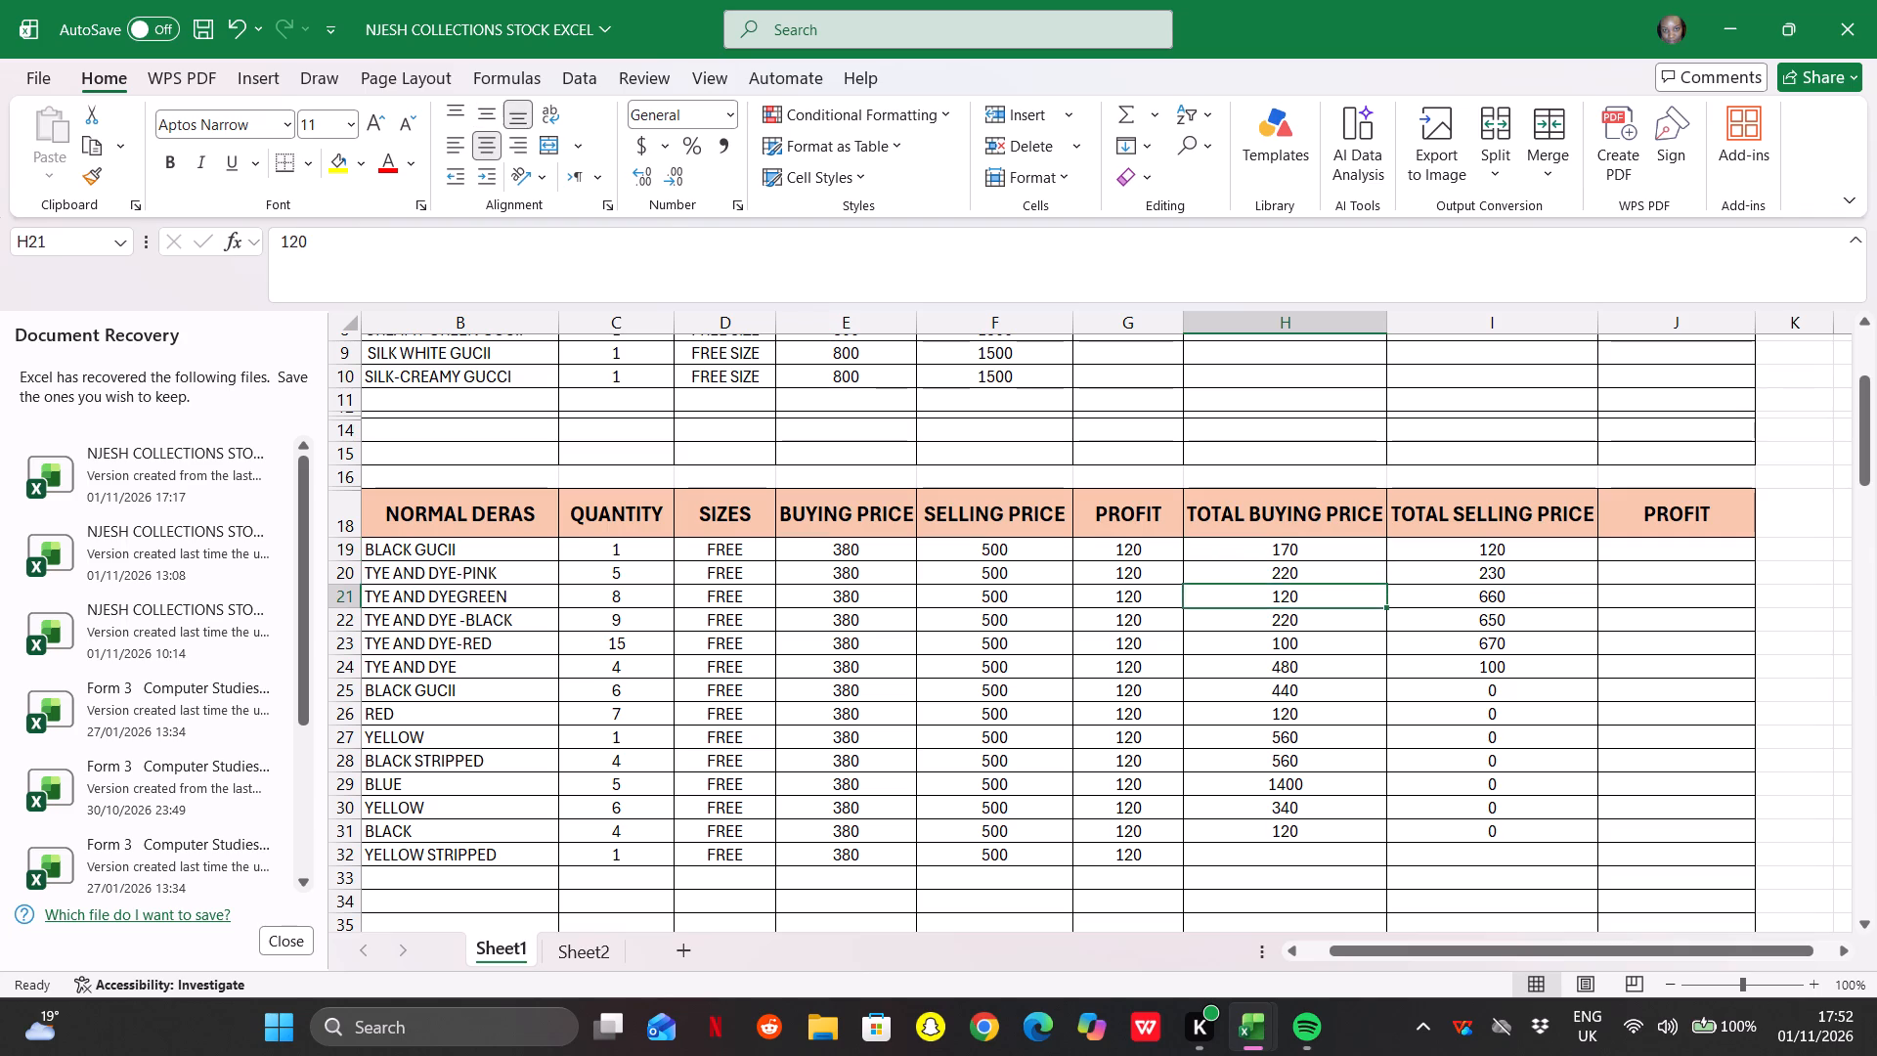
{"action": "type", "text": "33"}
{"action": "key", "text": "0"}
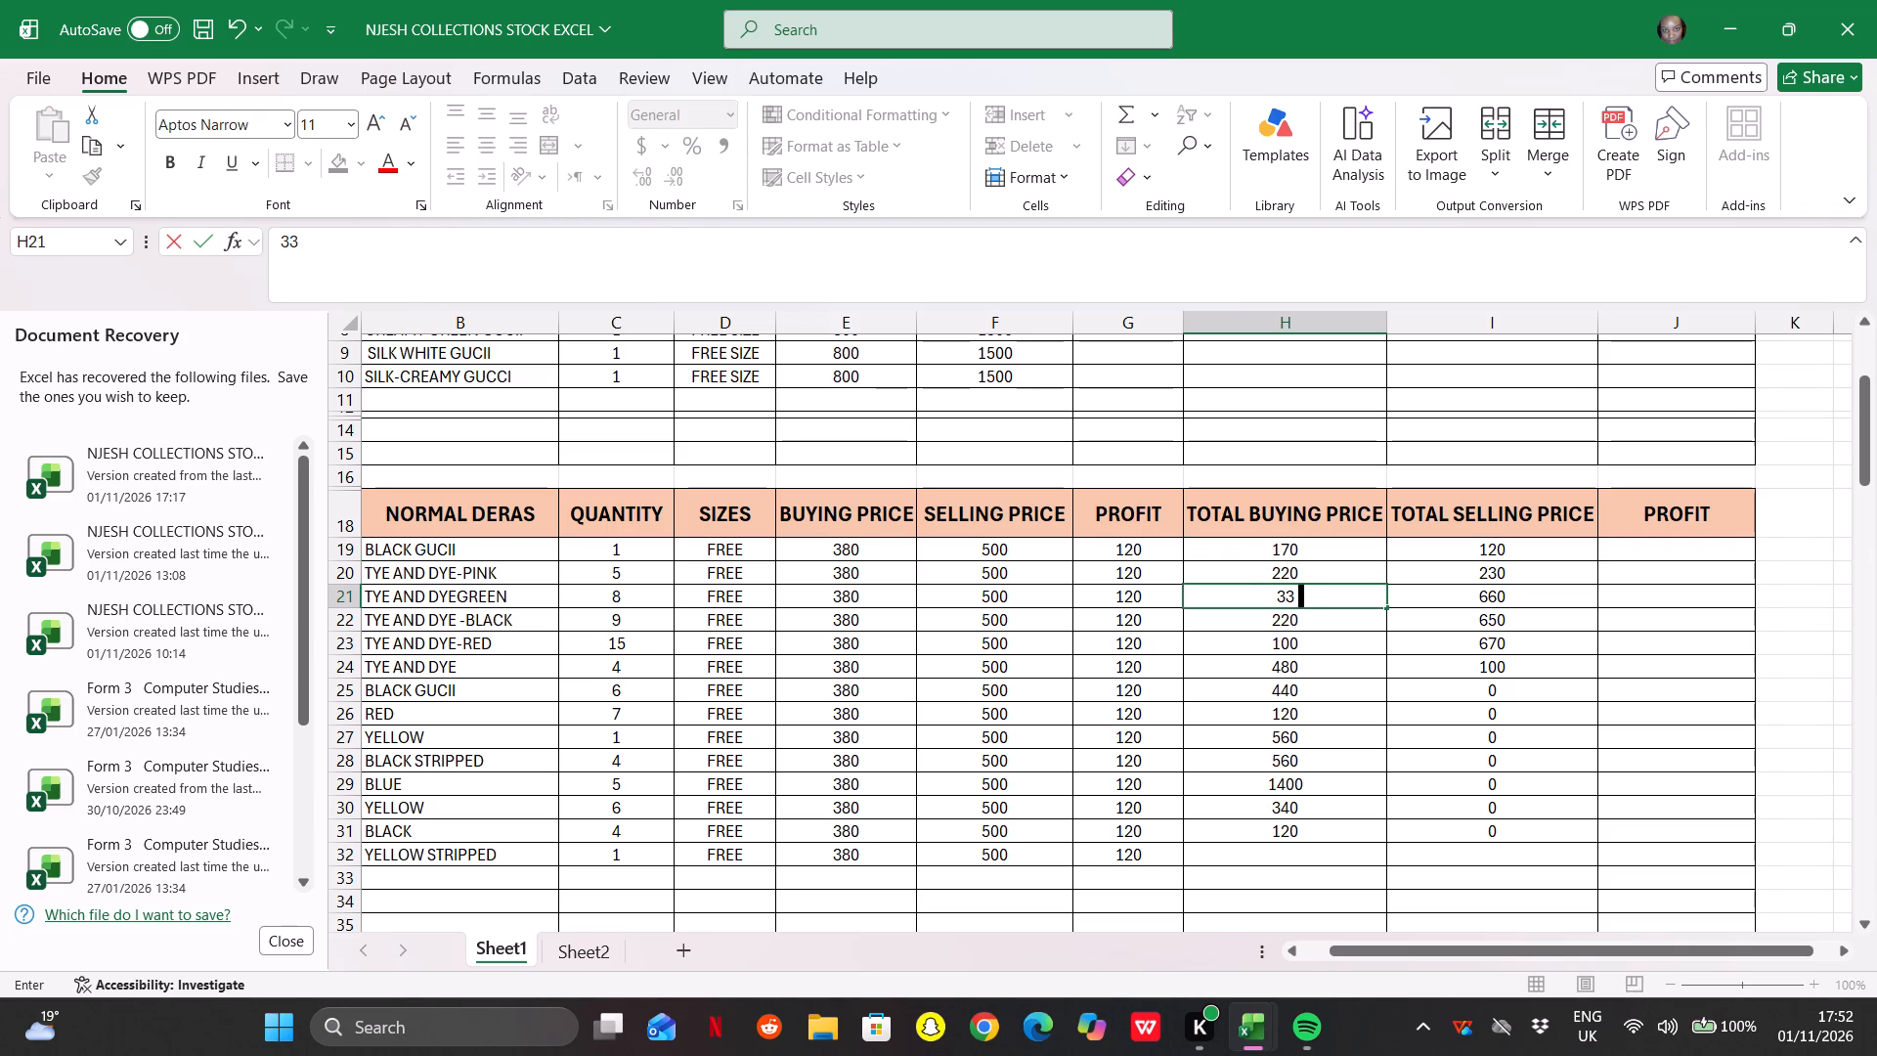
Set the total buying price of BLACK GUCII in row 19 to 0 and fill it down the column through row 33.
{"action": "left_click", "coordinate": [1352, 550]}
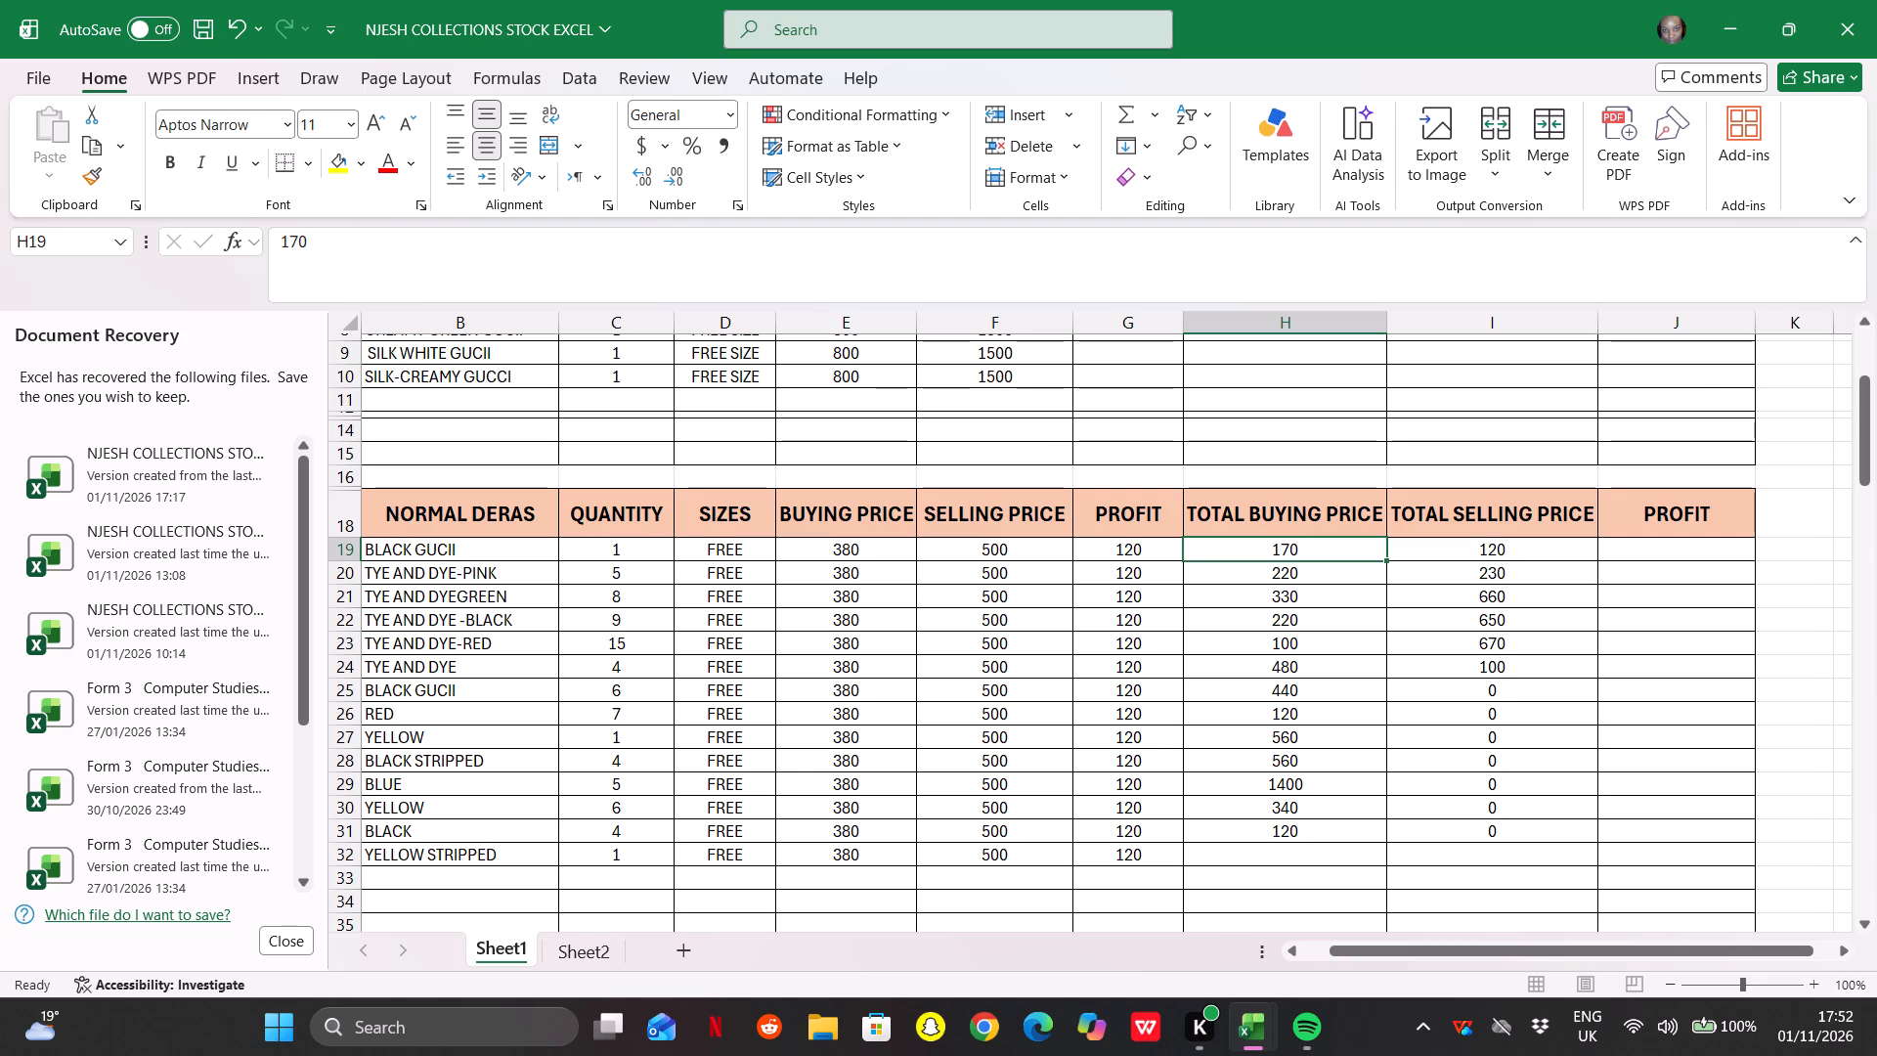
{"action": "left_click", "coordinate": [1333, 544]}
{"action": "key", "text": "0"}
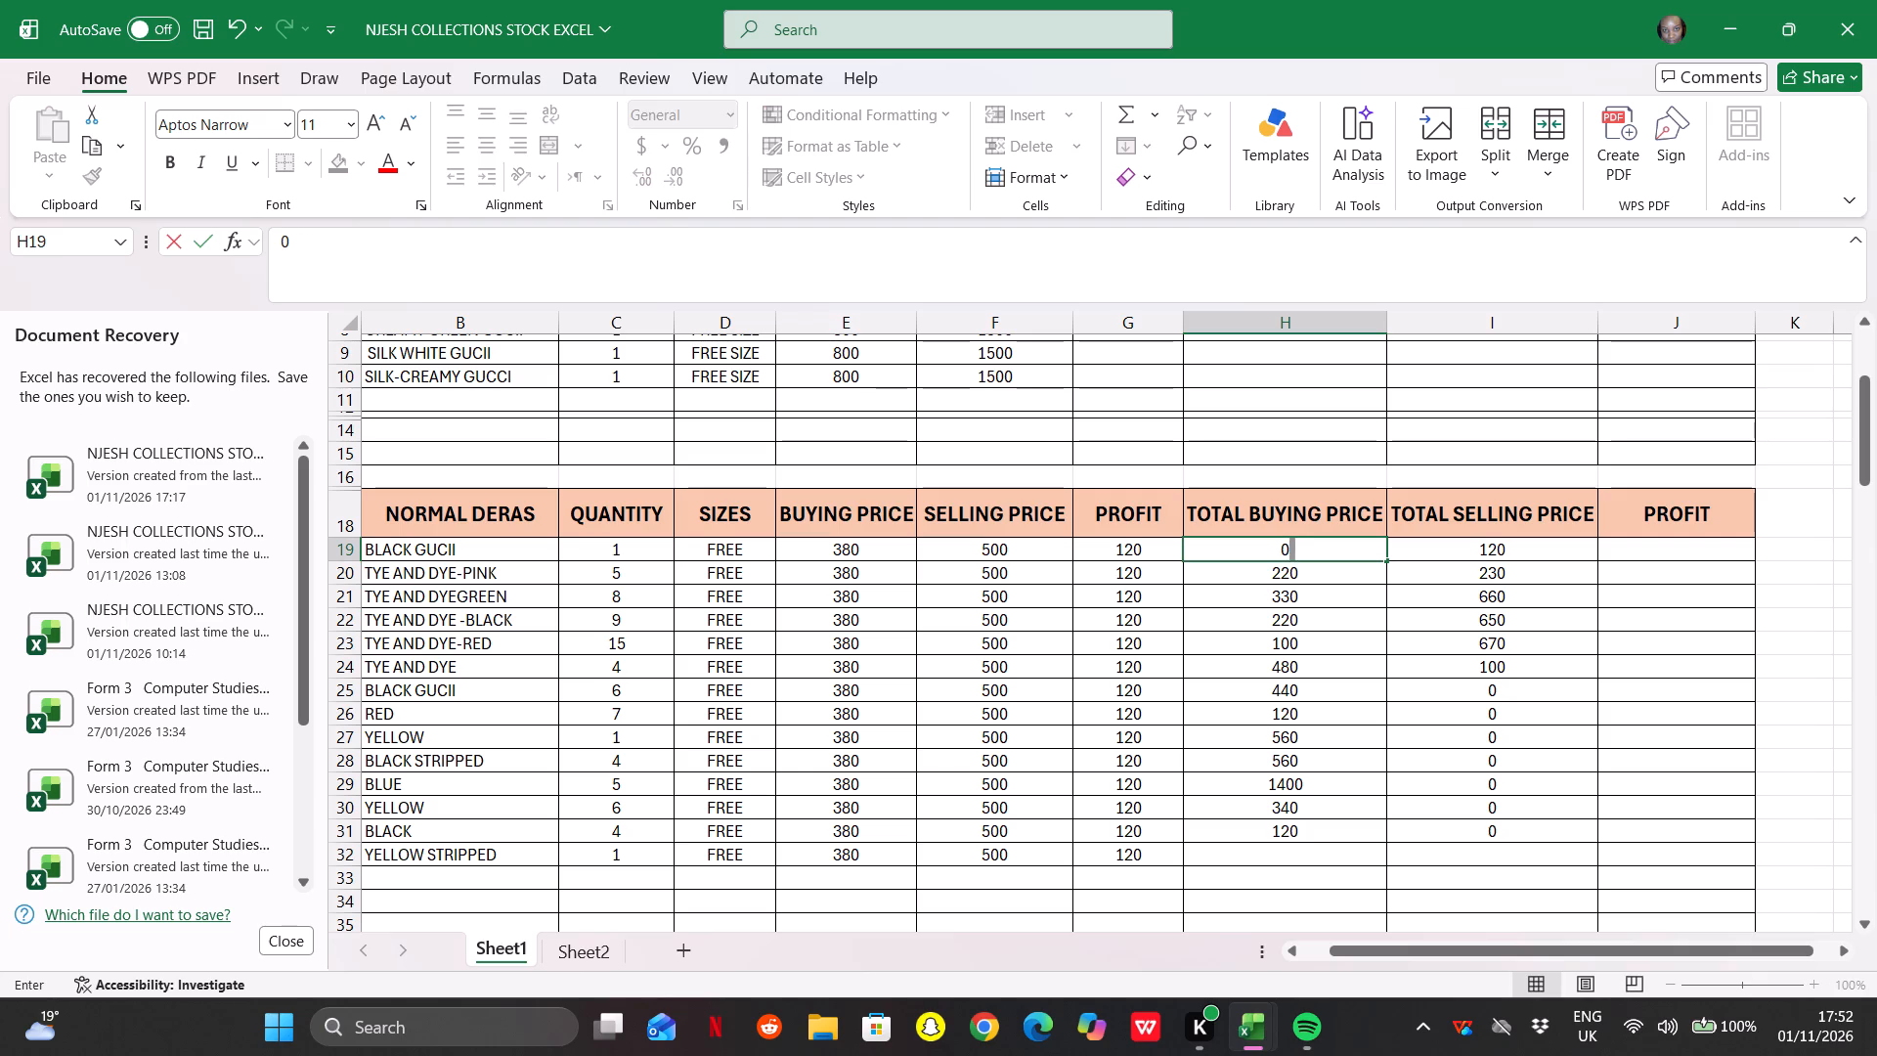
{"action": "left_click", "coordinate": [1387, 611]}
{"action": "left_click", "coordinate": [1344, 550]}
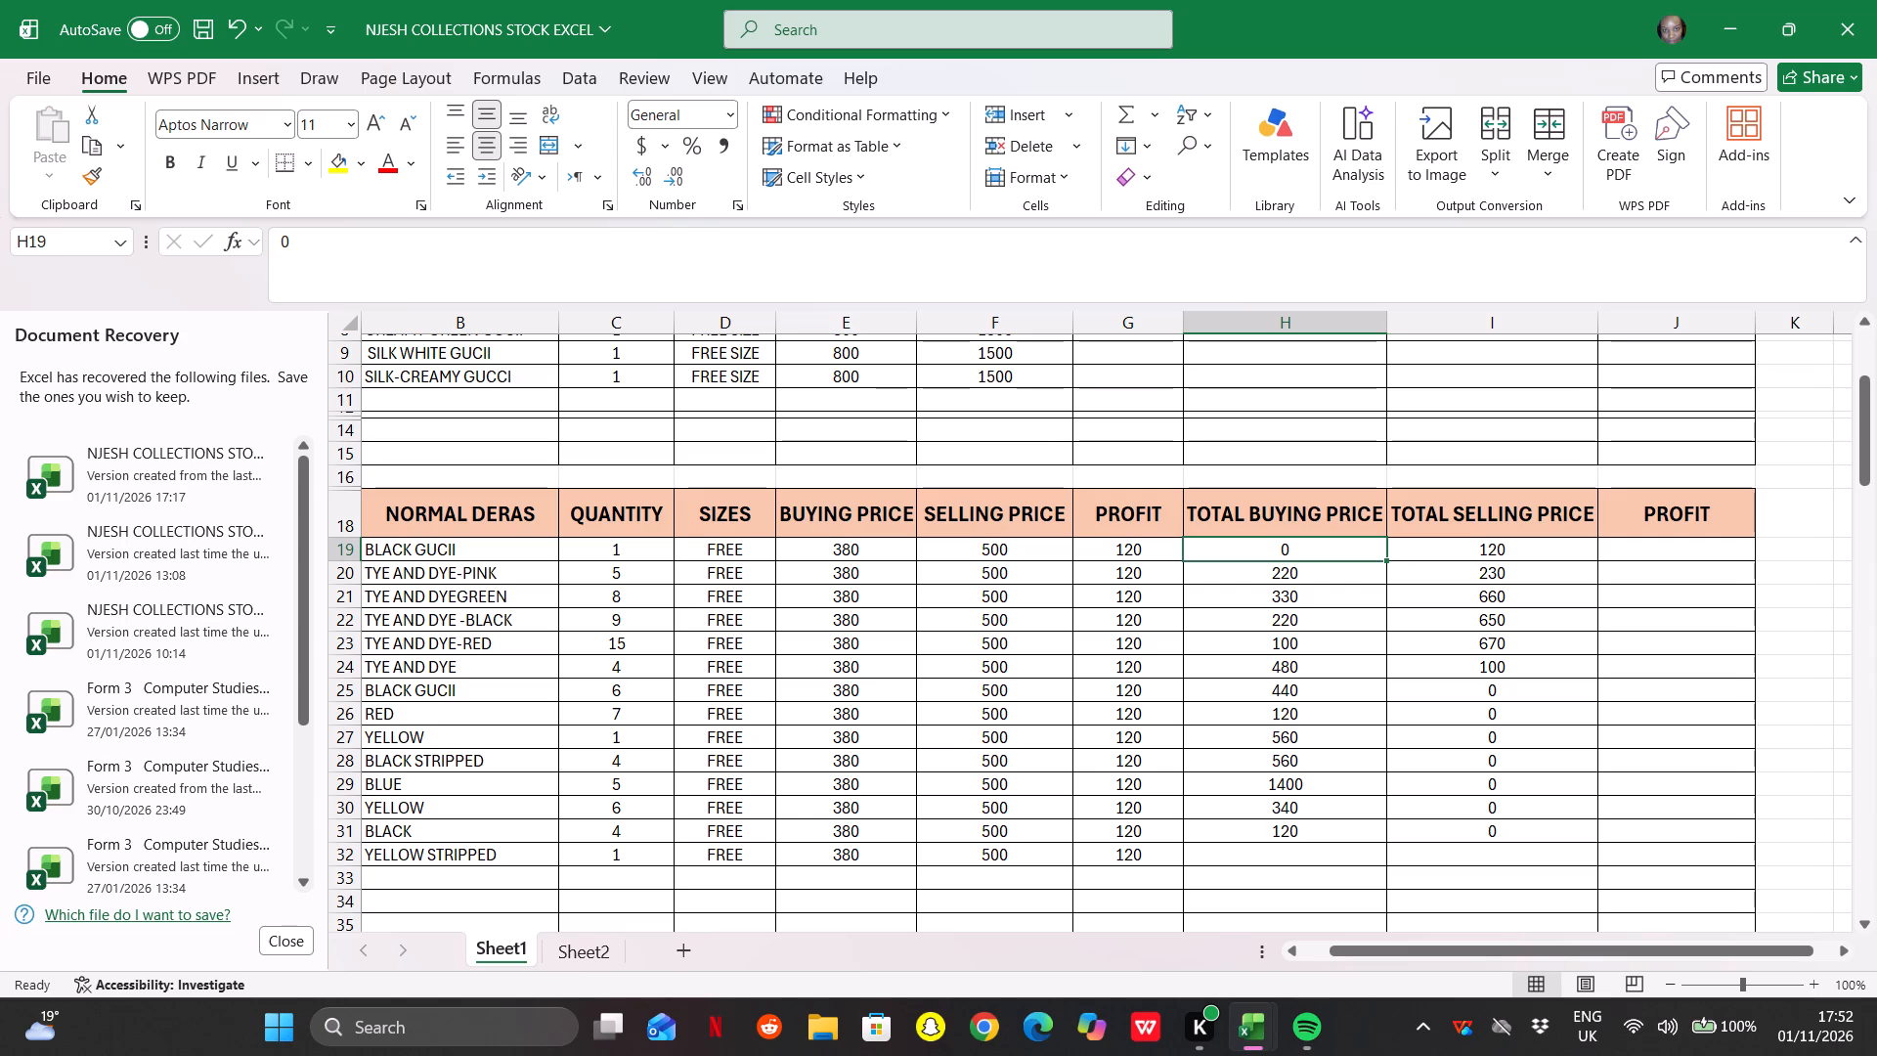
{"action": "left_click_drag", "start_coordinate": [1388, 557], "coordinate": [1401, 701]}
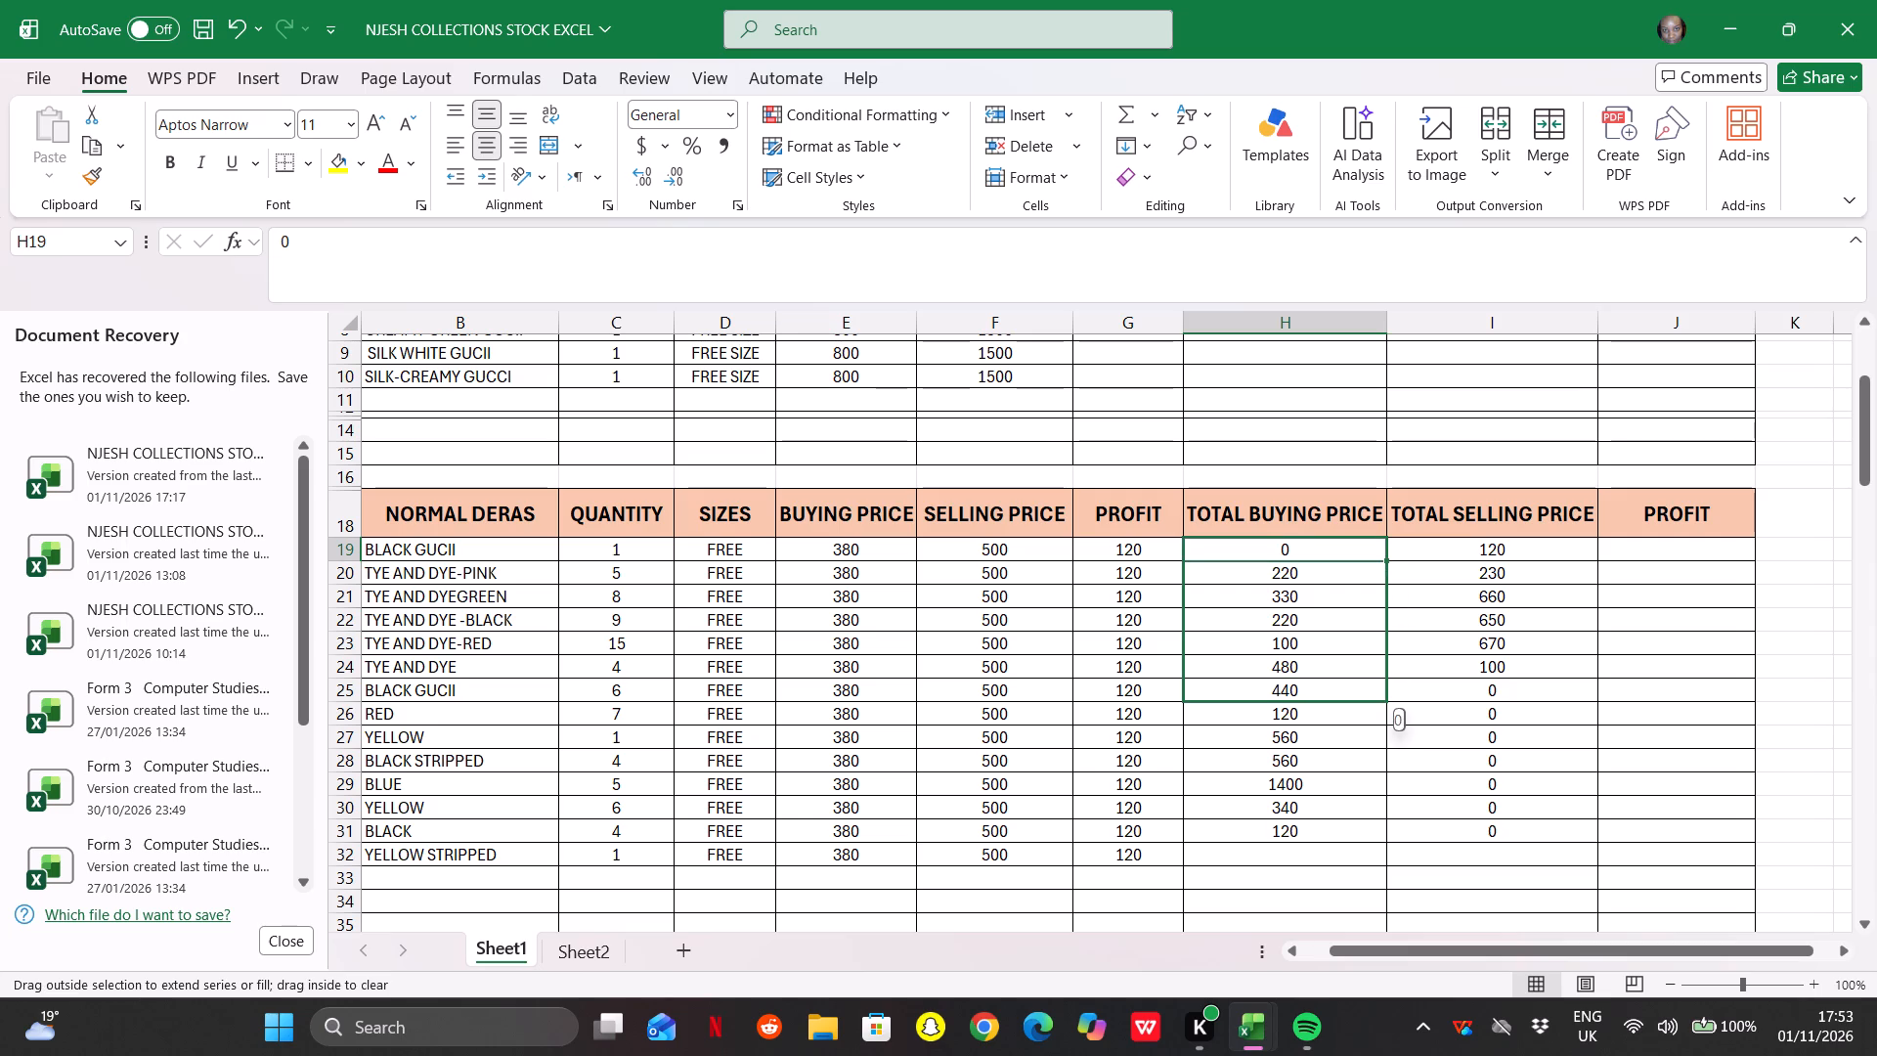
{"action": "left_click_drag", "start_coordinate": [1401, 701], "coordinate": [1377, 879]}
{"action": "left_click", "coordinate": [1377, 879]}
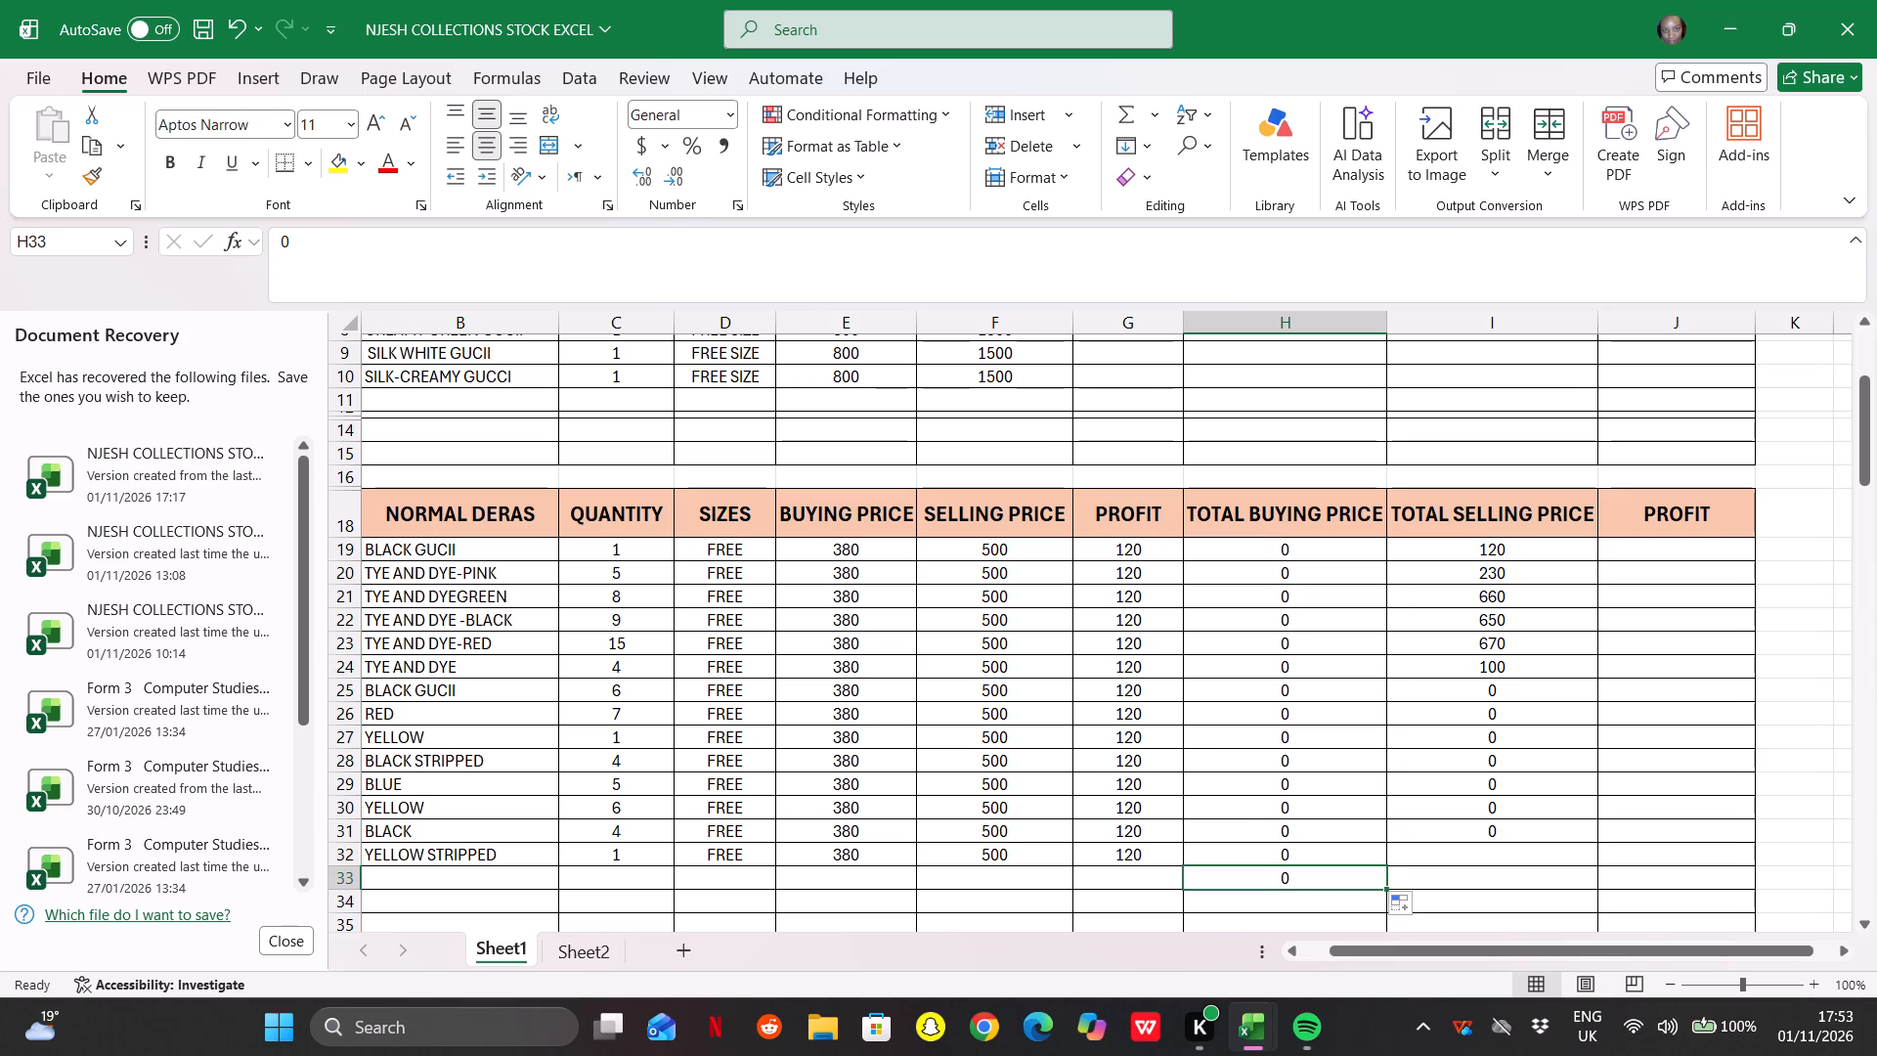
Set the total selling price of BLACK GUCII in row 19 to 0.
{"action": "left_click", "coordinate": [1556, 550]}
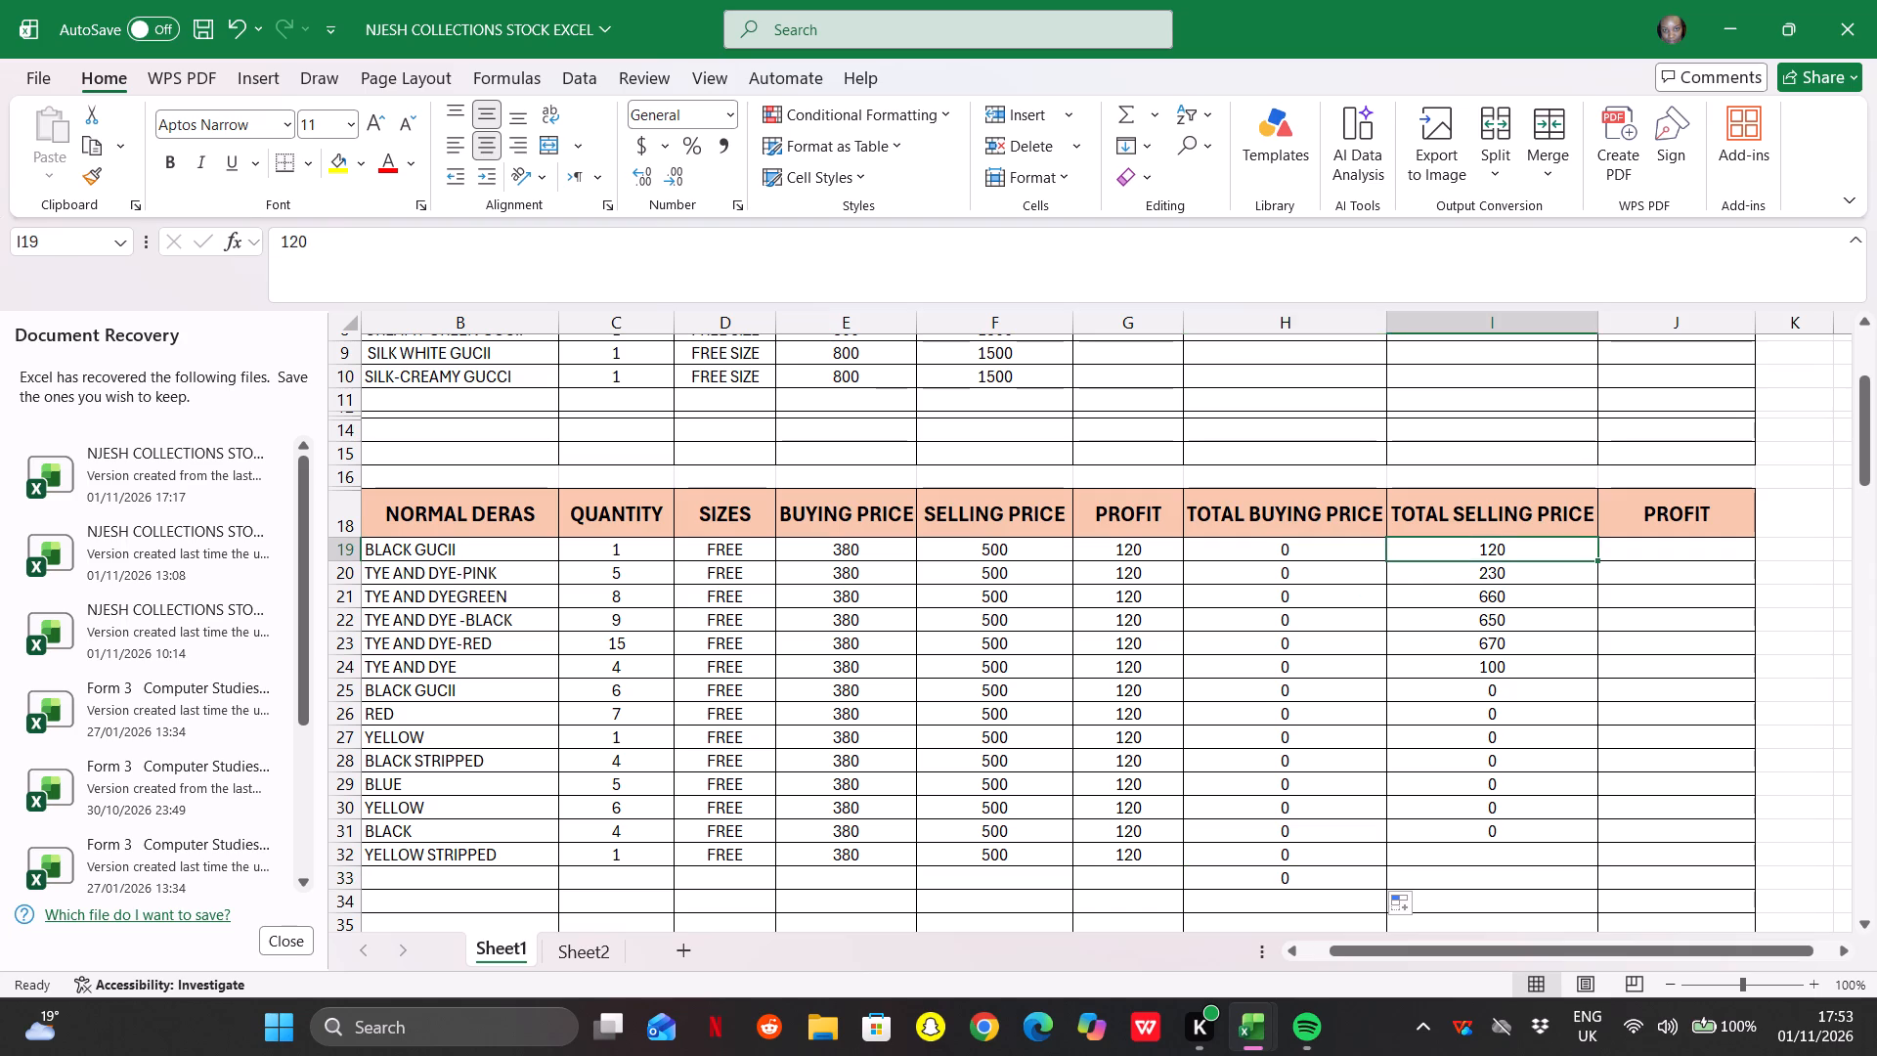
{"action": "key", "text": "0"}
{"action": "left_click", "coordinate": [1626, 561]}
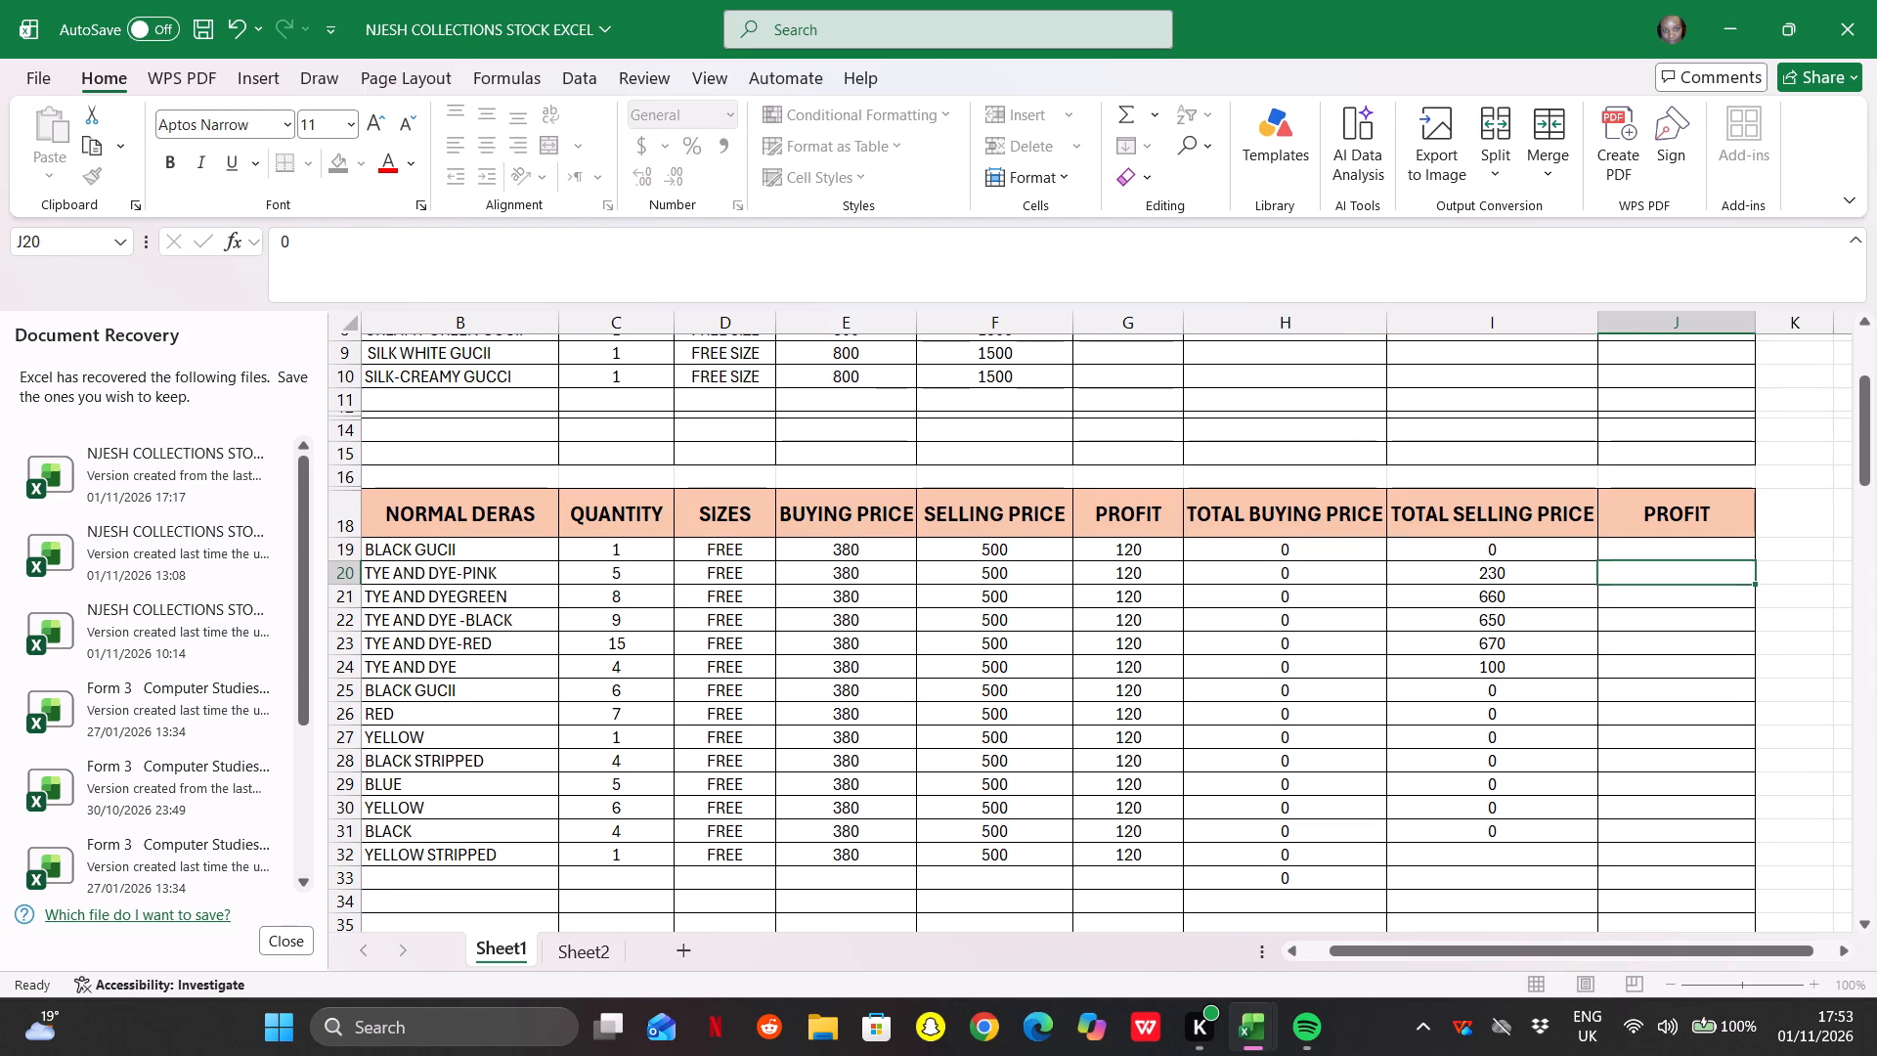
{"action": "left_click", "coordinate": [1572, 546]}
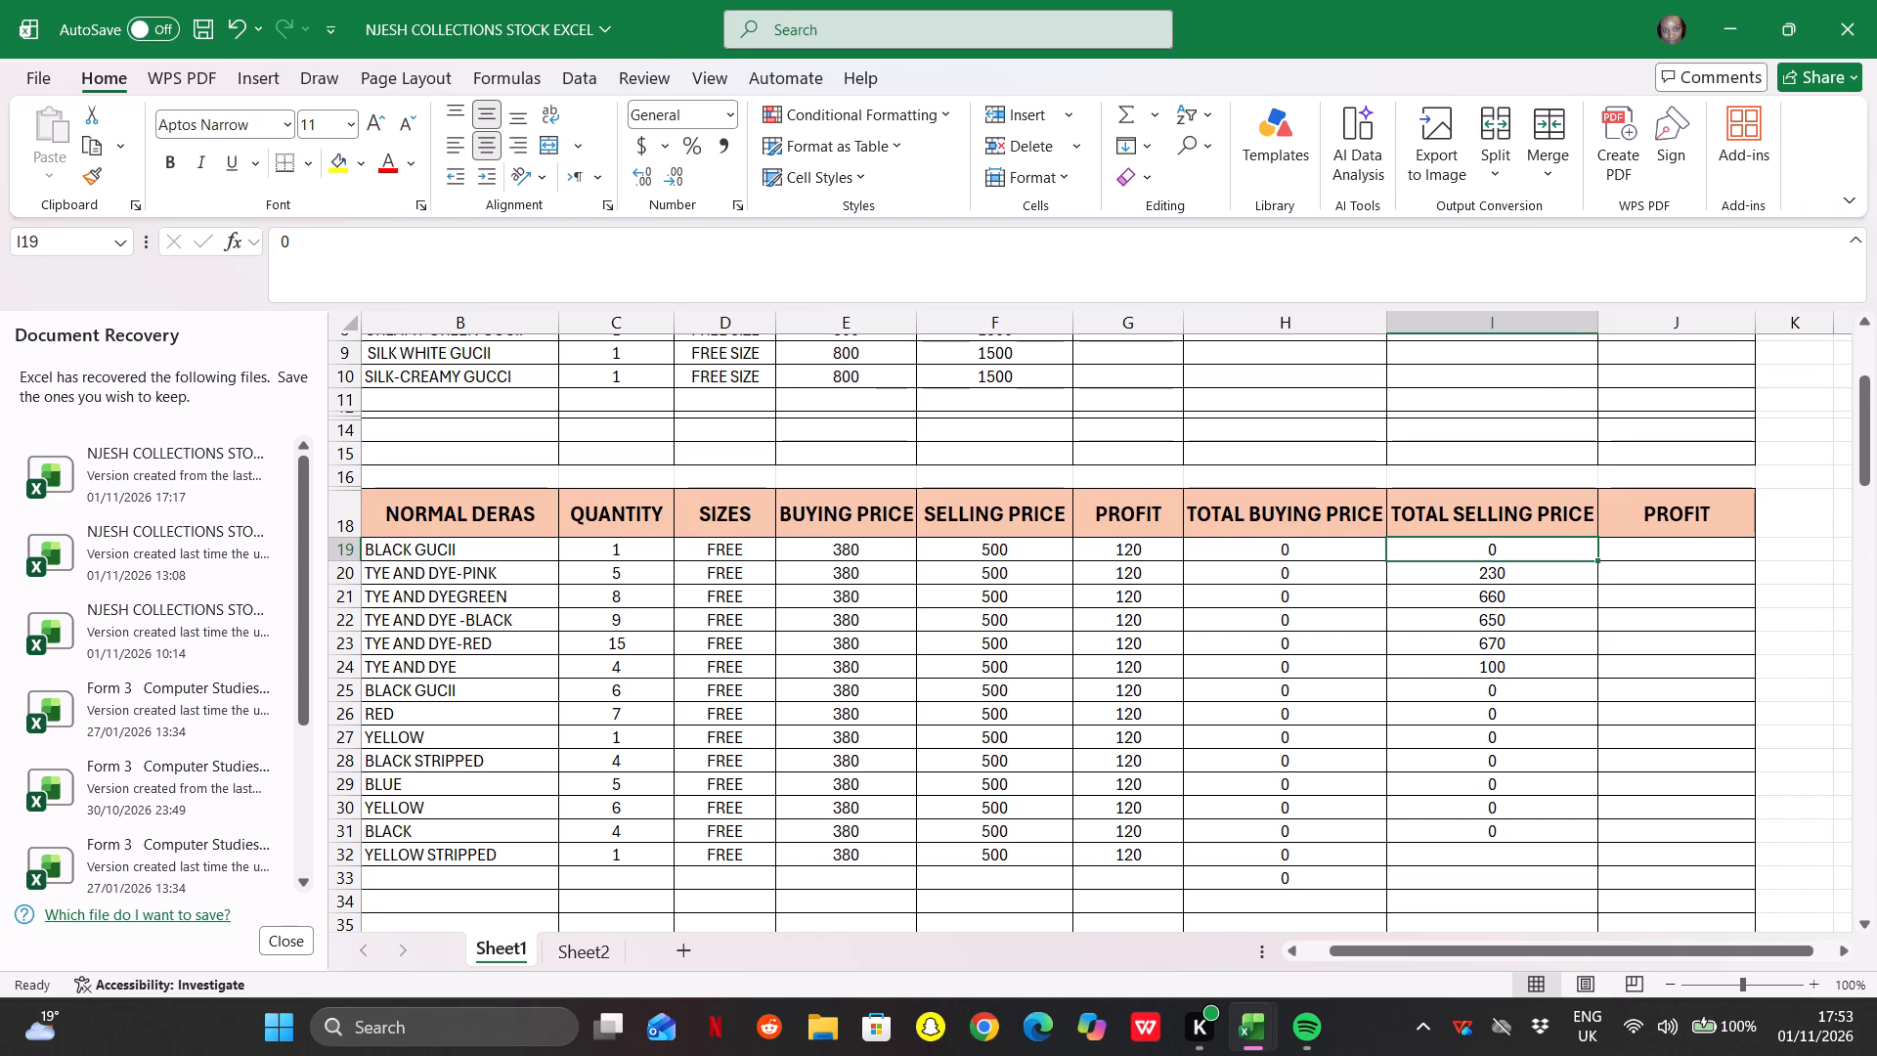
Set the total buying price to 380 for BLACK GUCII in row 19, YELLOW in row 27 and YELLOW STRIPPED in row 32.
{"action": "left_click", "coordinate": [1313, 545]}
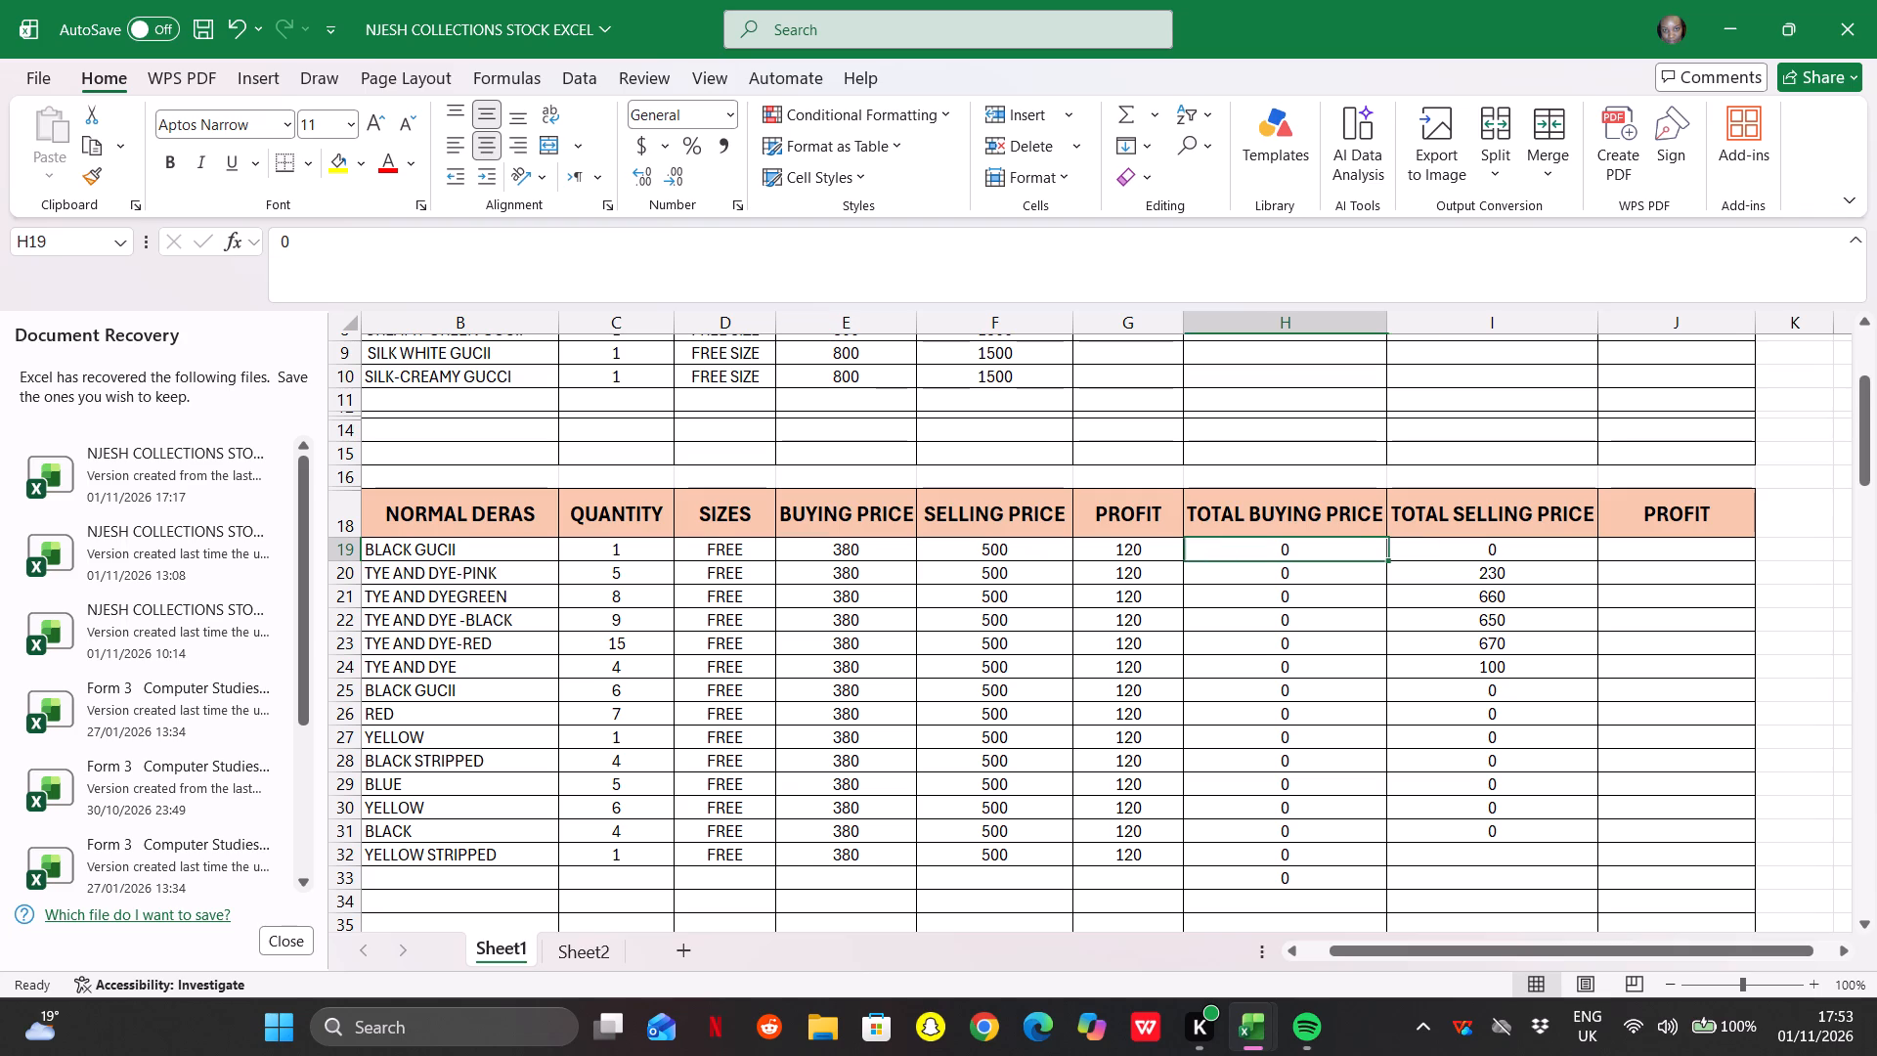
{"action": "key", "text": "3"}
{"action": "type", "text": "80"}
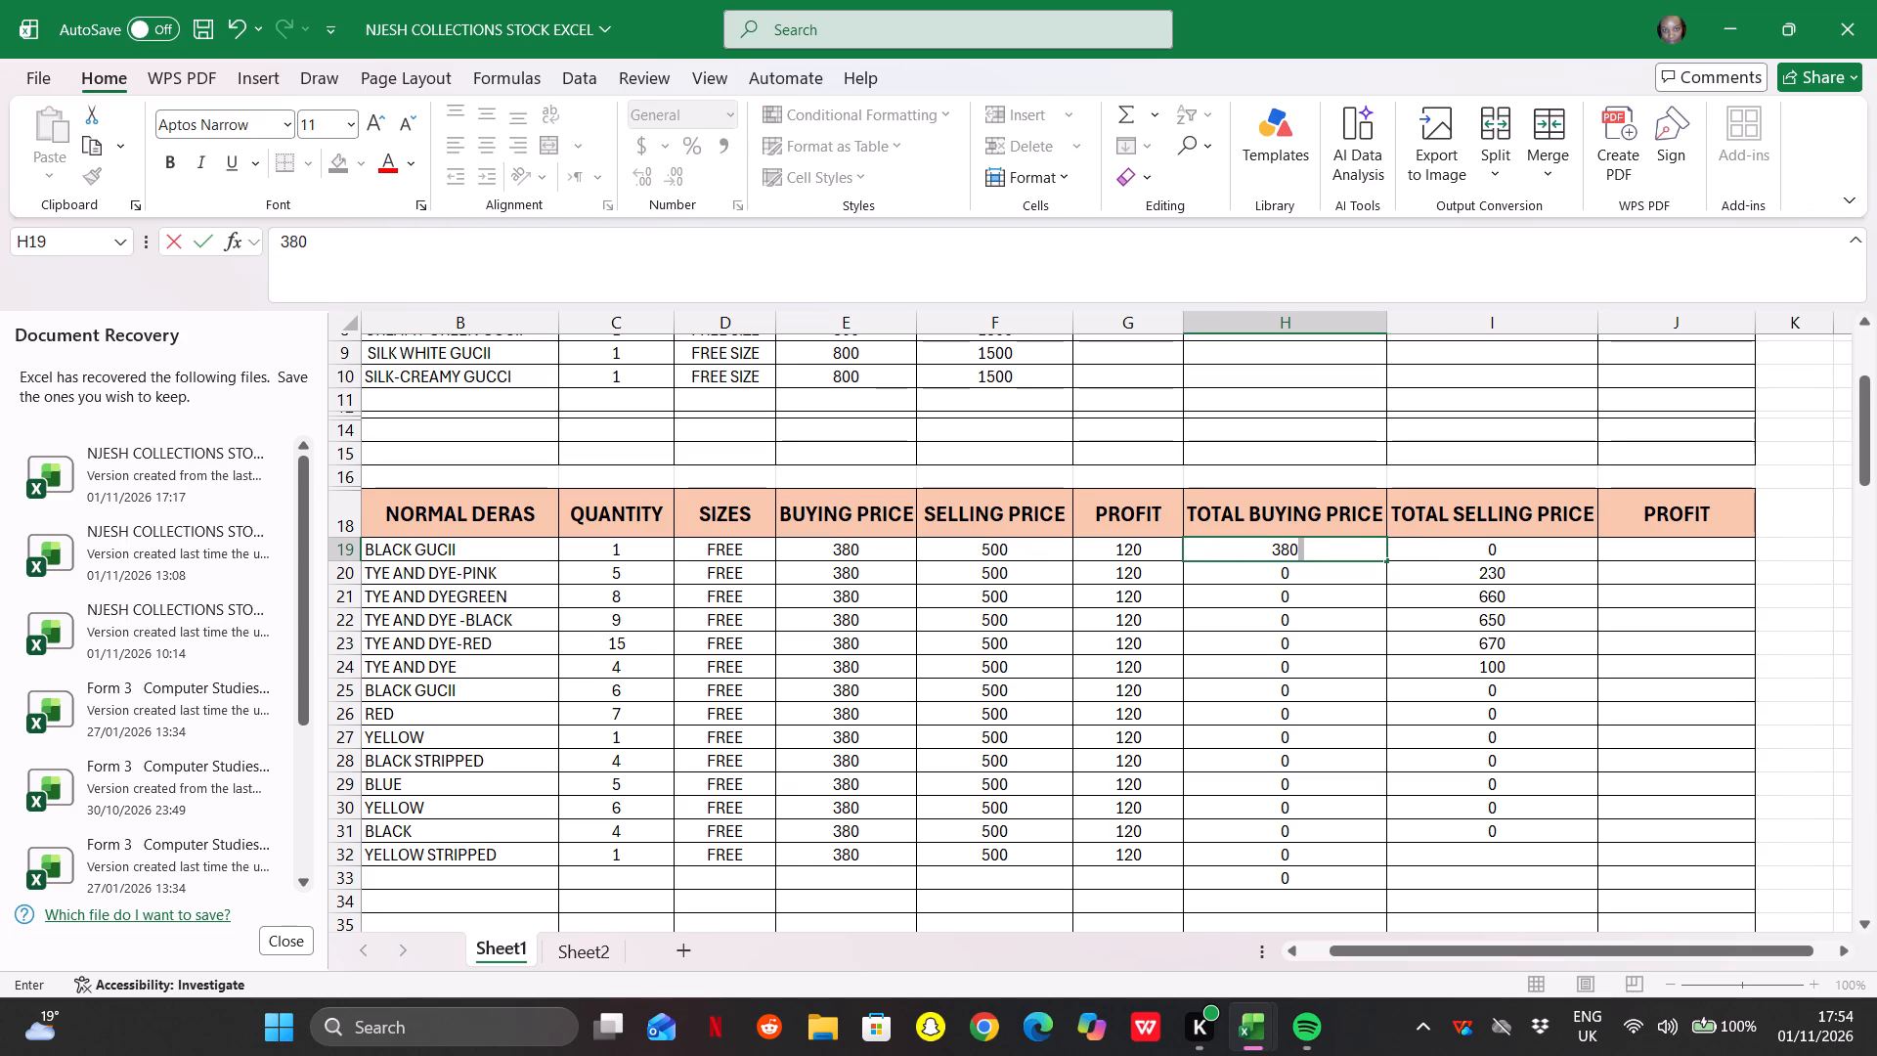
{"action": "left_click", "coordinate": [1281, 734]}
{"action": "type", "text": "380"}
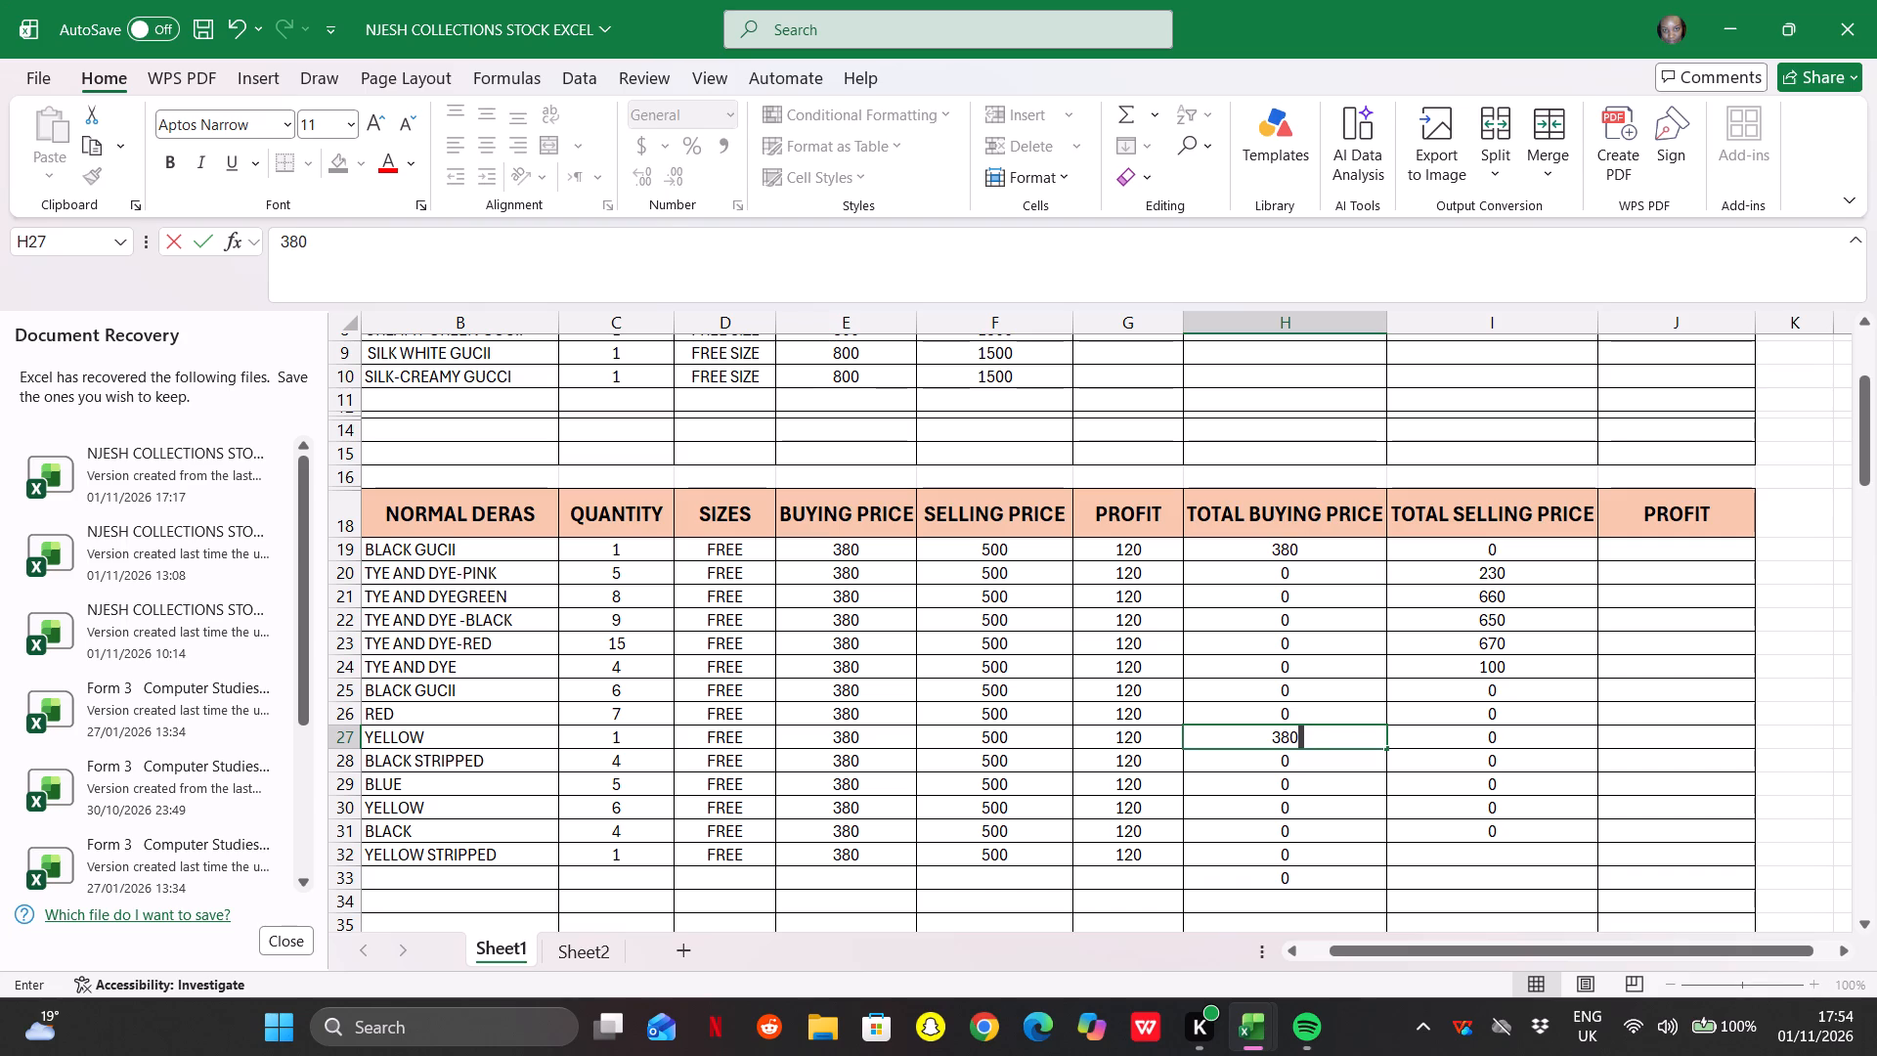
{"action": "left_click", "coordinate": [1290, 849]}
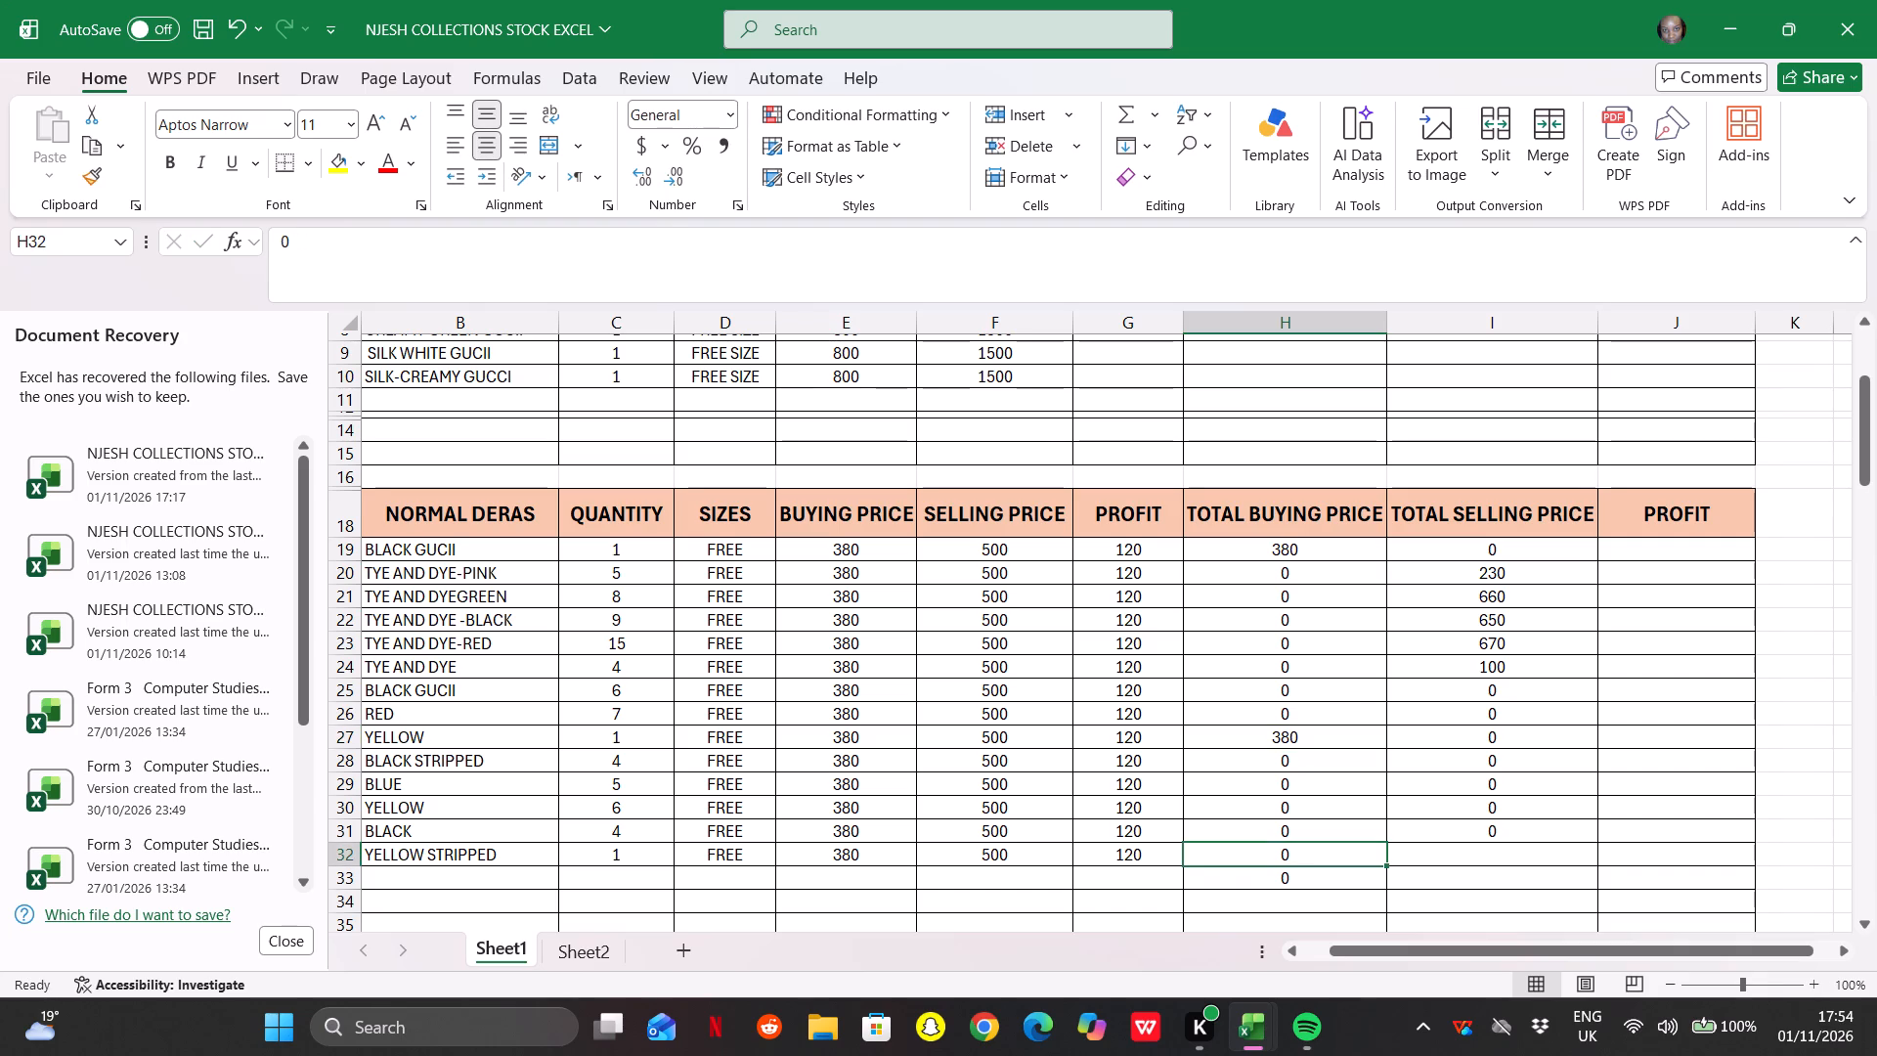
{"action": "key", "text": "3"}
{"action": "type", "text": "80"}
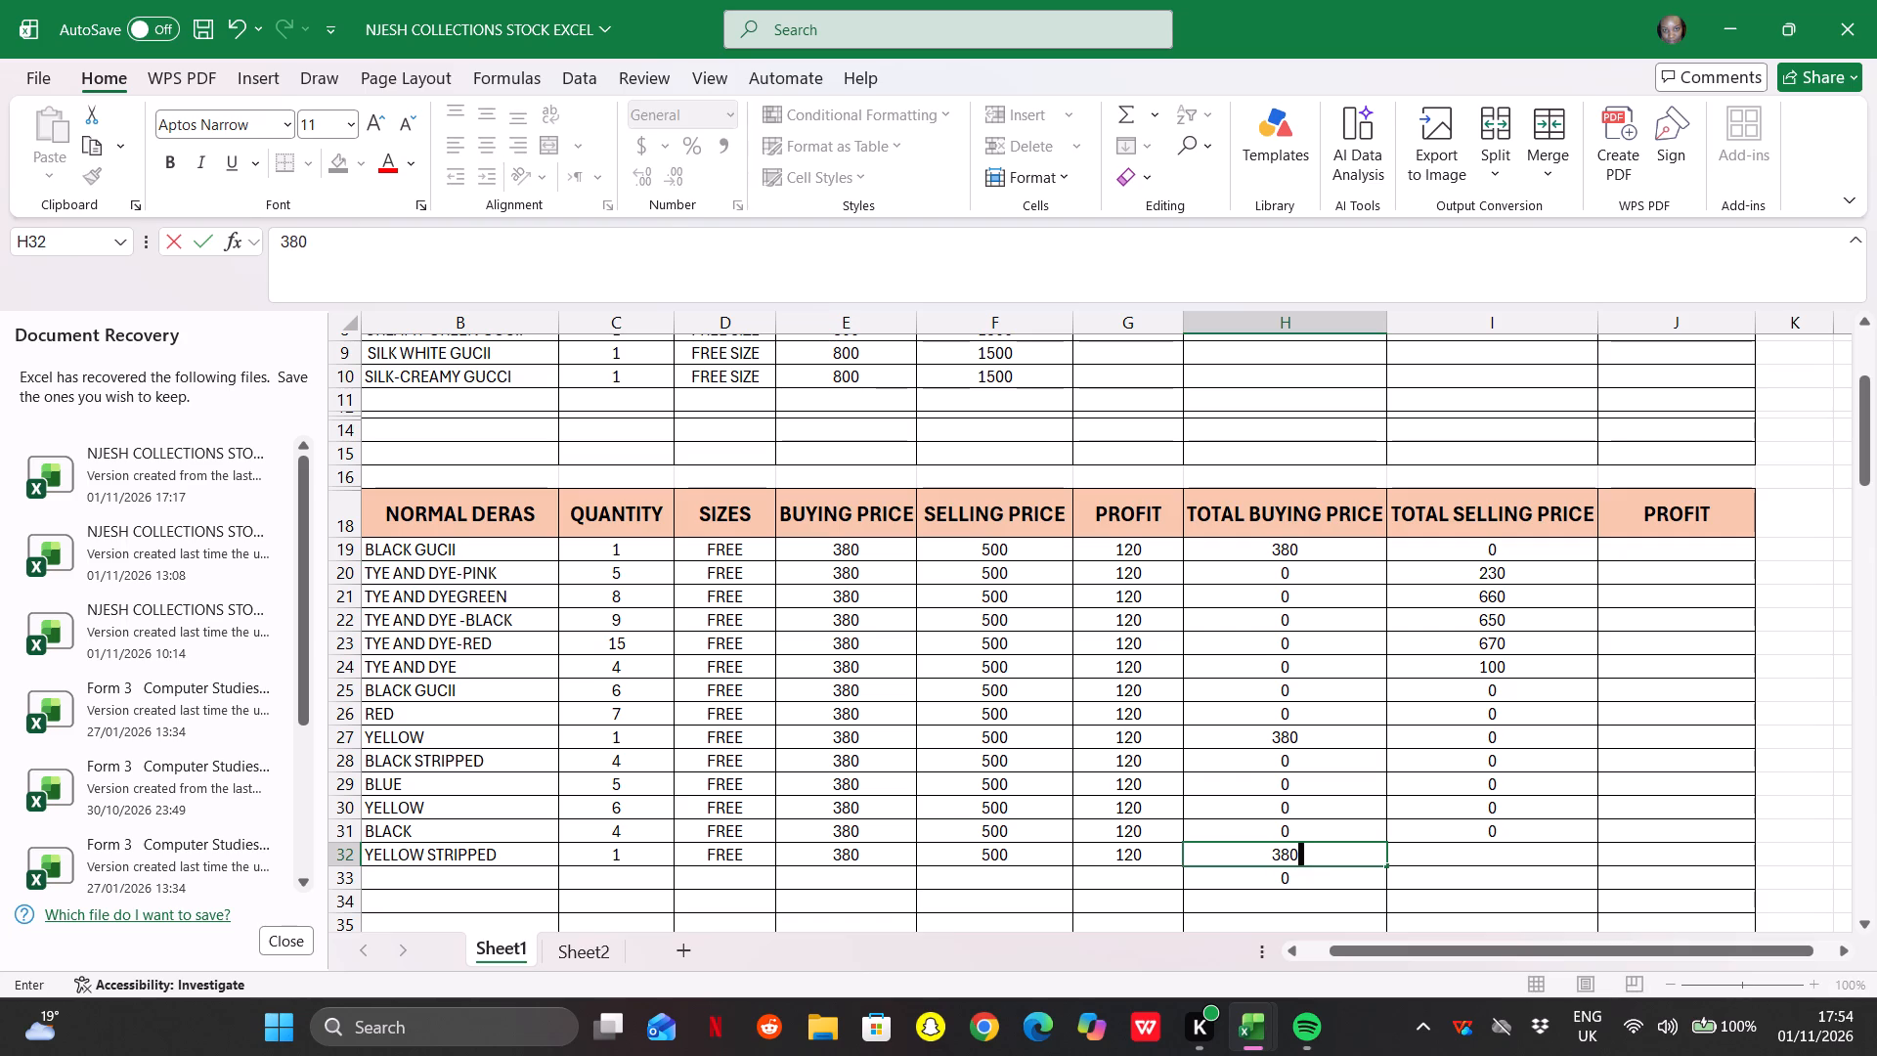
Set the quantity of TYE AND DYE-PINK in row 20 to 1 and its total buying price to 380.
{"action": "left_click", "coordinate": [623, 564]}
{"action": "key", "text": "1"}
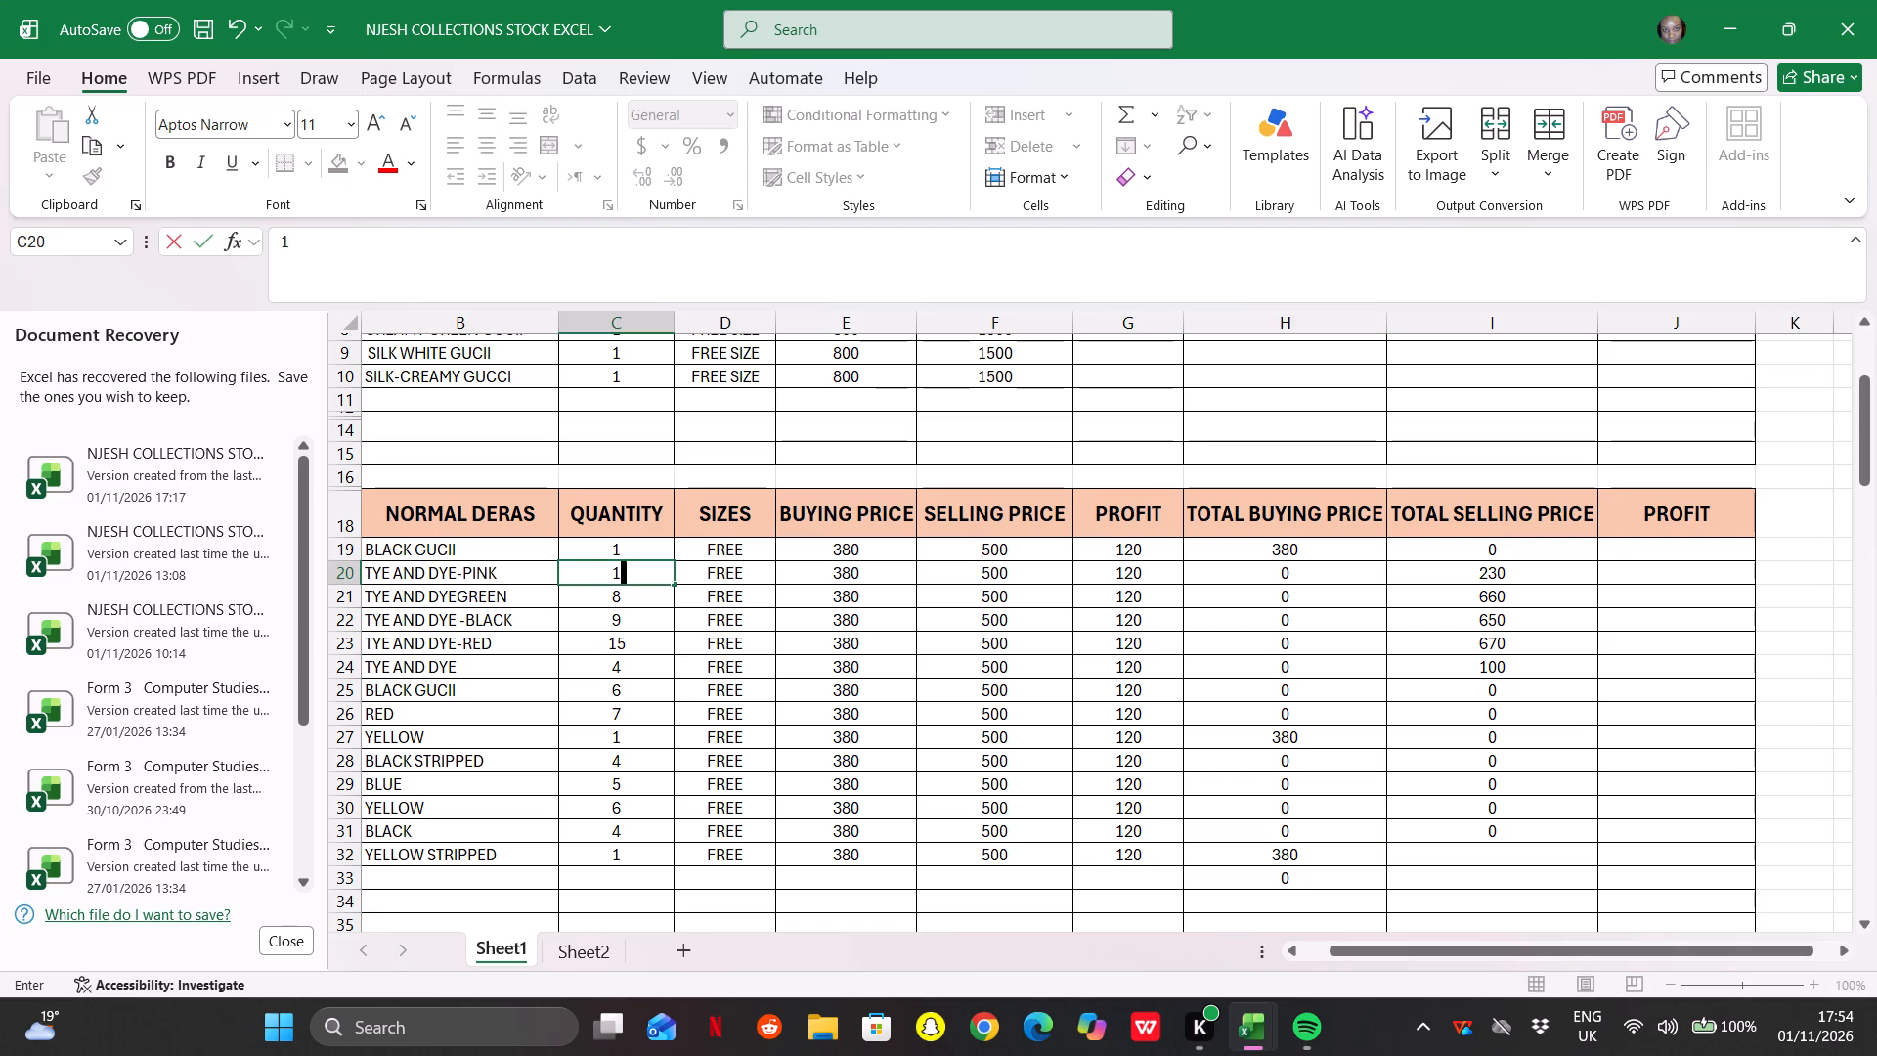
{"action": "left_click", "coordinate": [1324, 575]}
{"action": "key", "text": "3"}
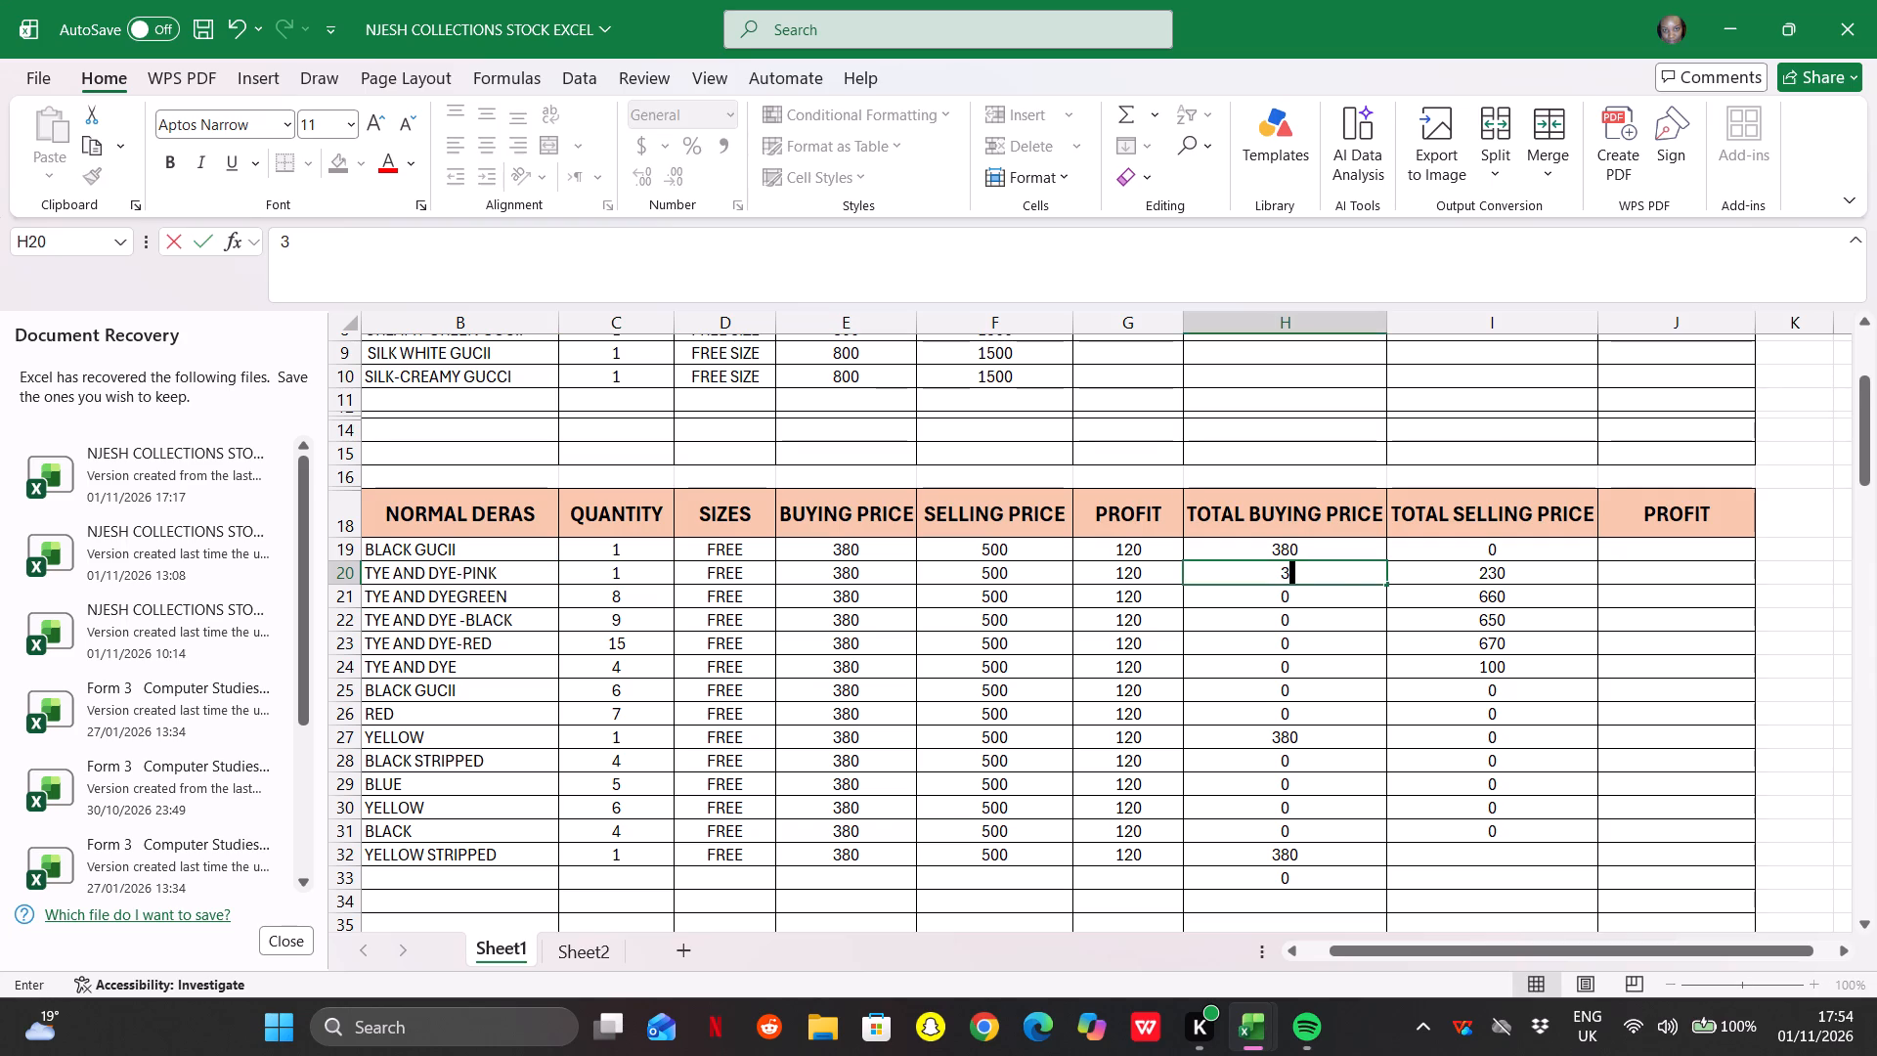
{"action": "key", "text": "8"}
{"action": "key", "text": "0"}
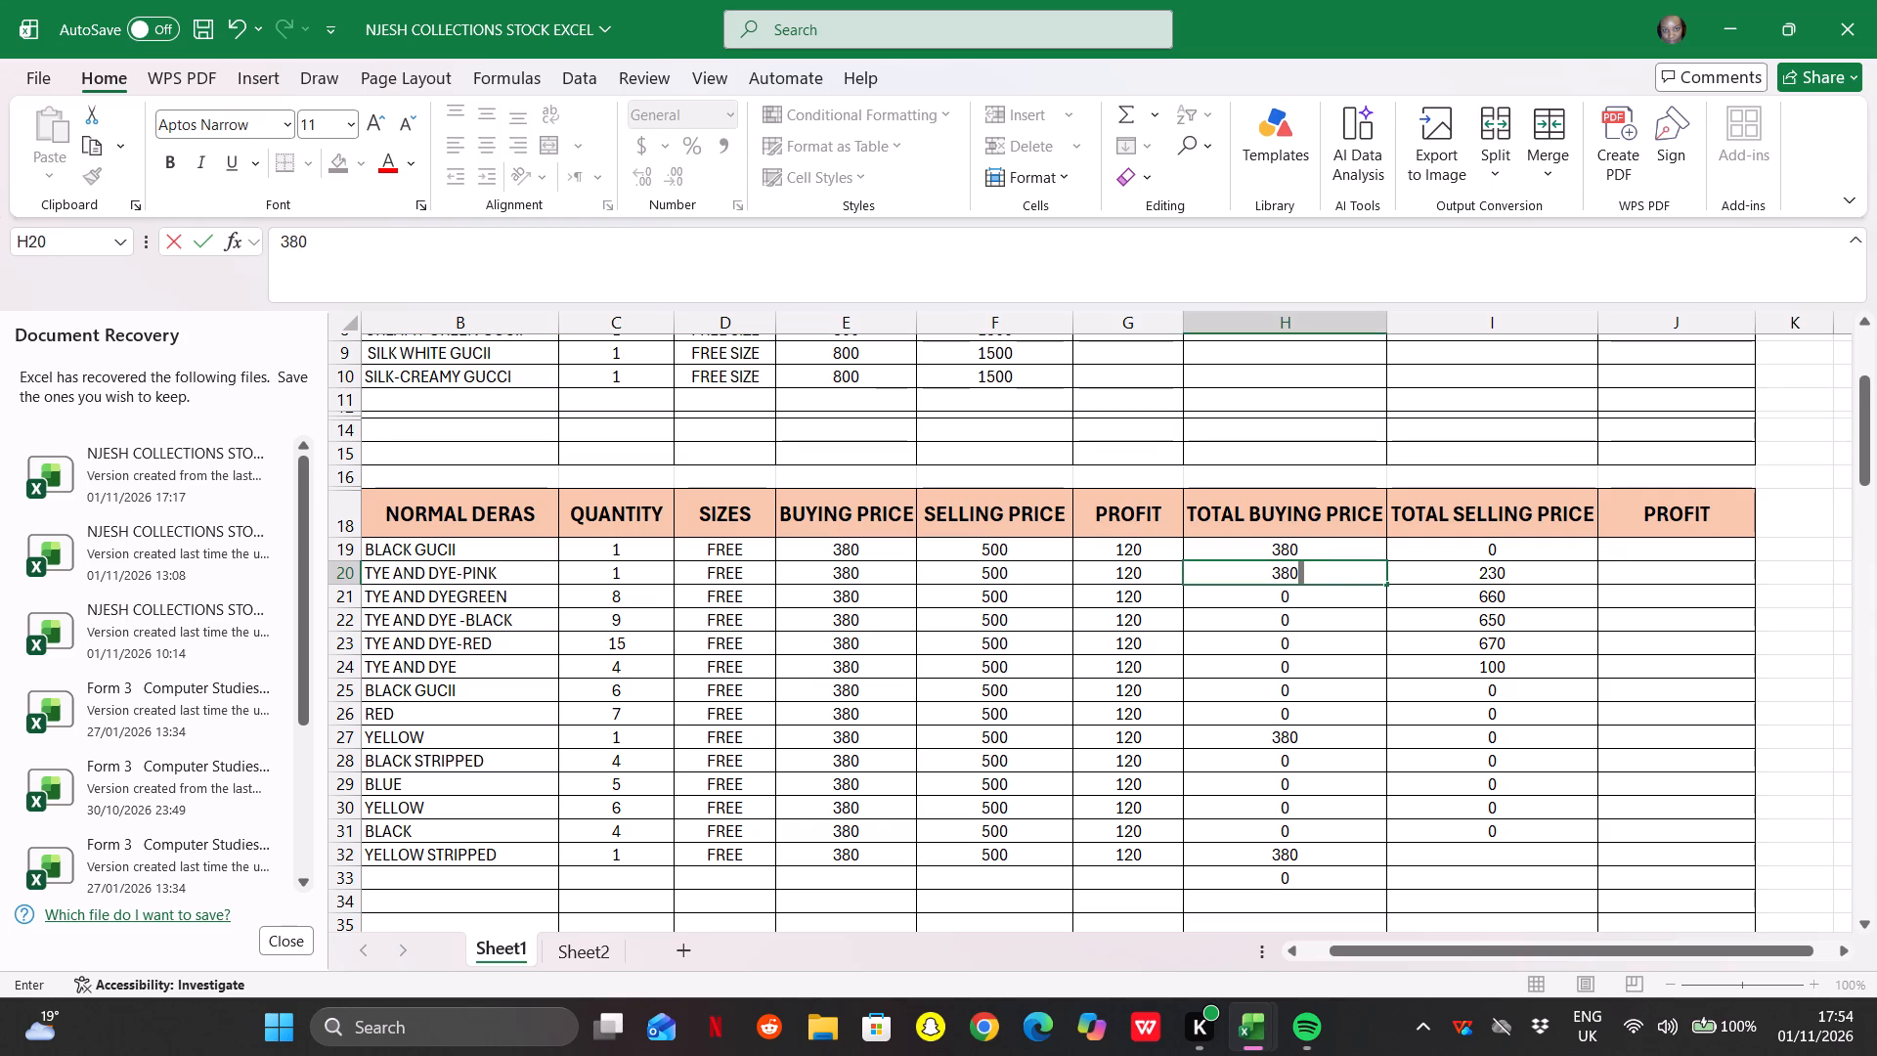
Set the quantity of TYE AND DYEGREEN in row 21 to 1 and its total buying price to 380.
{"action": "left_click", "coordinate": [656, 595]}
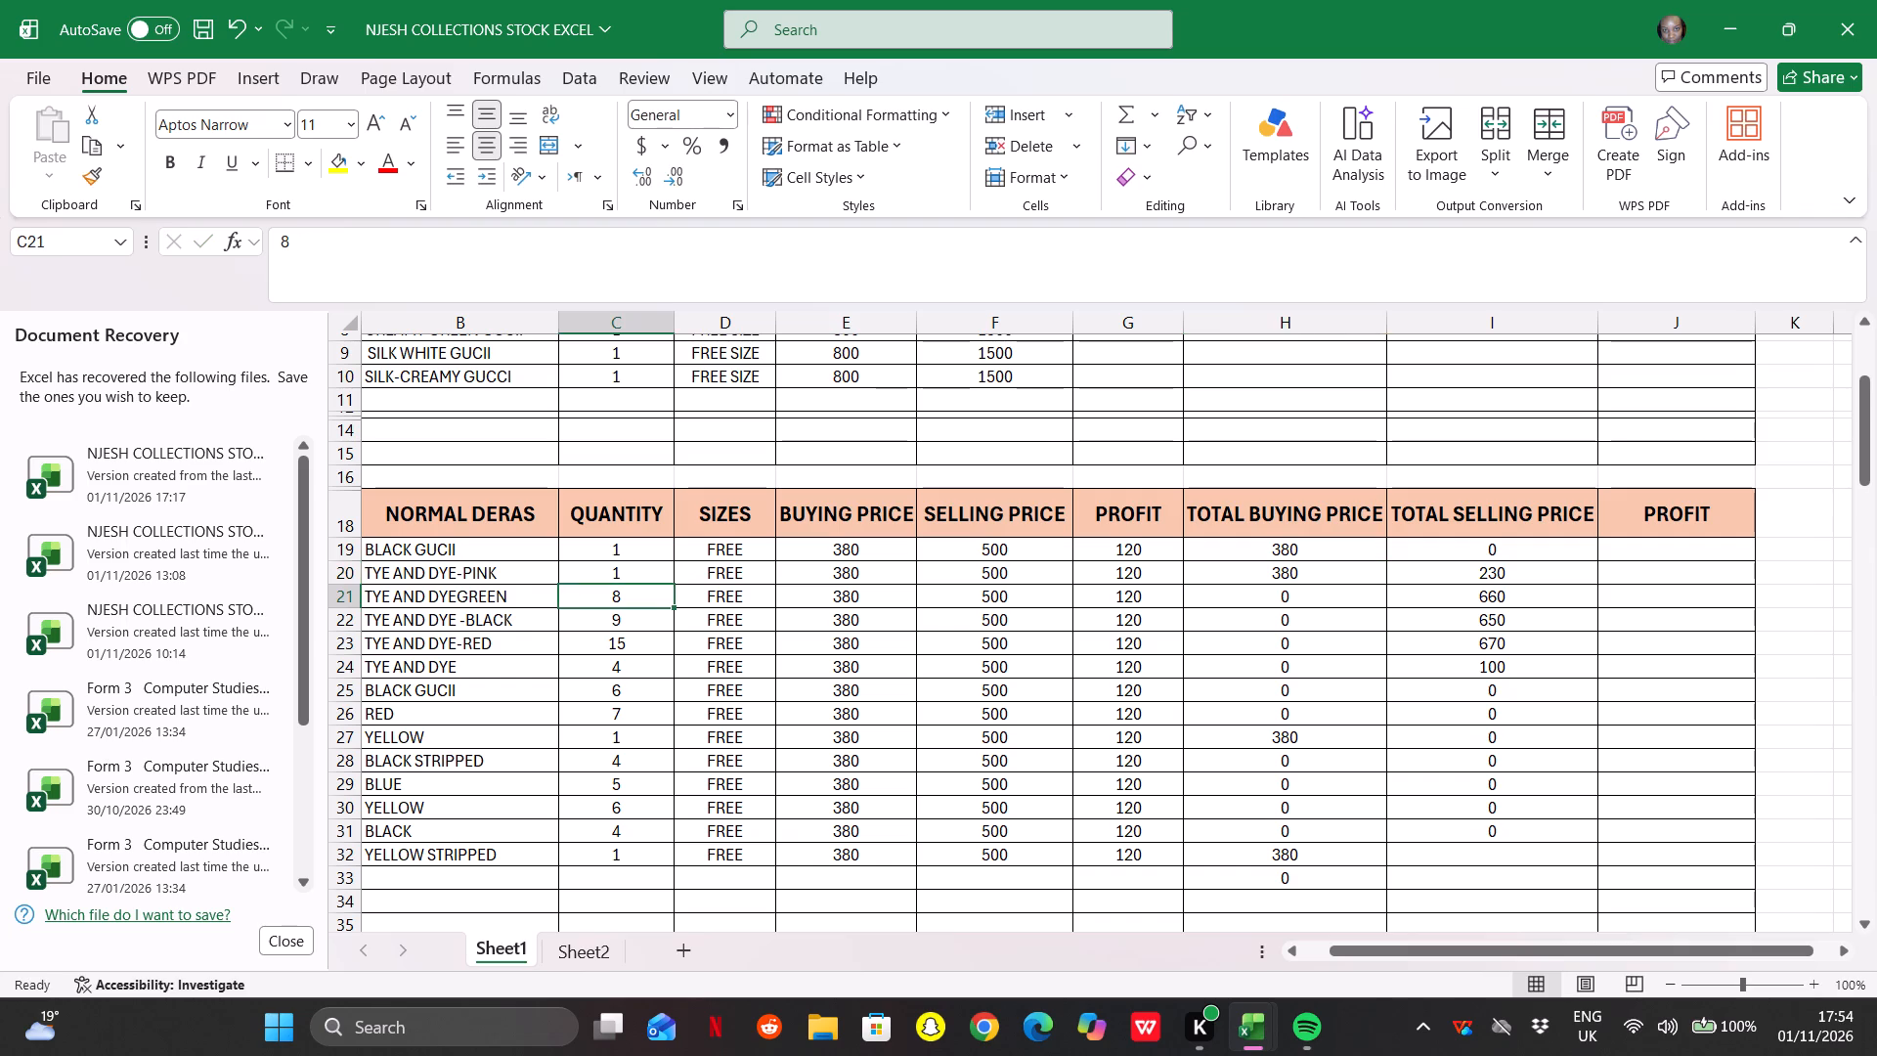
{"action": "key", "text": "BackSpace"}
{"action": "key", "text": "1"}
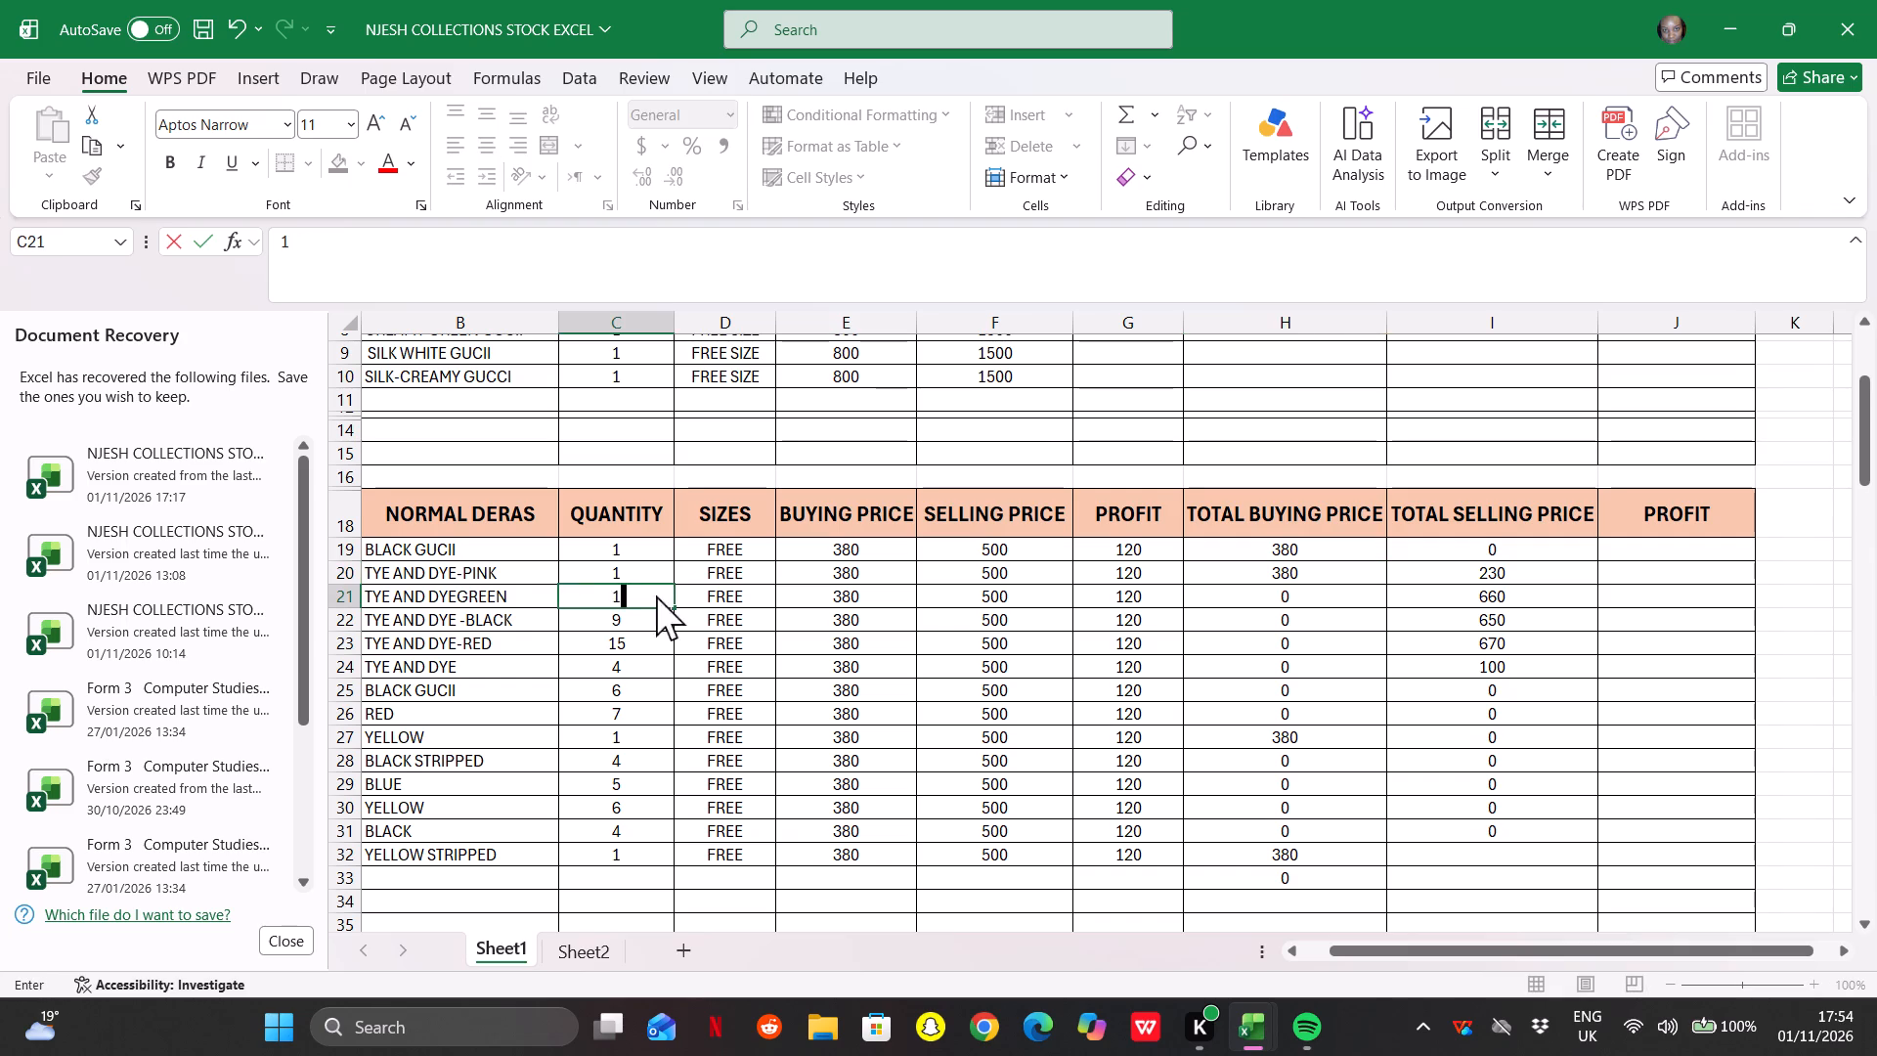
{"action": "left_click", "coordinate": [1282, 599]}
{"action": "key", "text": "3"}
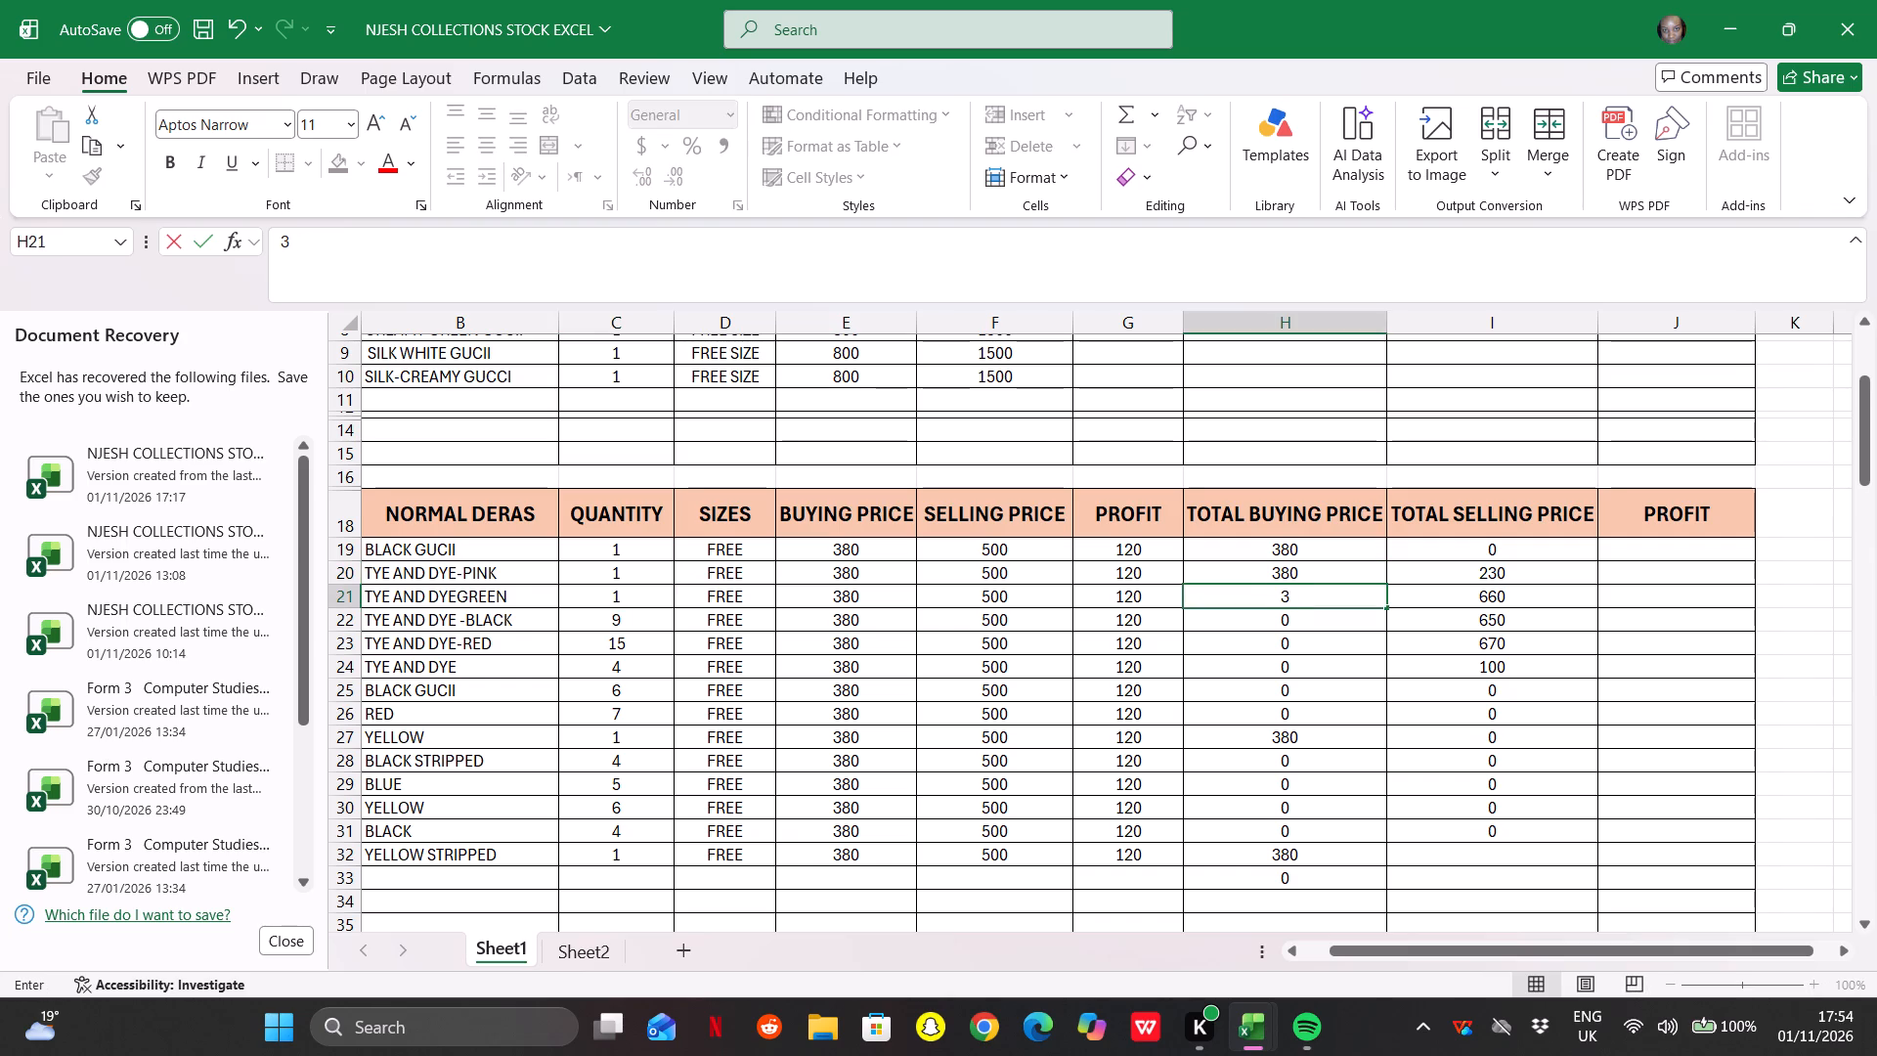
{"action": "type", "text": "80"}
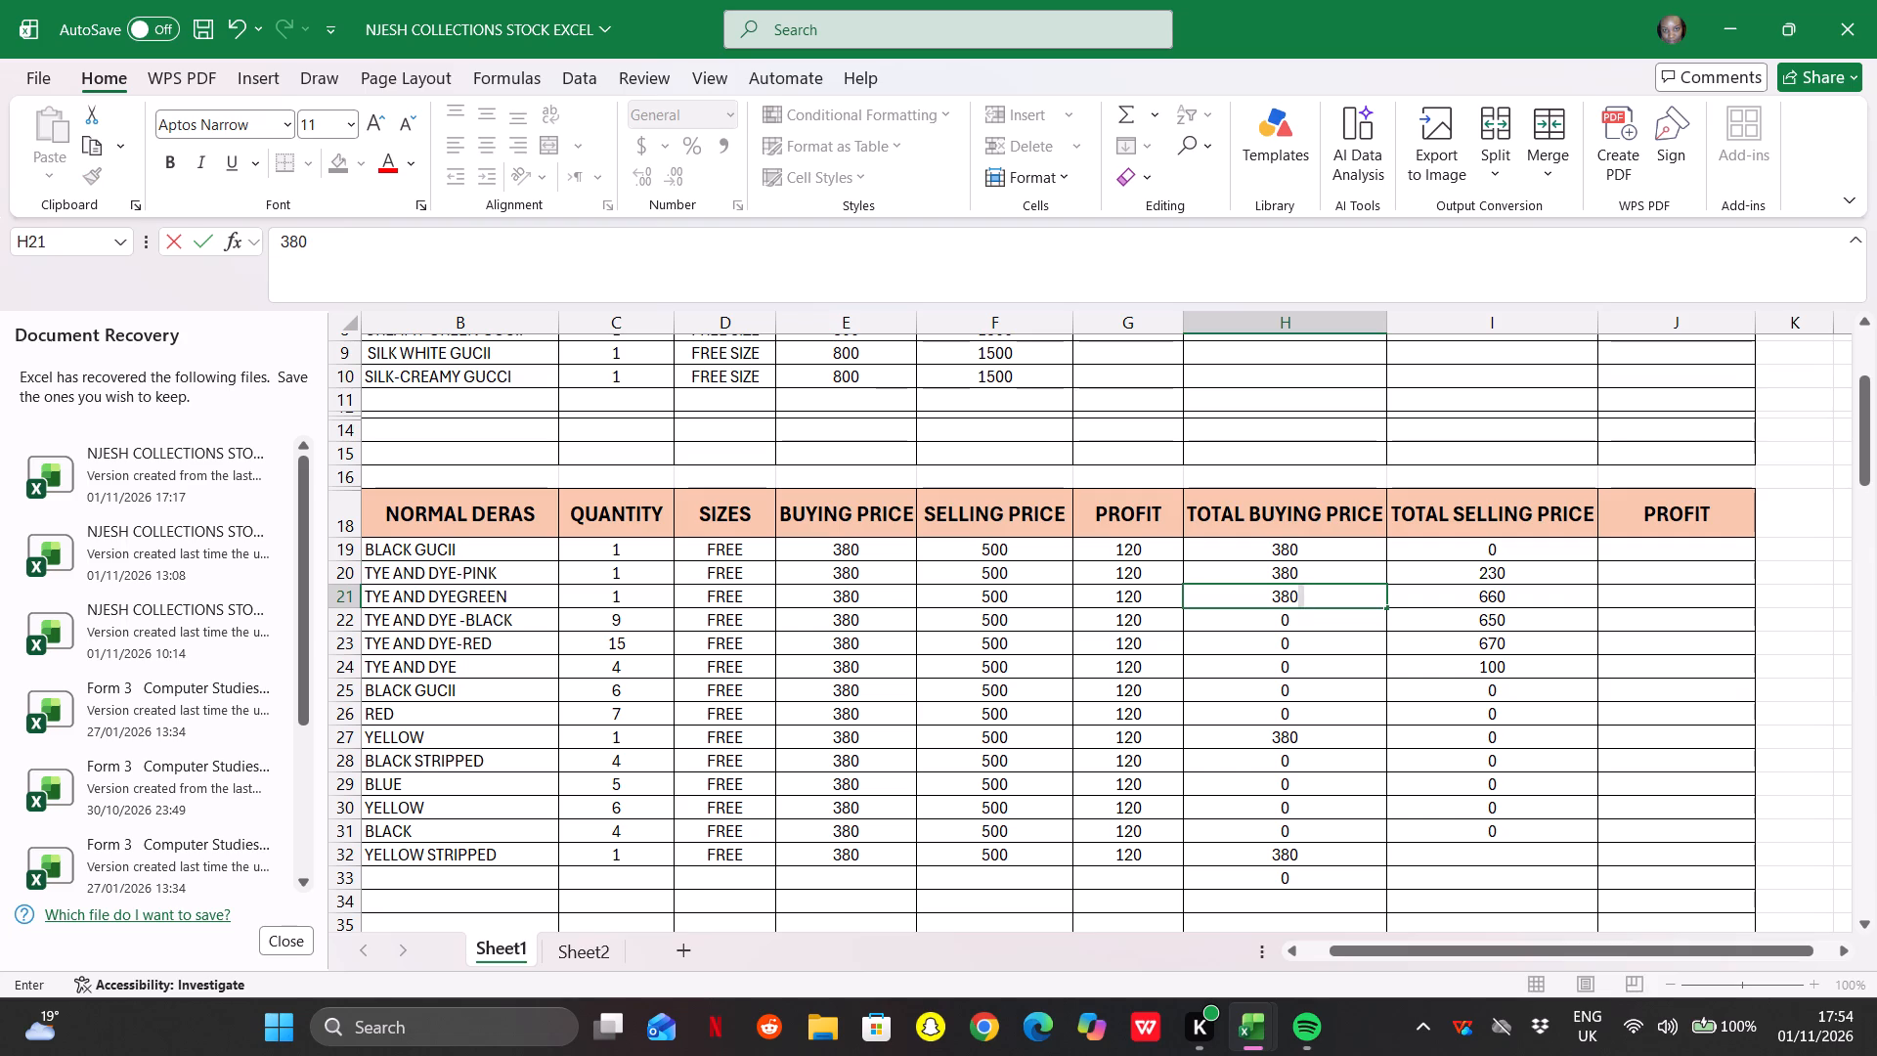
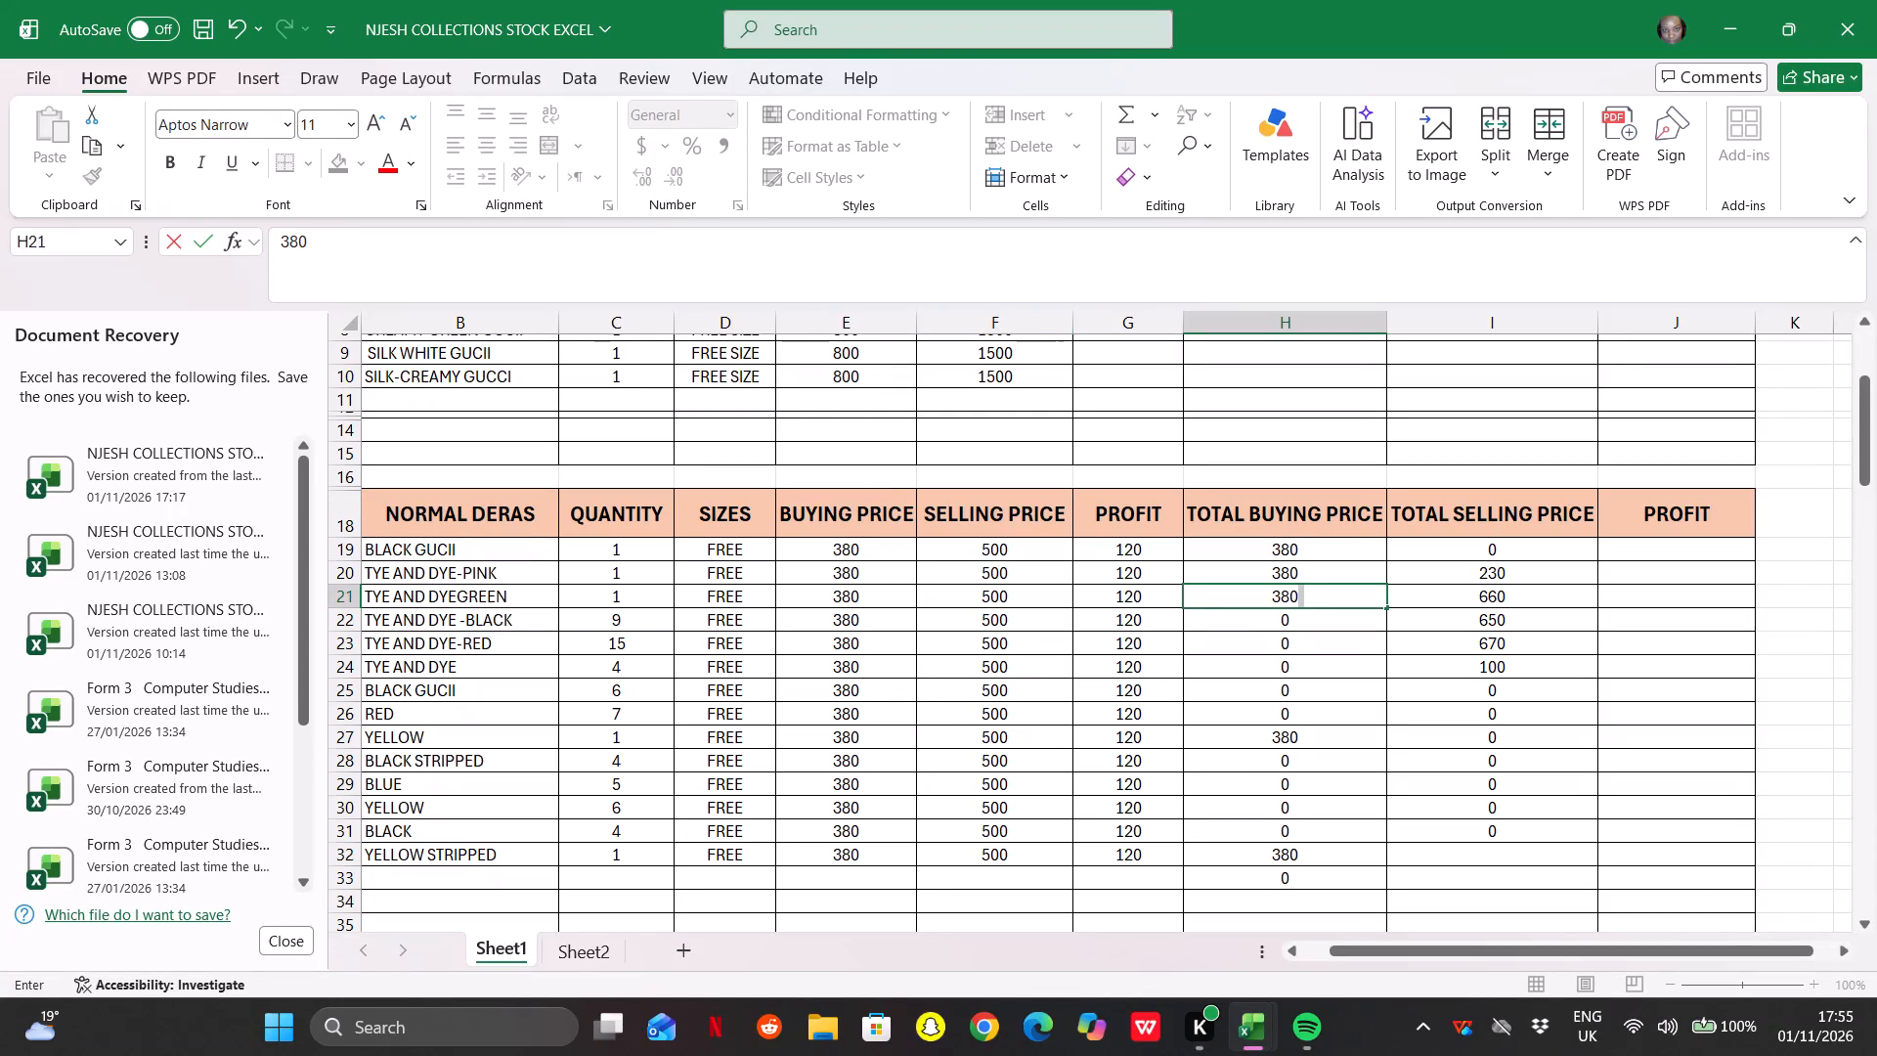
Set the quantity of TYE AND DYE -BLACK in row 22 to 1 and its total buying price to 380.
{"action": "left_click", "coordinate": [633, 626]}
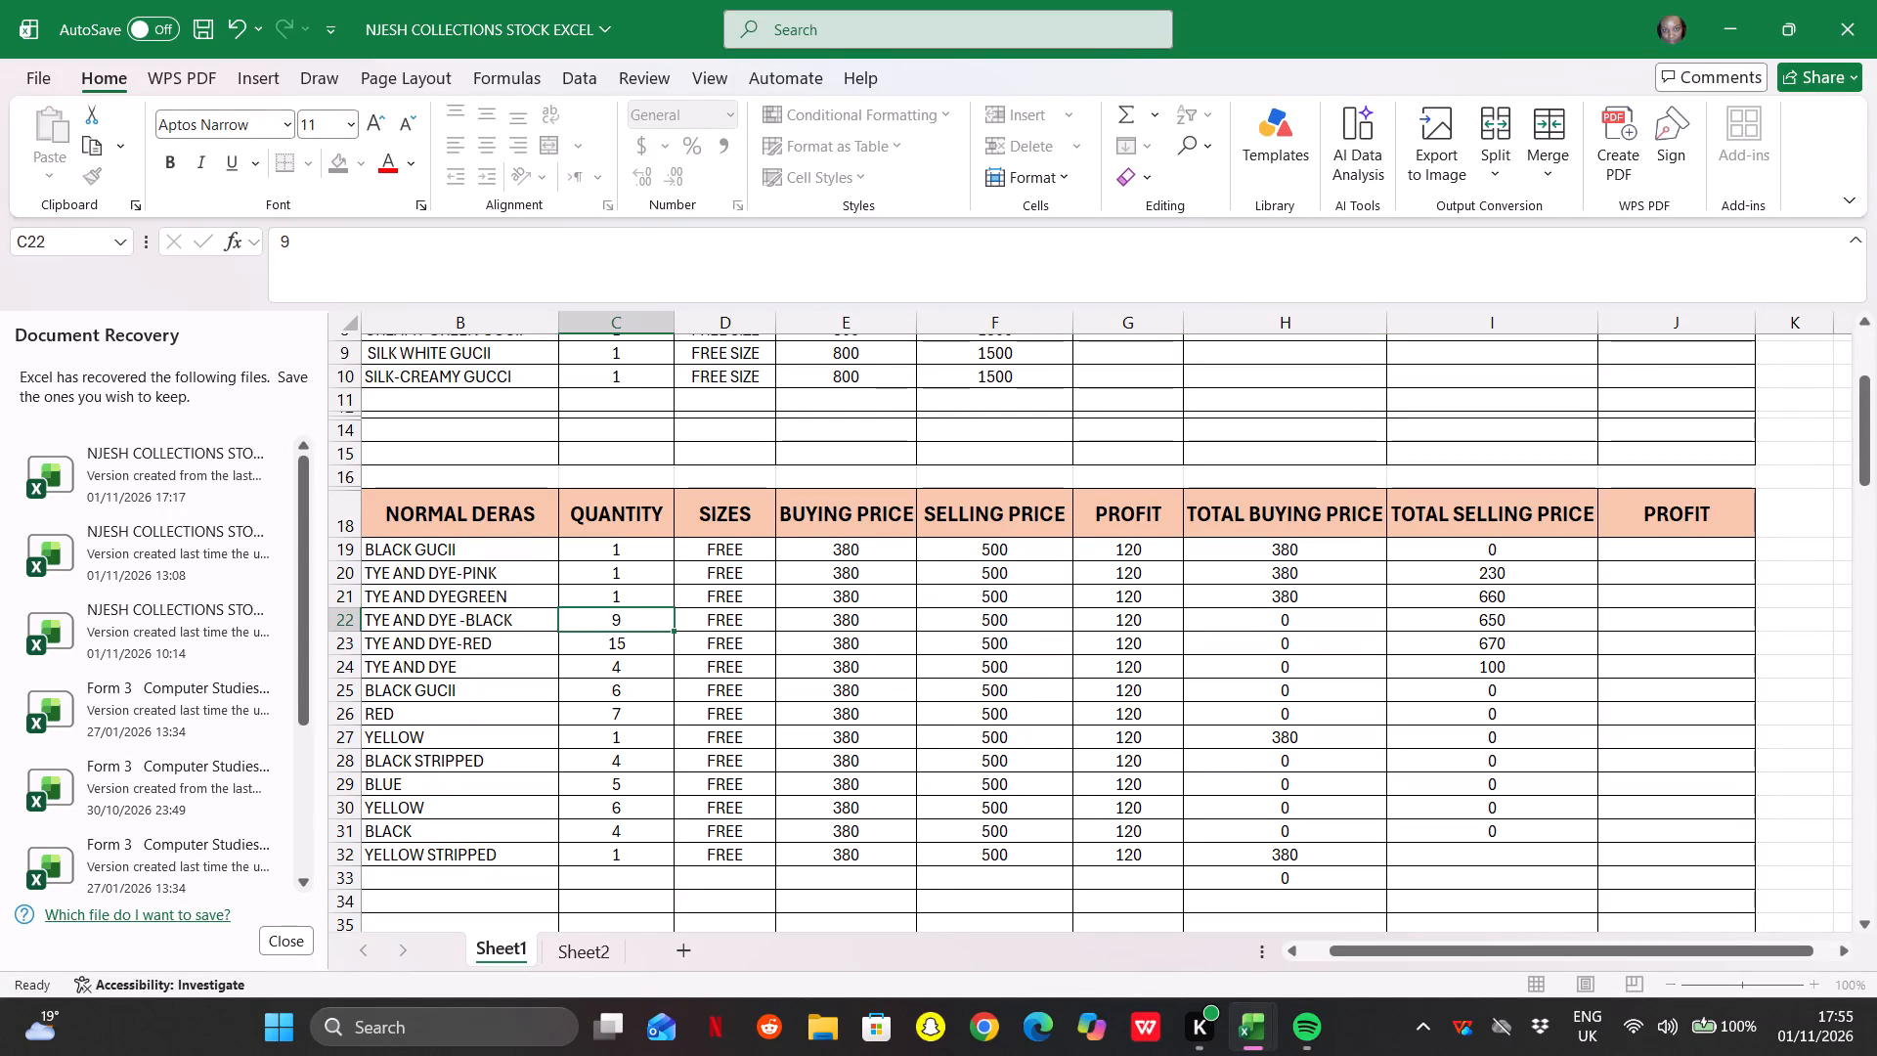
{"action": "key", "text": "1"}
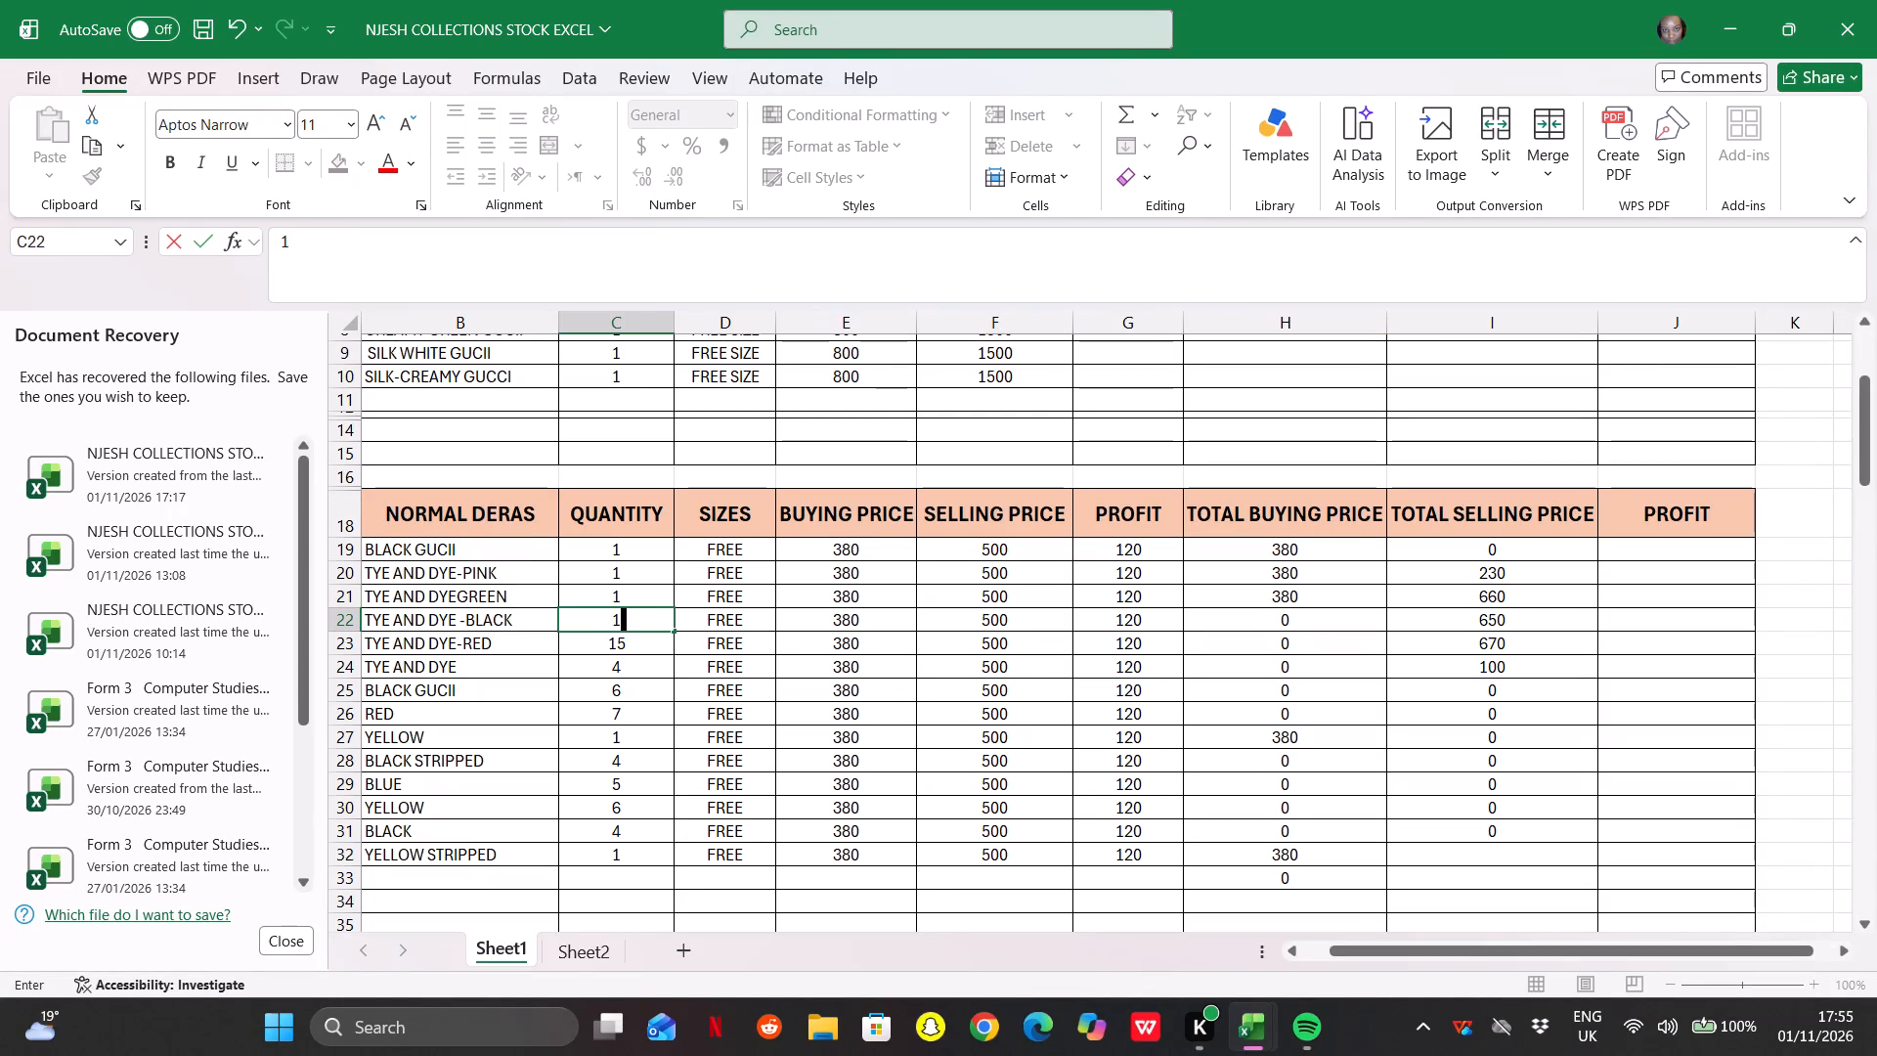
{"action": "left_click", "coordinate": [1349, 594]}
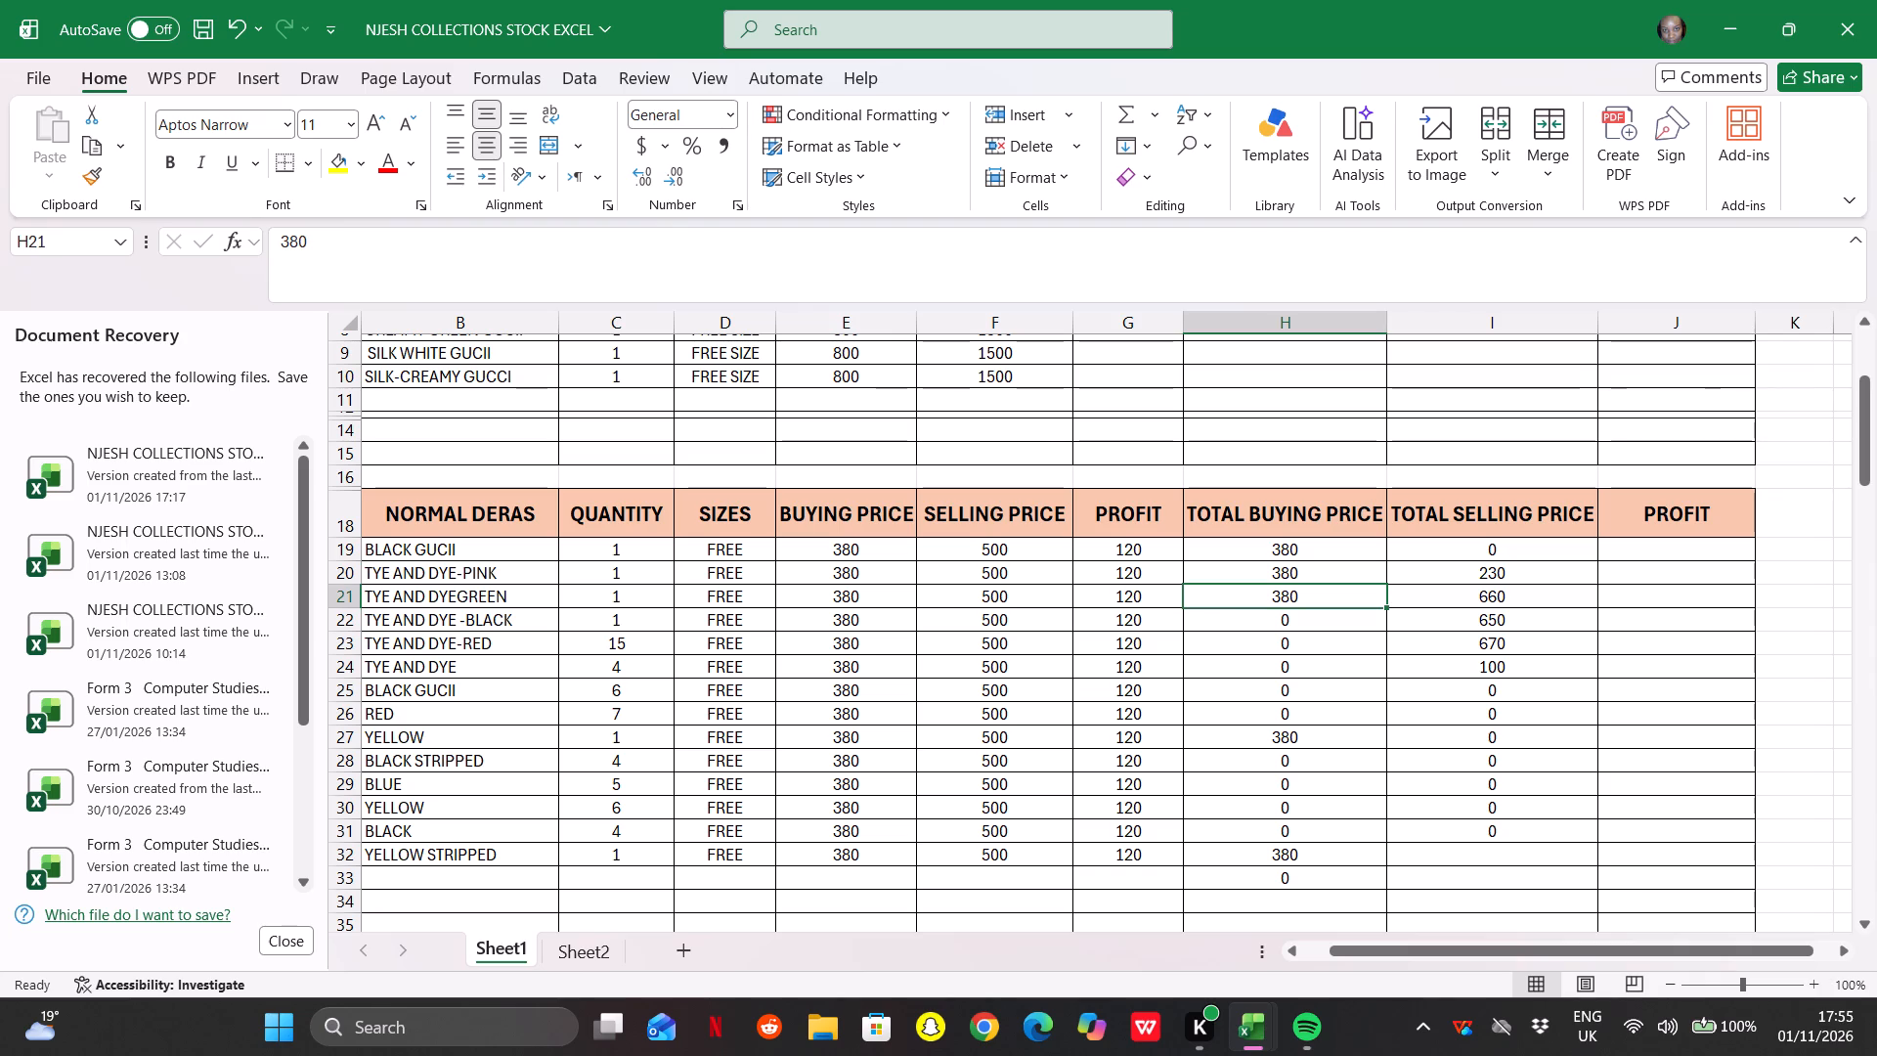
{"action": "left_click_drag", "start_coordinate": [1386, 610], "coordinate": [1386, 633]}
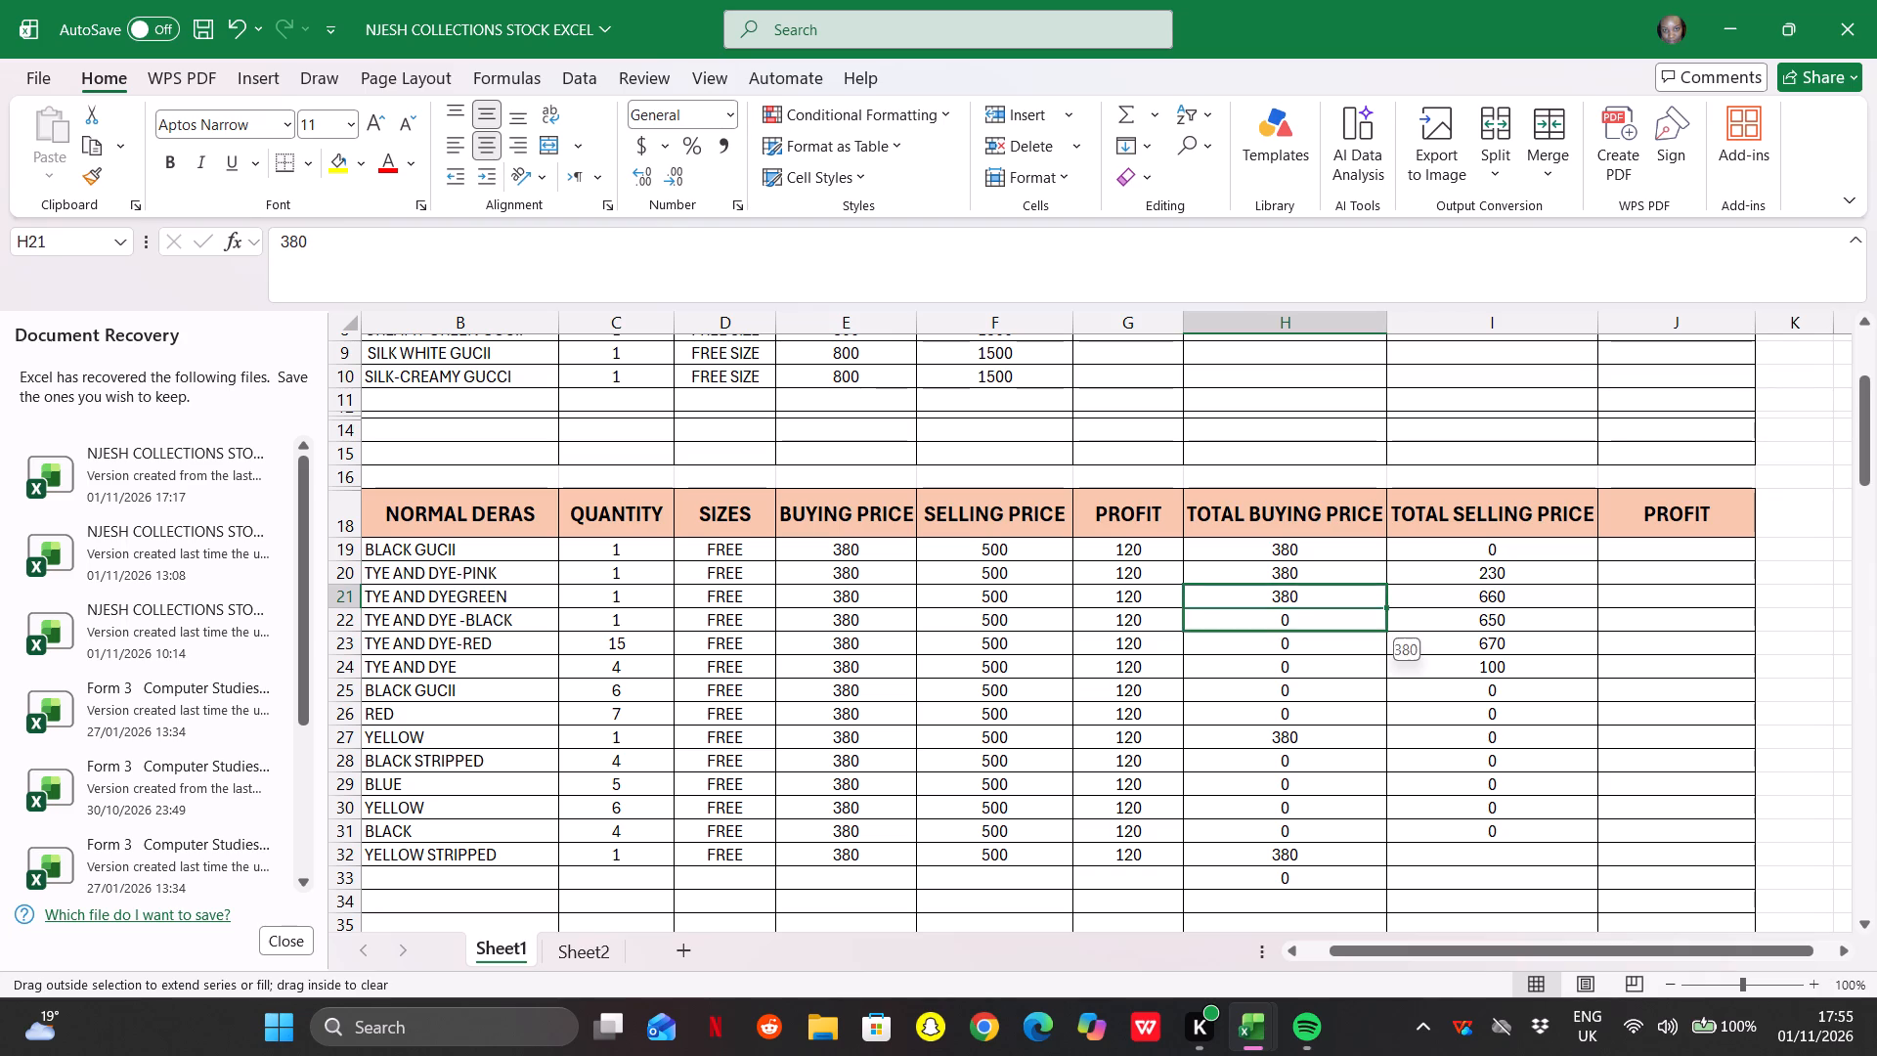
{"action": "left_click_drag", "start_coordinate": [1386, 633], "coordinate": [1386, 634]}
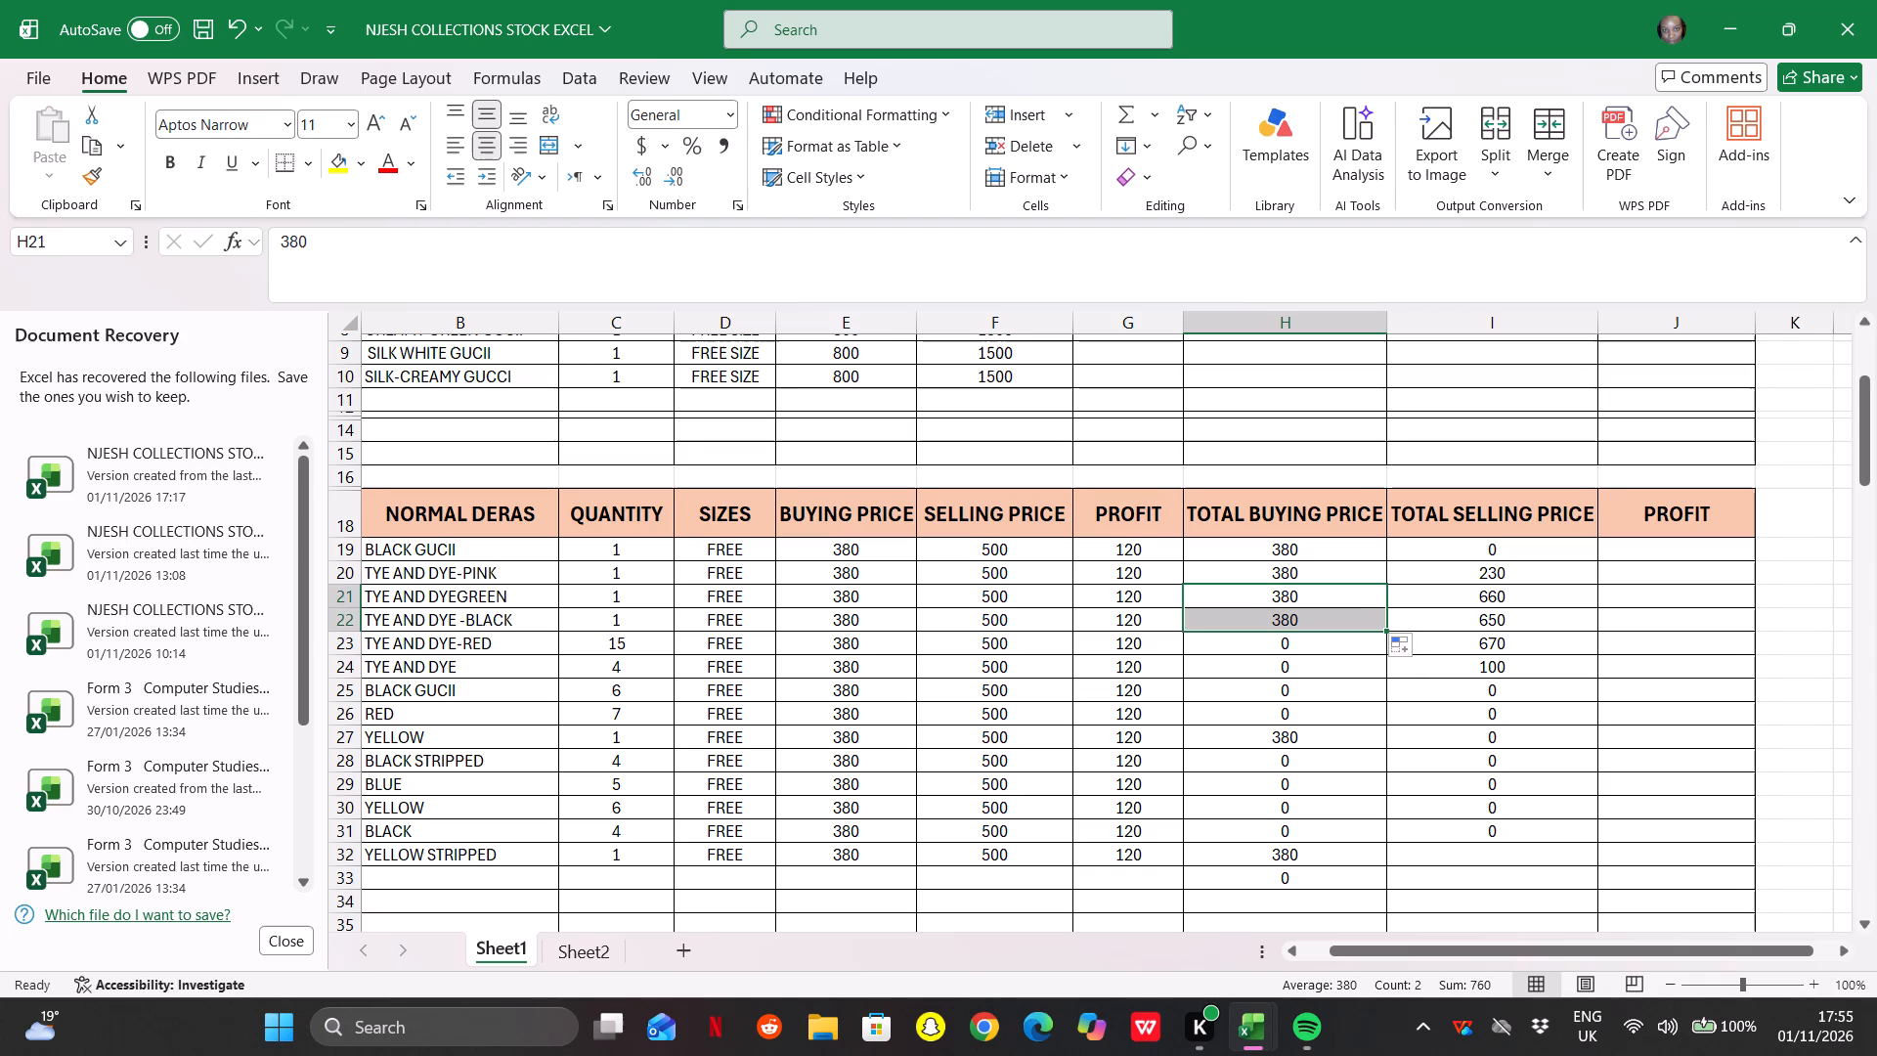
Set the total selling price to 380 for rows 19 to 22, from BLACK GUCII to TYE AND DYE -BLACK.
{"action": "left_click", "coordinate": [1480, 545]}
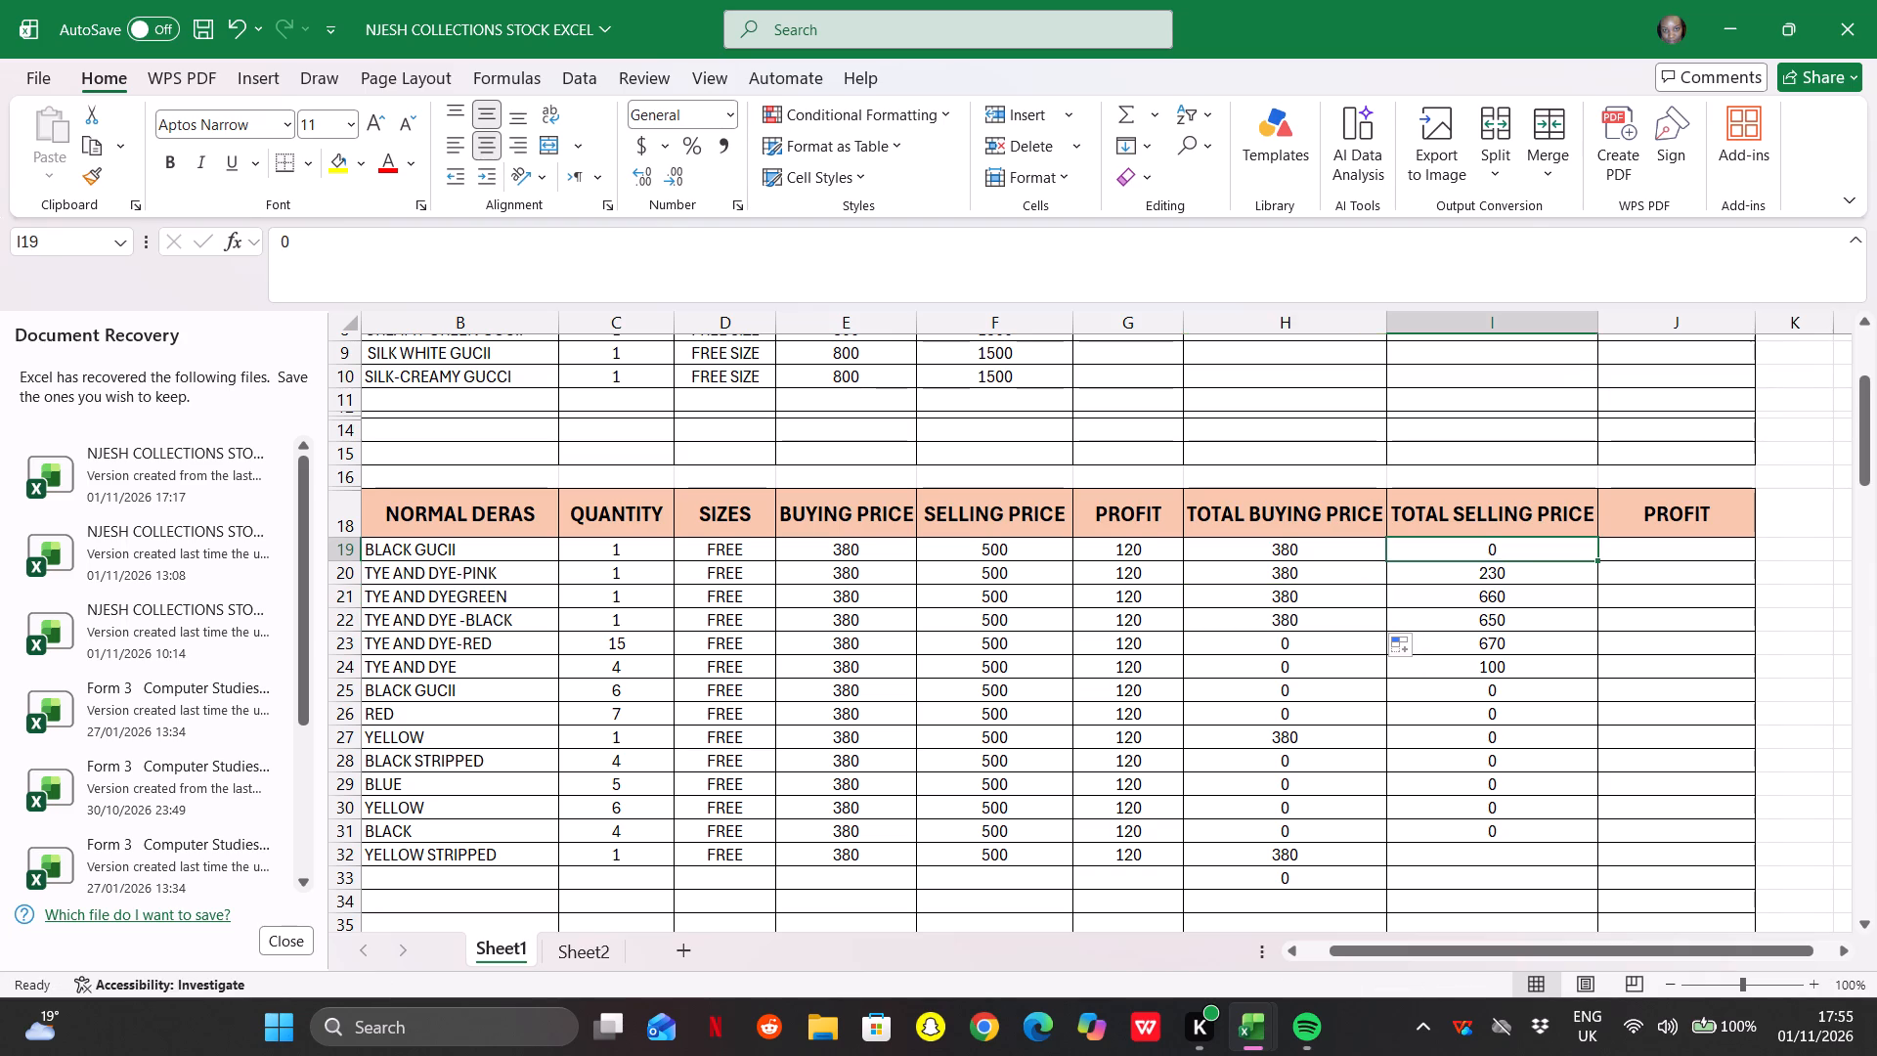
{"action": "key", "text": "3"}
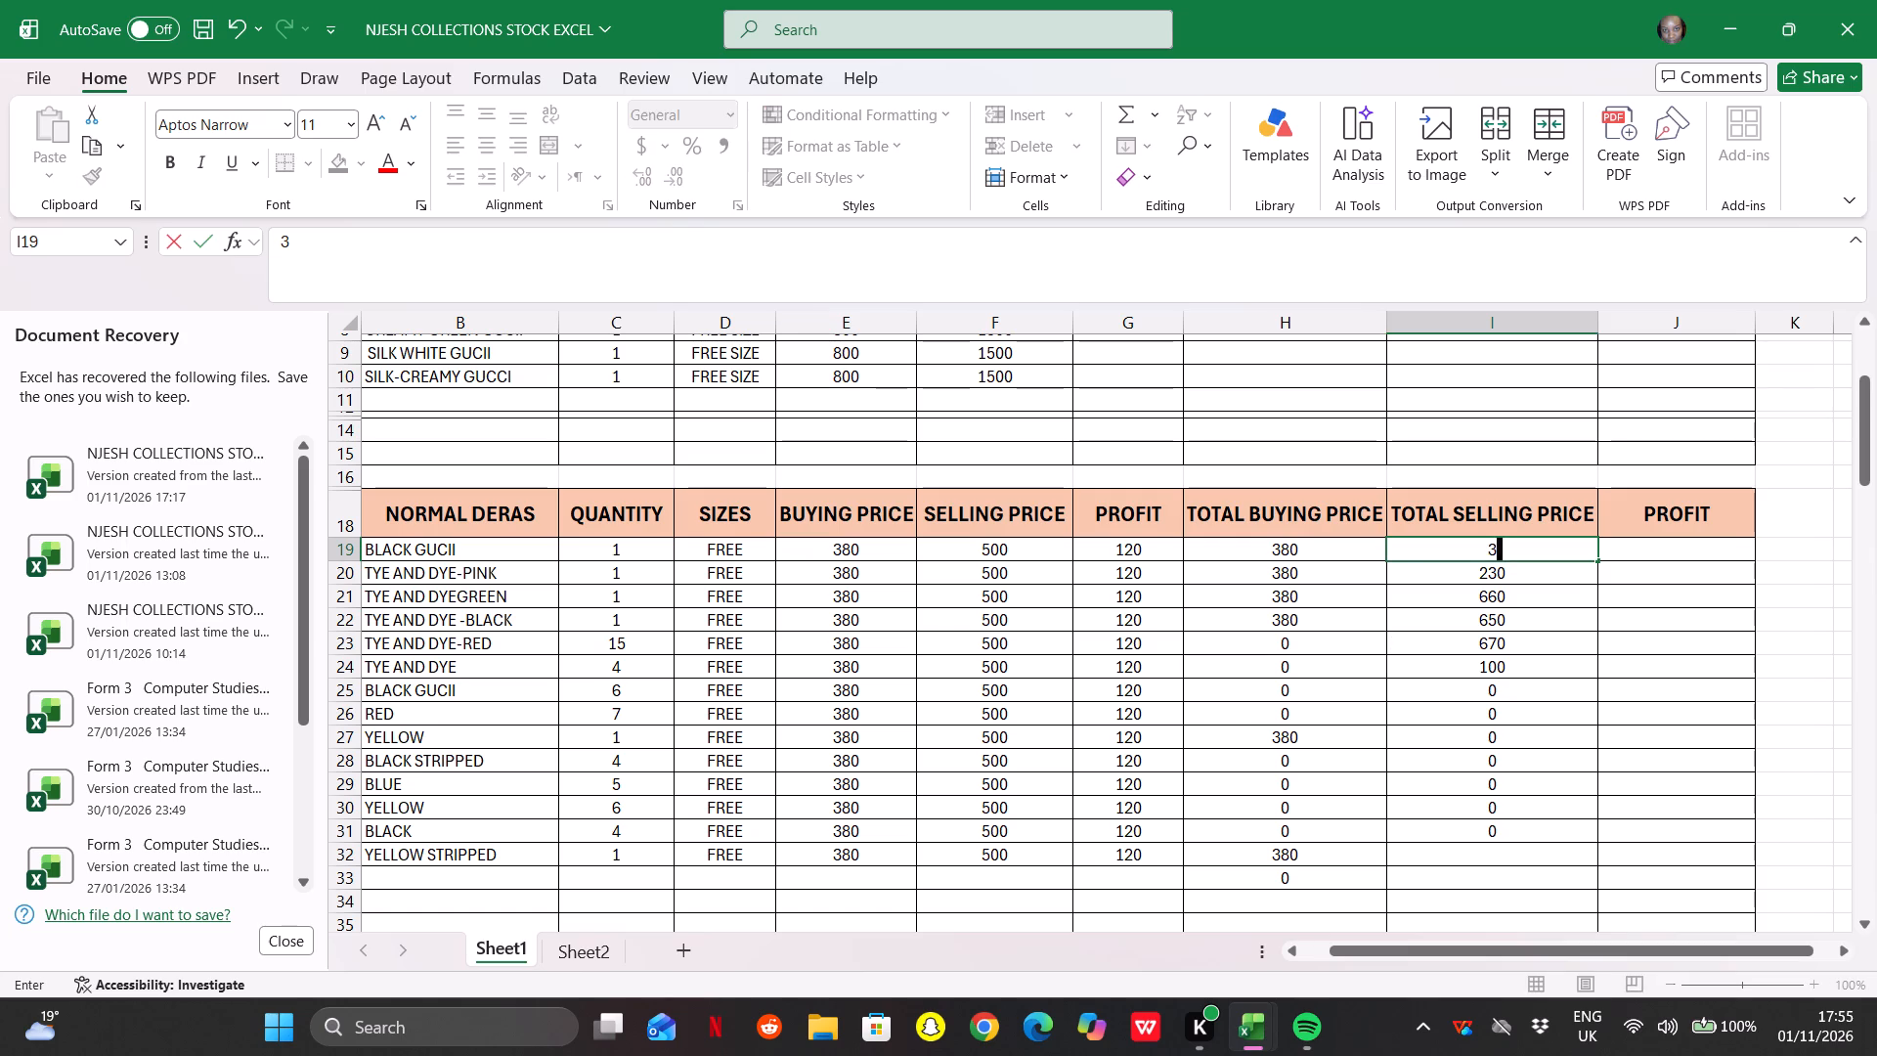
{"action": "type", "text": "80"}
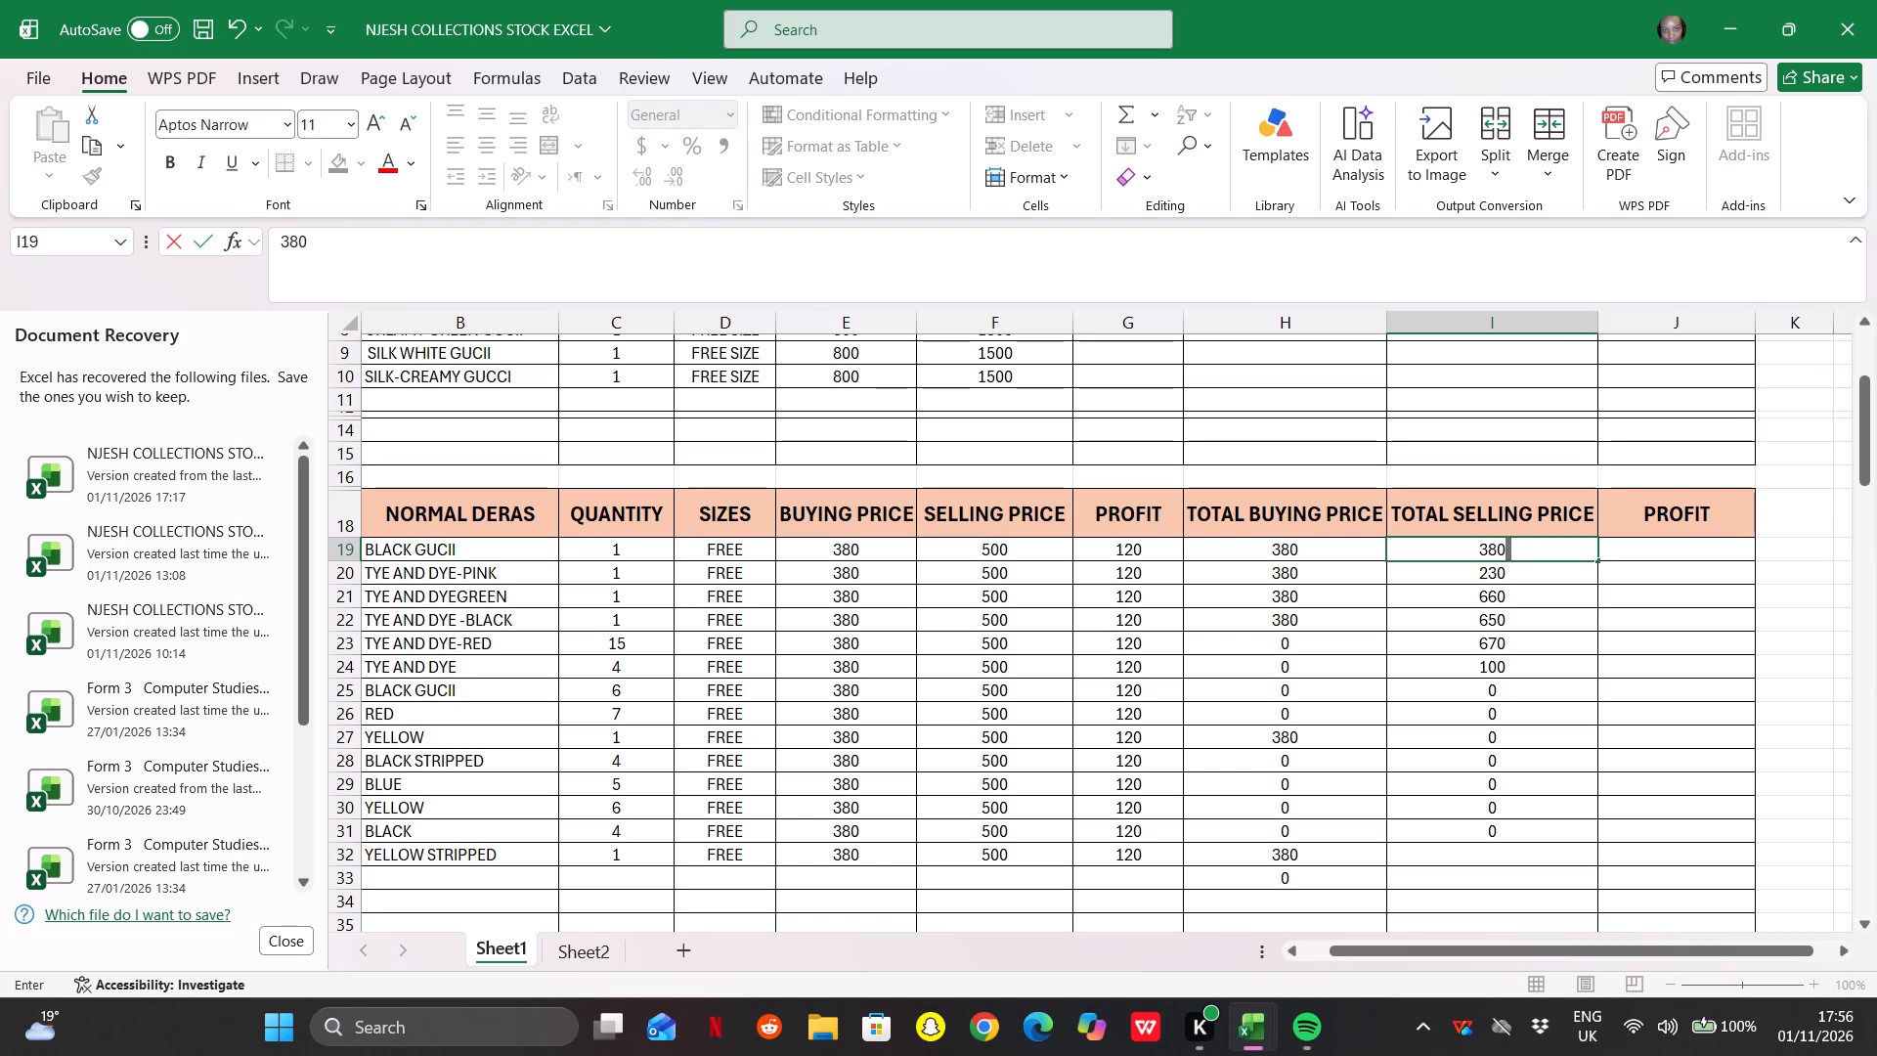
{"action": "left_click", "coordinate": [1516, 575]}
{"action": "key", "text": "3"}
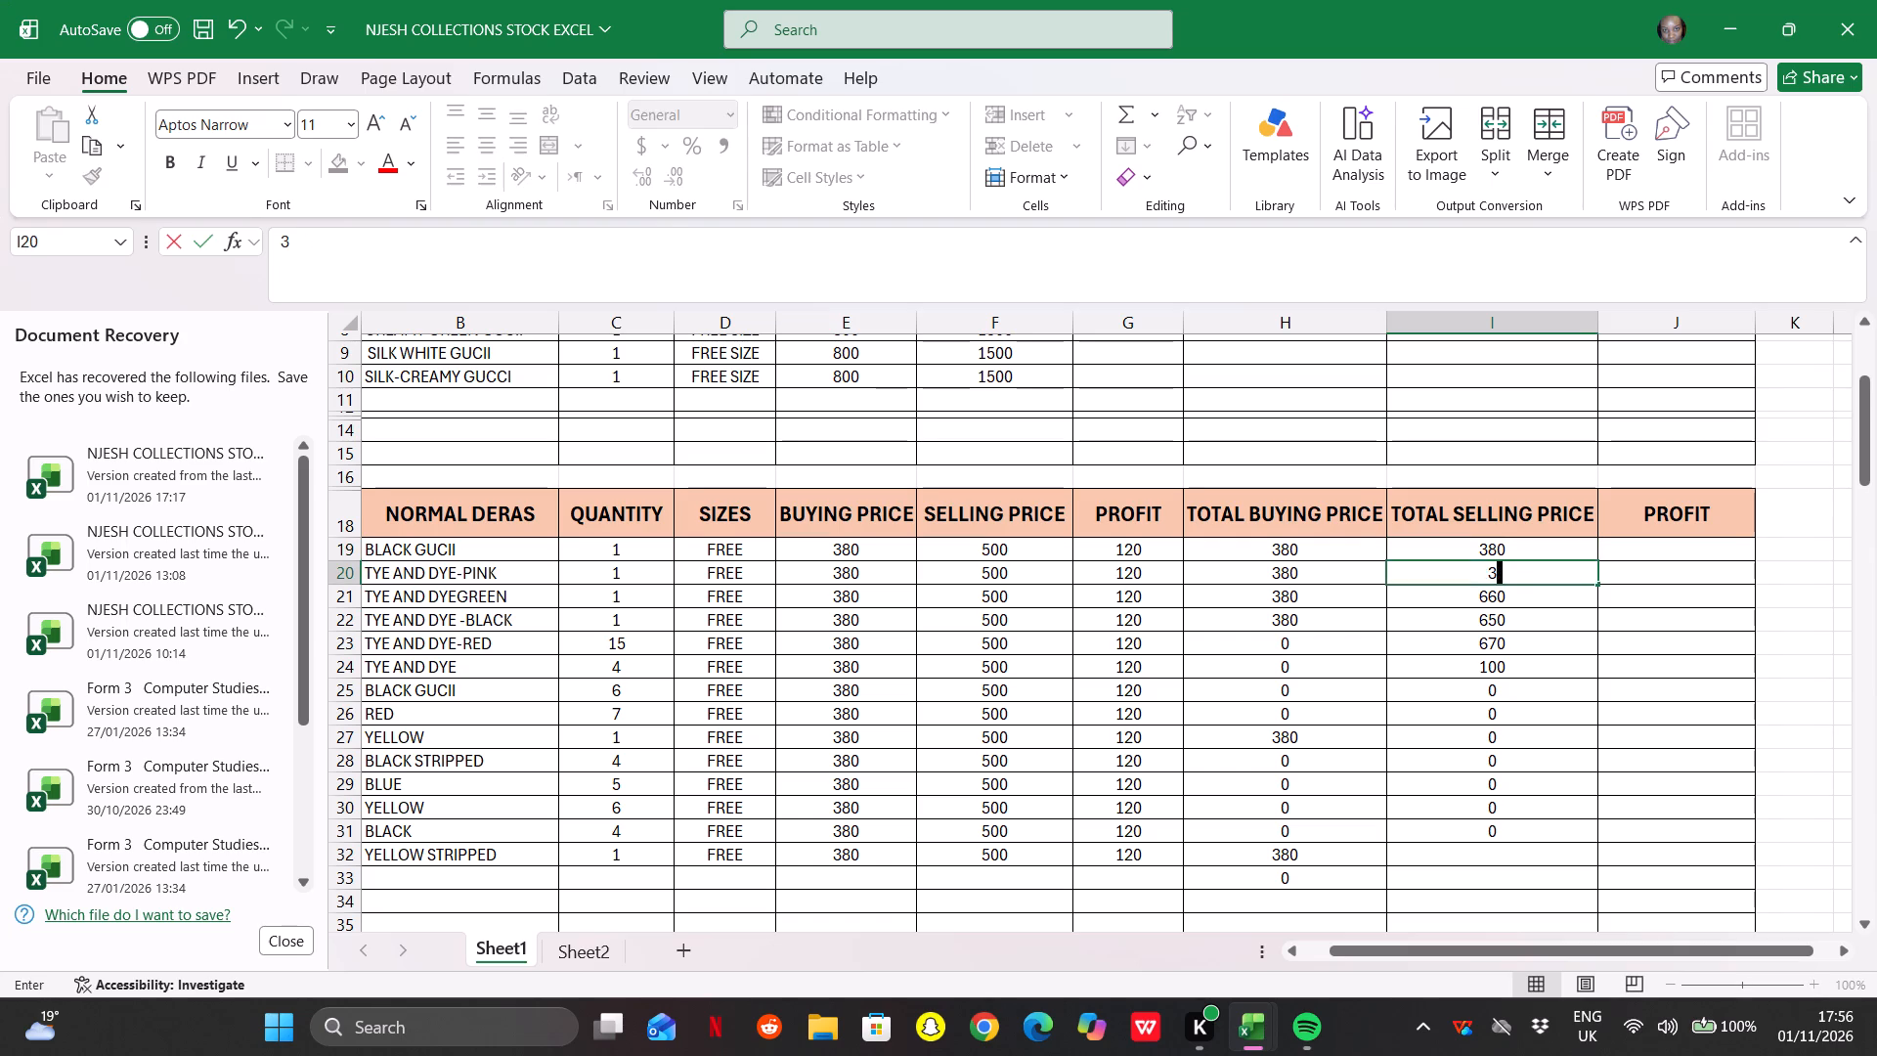
{"action": "type", "text": "80"}
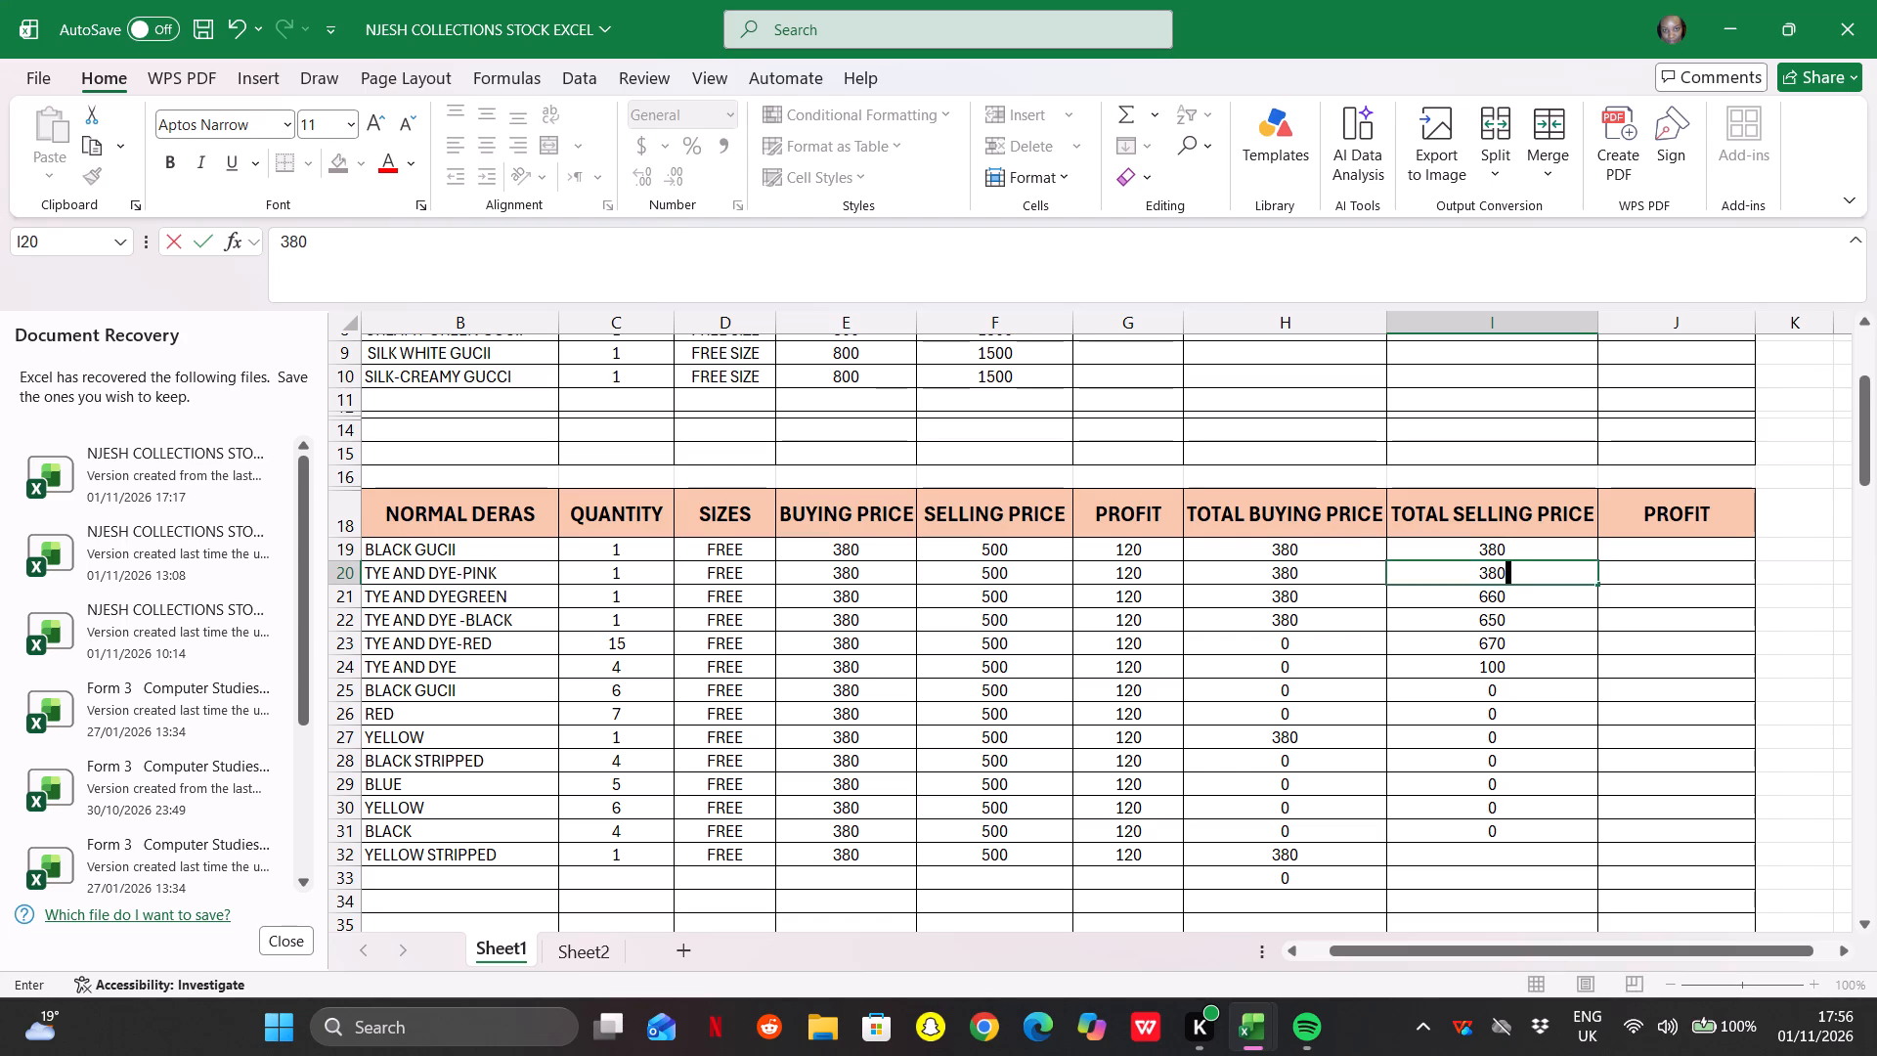
{"action": "left_click", "coordinate": [1510, 597]}
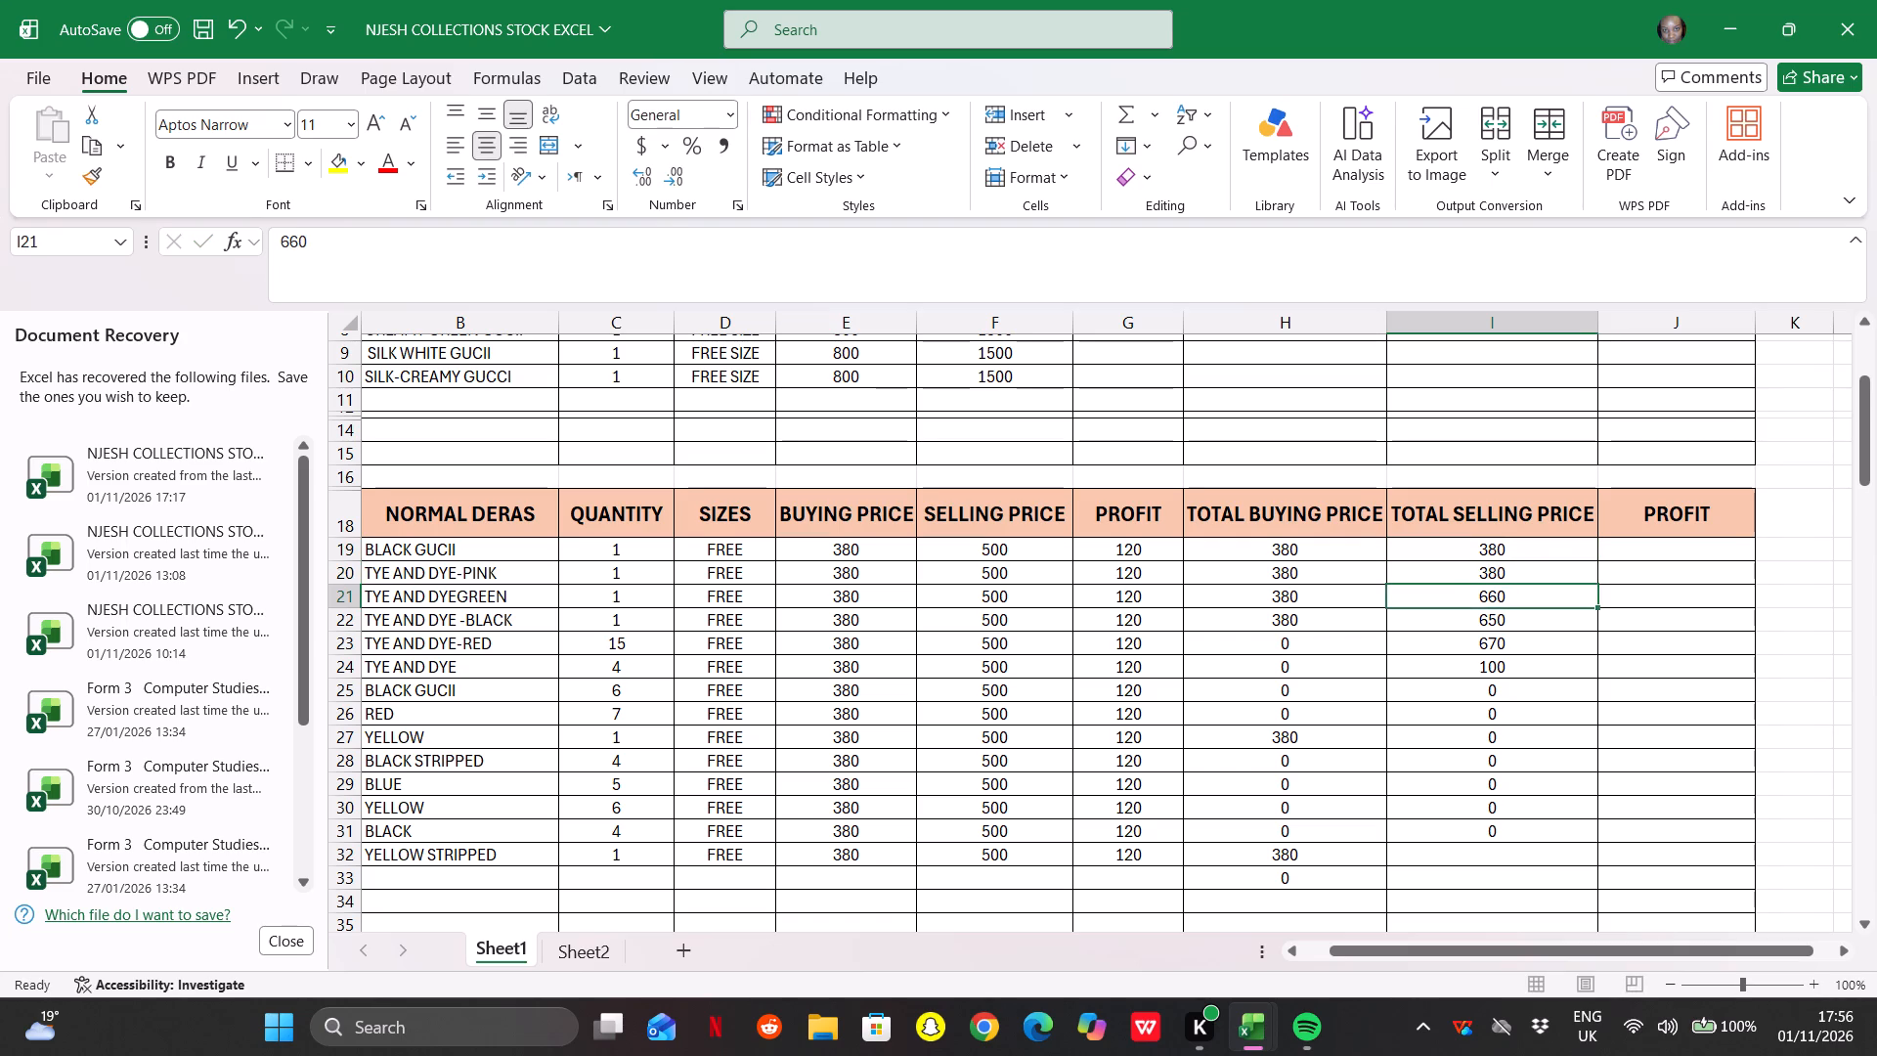
{"action": "key", "text": "3"}
{"action": "type", "text": "80"}
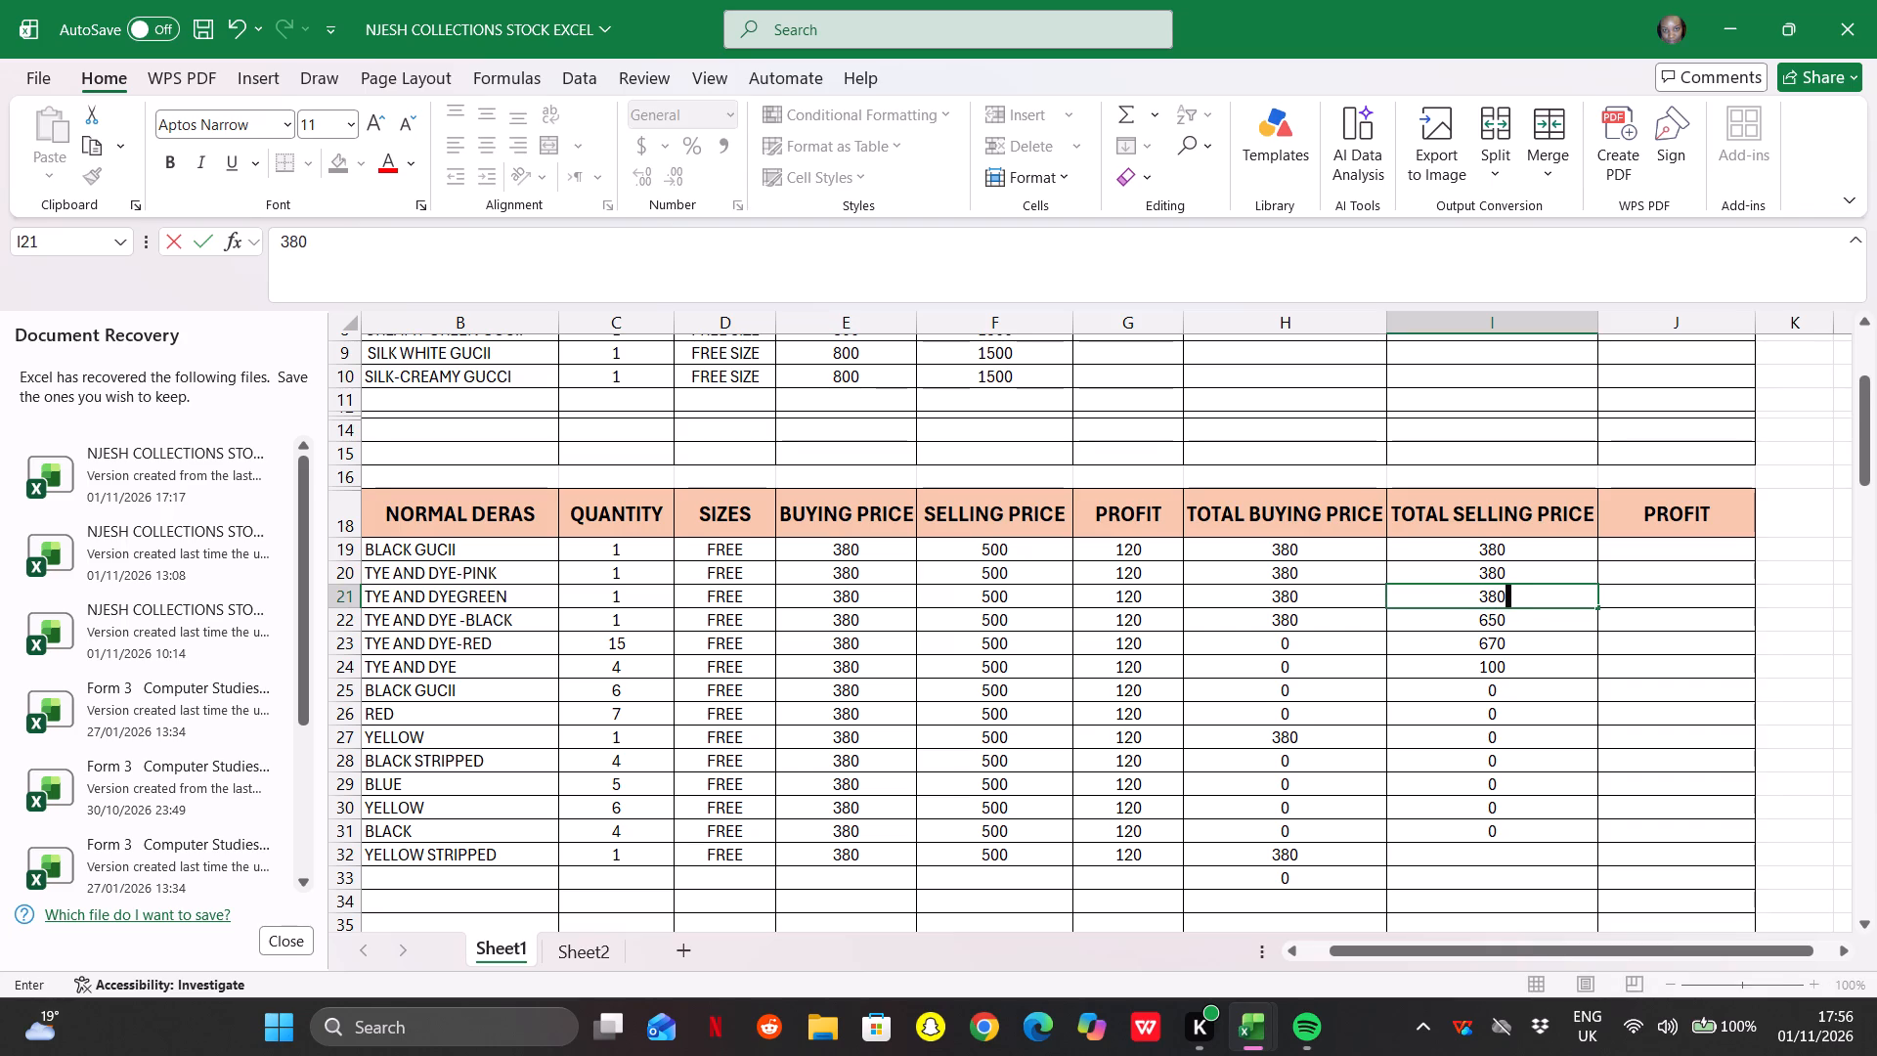
{"action": "left_click", "coordinate": [1497, 624]}
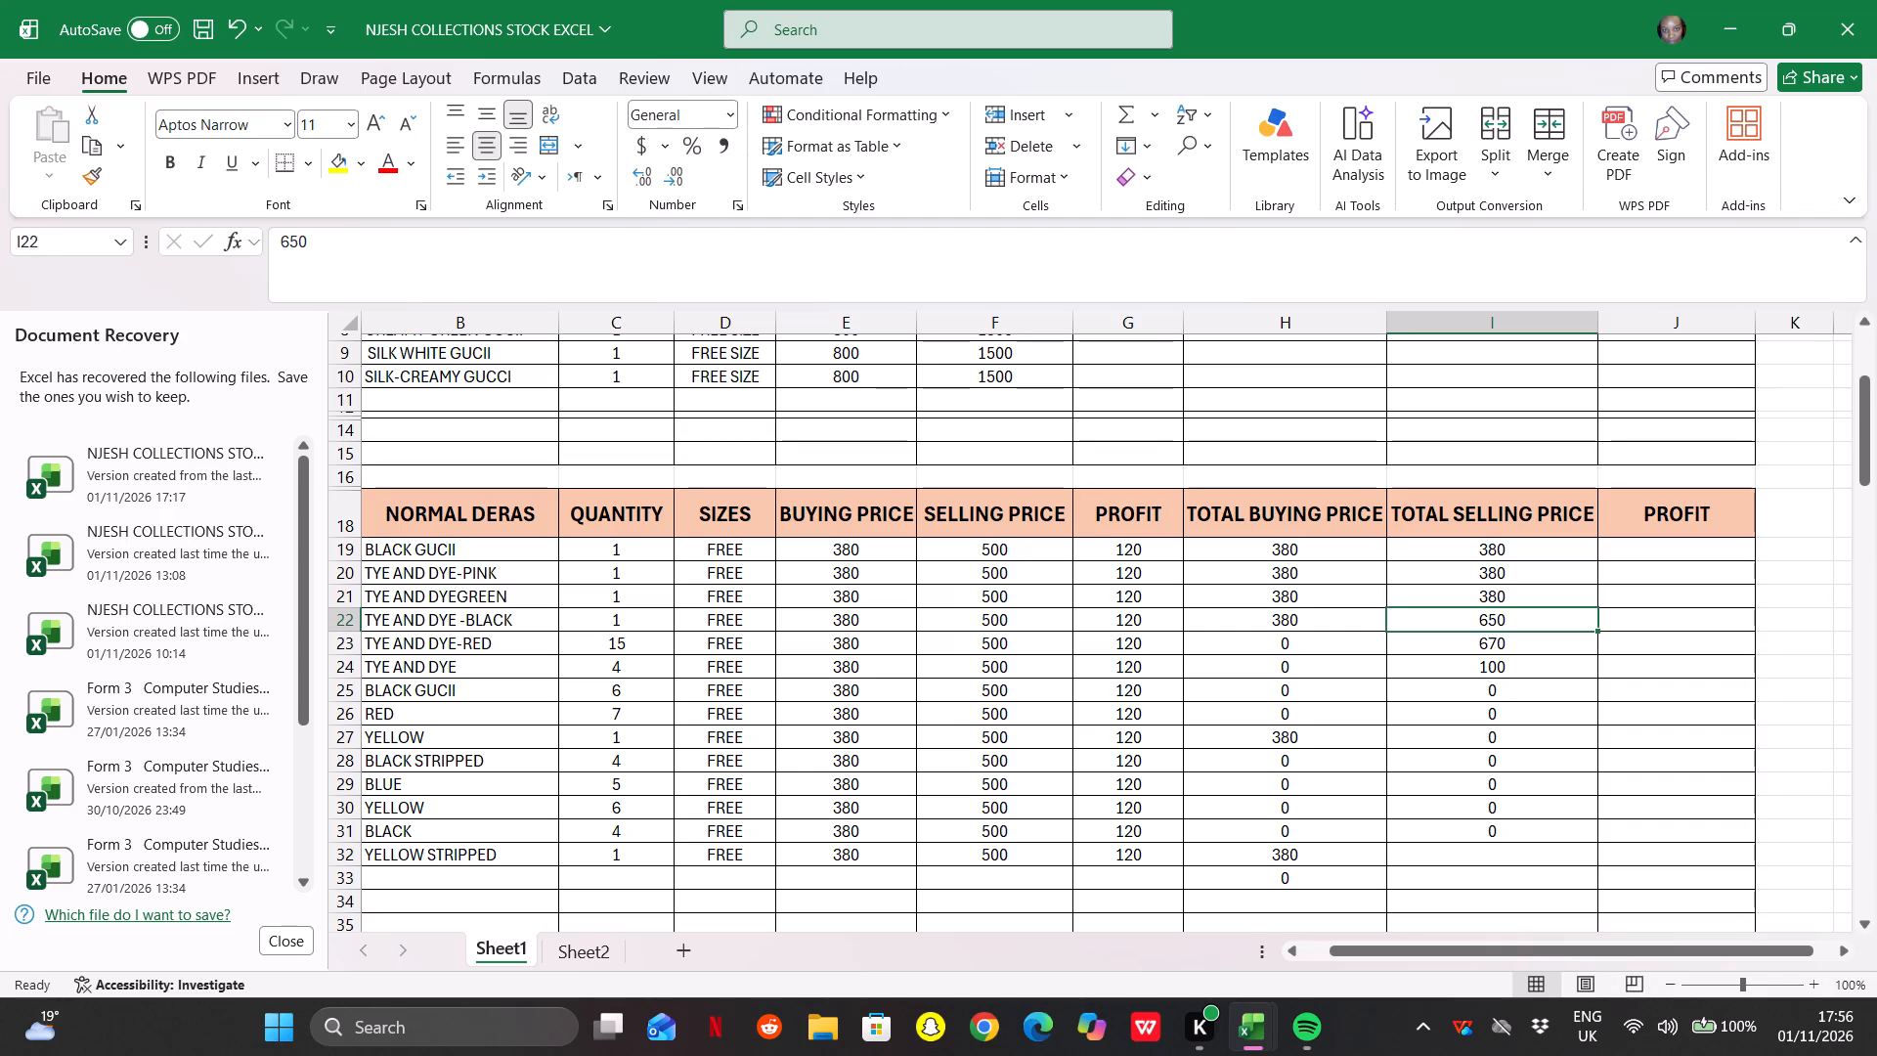
{"action": "type", "text": "380"}
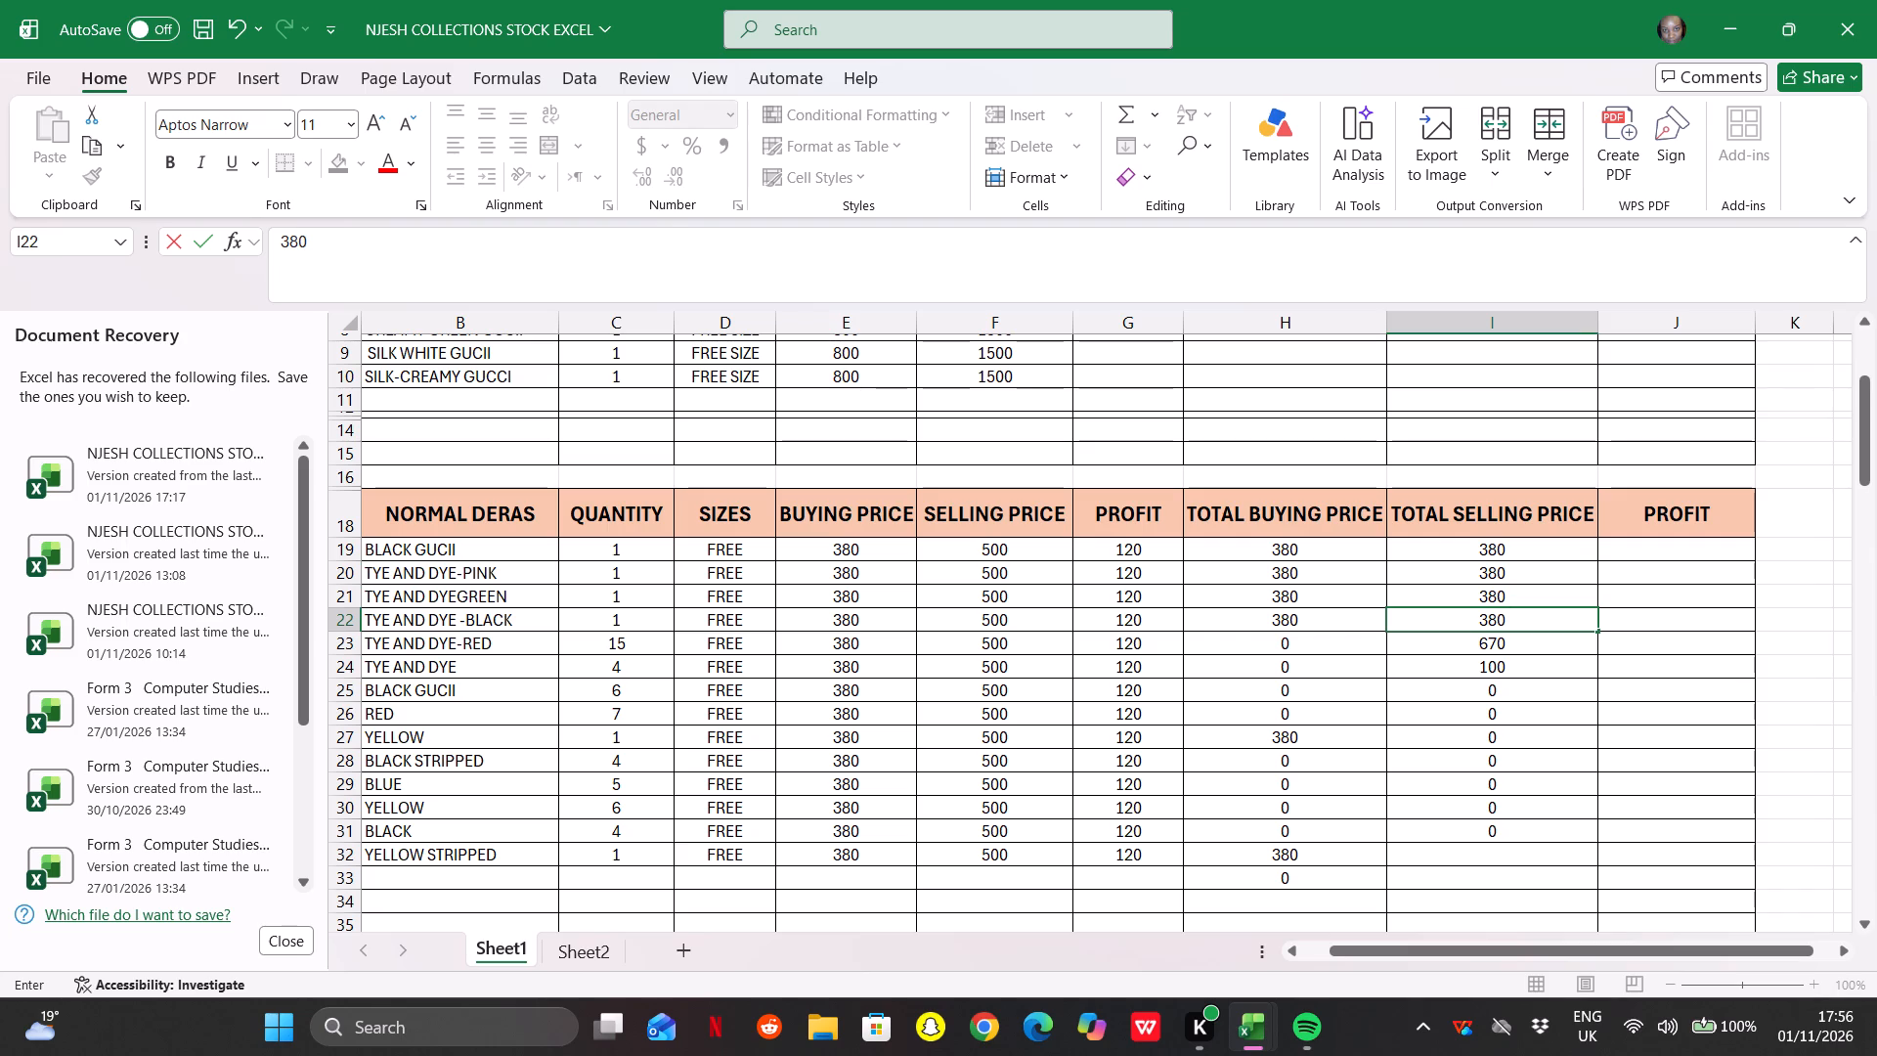
Set the total selling price to 0 for TYE AND DYE-RED in row 23 and TYE AND DYE in row 24.
{"action": "left_click", "coordinate": [1475, 645]}
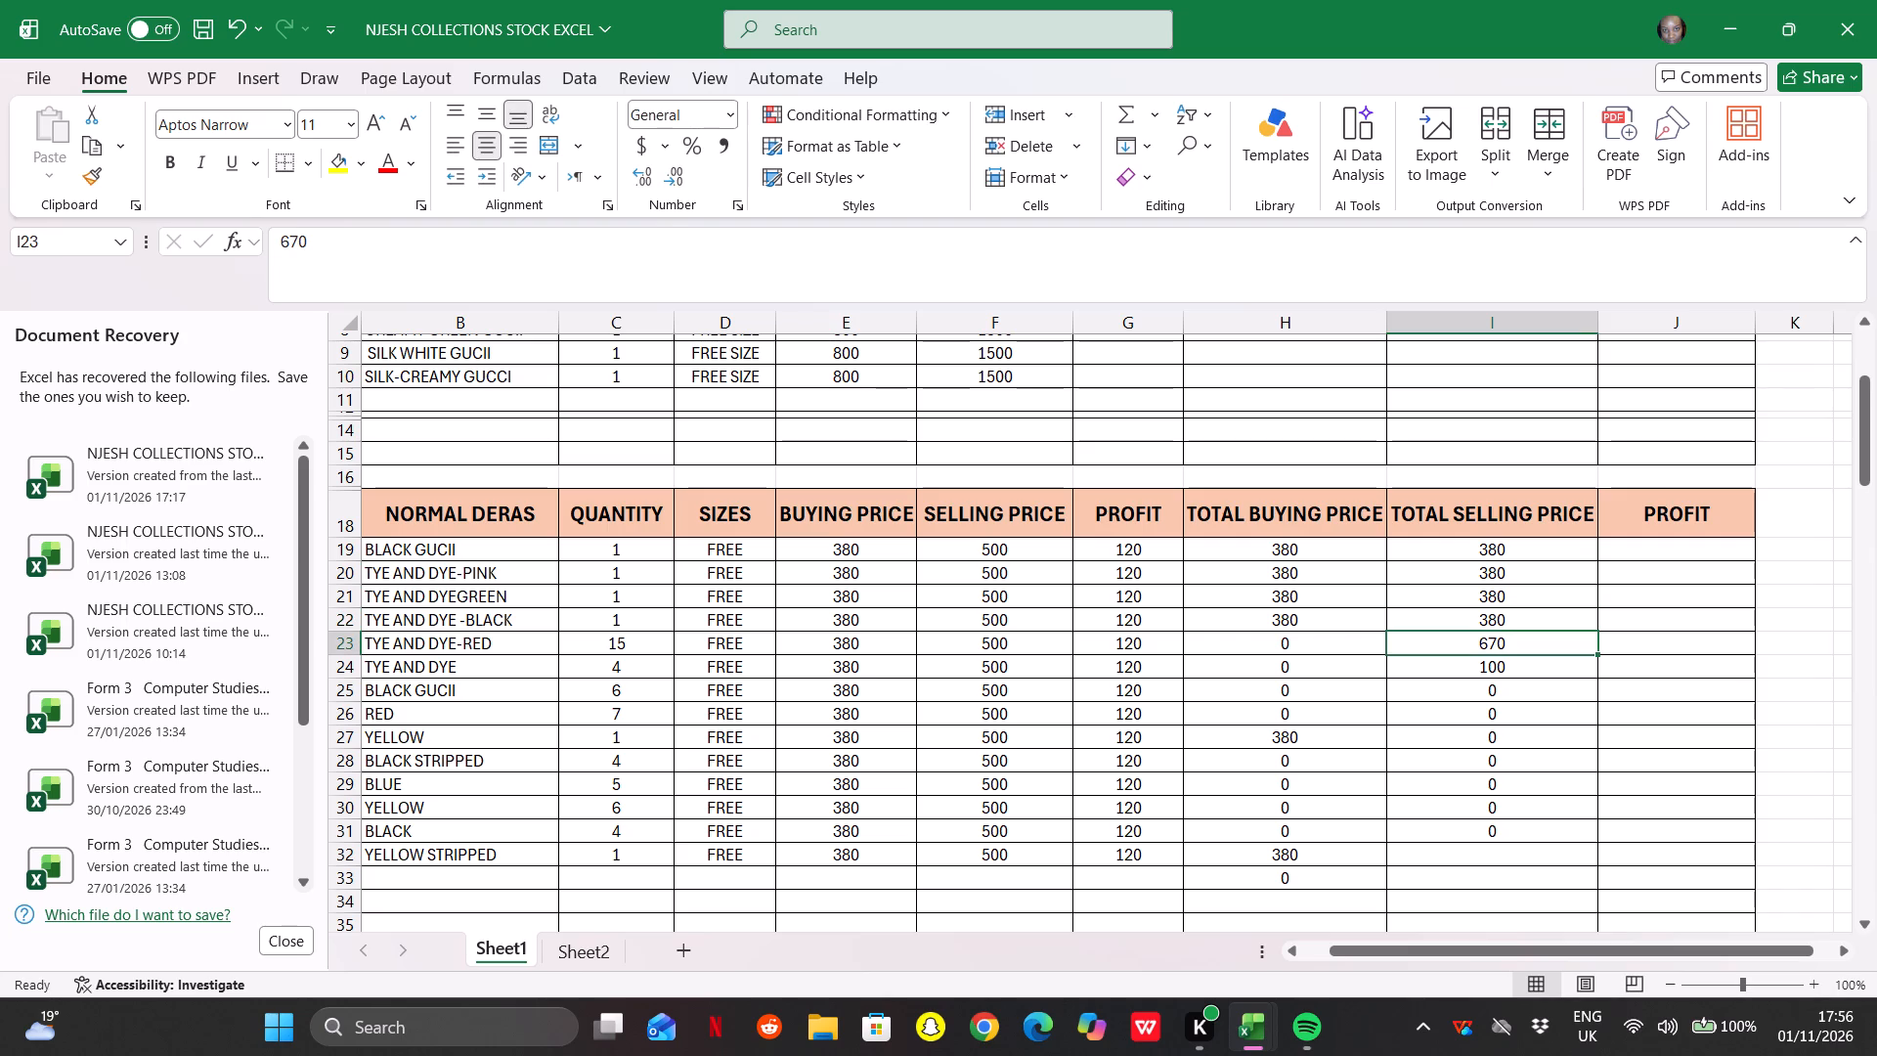
{"action": "key", "text": "0"}
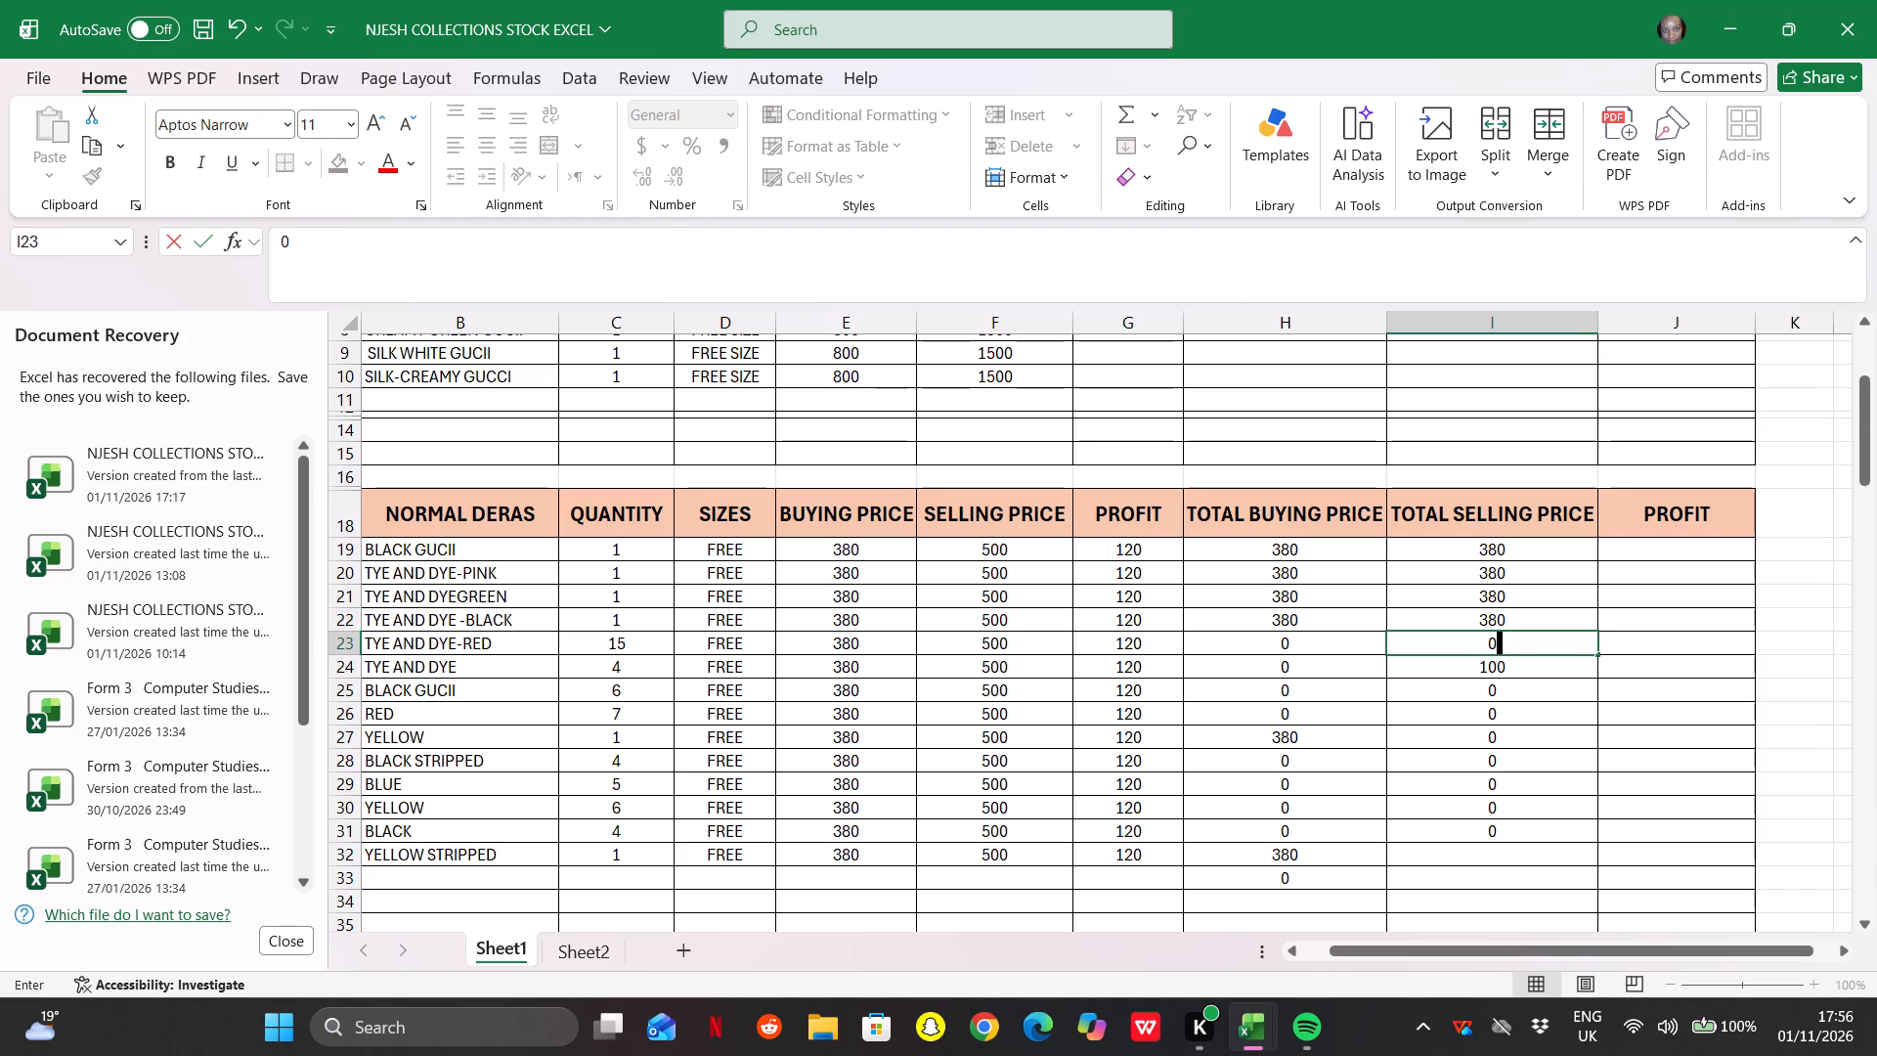
{"action": "left_click", "coordinate": [1510, 668]}
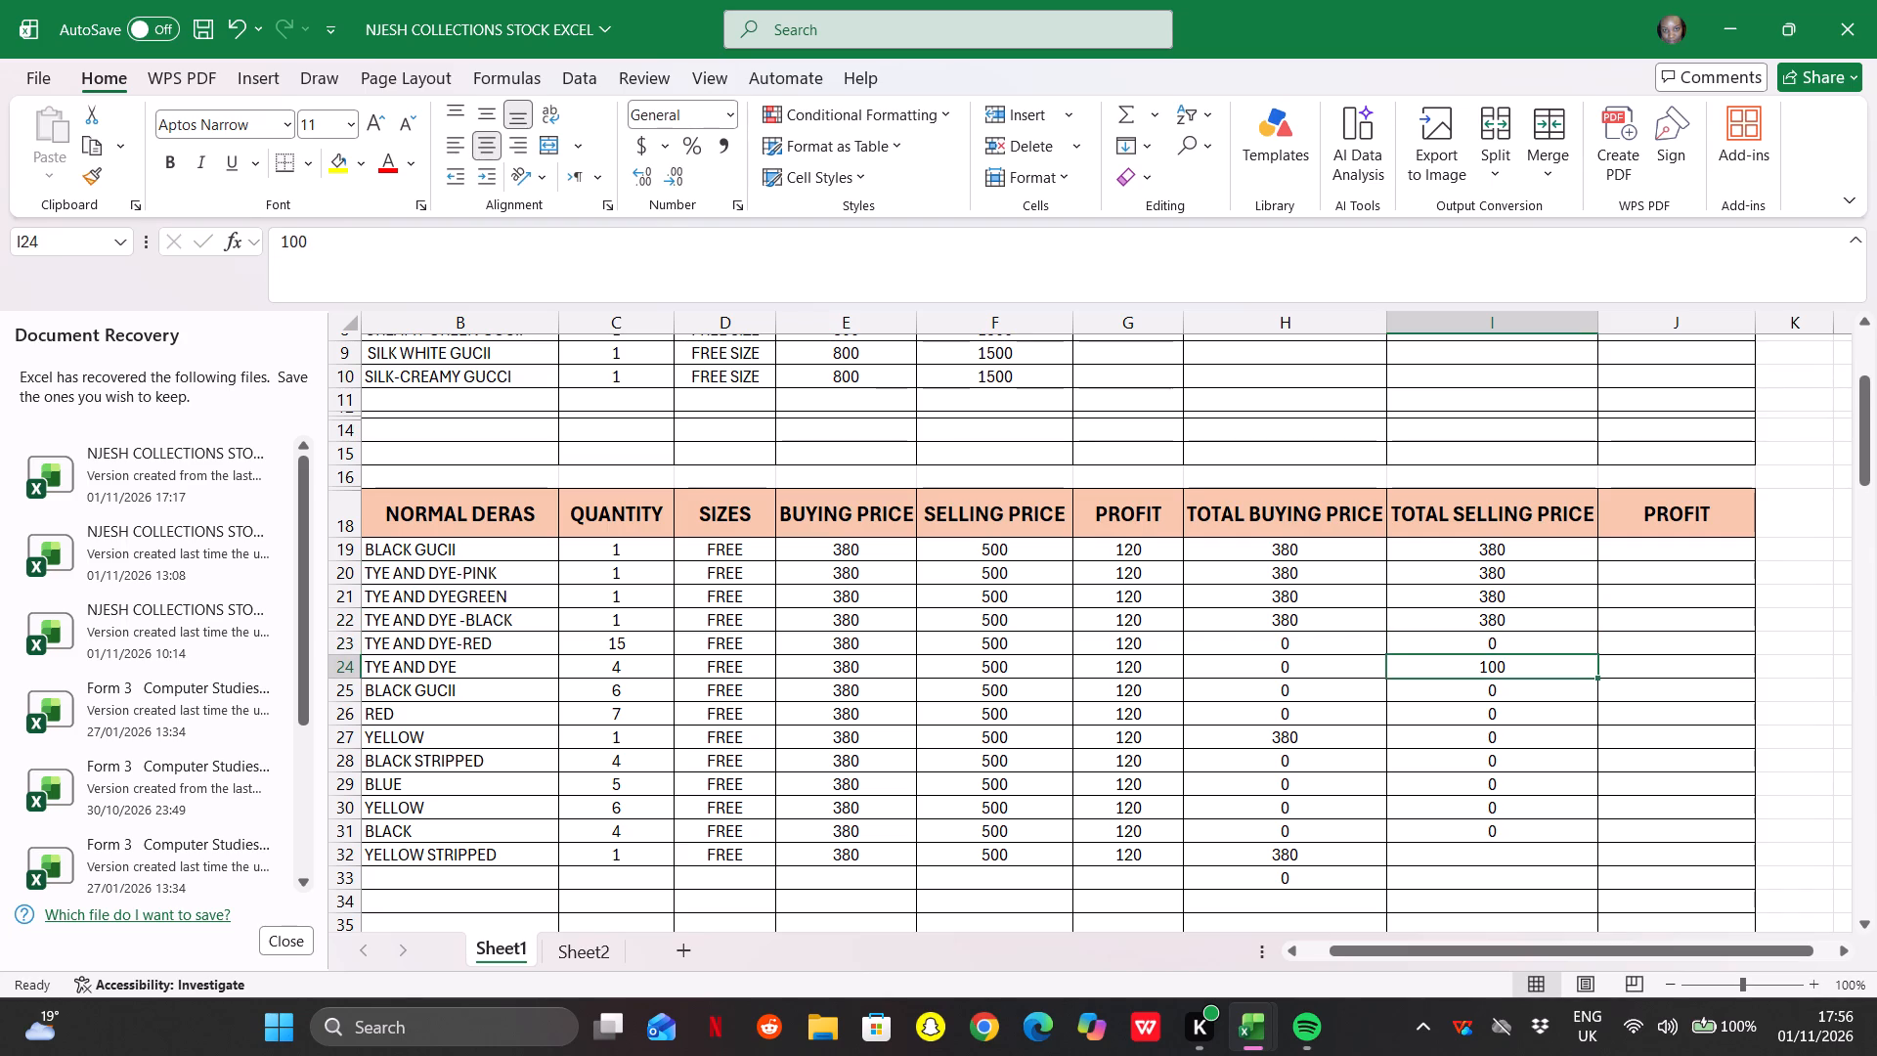
{"action": "key", "text": "0"}
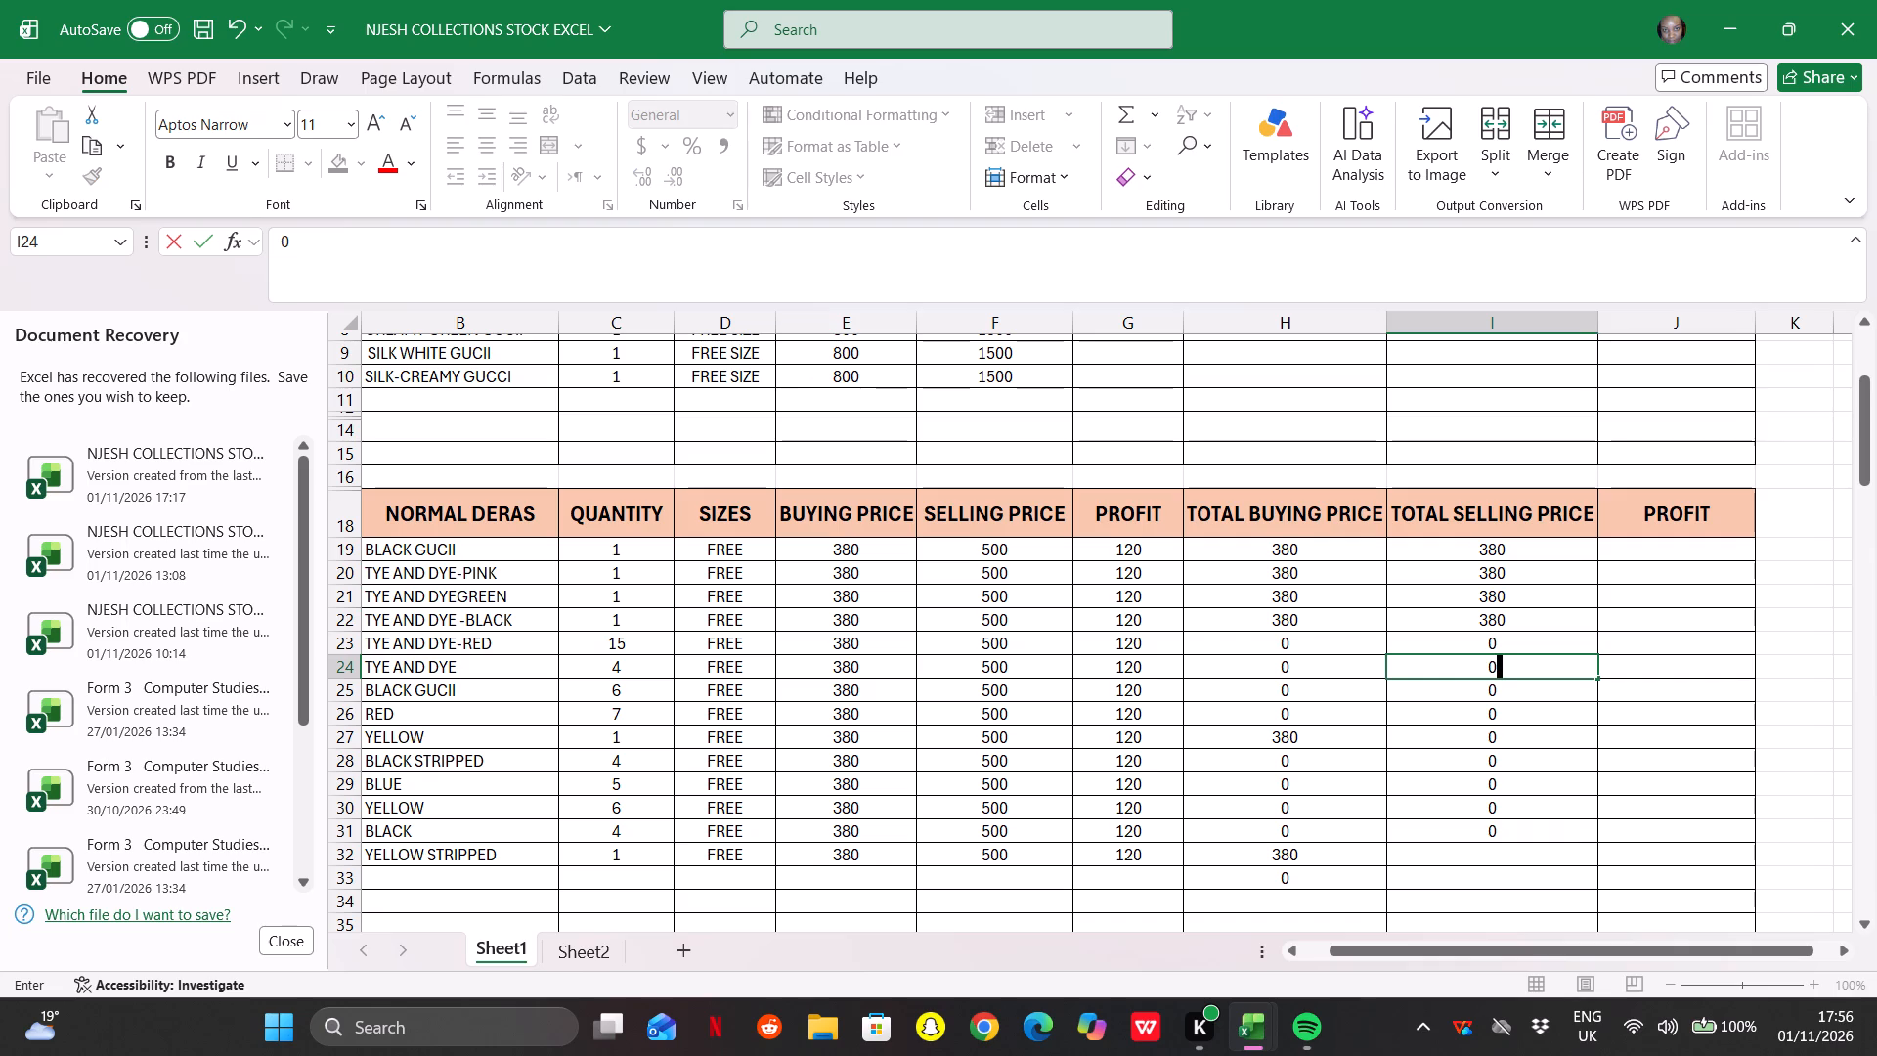
Set the total selling price to 380 for YELLOW in row 27 and YELLOW STRIPPED in row 32.
{"action": "left_click", "coordinate": [1482, 734]}
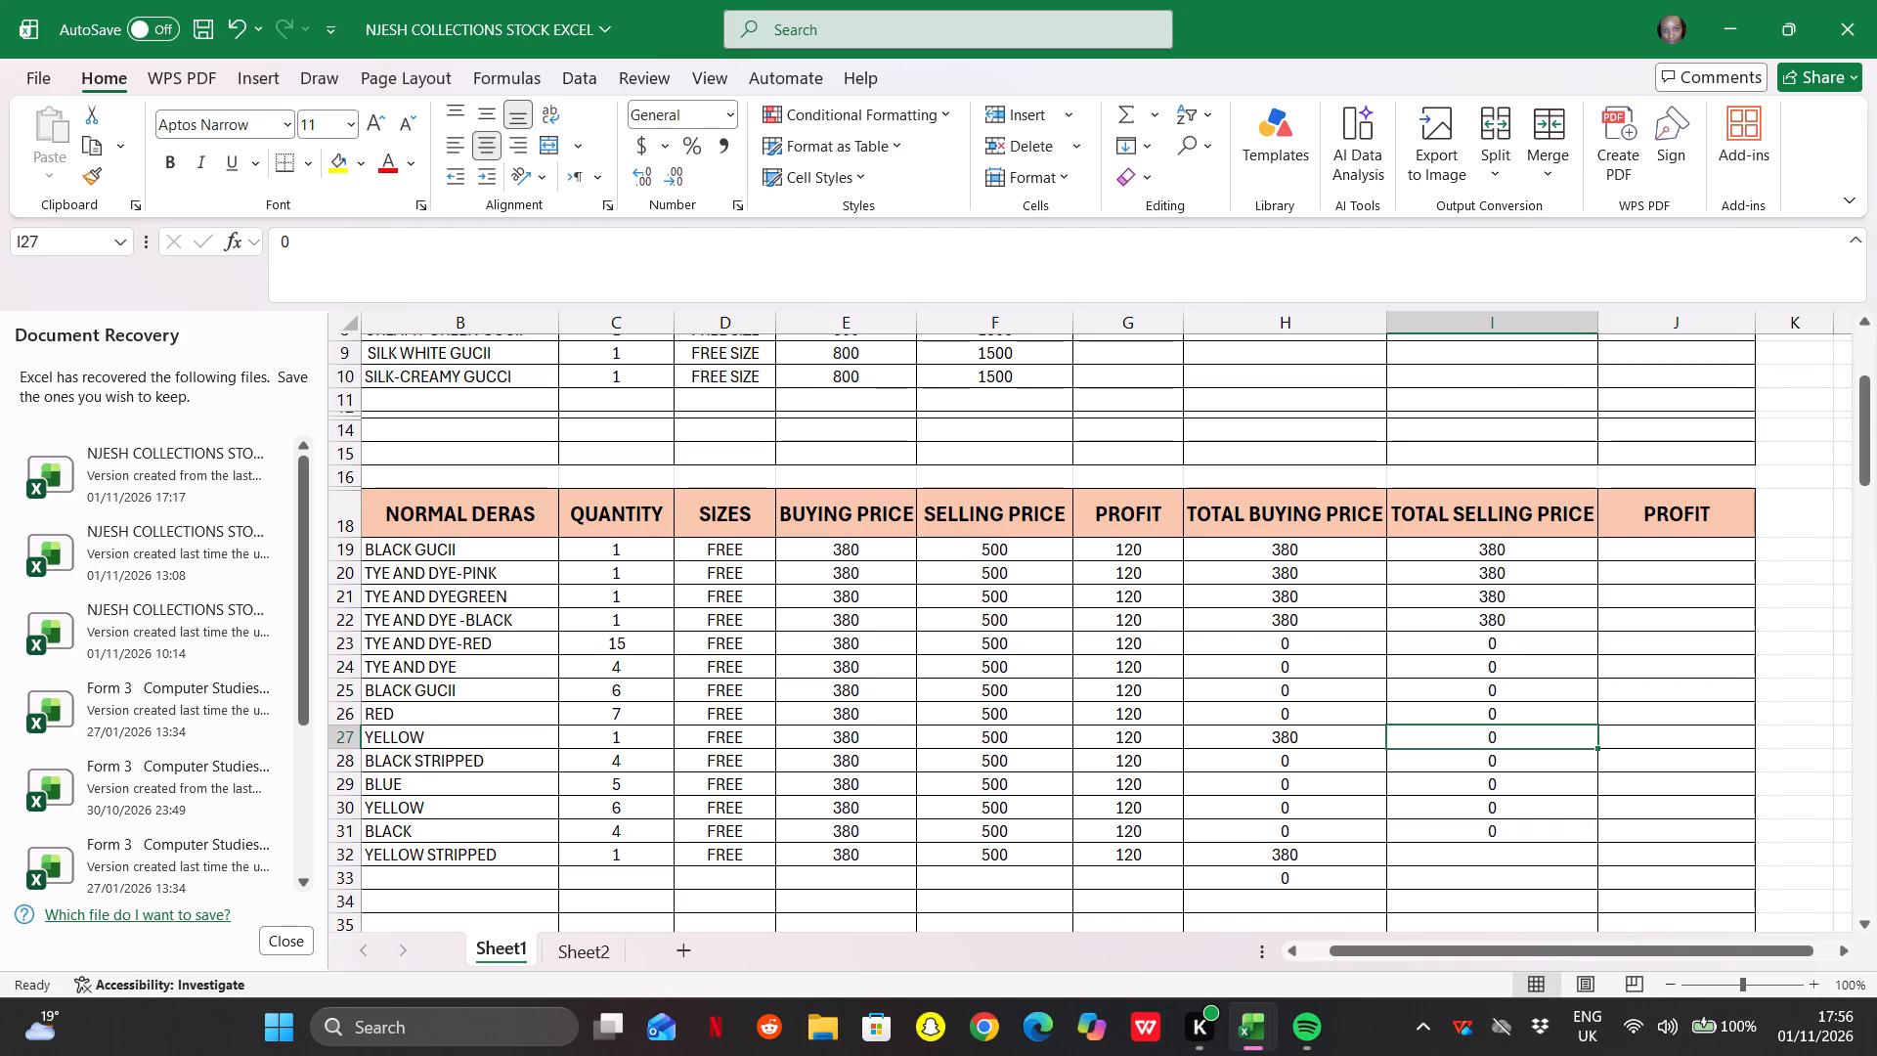
{"action": "key", "text": "3"}
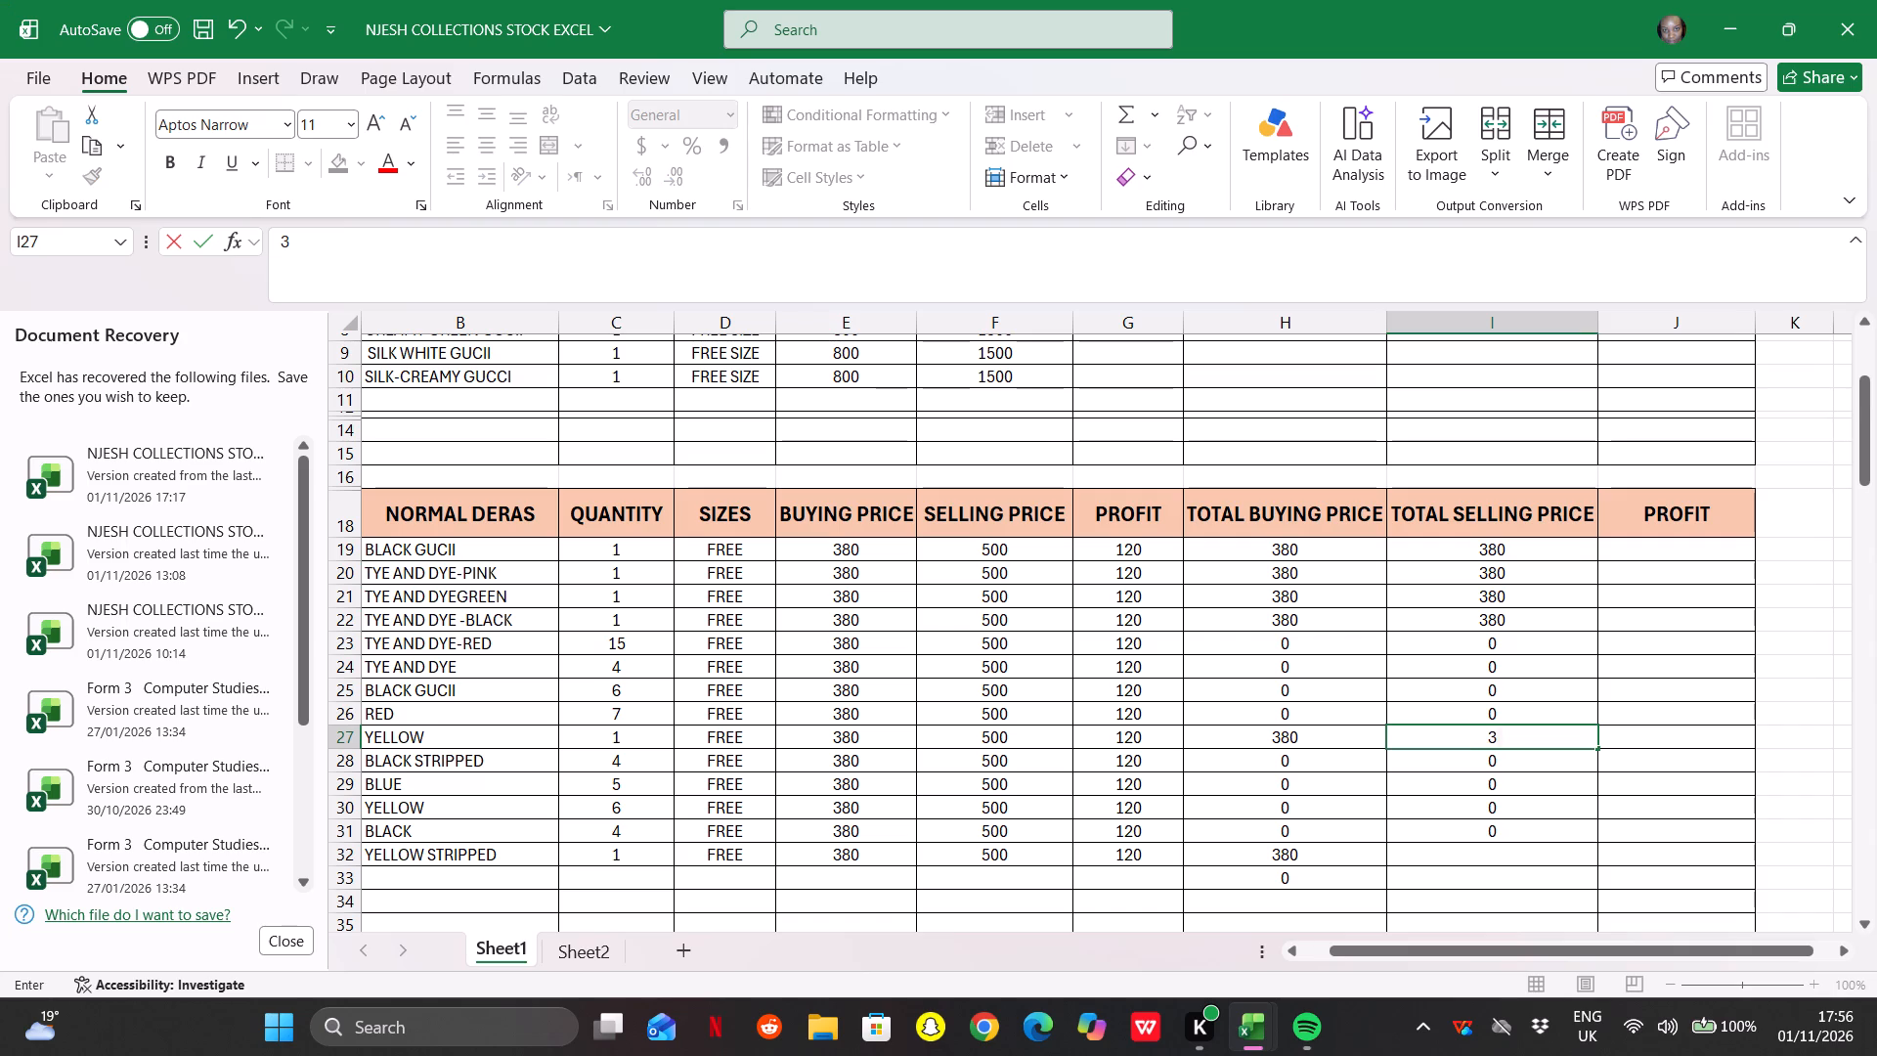
{"action": "type", "text": "80"}
{"action": "left_click", "coordinate": [1470, 855]}
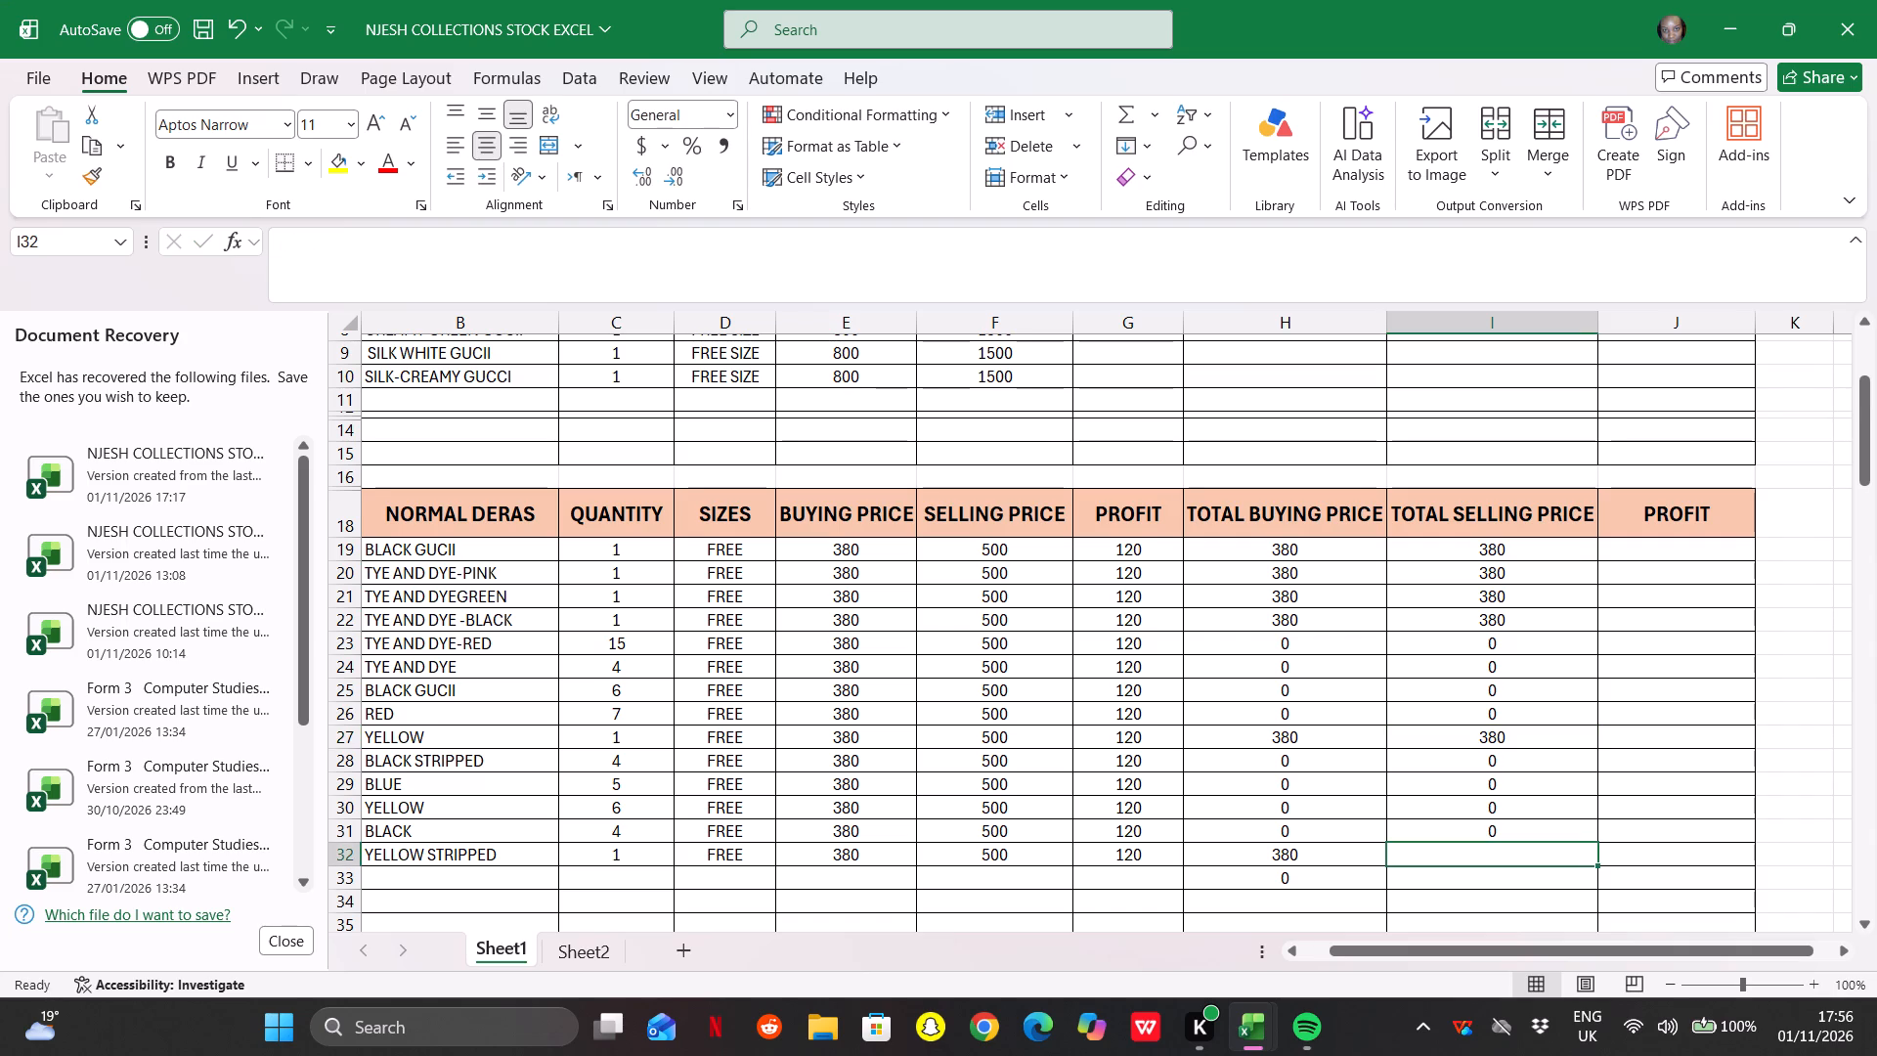
{"action": "key", "text": "3"}
{"action": "type", "text": "80"}
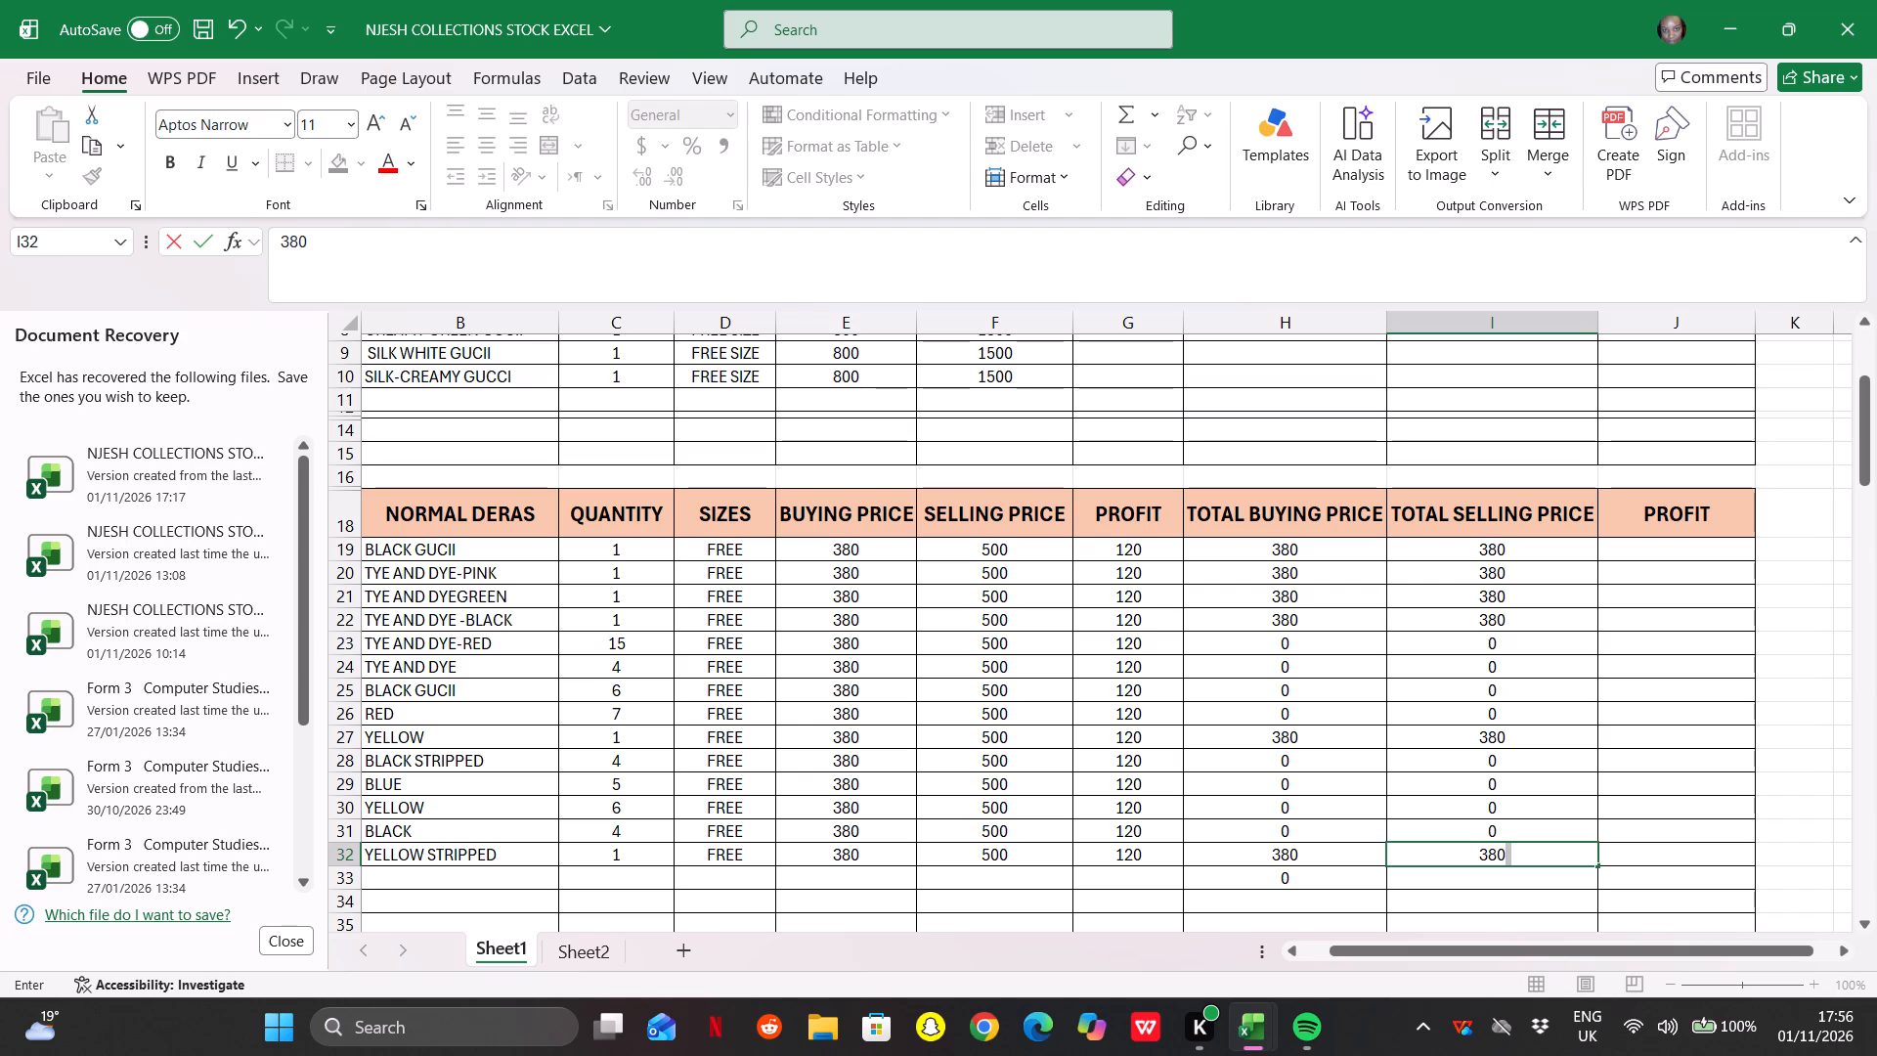
Save the stock workbook.
{"action": "key", "text": "ctrl+s"}
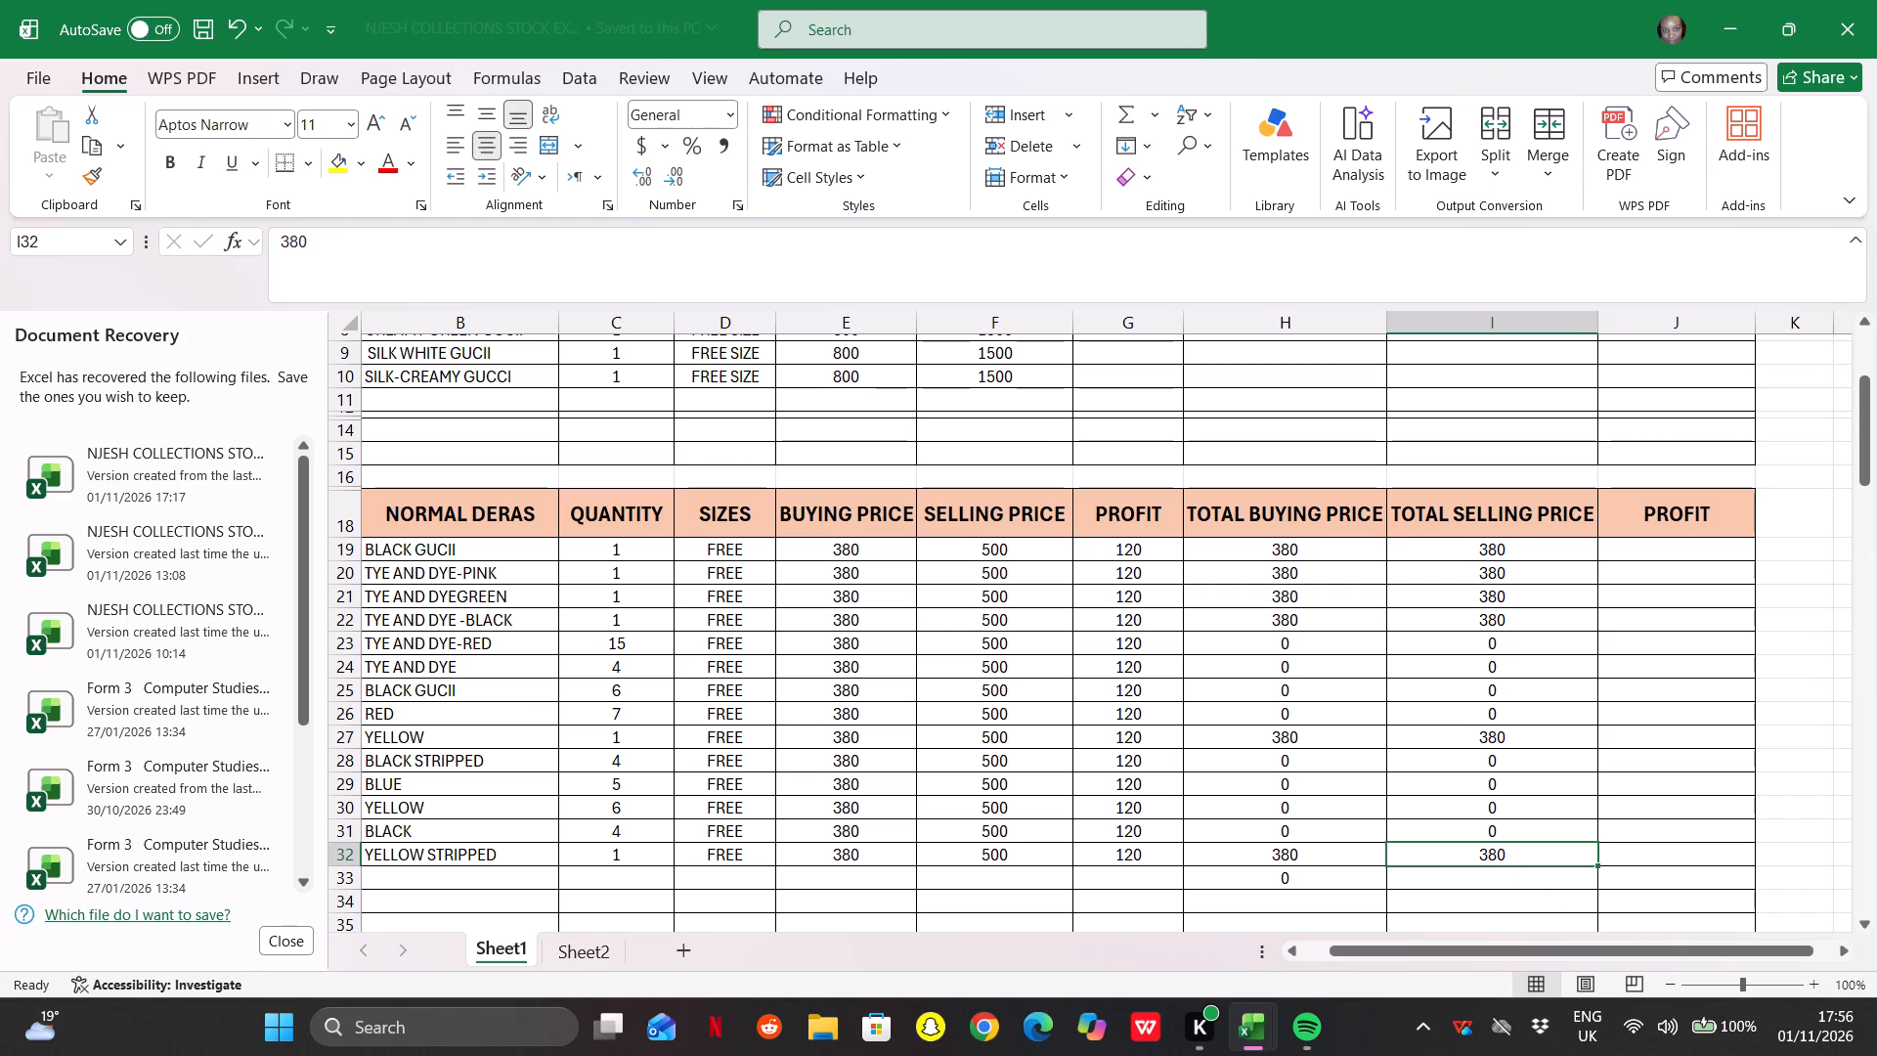
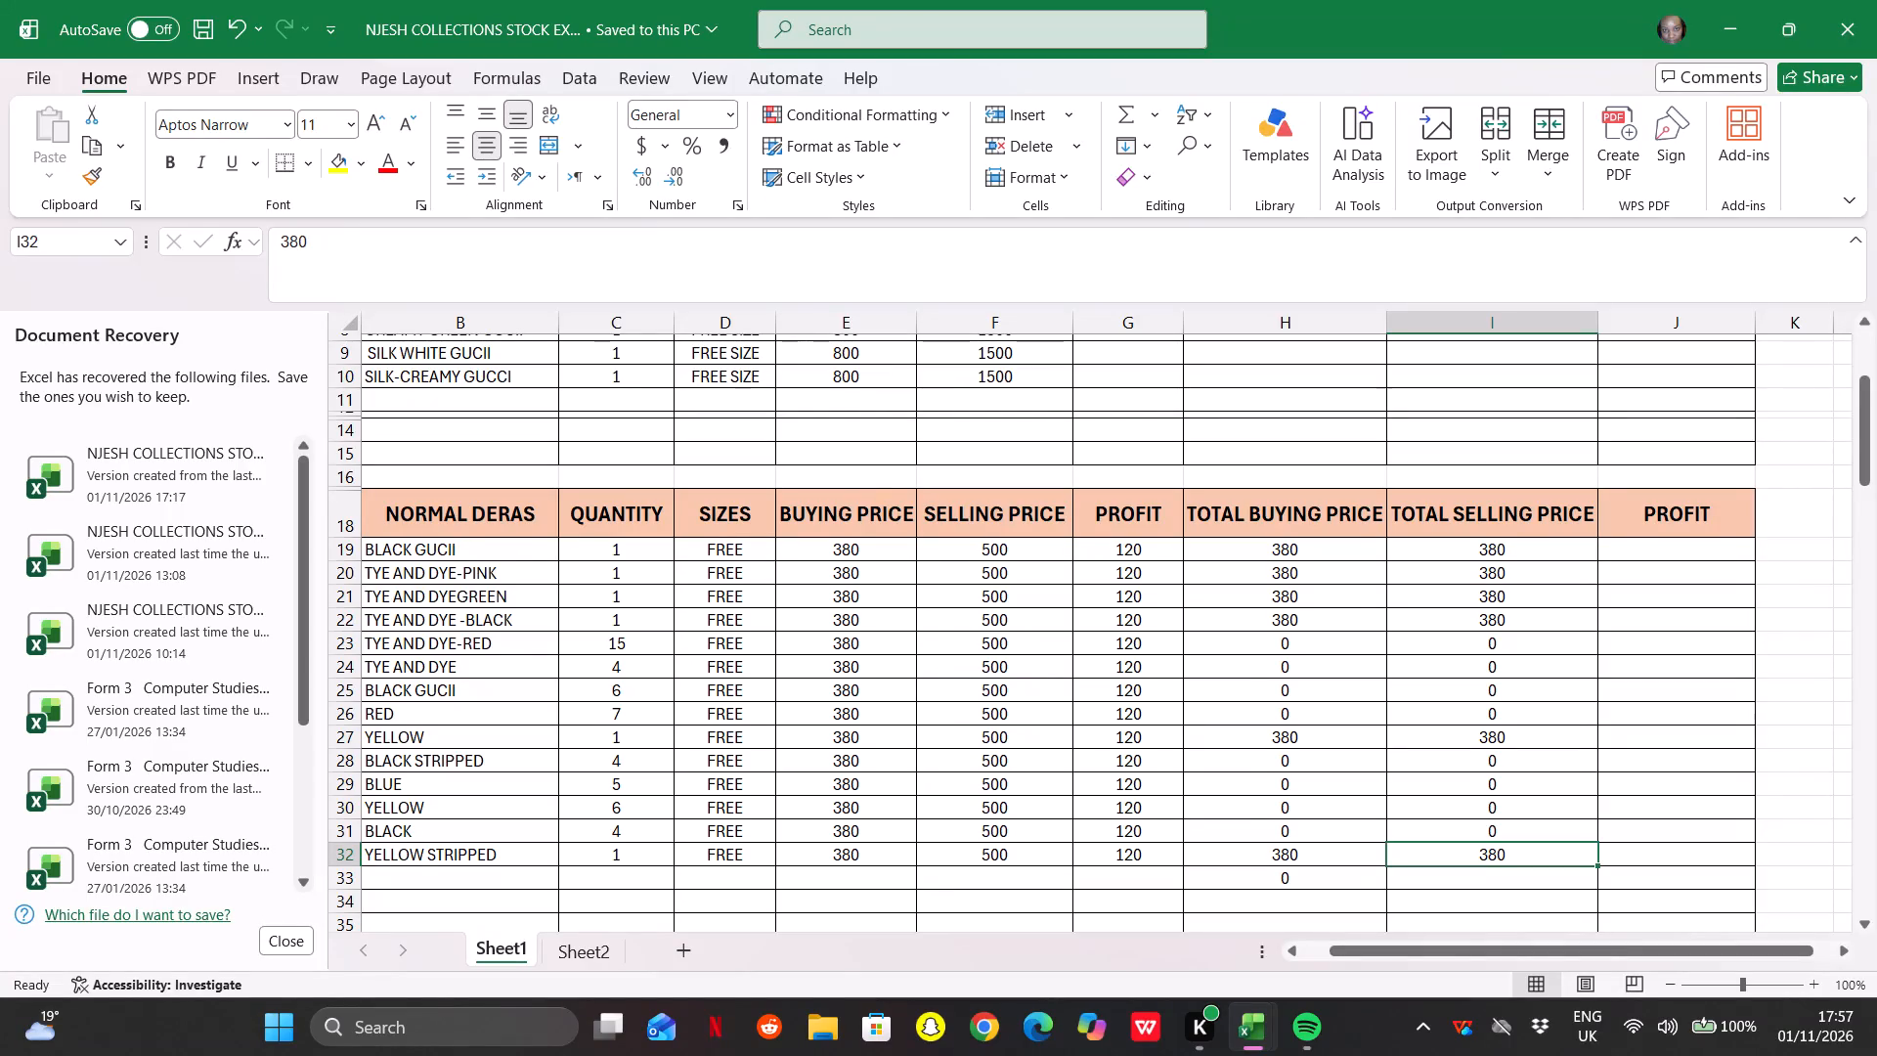
Set the quantity of TYE AND DYE-RED in row 23 of the NORMAL DERAS table to 5.
{"action": "left_click", "coordinate": [631, 649]}
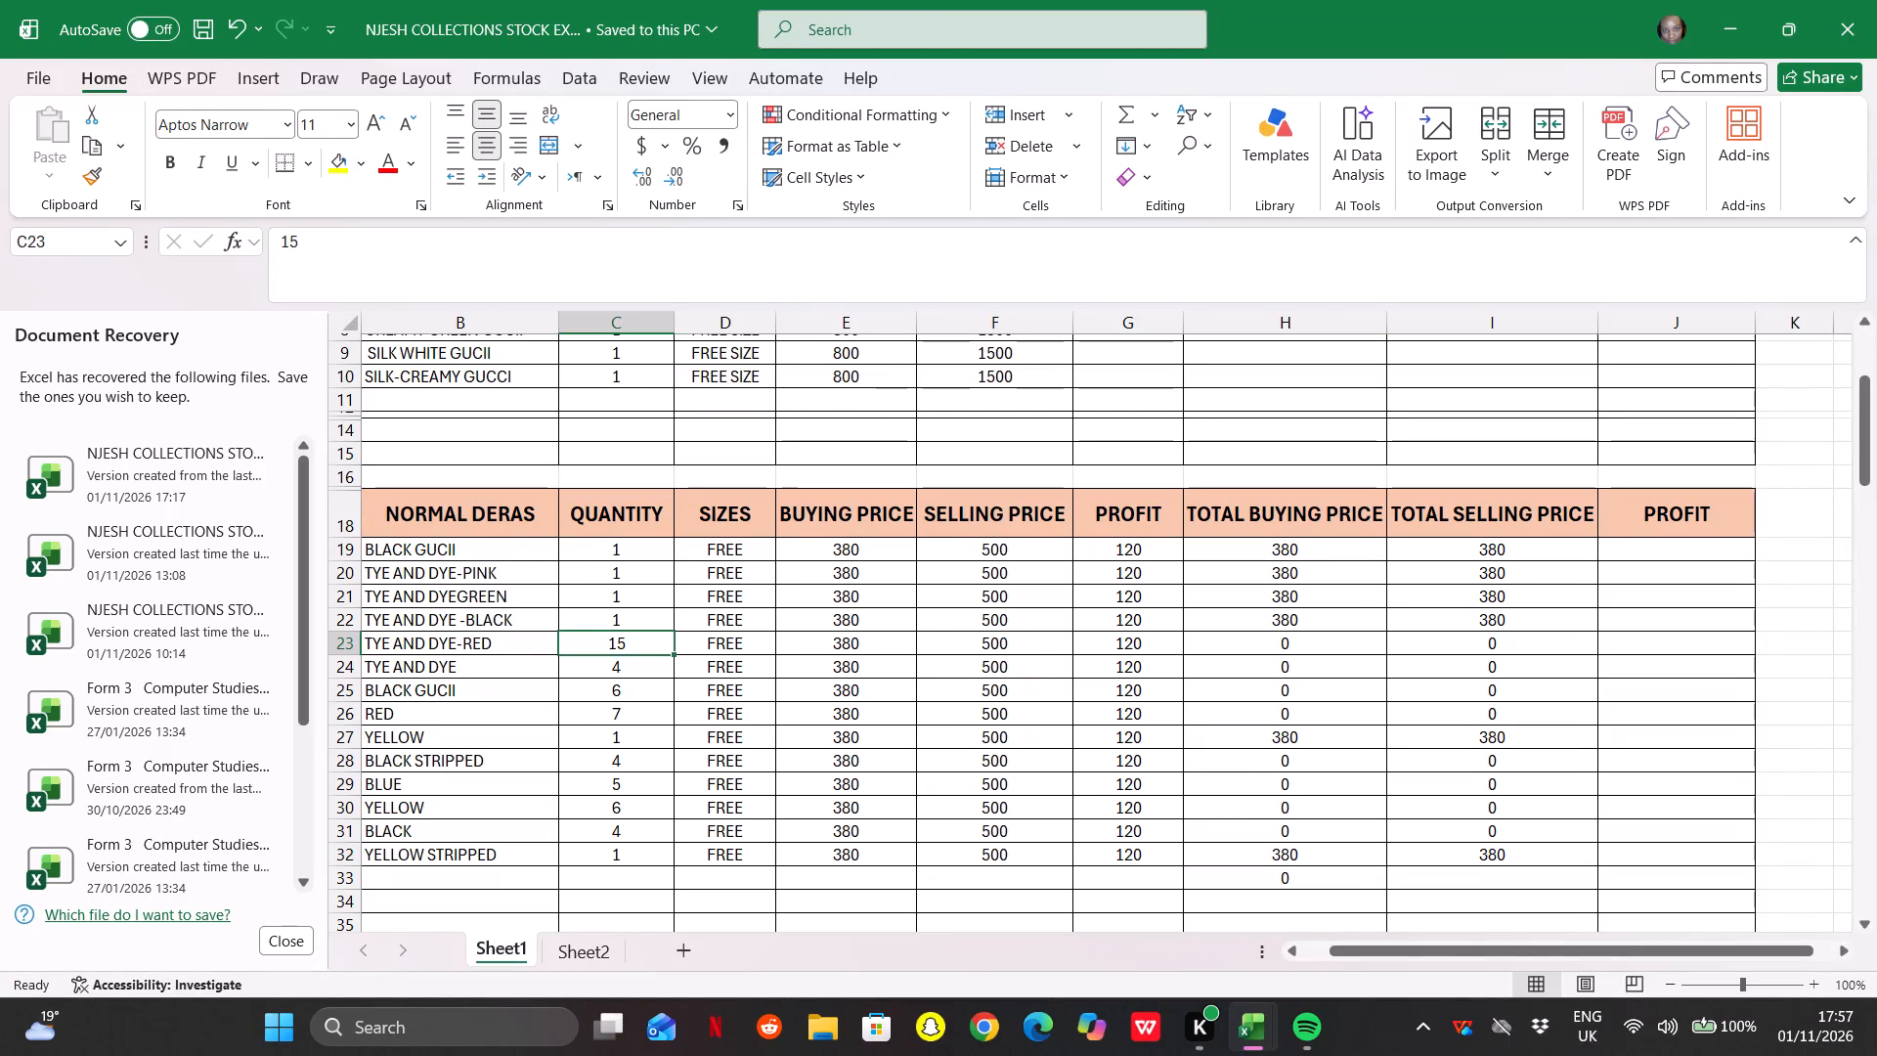
{"action": "key", "text": "5"}
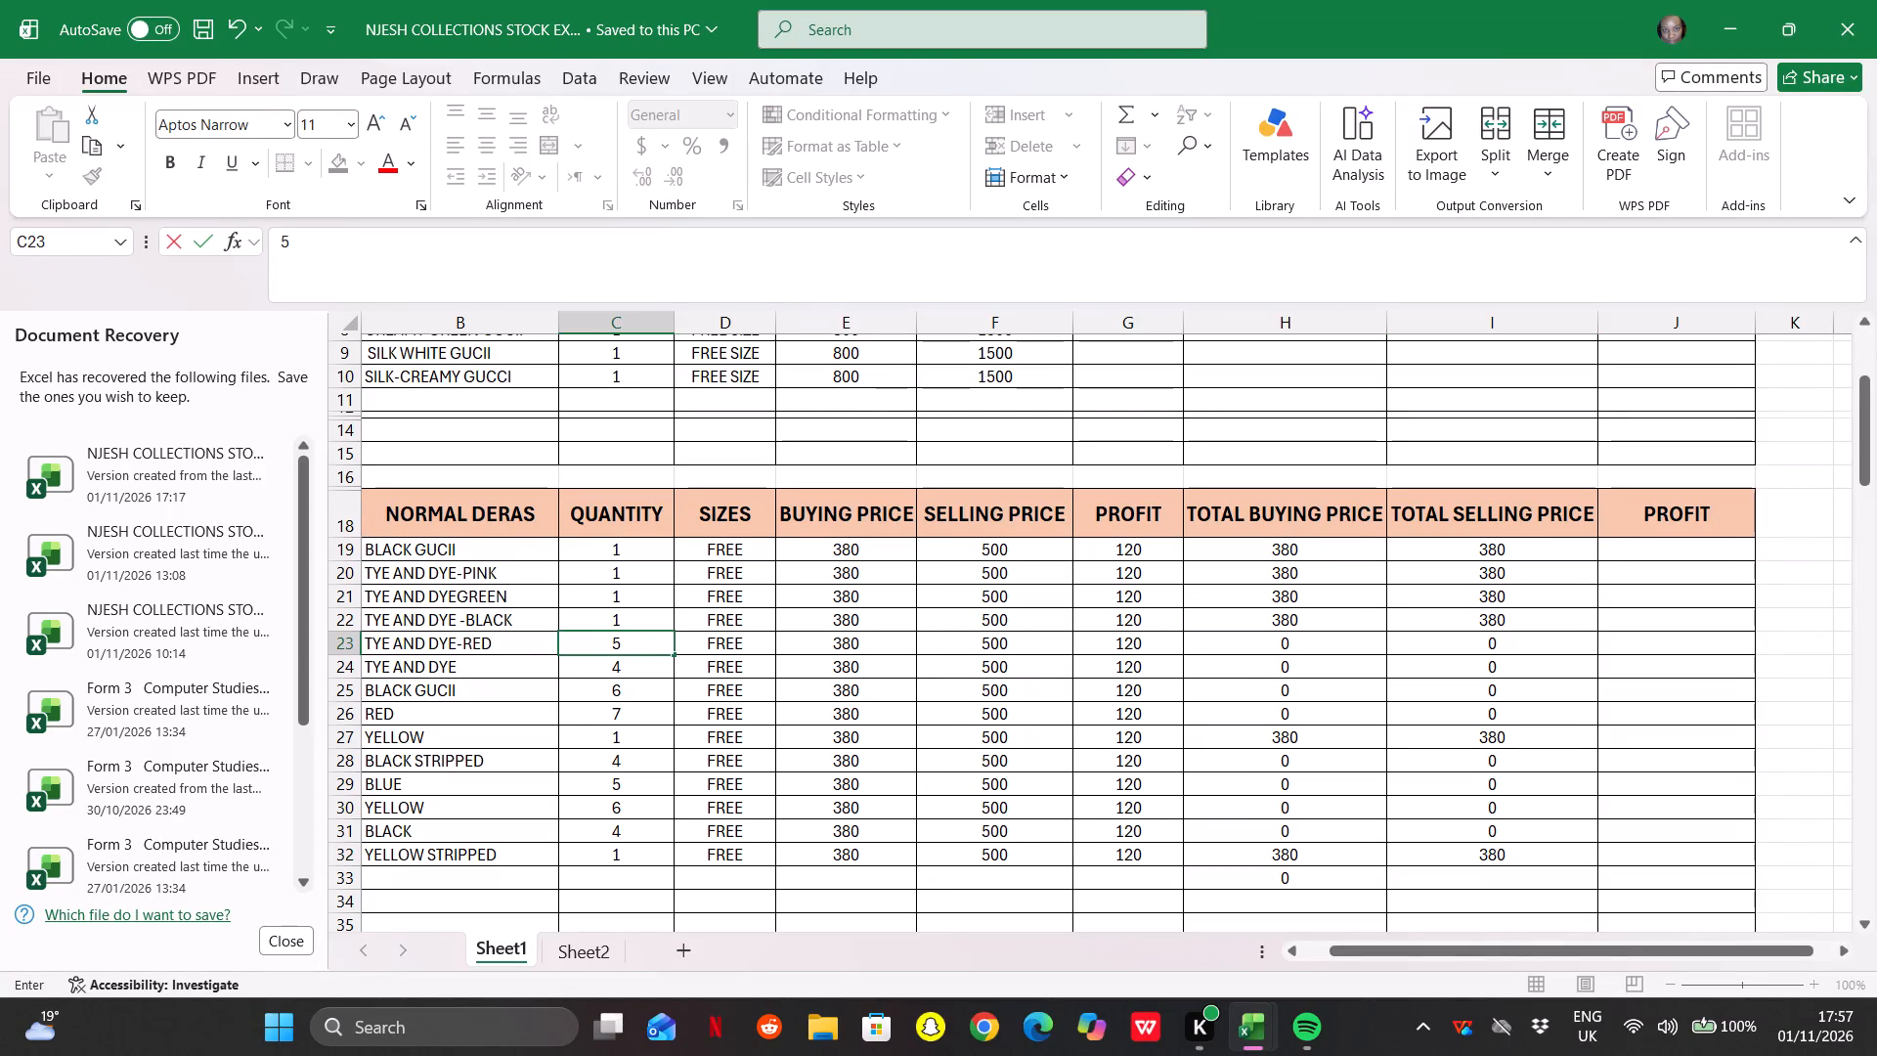
{"action": "left_click", "coordinate": [1276, 651]}
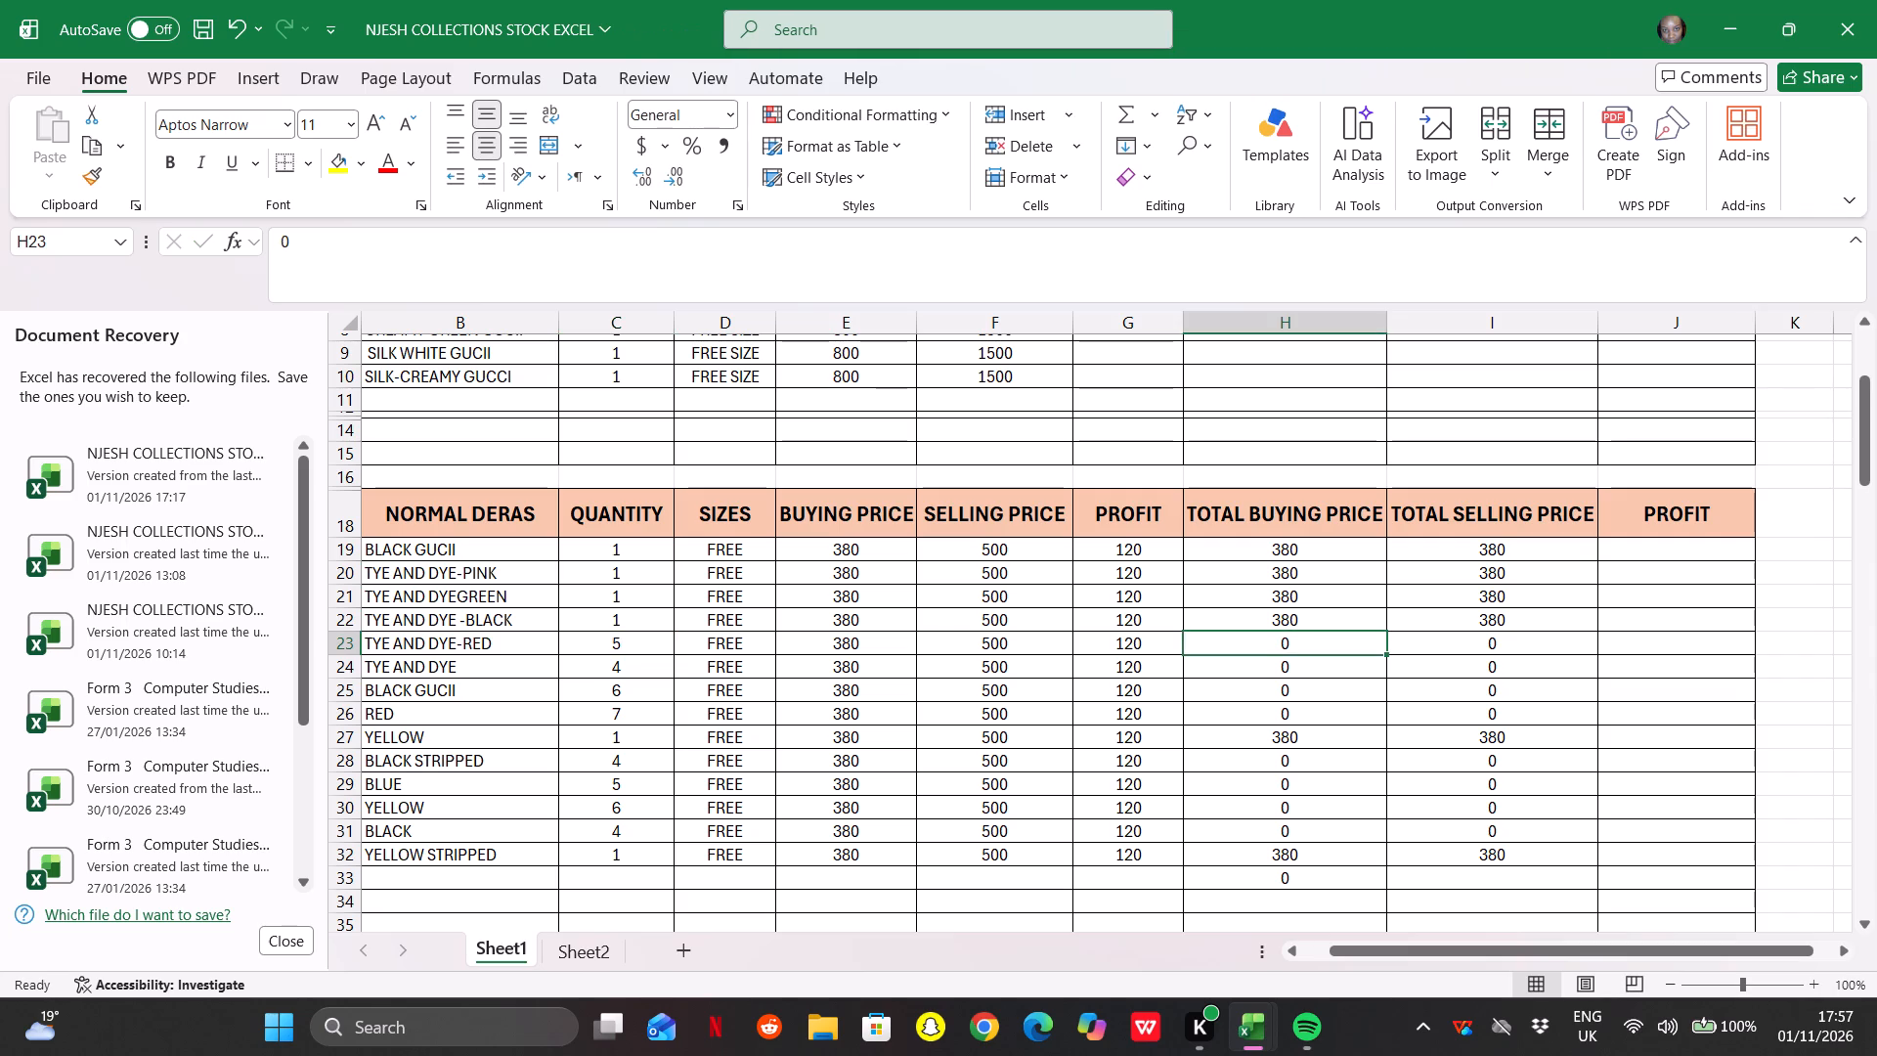
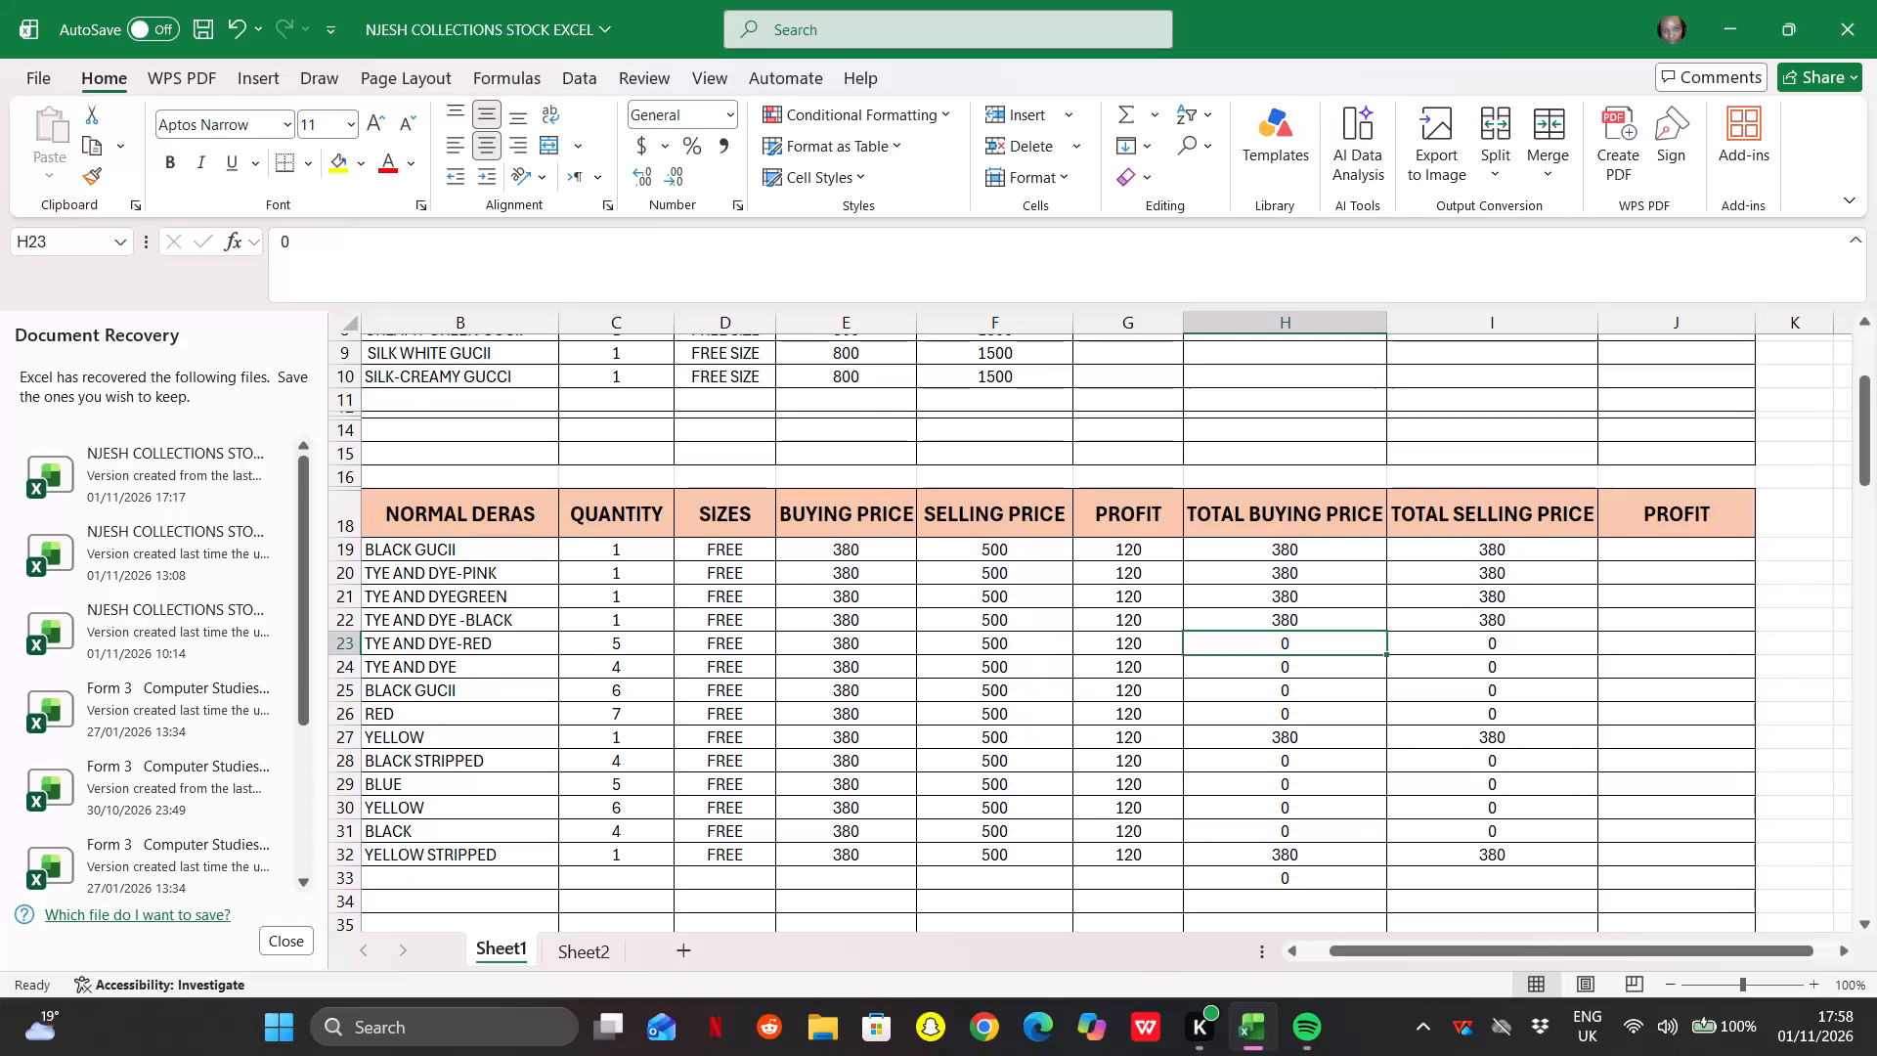
Set the total selling price of BLACK GUCII in row 25 of the NORMAL DERAS table to 450.
{"action": "left_click", "coordinate": [1513, 641]}
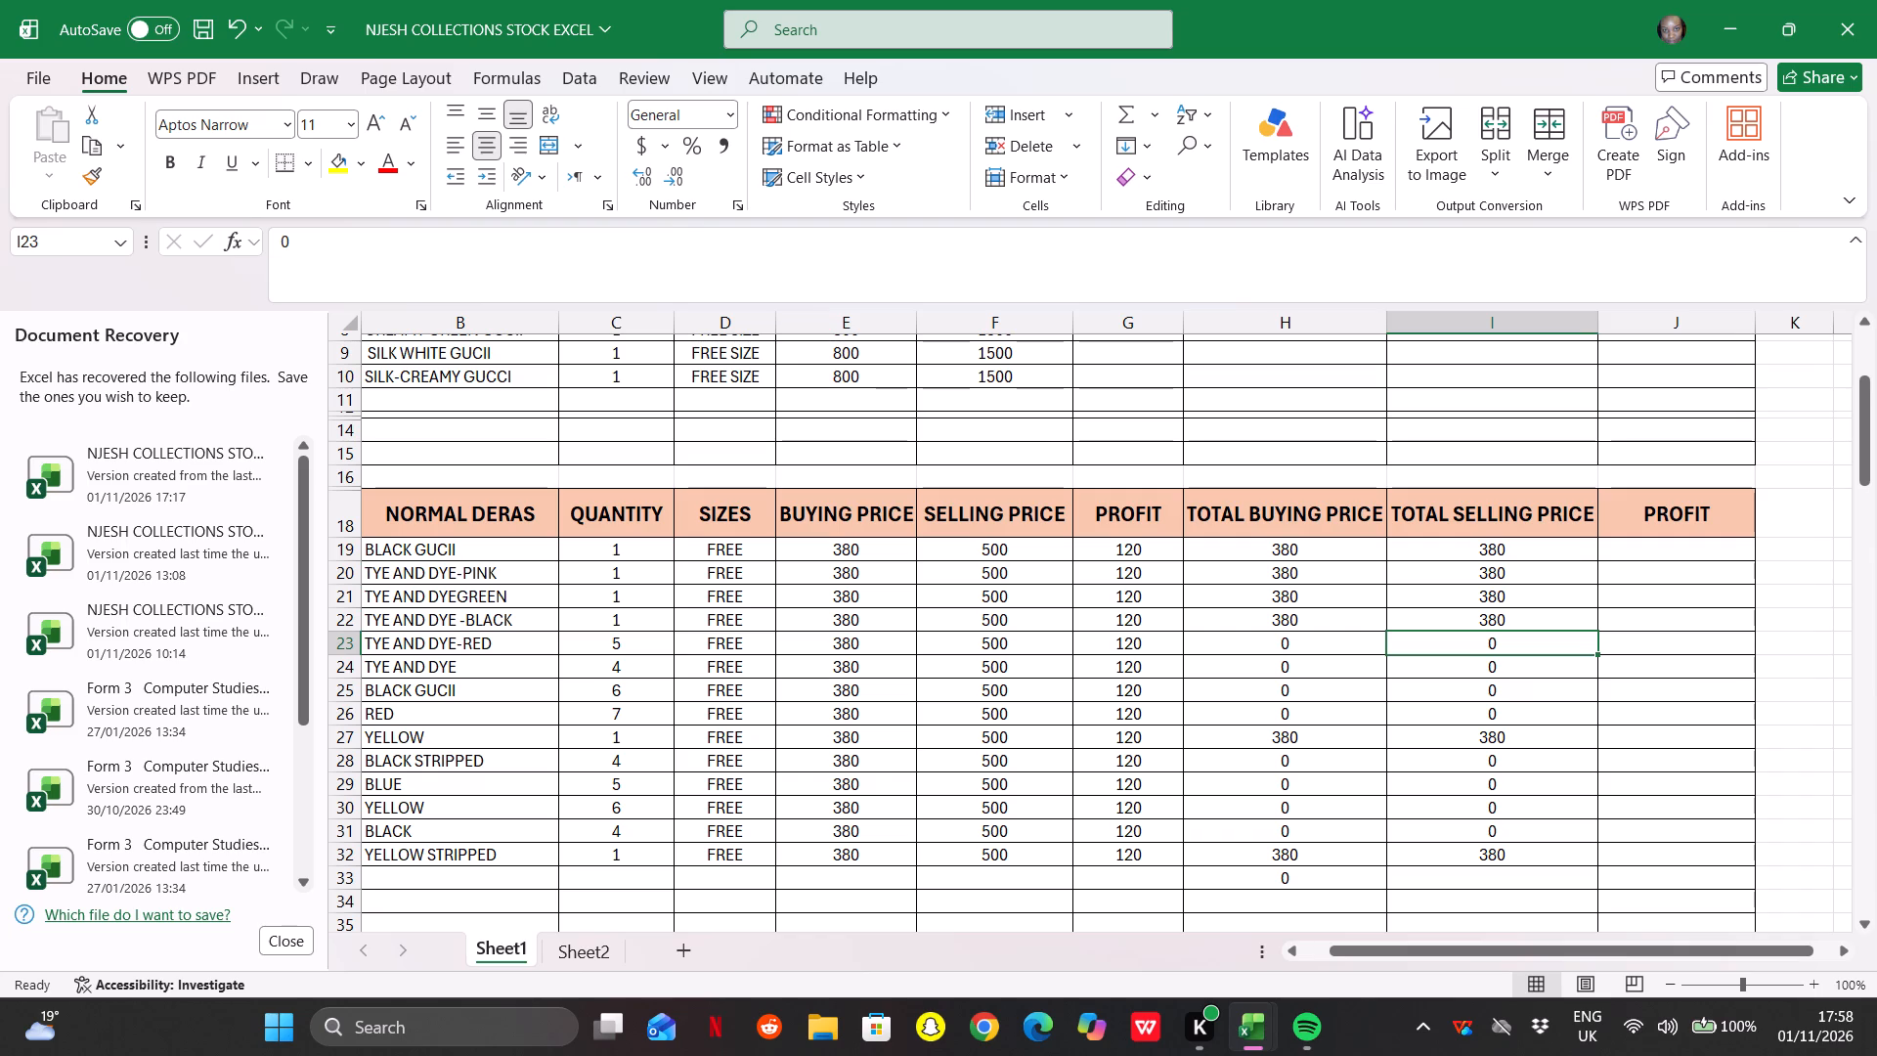
{"action": "left_click", "coordinate": [1516, 696]}
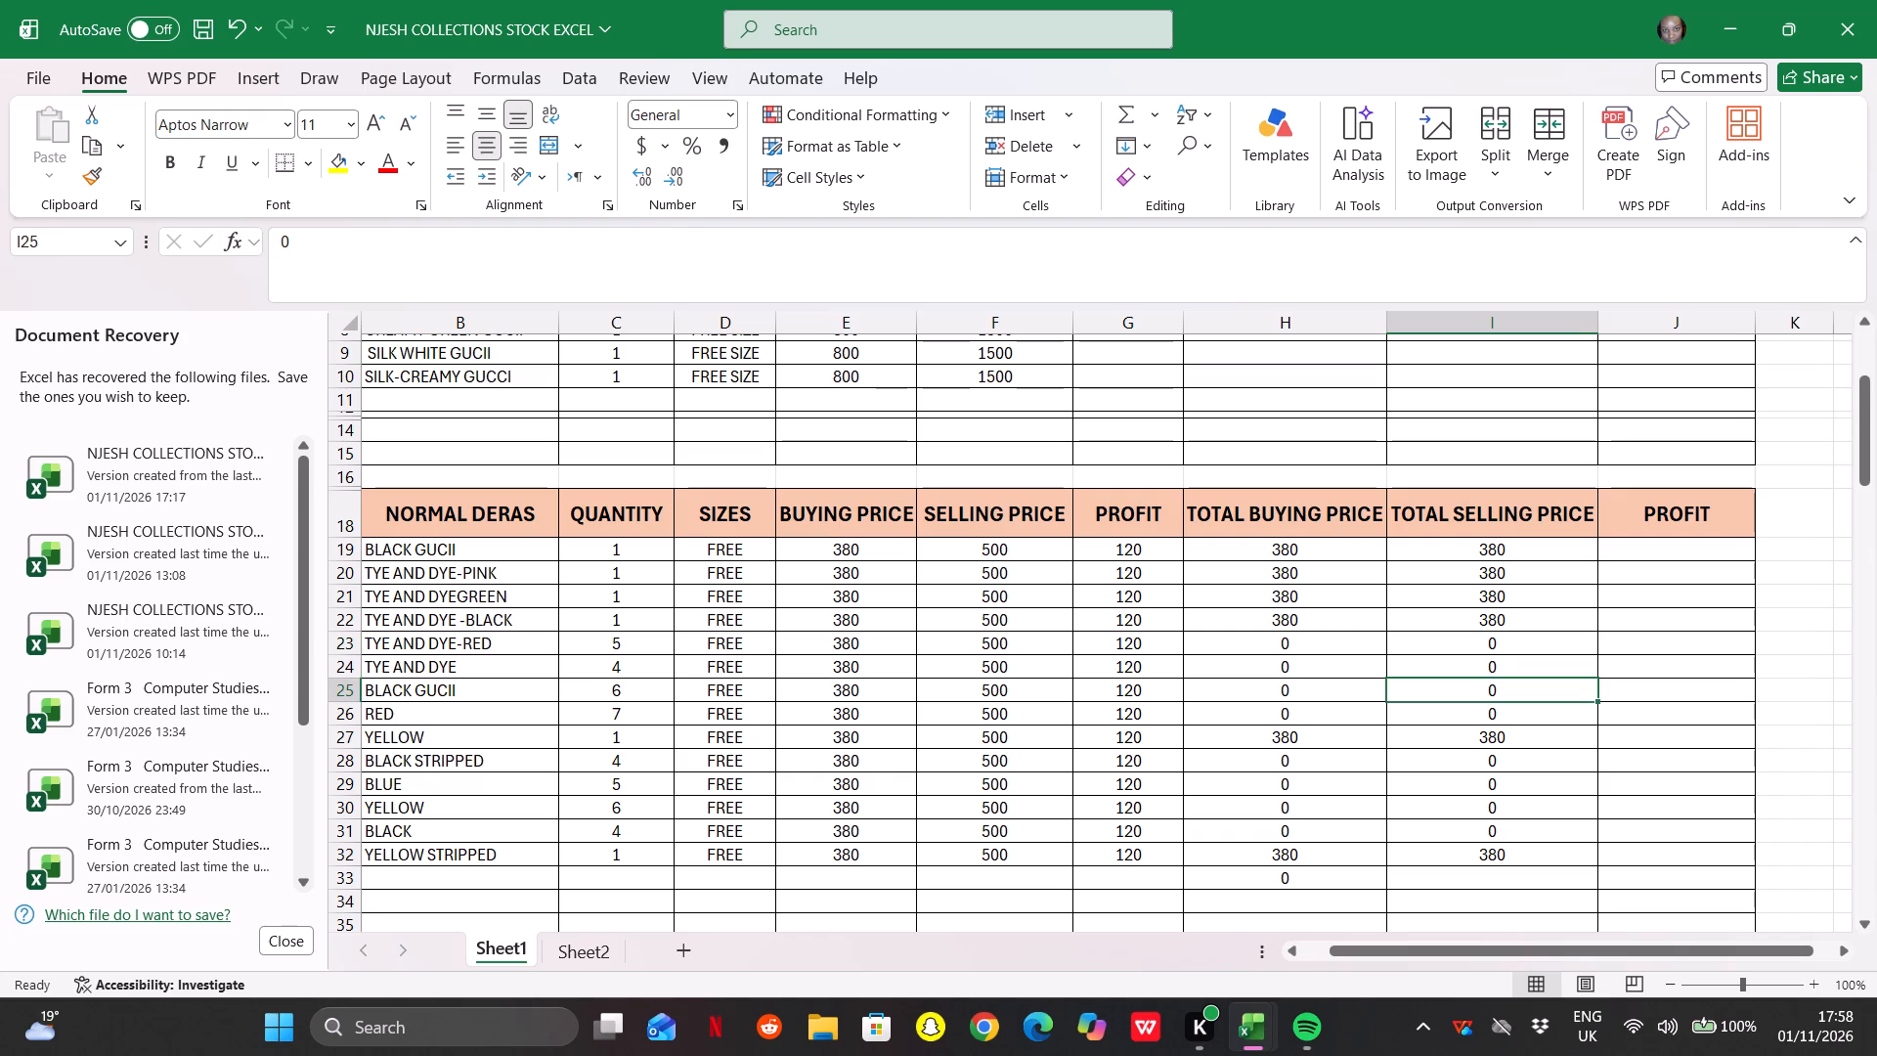
{"action": "type", "text": "450"}
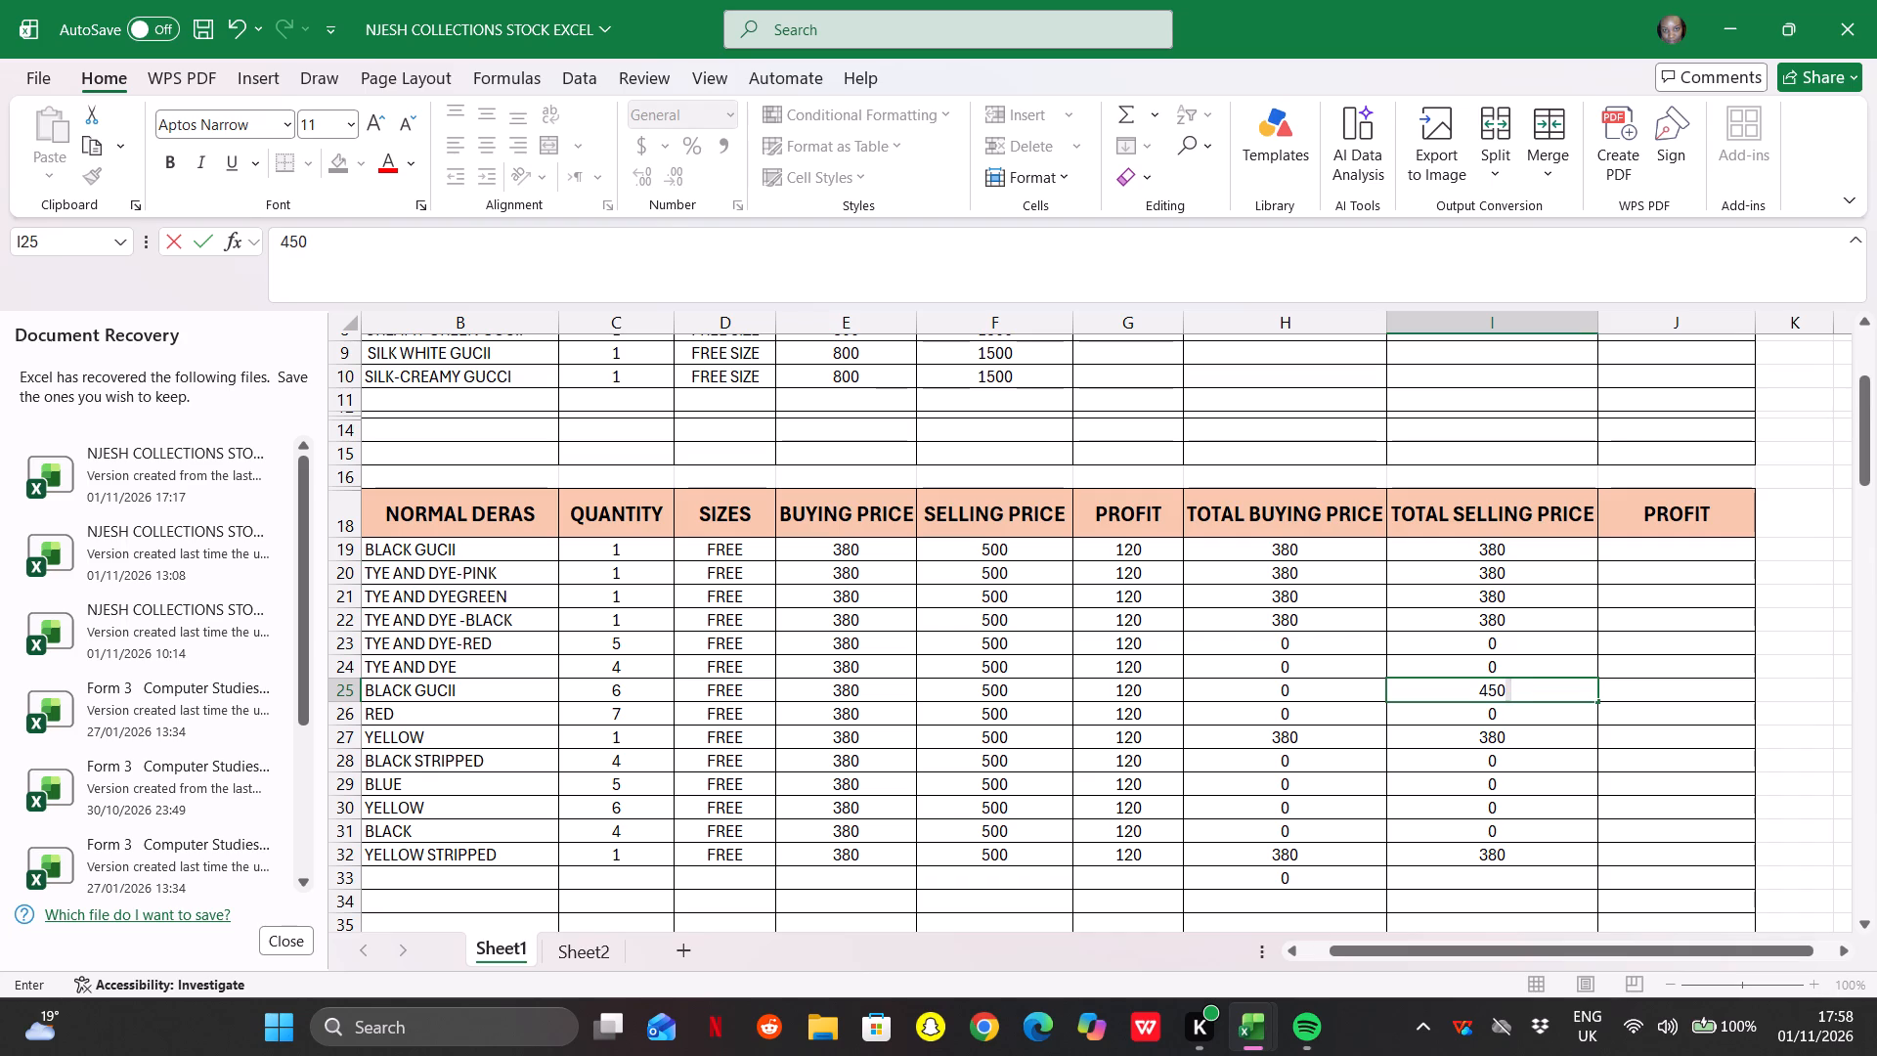
Set the quantity of RED in row 26 of the NORMAL DERAS table to 2 and save the workbook.
{"action": "left_click", "coordinate": [650, 711]}
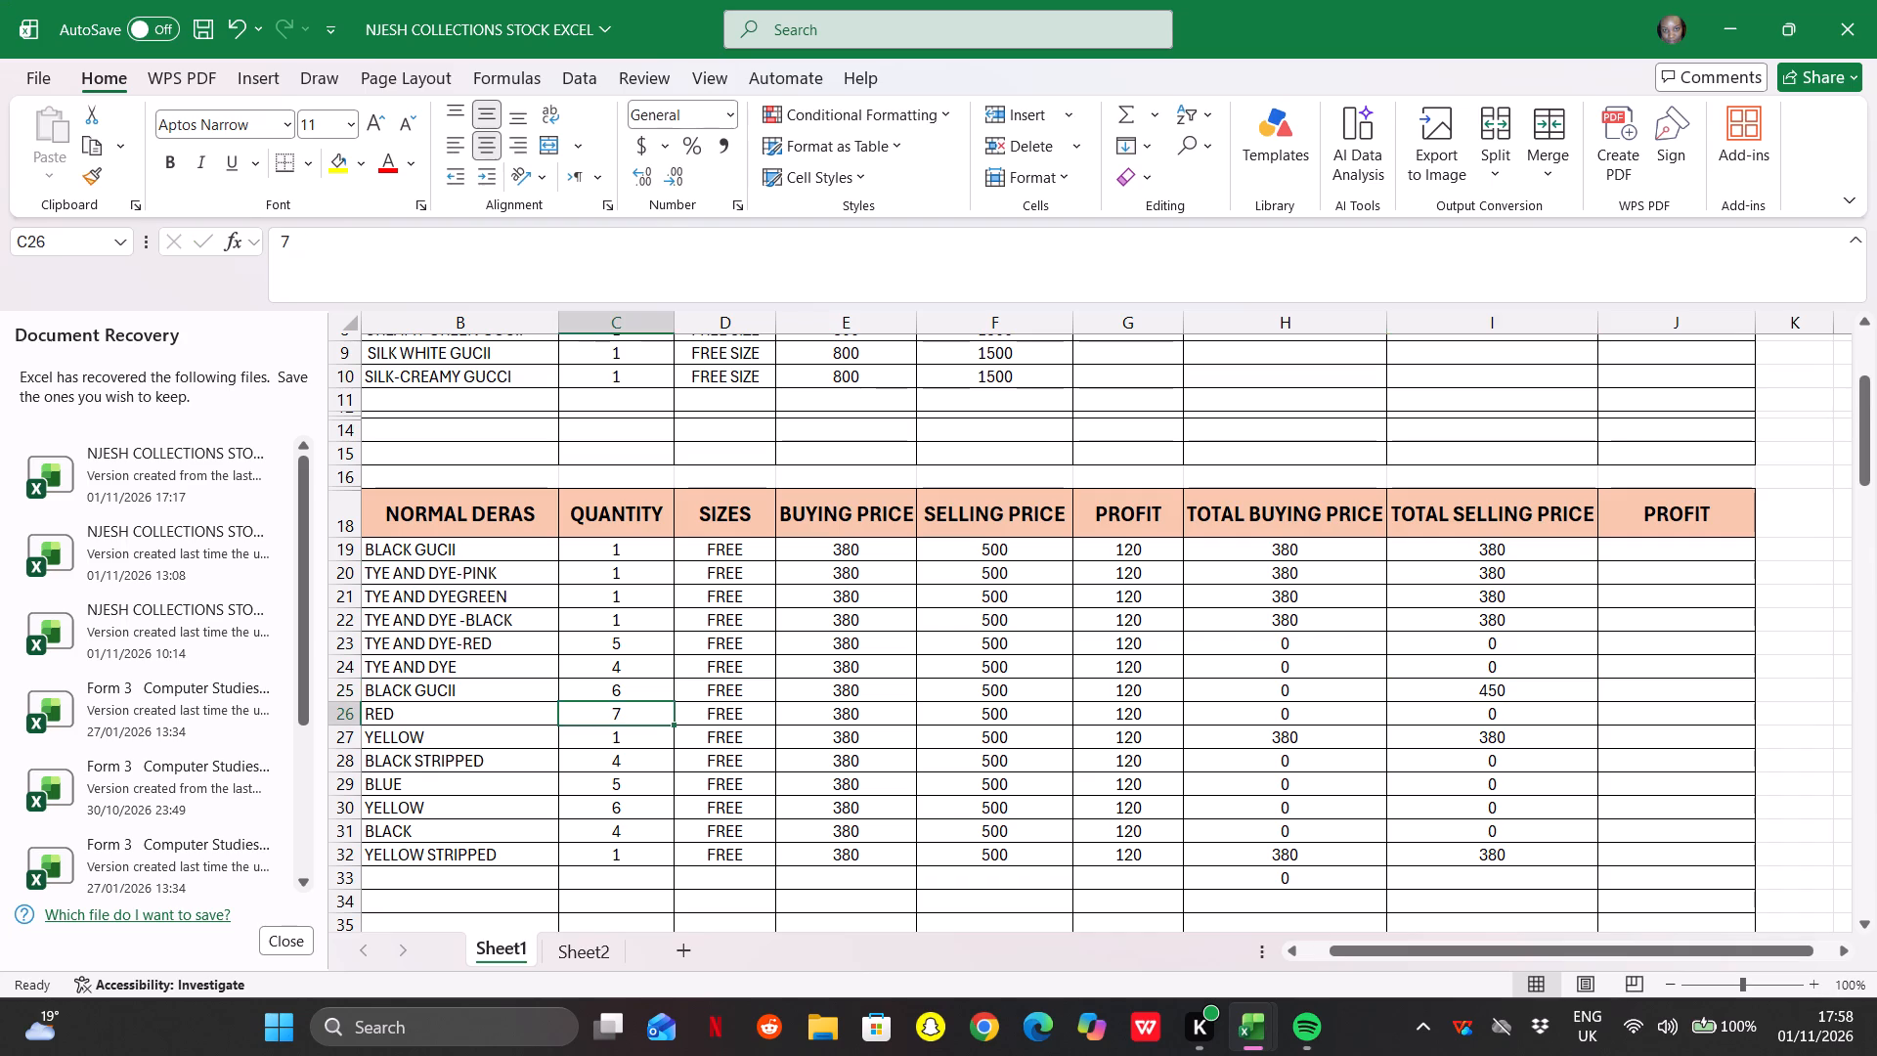
{"action": "key", "text": "2"}
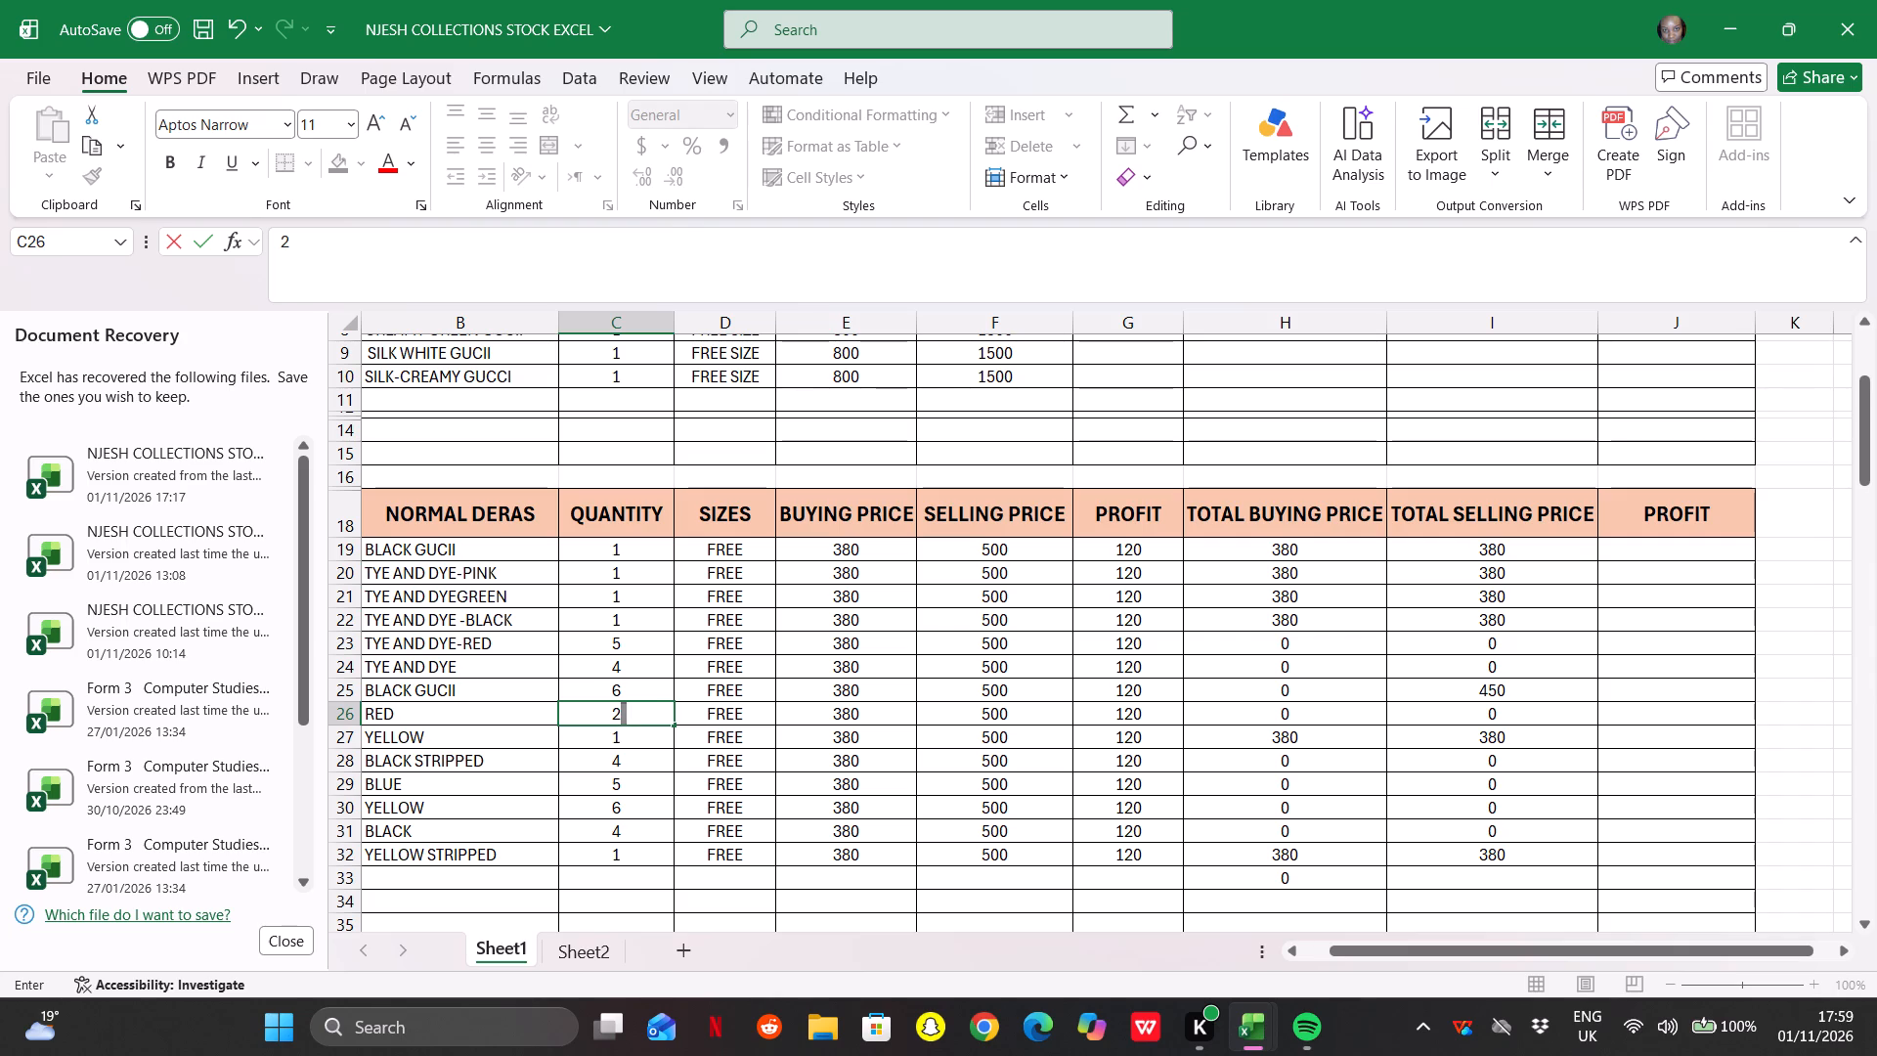
{"action": "key", "text": "ctrl+s"}
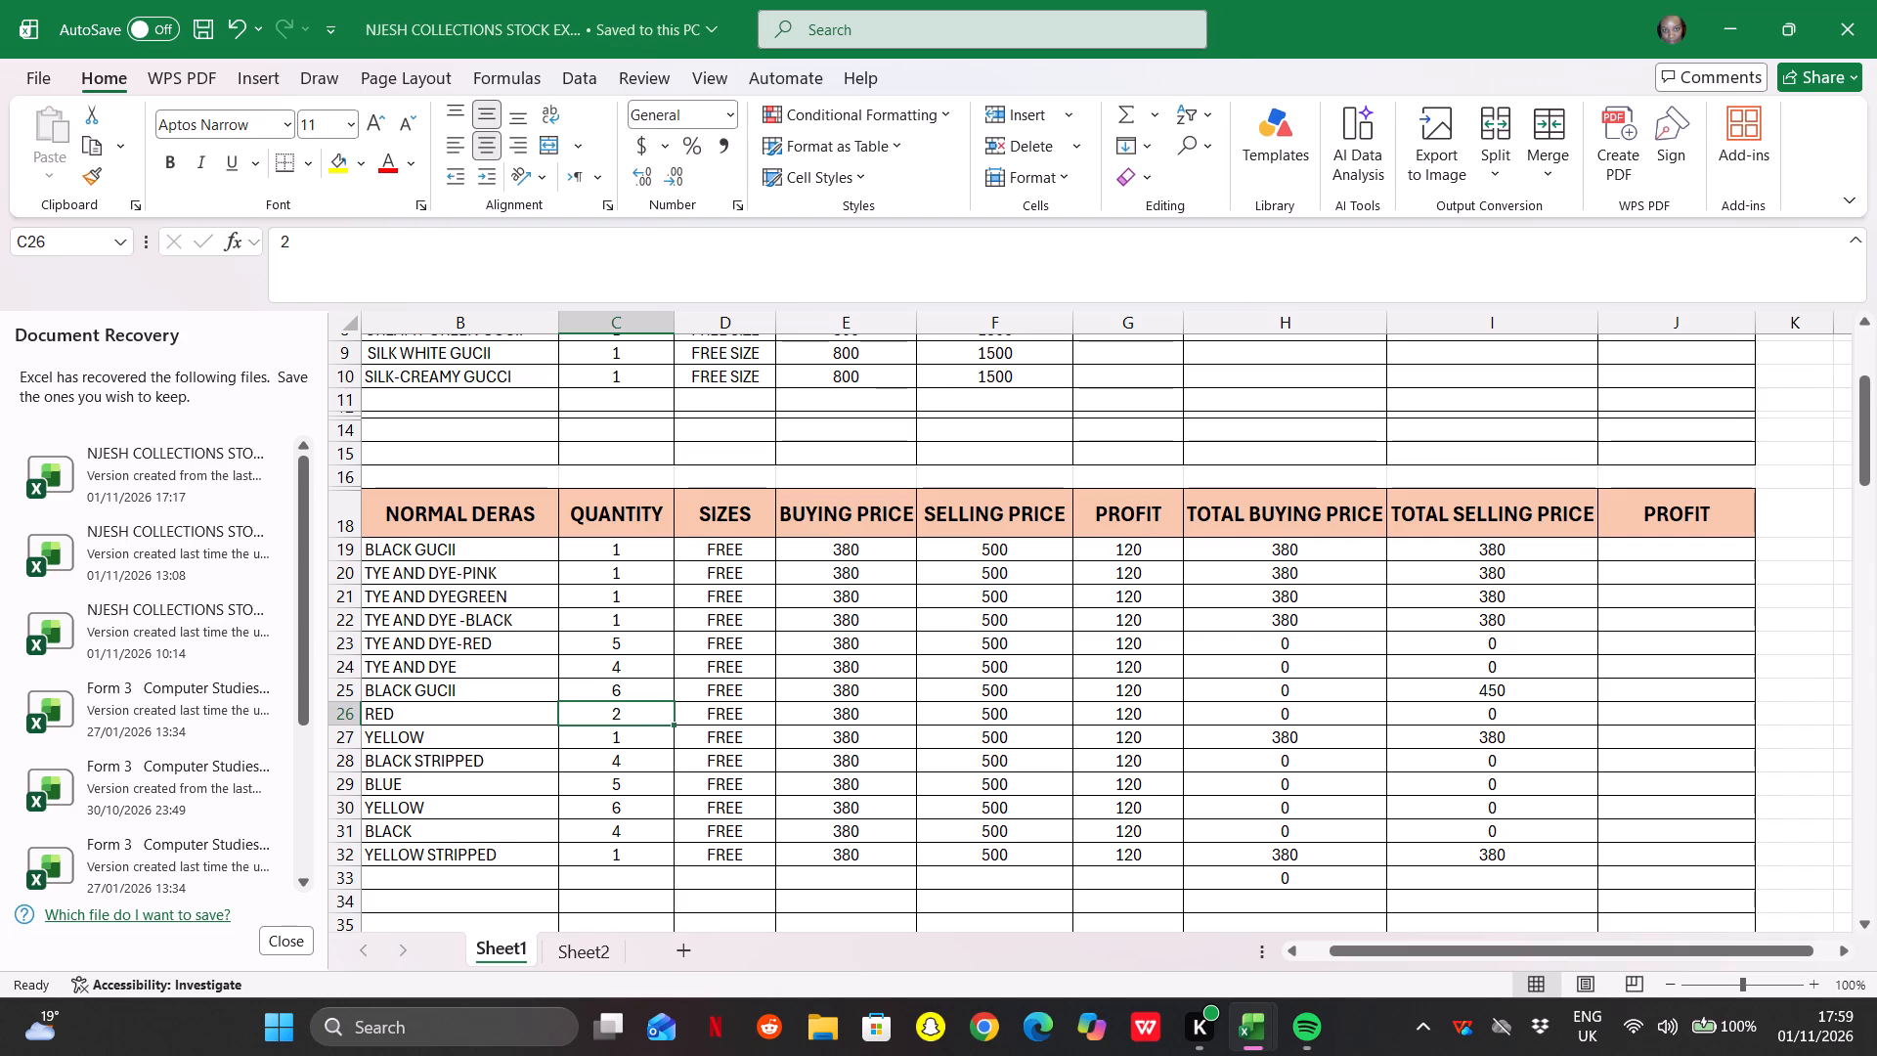
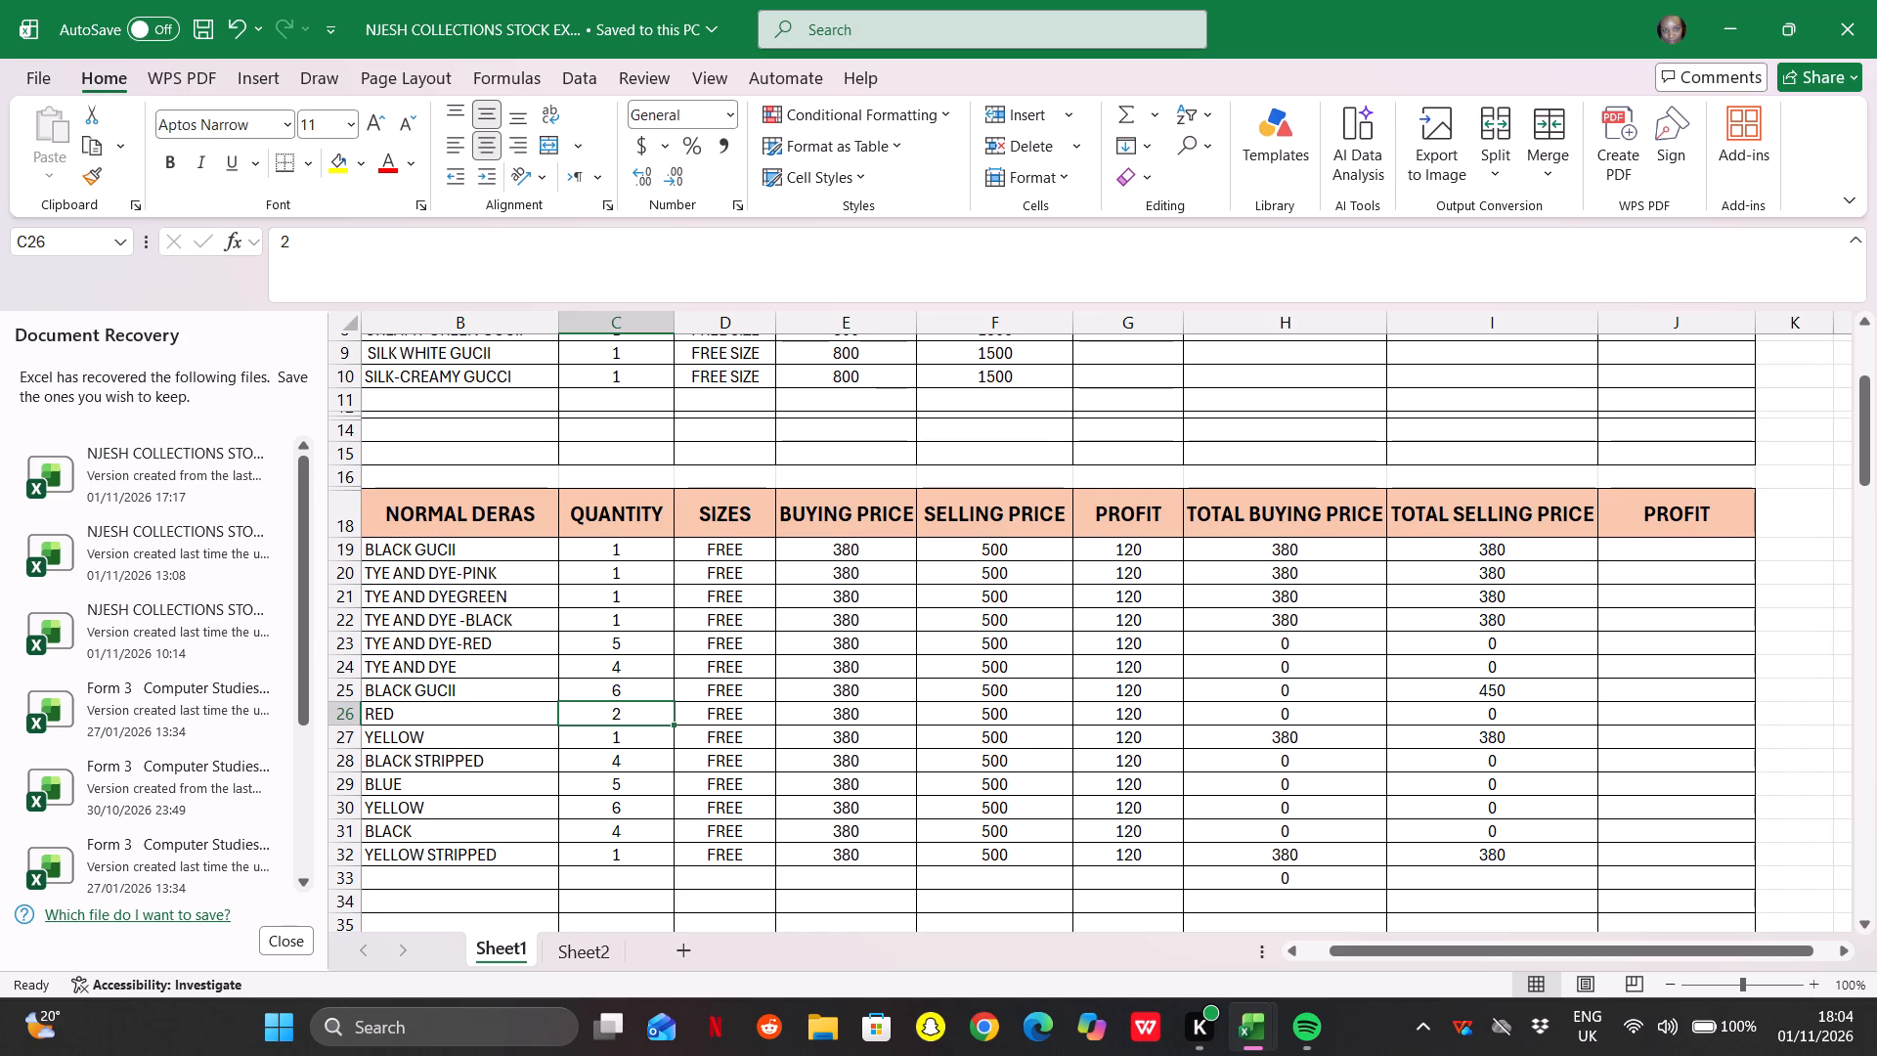
Set the total buying price of TYE AND DYE-RED in row 23 of the NORMAL DERAS table to 1900.
{"action": "left_click", "coordinate": [1273, 648]}
{"action": "key", "text": "1"}
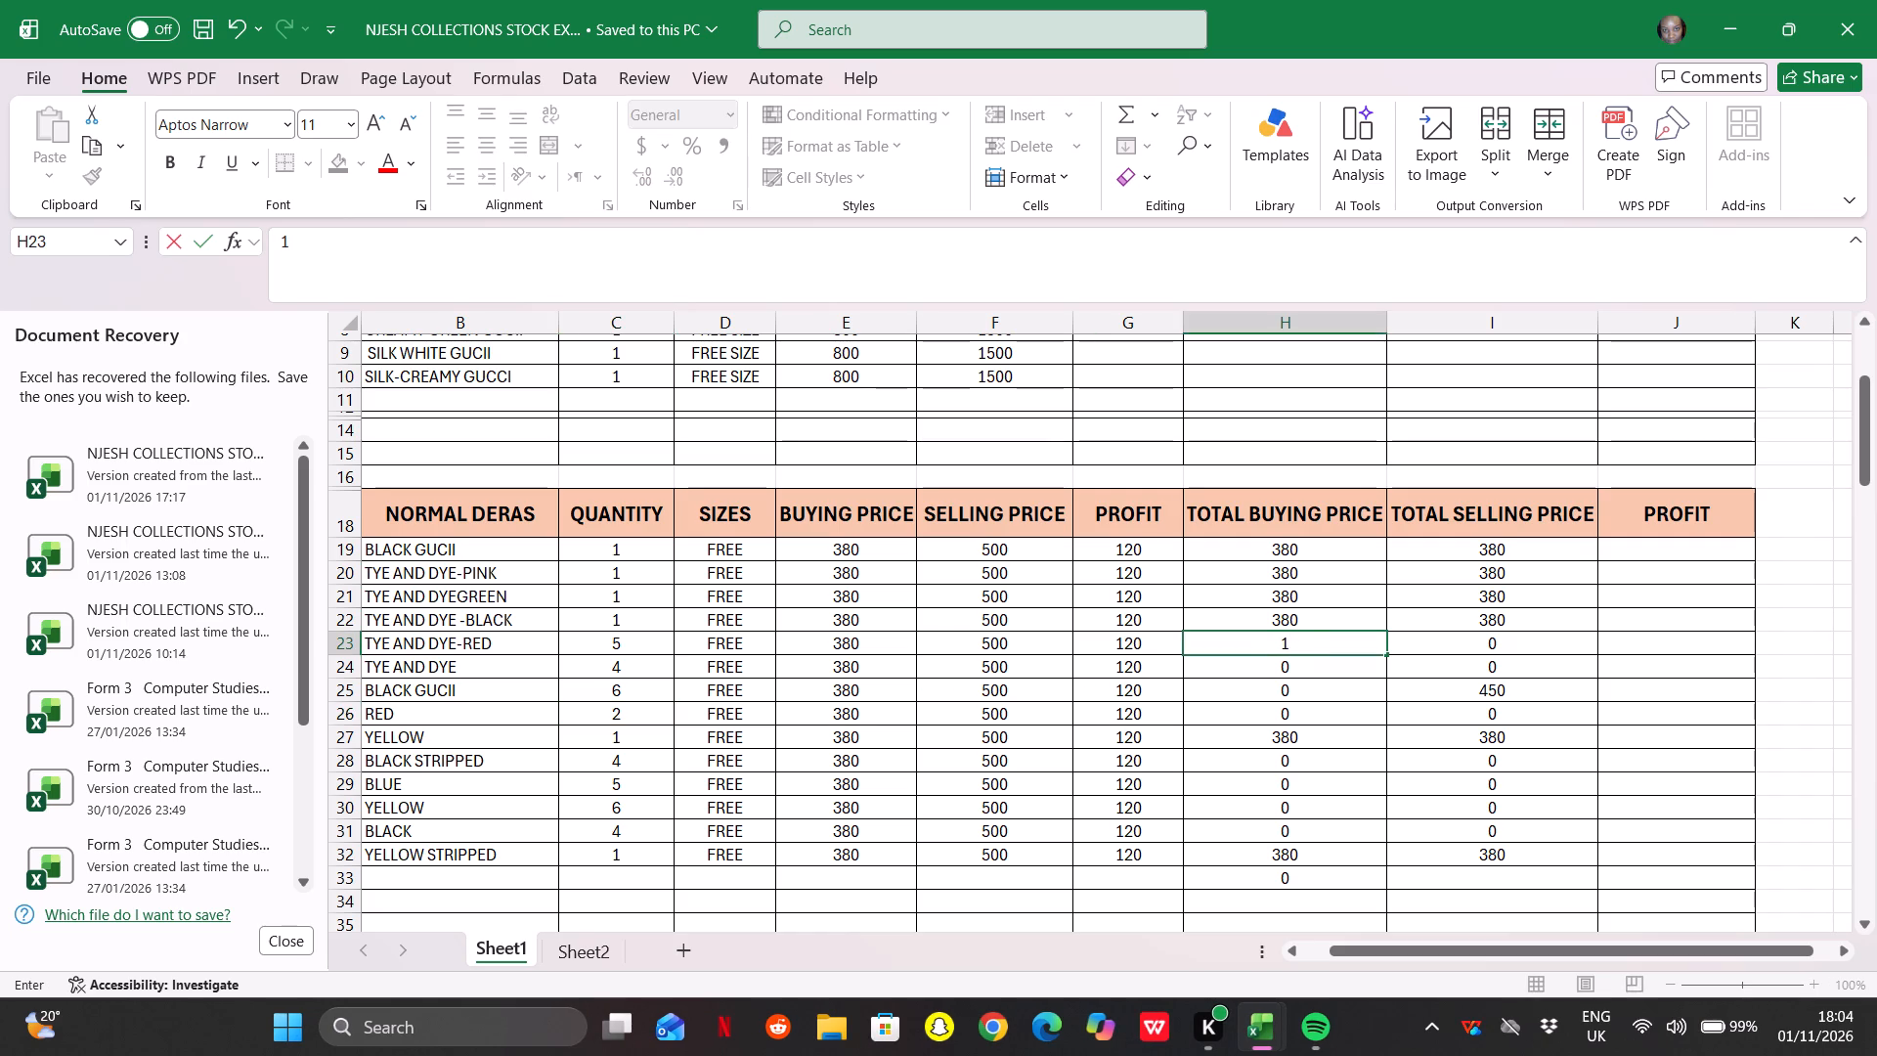
{"action": "type", "text": "900"}
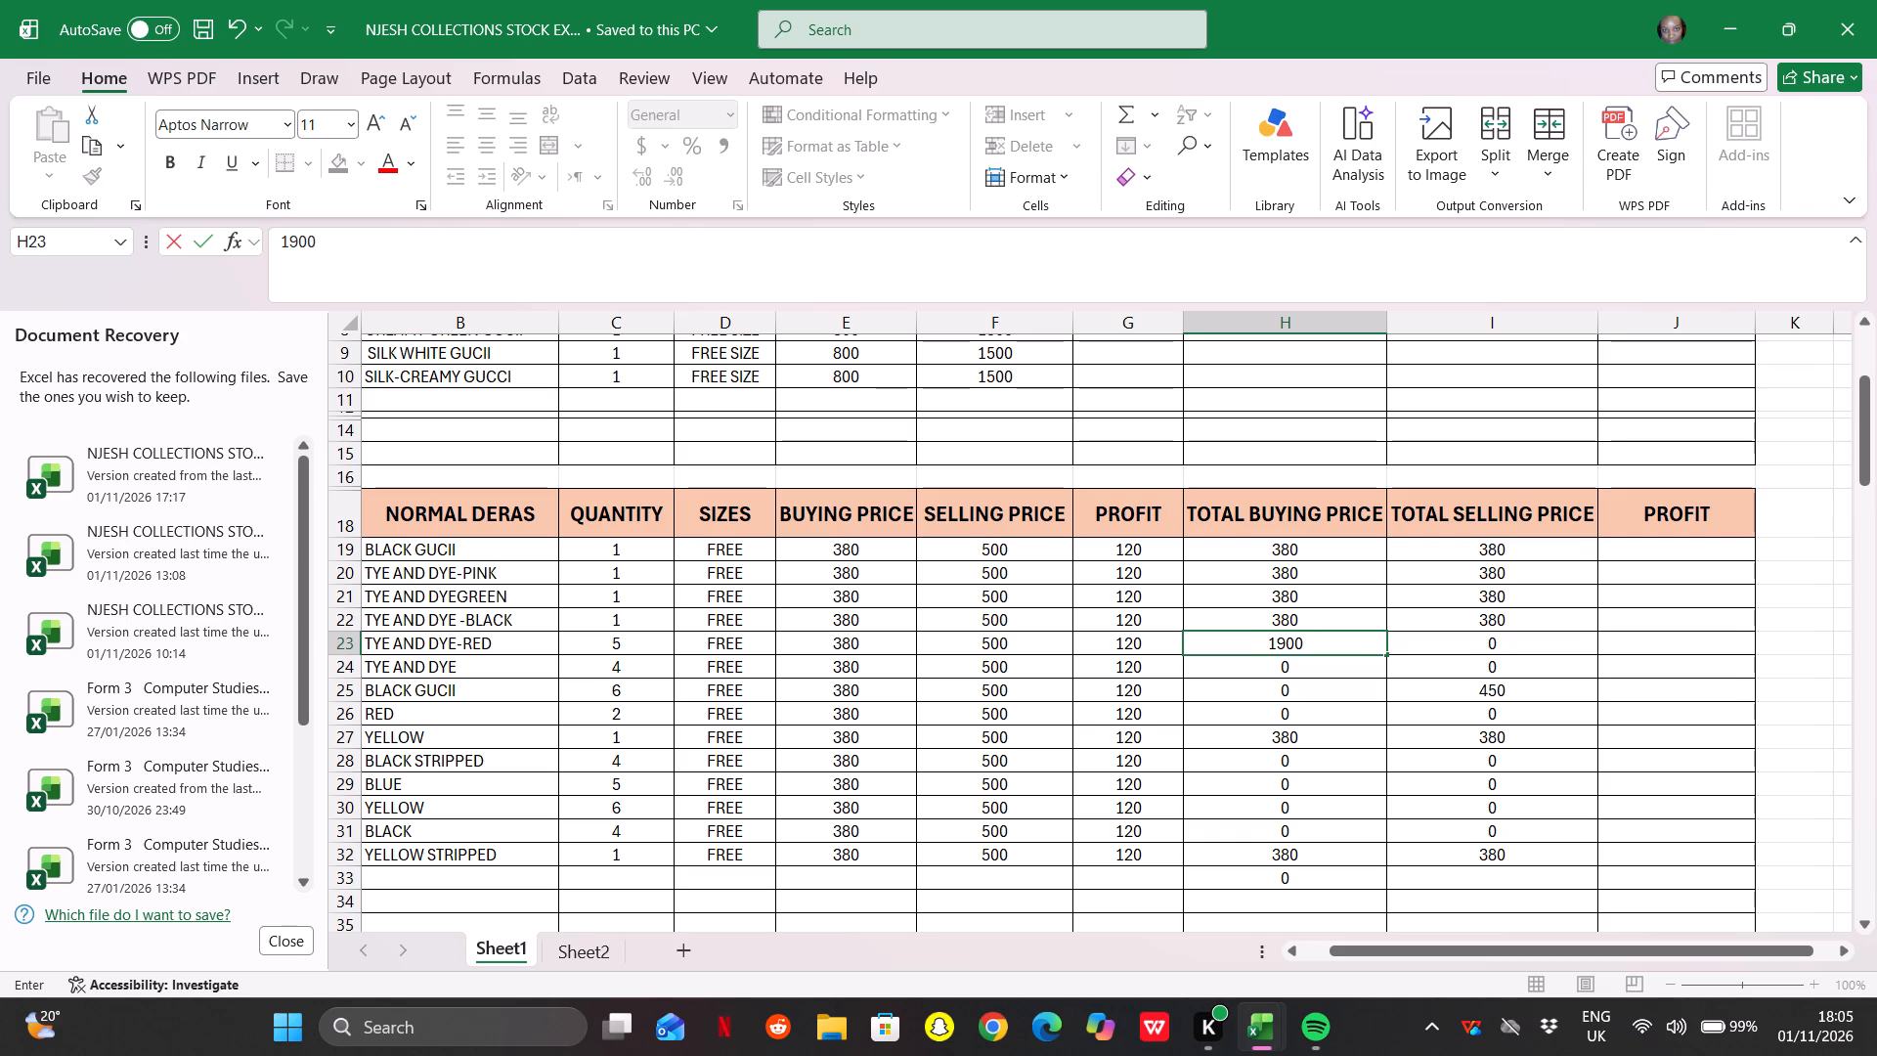
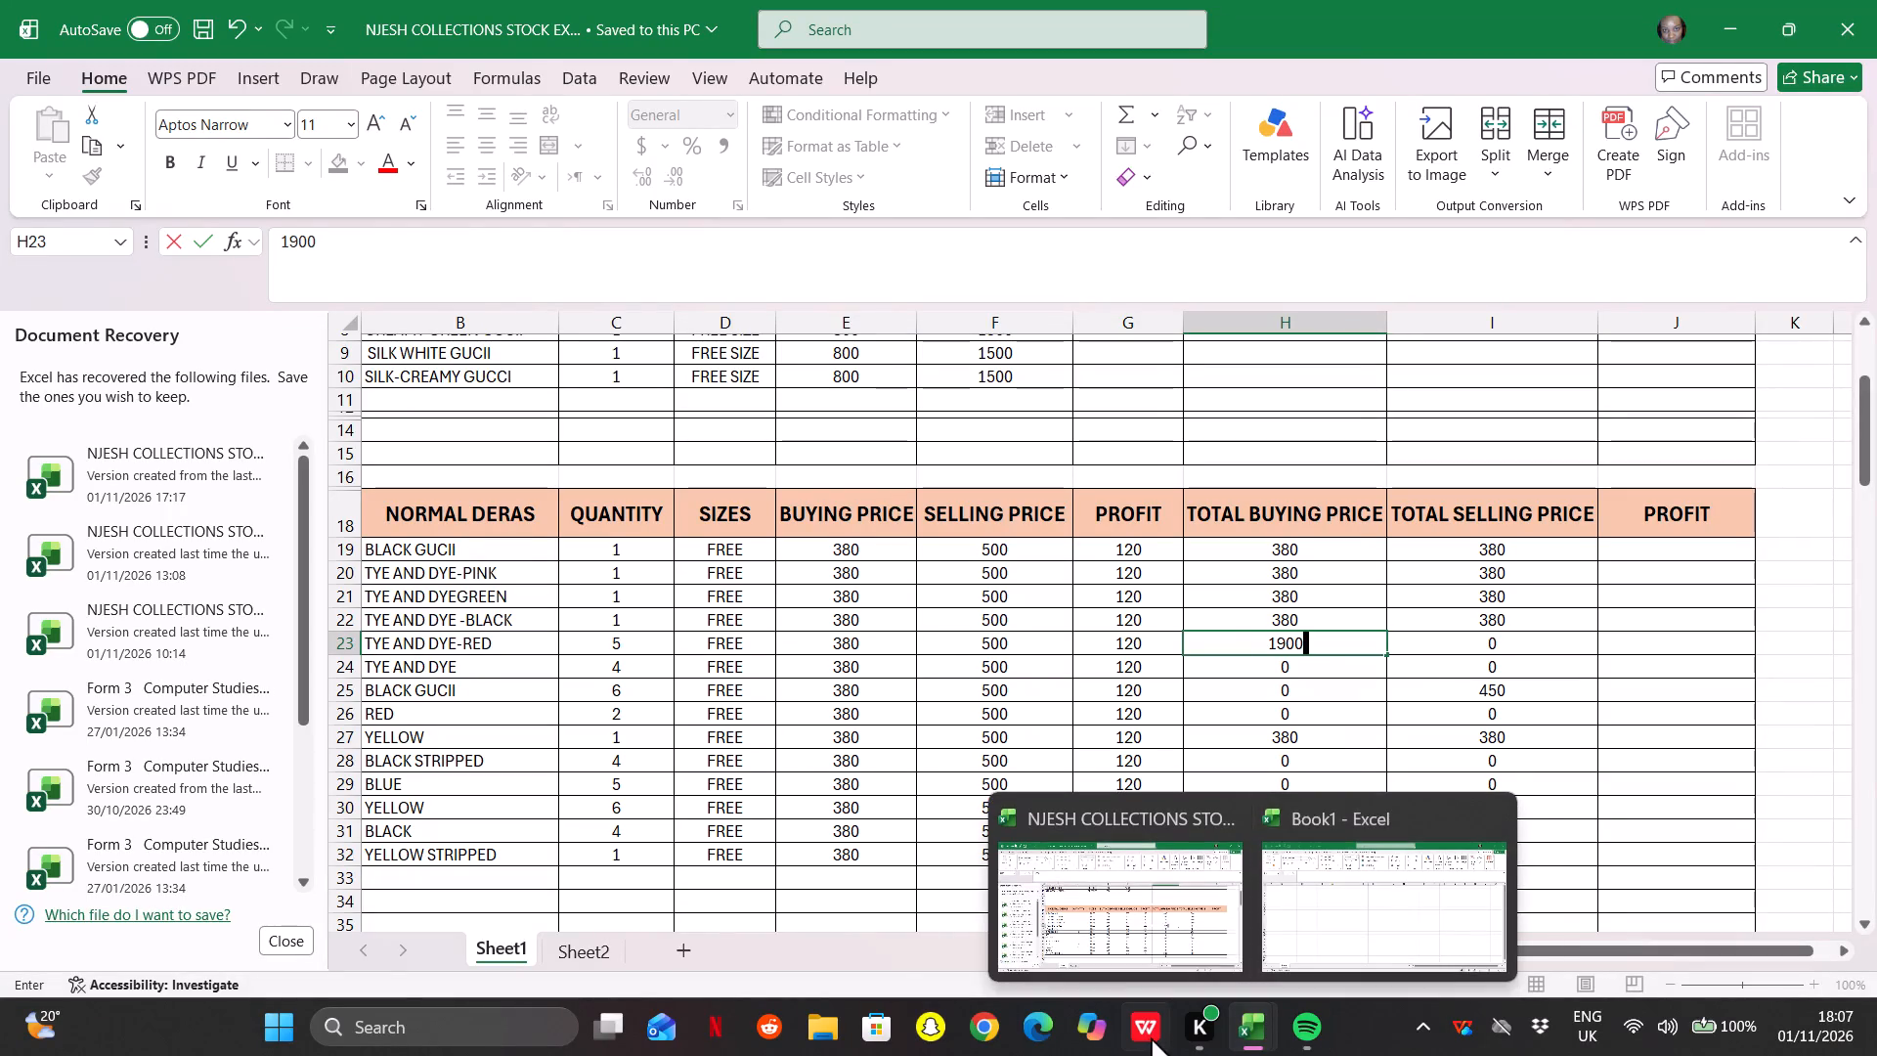
Switch from the stock workbook to the Google Chrome browser.
{"action": "left_click", "coordinate": [979, 1021]}
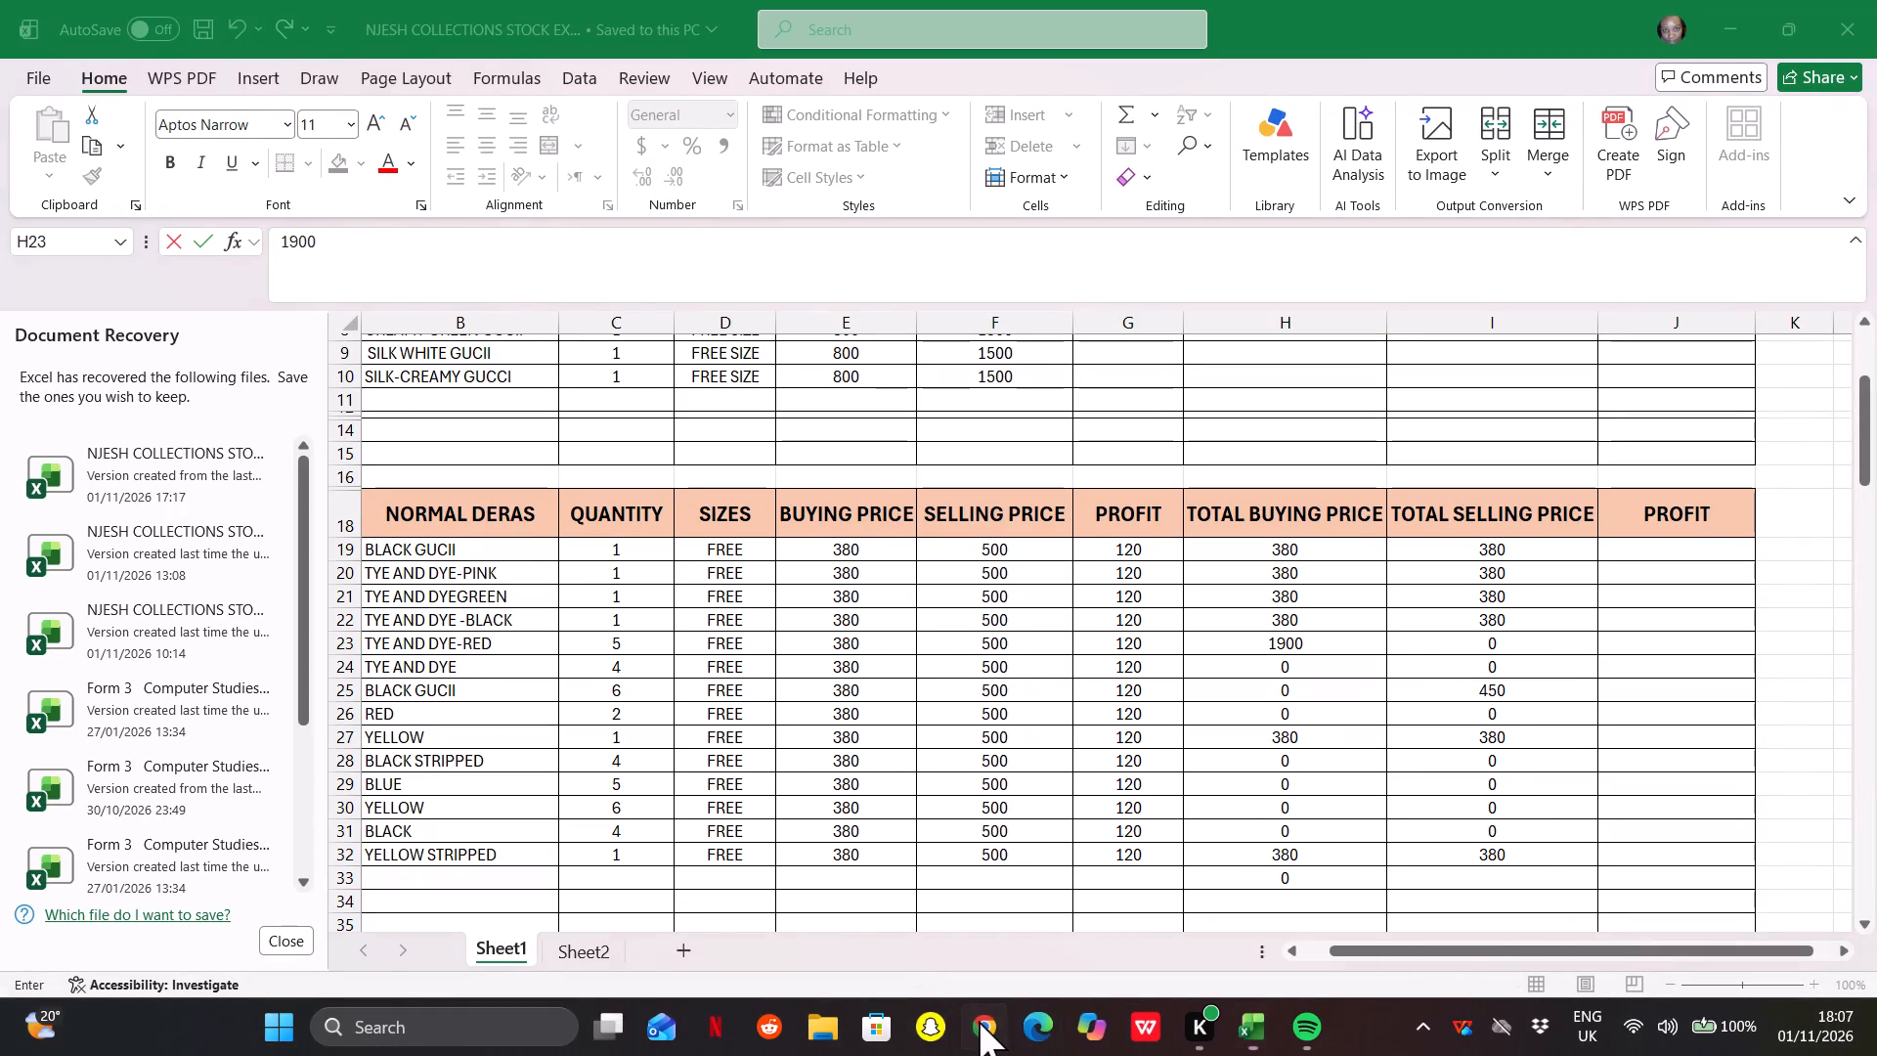